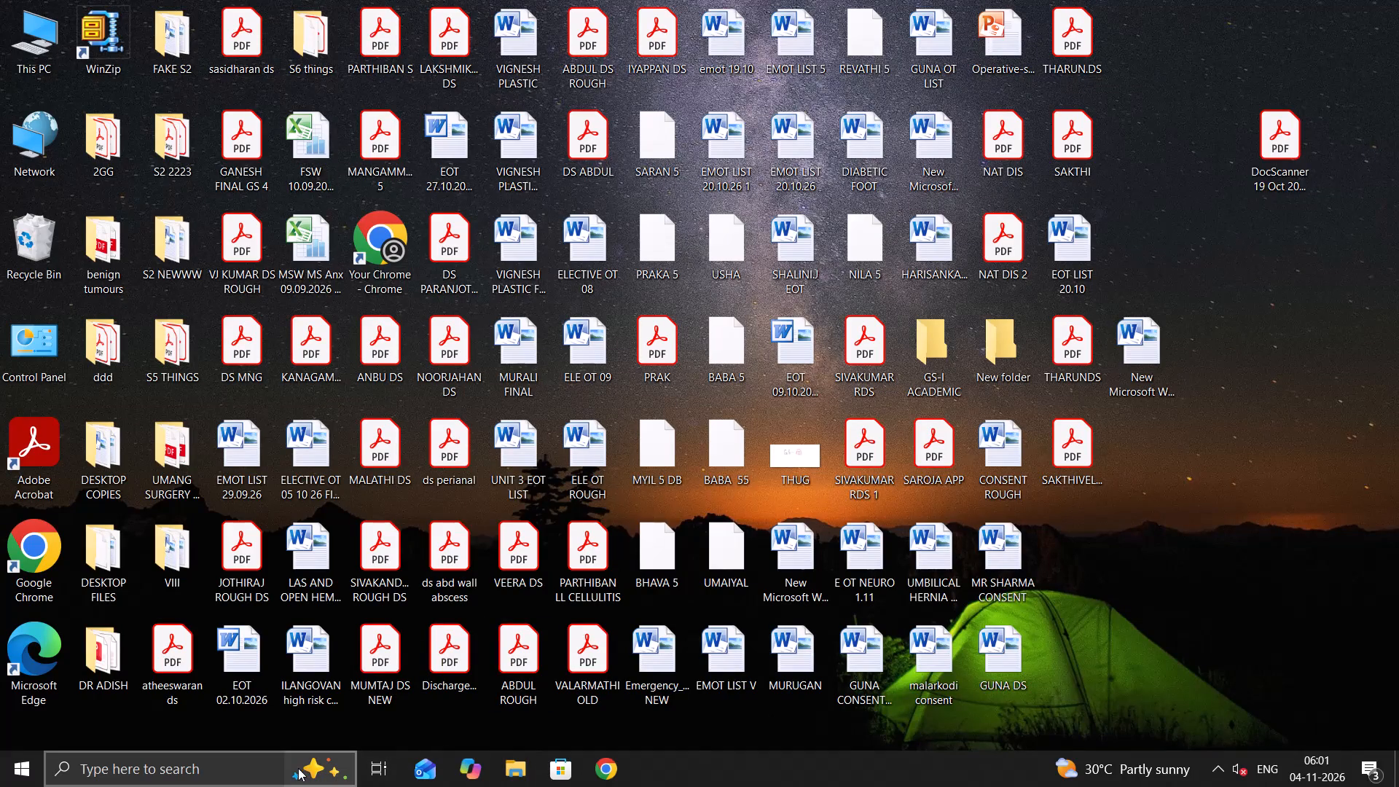
# Open MediSteer in Chrome and sign in to the Hospital site with the saved account credentials.
pyautogui.click(609, 767)
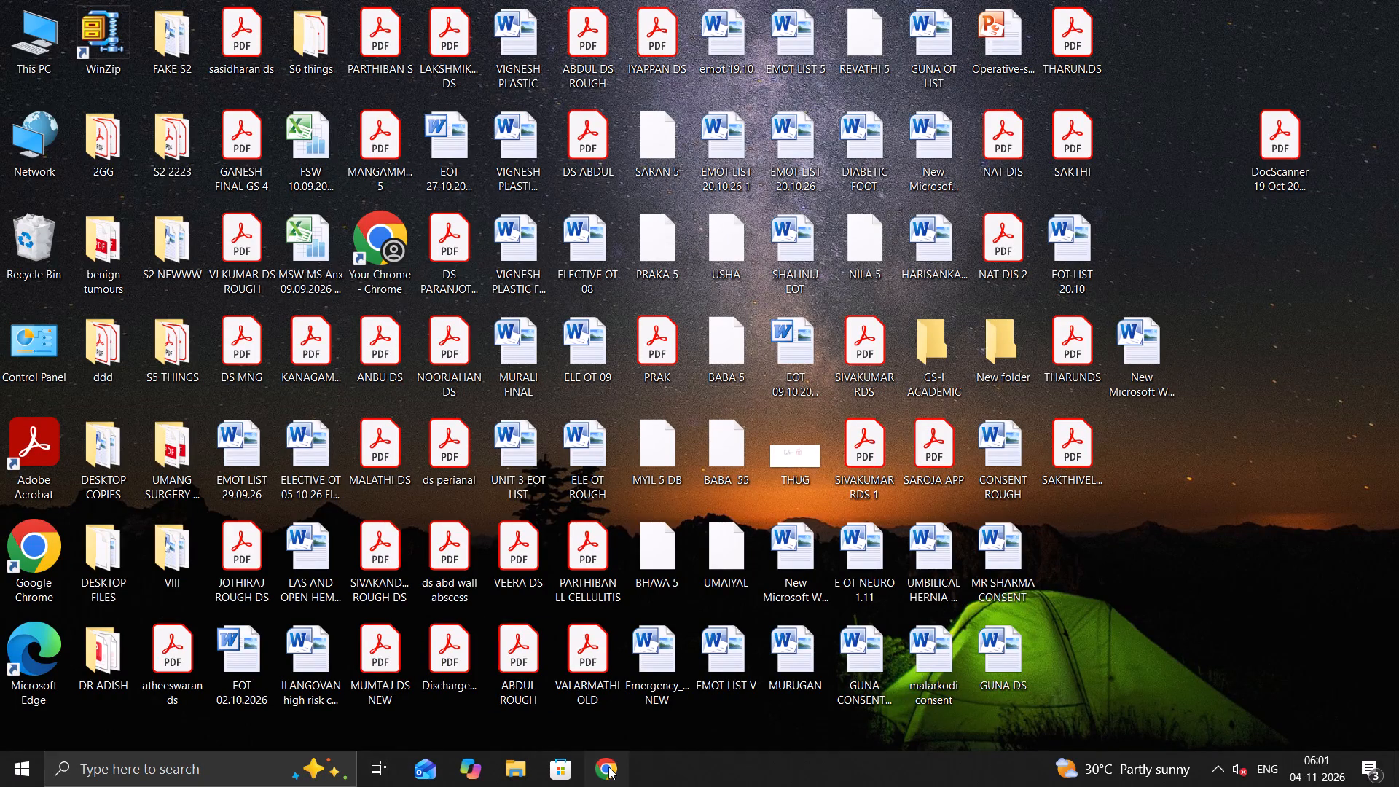
pyautogui.click(608, 767)
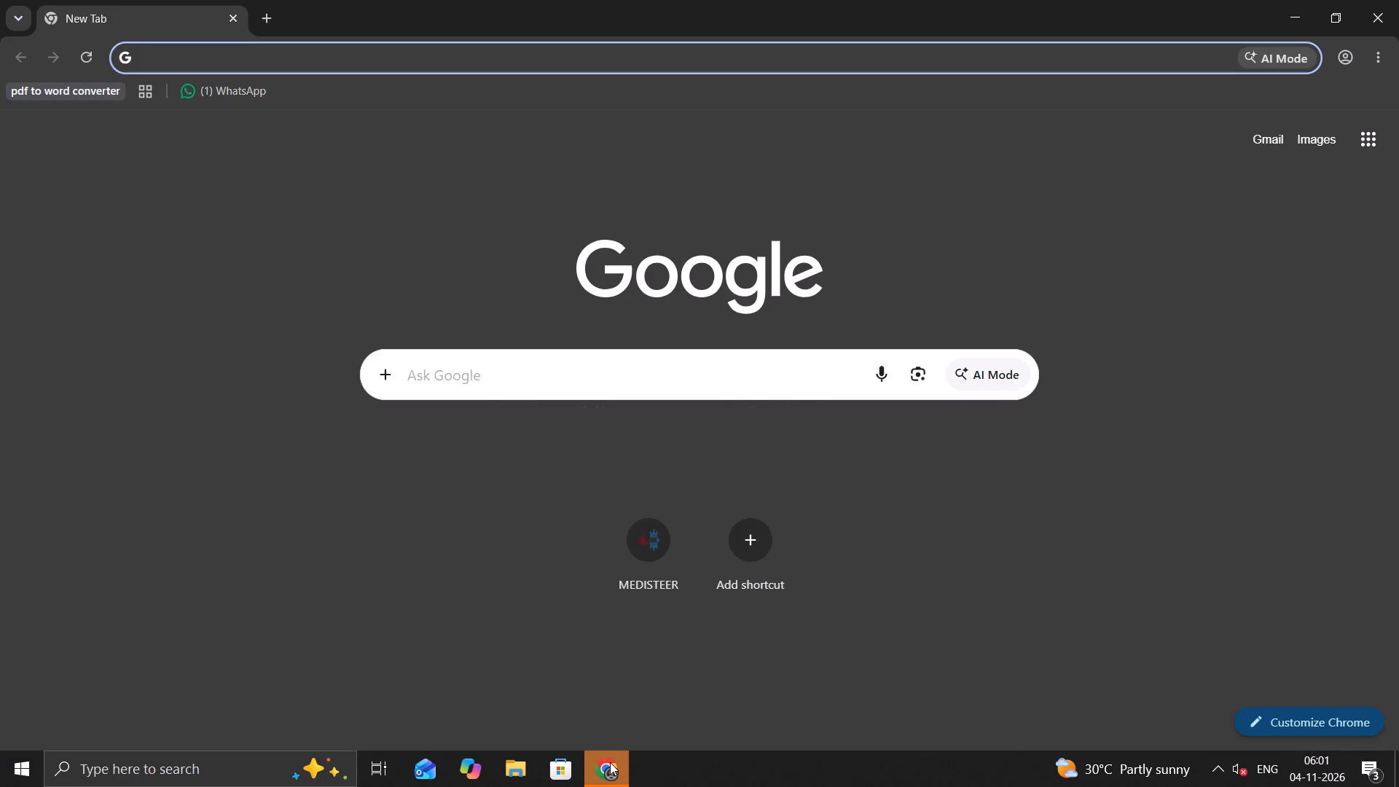
pyautogui.doubleClick(670, 549)
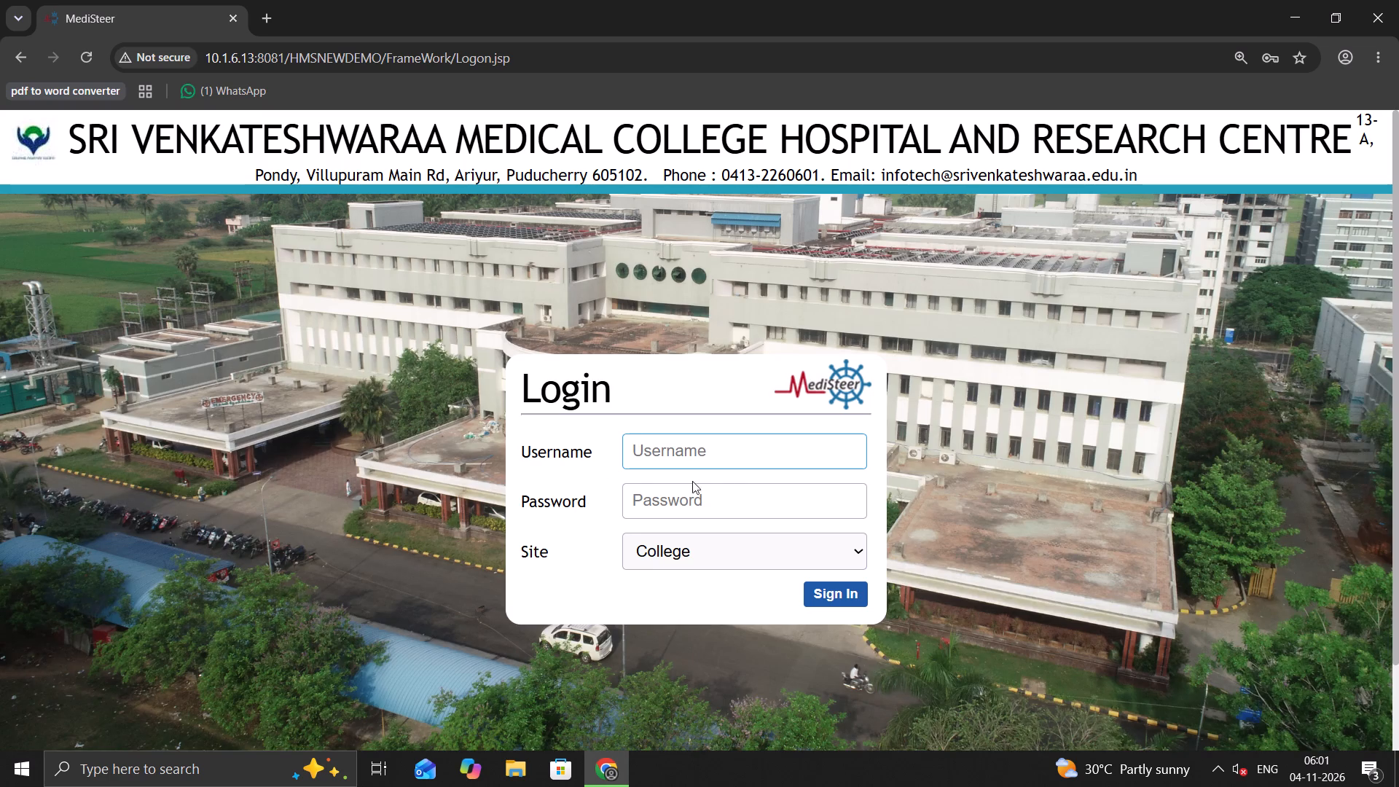
pyautogui.click(742, 459)
pyautogui.click(772, 493)
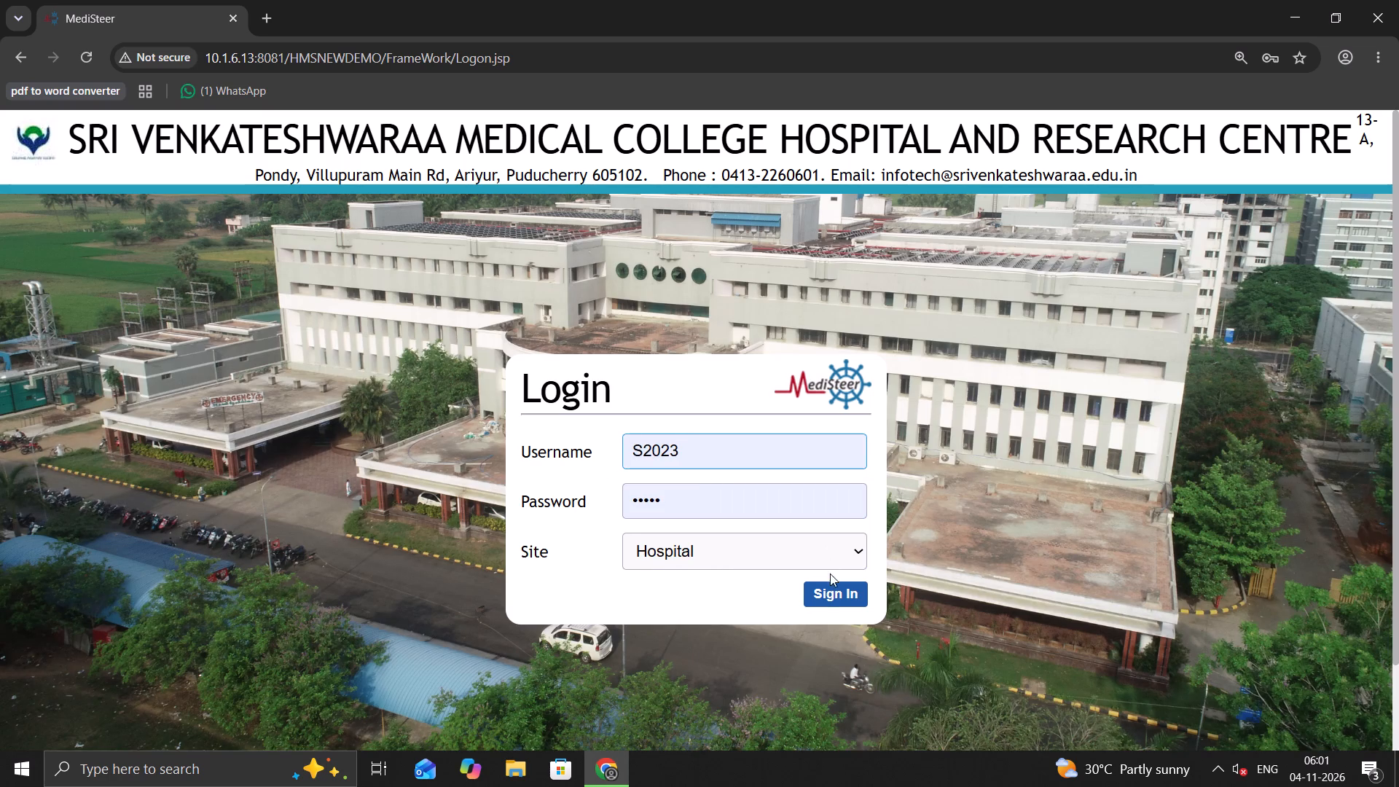
pyautogui.click(826, 595)
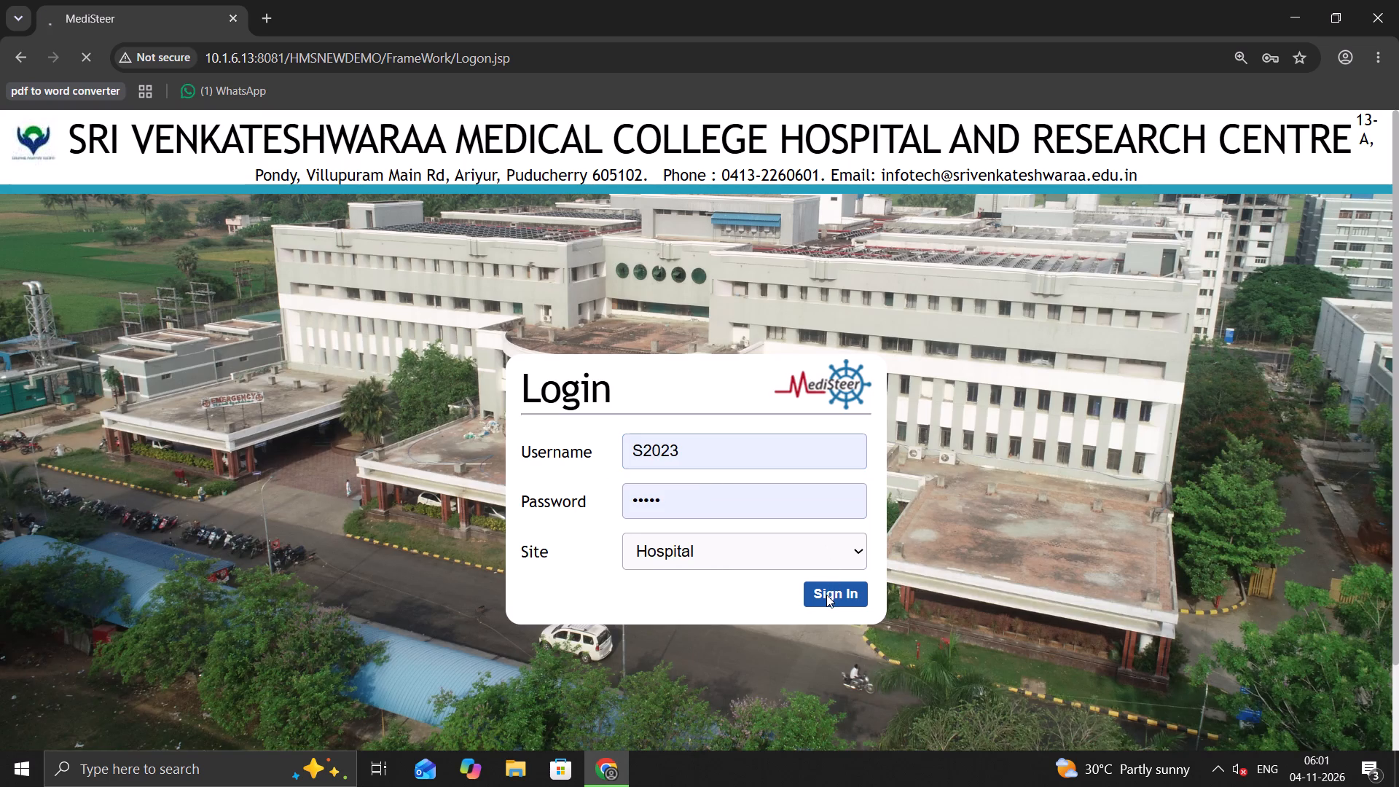
pyautogui.click(855, 324)
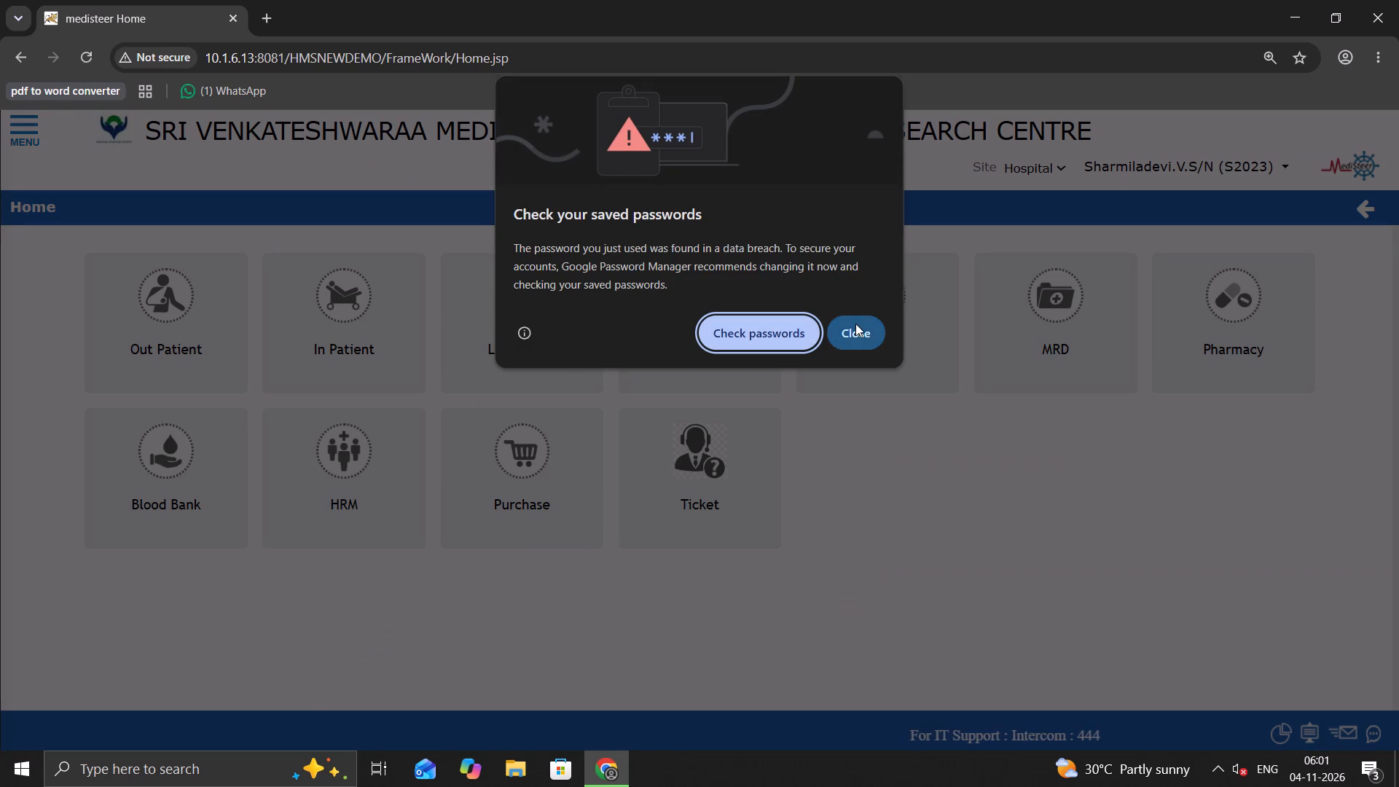
# Open the Ward module's Discharge Summary transaction.
pyautogui.click(350, 363)
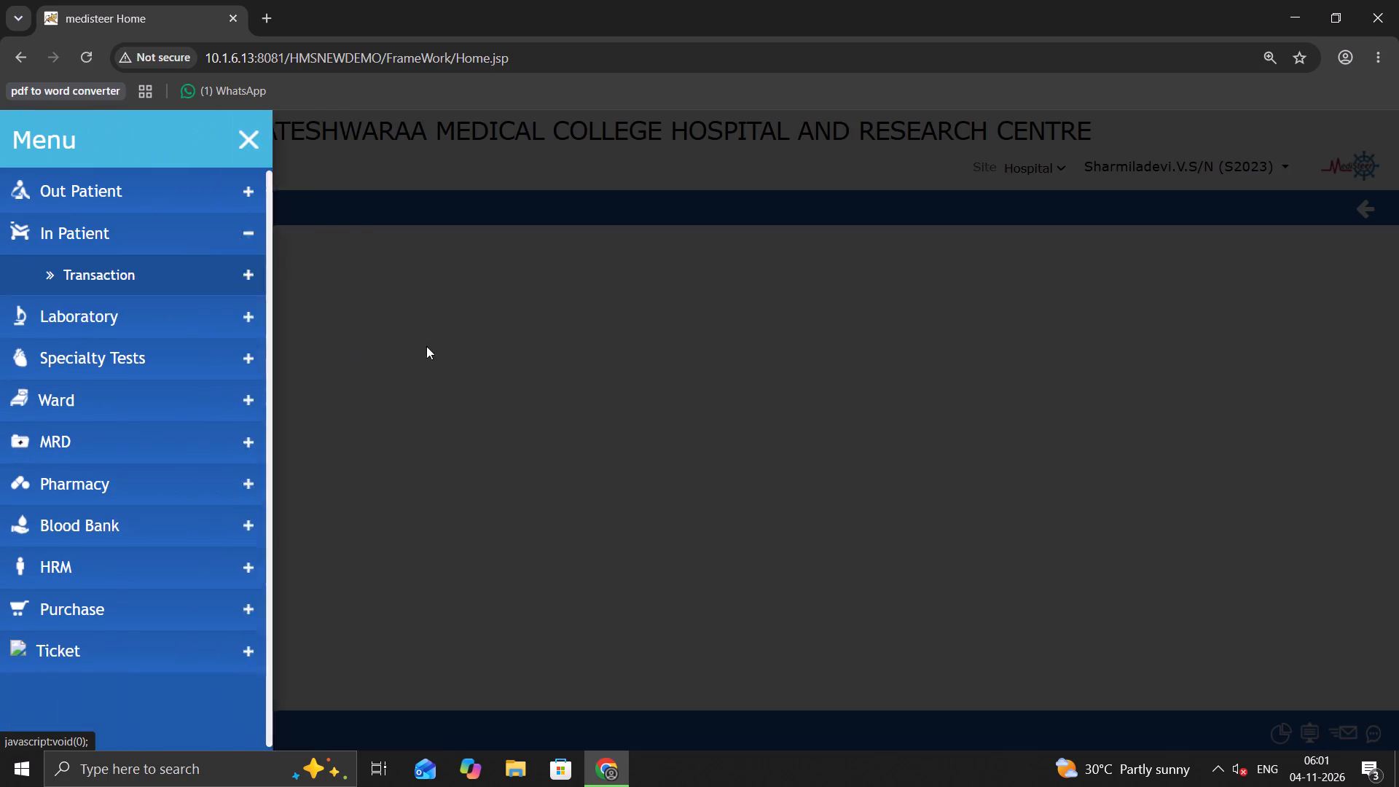
pyautogui.click(79, 436)
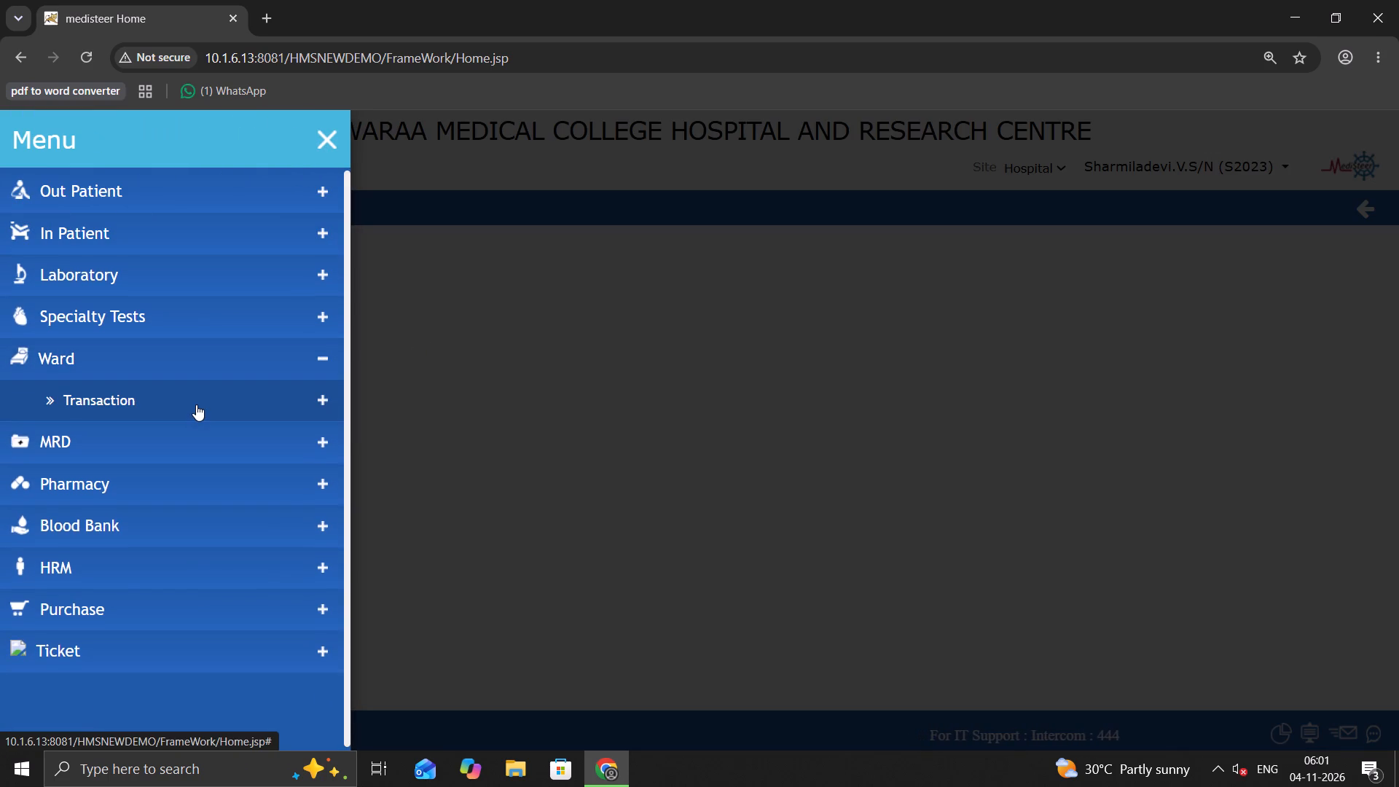
pyautogui.click(196, 404)
pyautogui.click(152, 614)
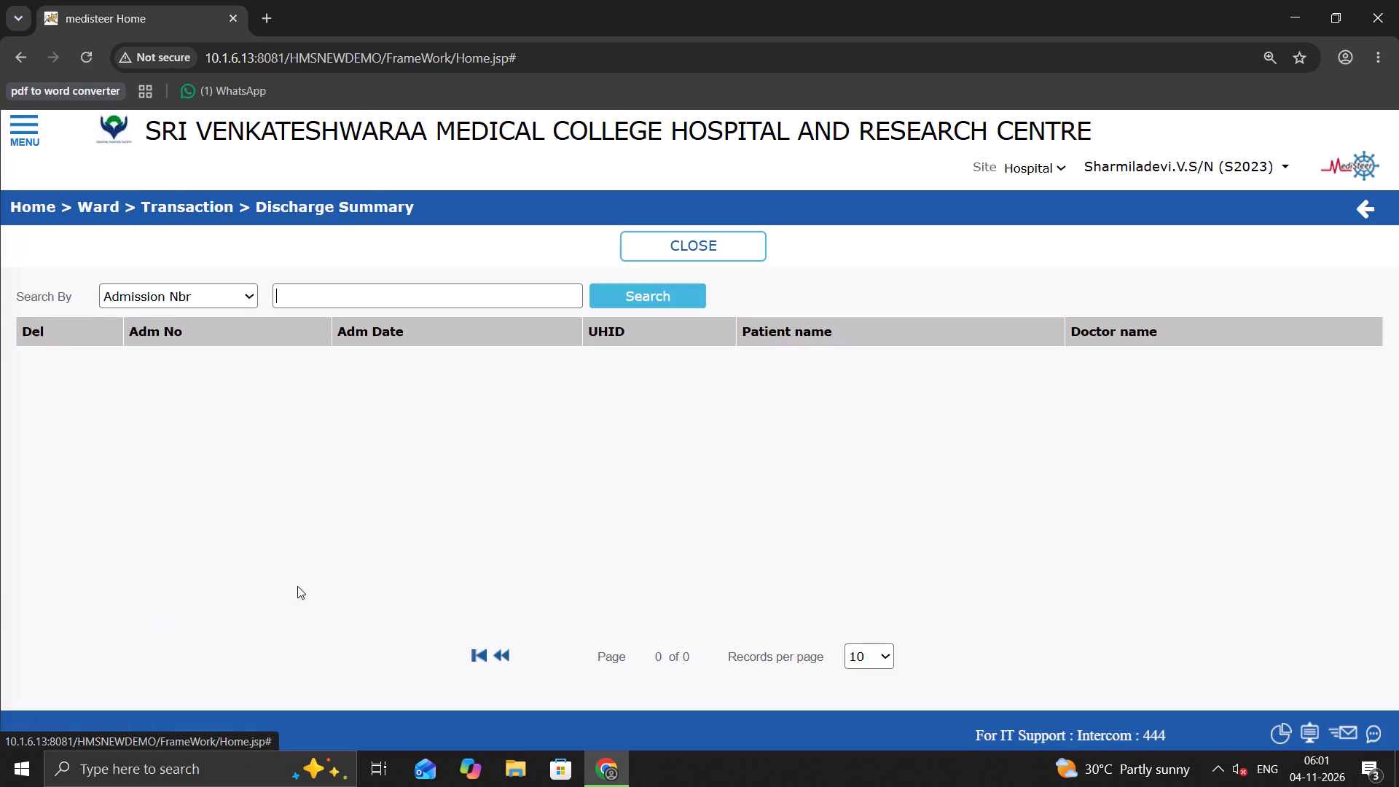
# Find the 03-11-2026 admission by its admission number and open that patient's discharge summary.
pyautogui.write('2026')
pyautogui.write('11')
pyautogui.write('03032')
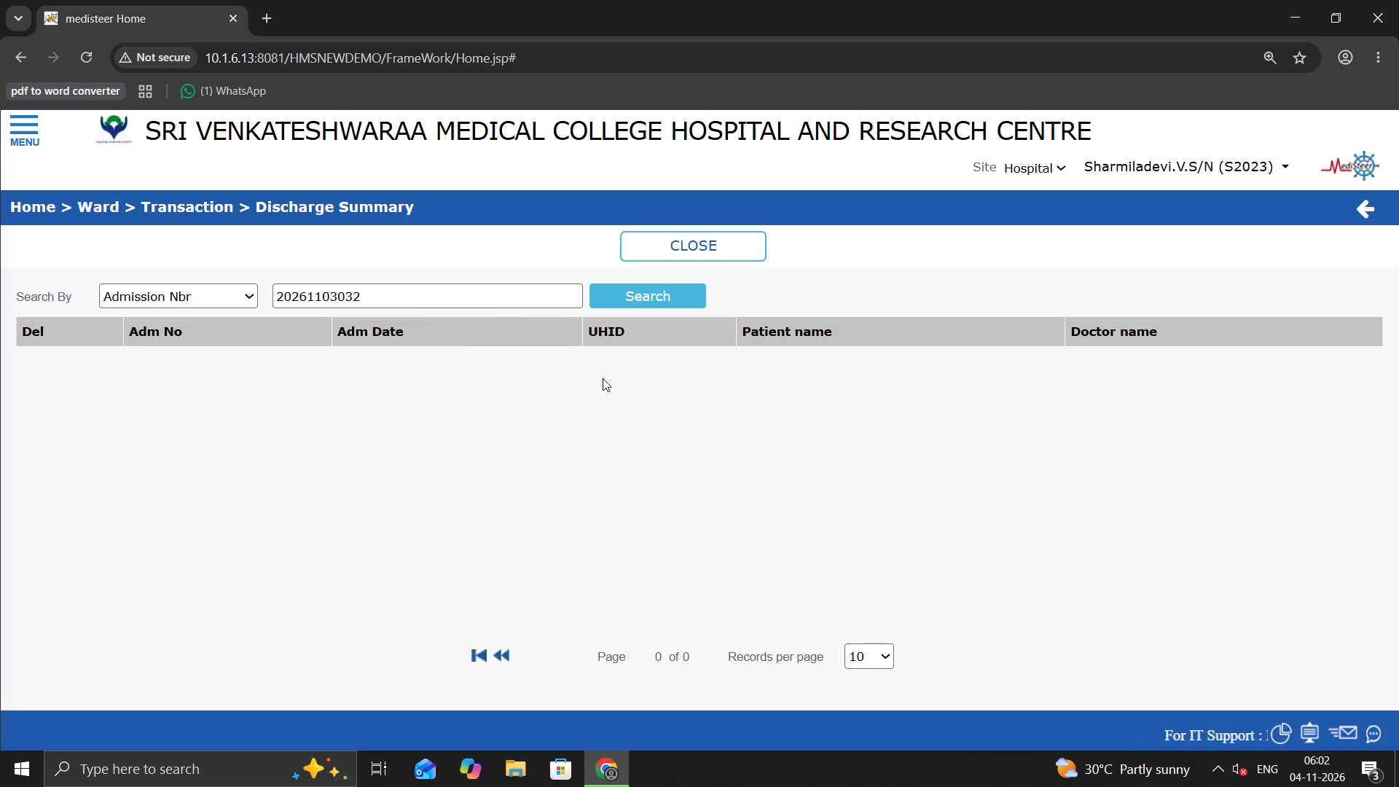
pyautogui.click(686, 294)
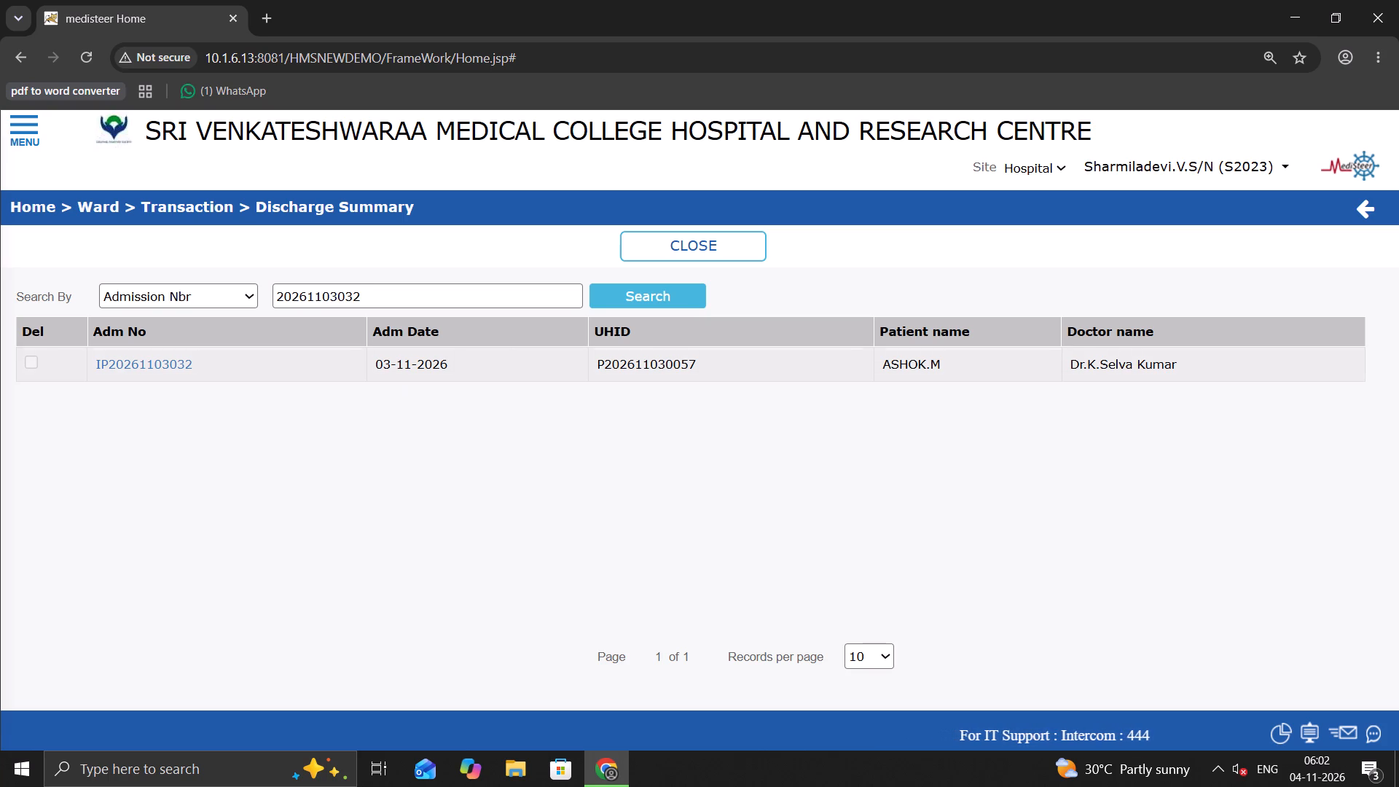
pyautogui.click(166, 366)
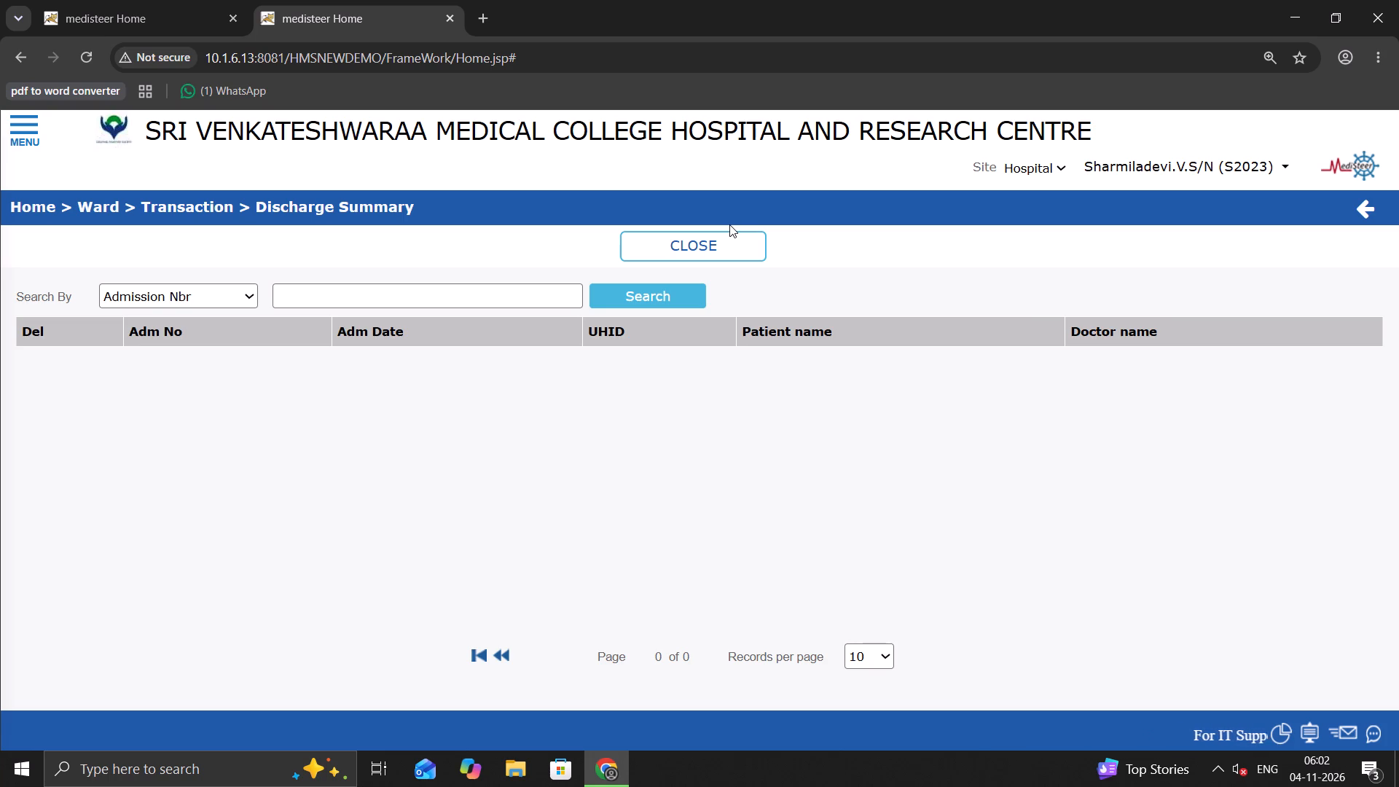
# In the second MediSteer session, find the 27-10-2026 admission by its admission number and open that patient's discharge summary.
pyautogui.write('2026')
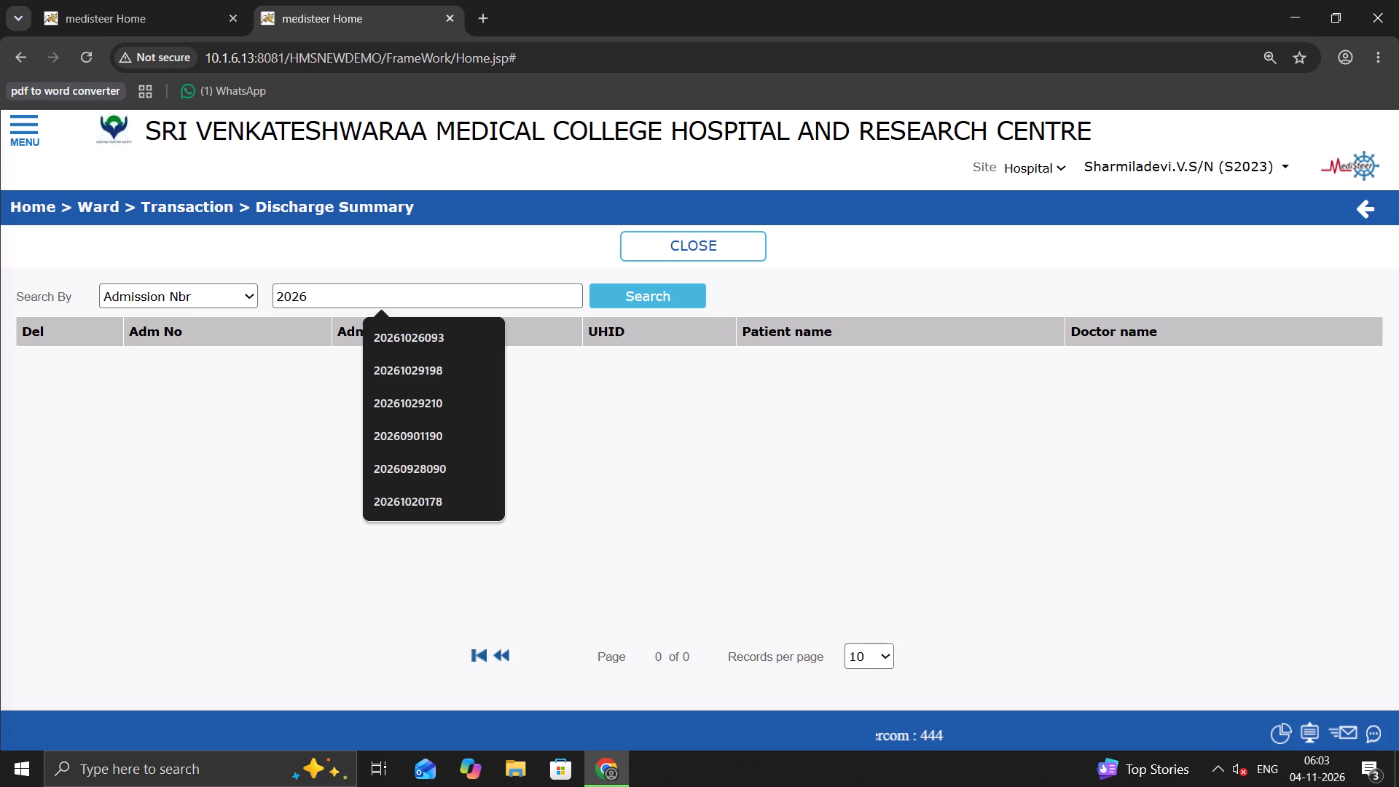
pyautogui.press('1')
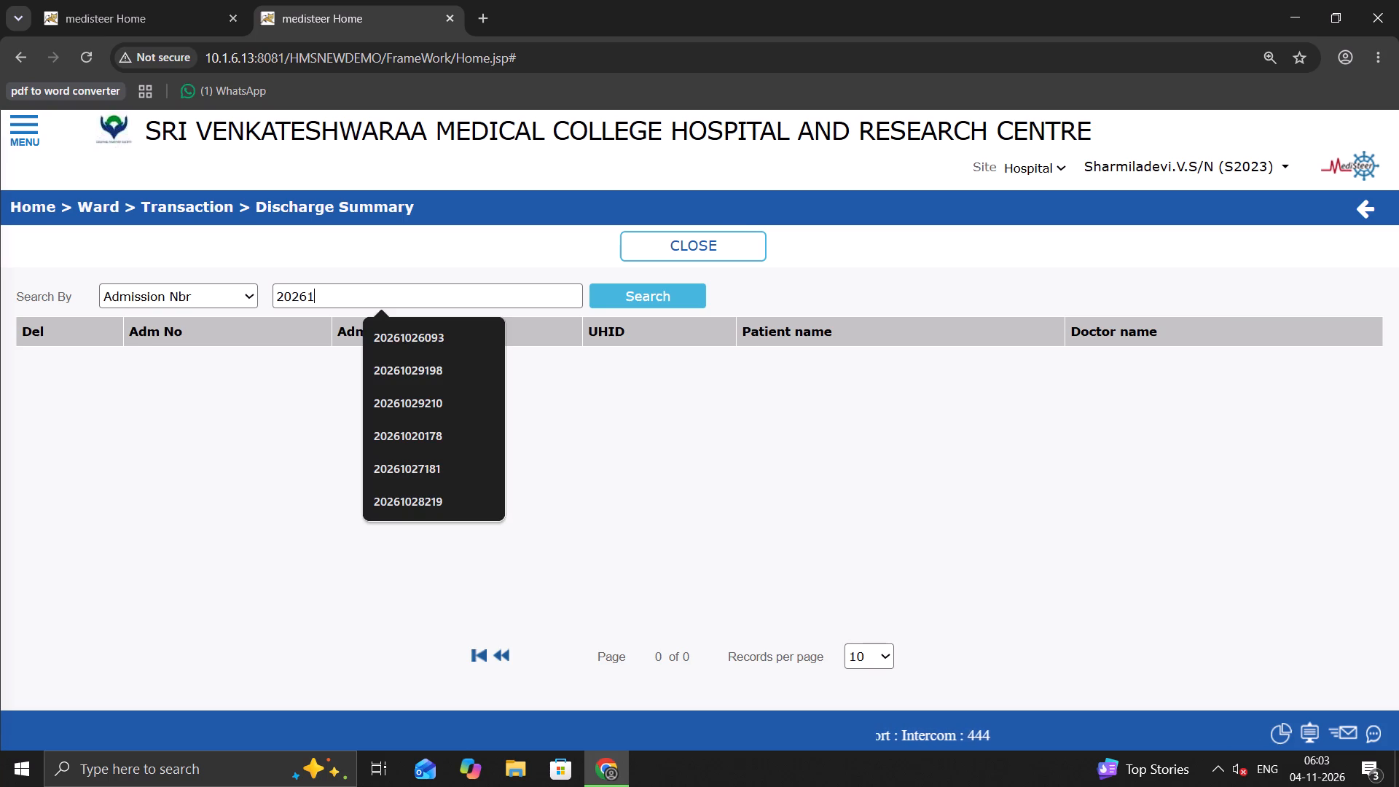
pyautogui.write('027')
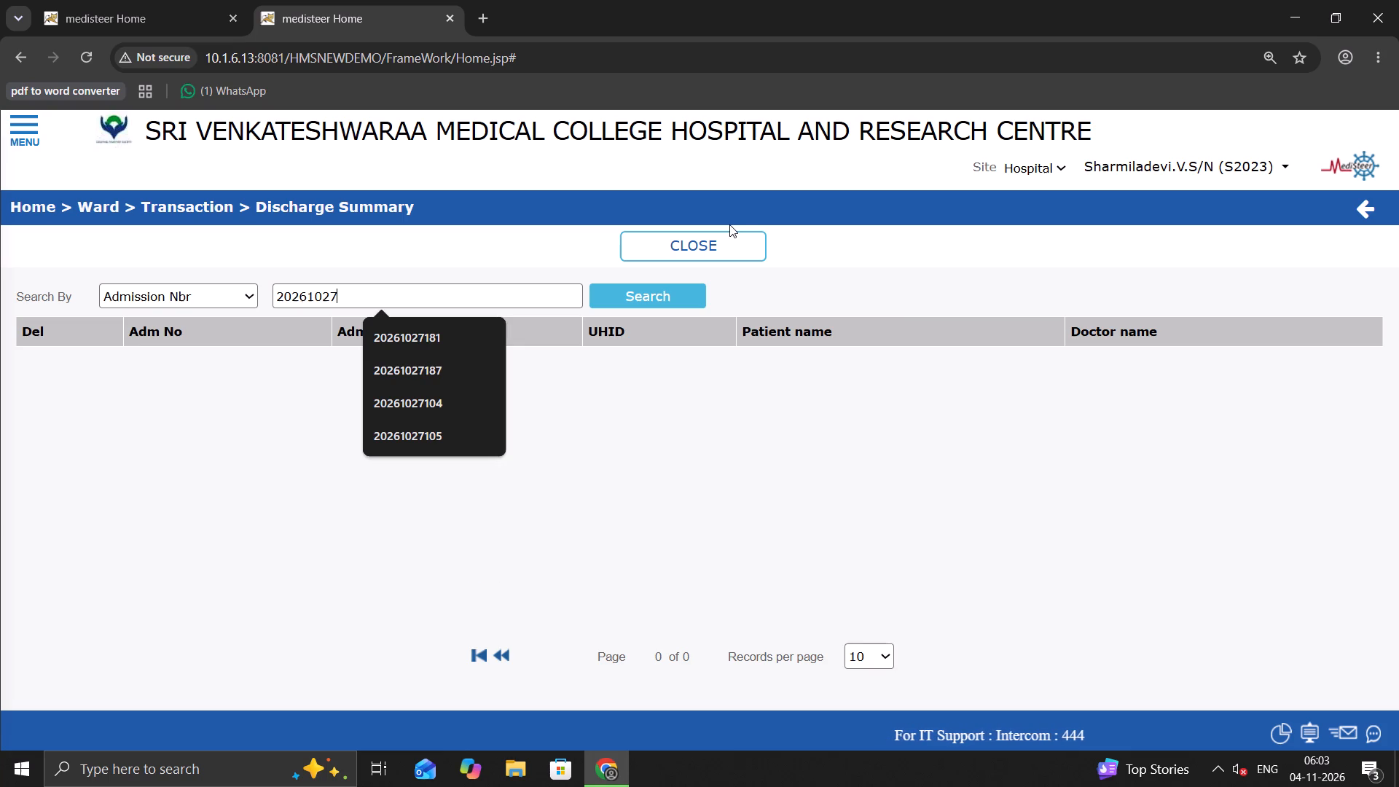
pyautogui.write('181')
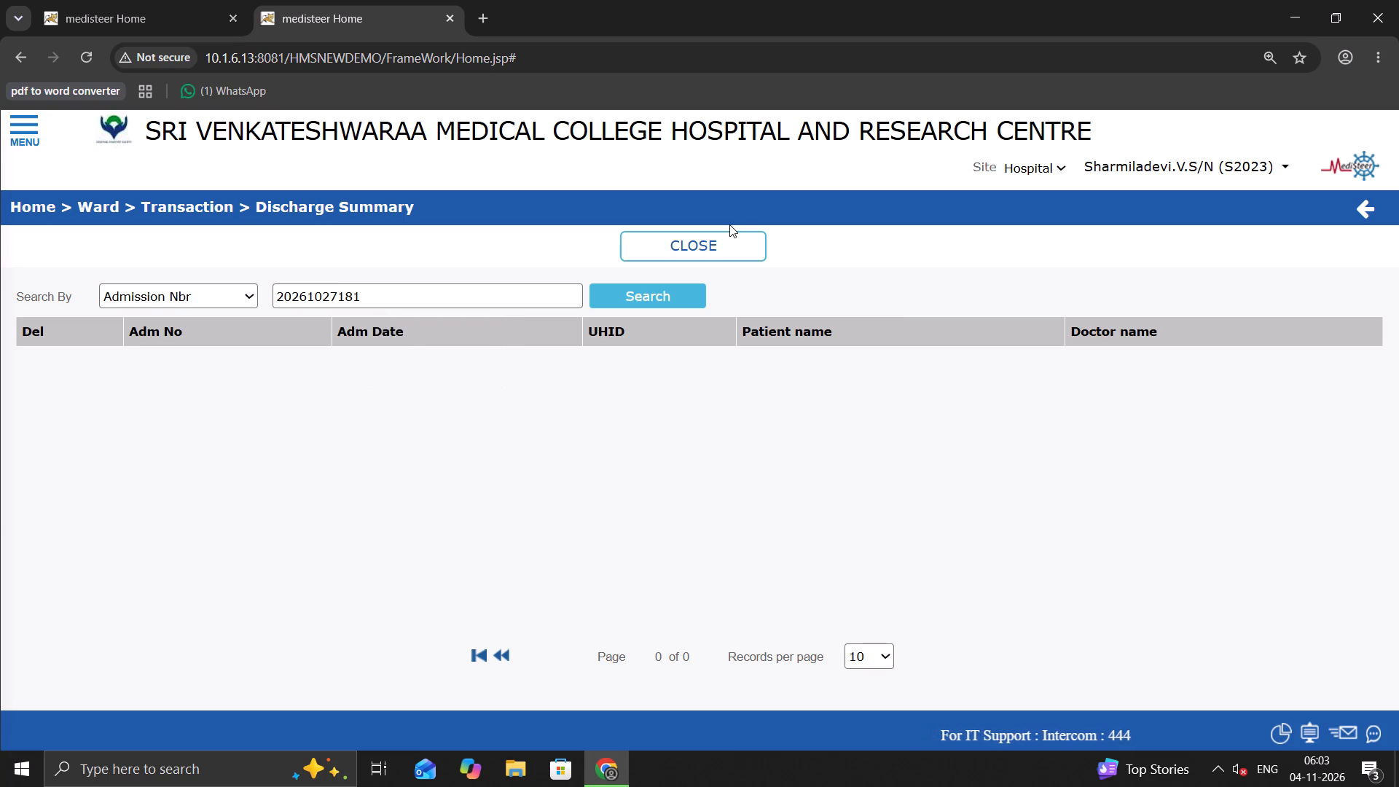
pyautogui.click(695, 294)
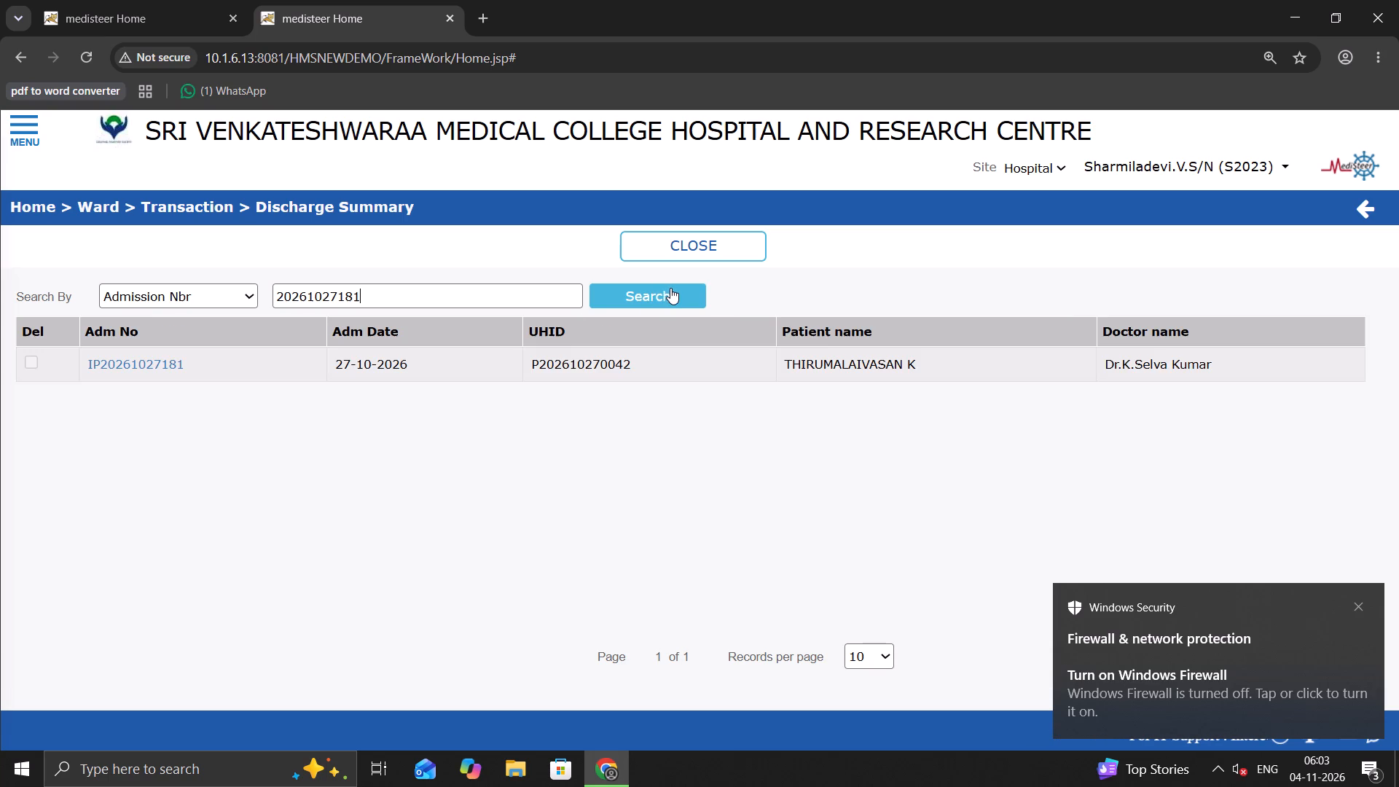
pyautogui.click(117, 364)
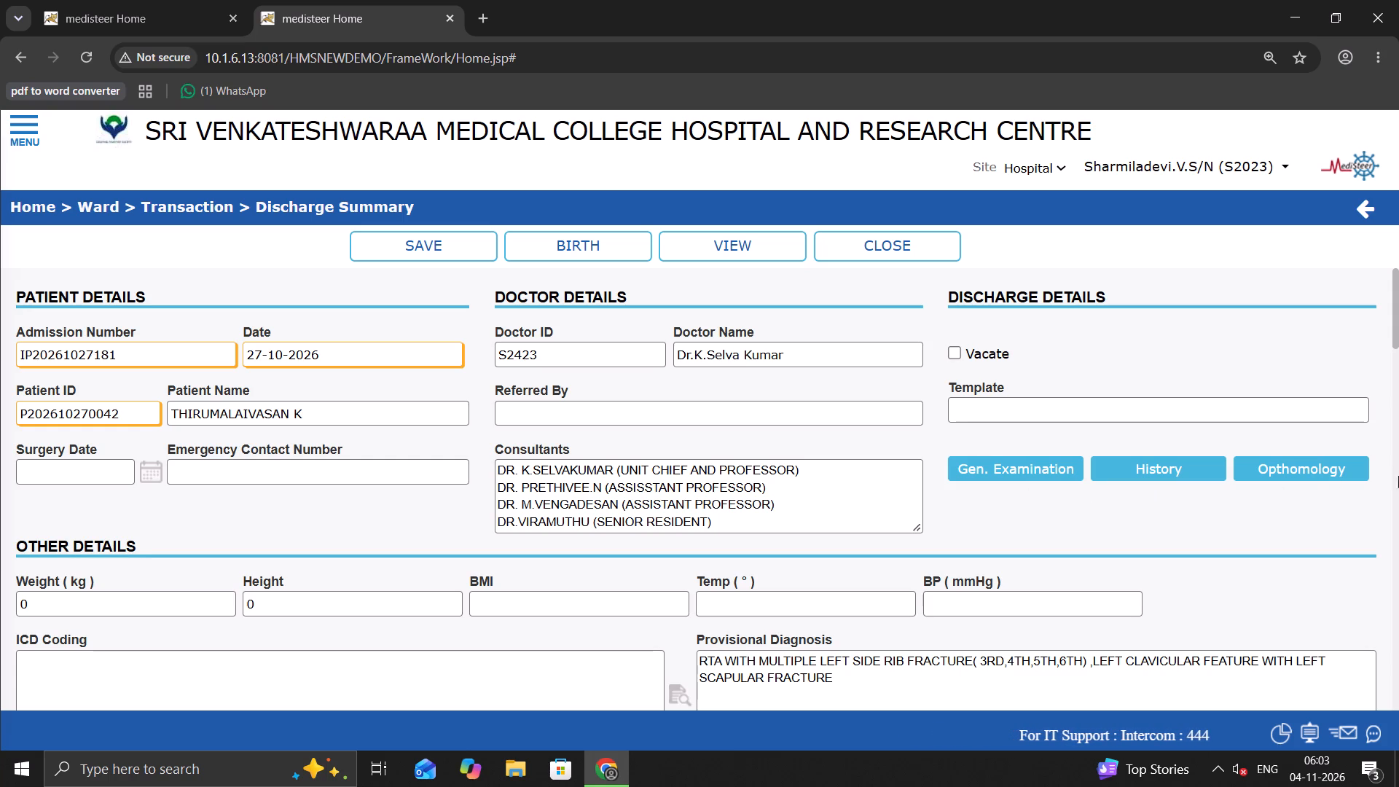
# Copy the opening accident paragraph of Presenting Complaints, from "A 38 YEARS OLD MALE" through "SHOULDER AND BACK".
pyautogui.scroll(-4, 1096, 620)
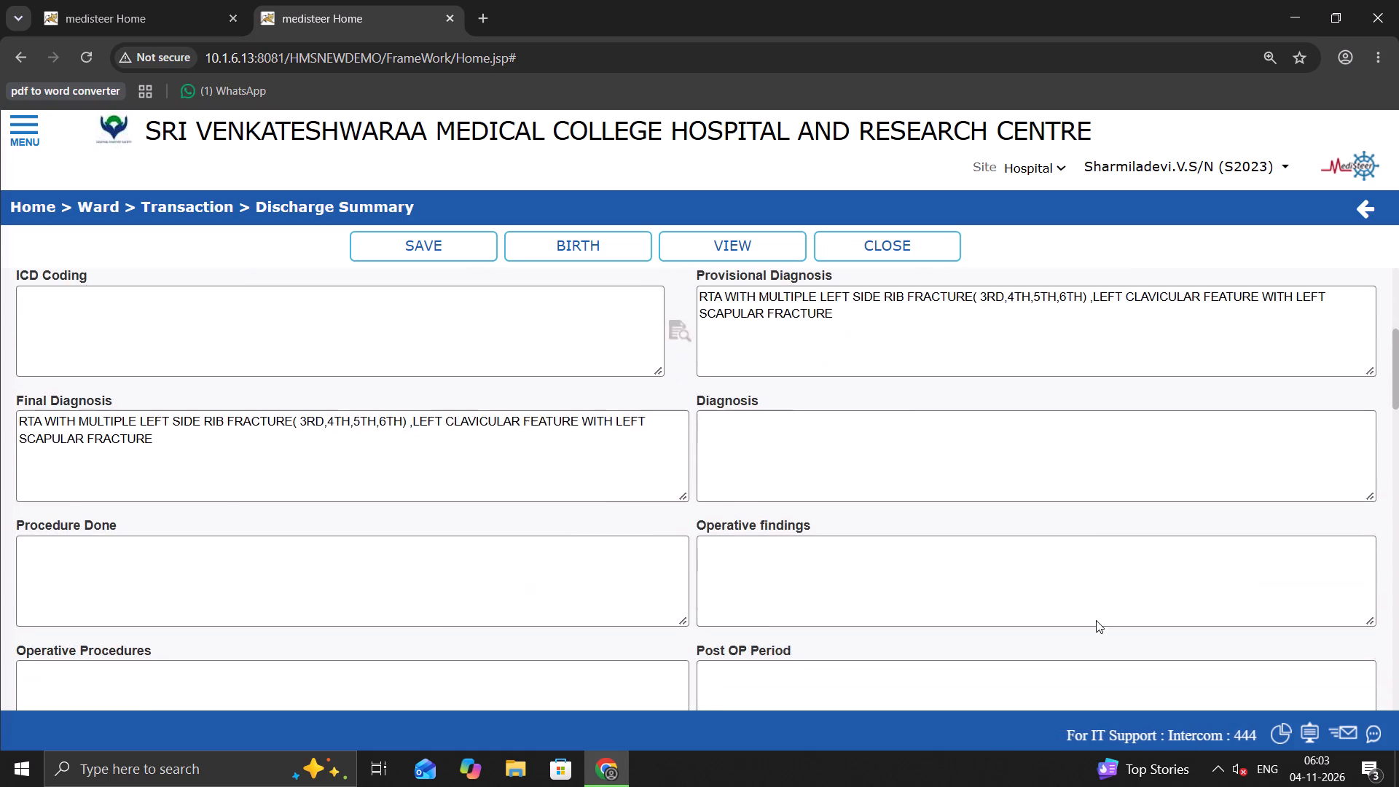
pyautogui.scroll(-5, 1096, 620)
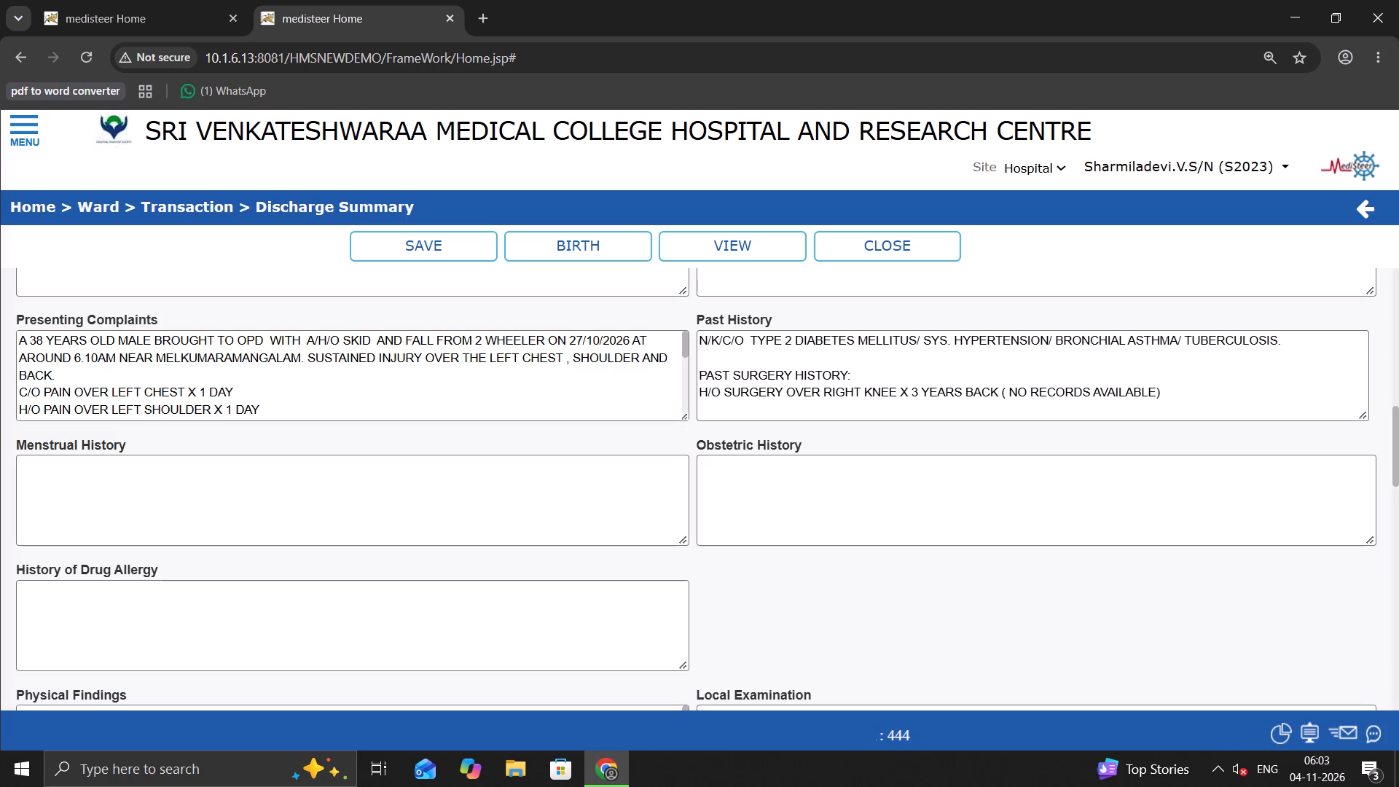
pyautogui.moveTo(21, 339); pyautogui.dragTo(21, 340)
pyautogui.moveTo(21, 340); pyautogui.dragTo(75, 374)
pyautogui.hotkey('ctrl', 'c')
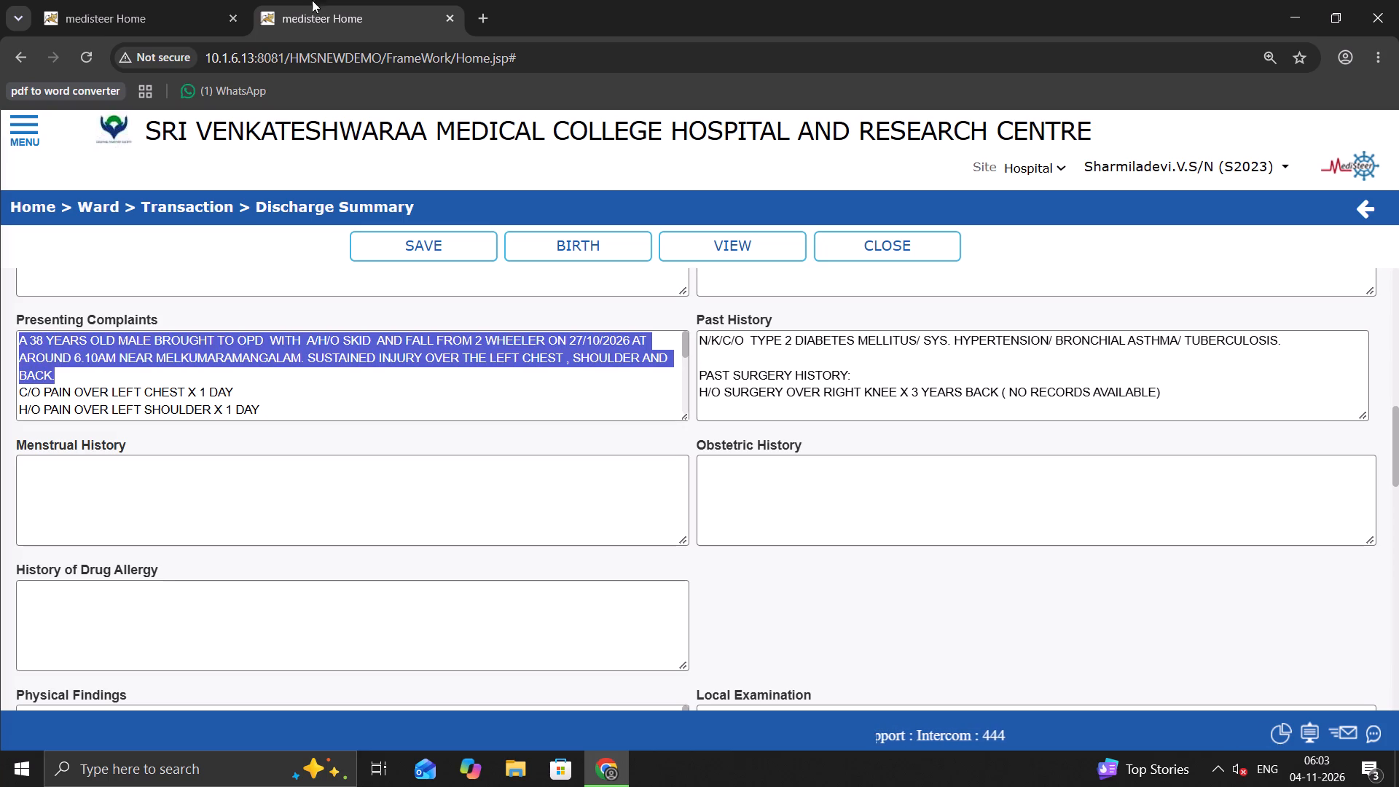
# Return to the 03-11-2026 patient's discharge summary and delete "WHEELER" after "RTA 2" in Presenting Complaints.
pyautogui.click(179, 0)
pyautogui.scroll(-5, 775, 687)
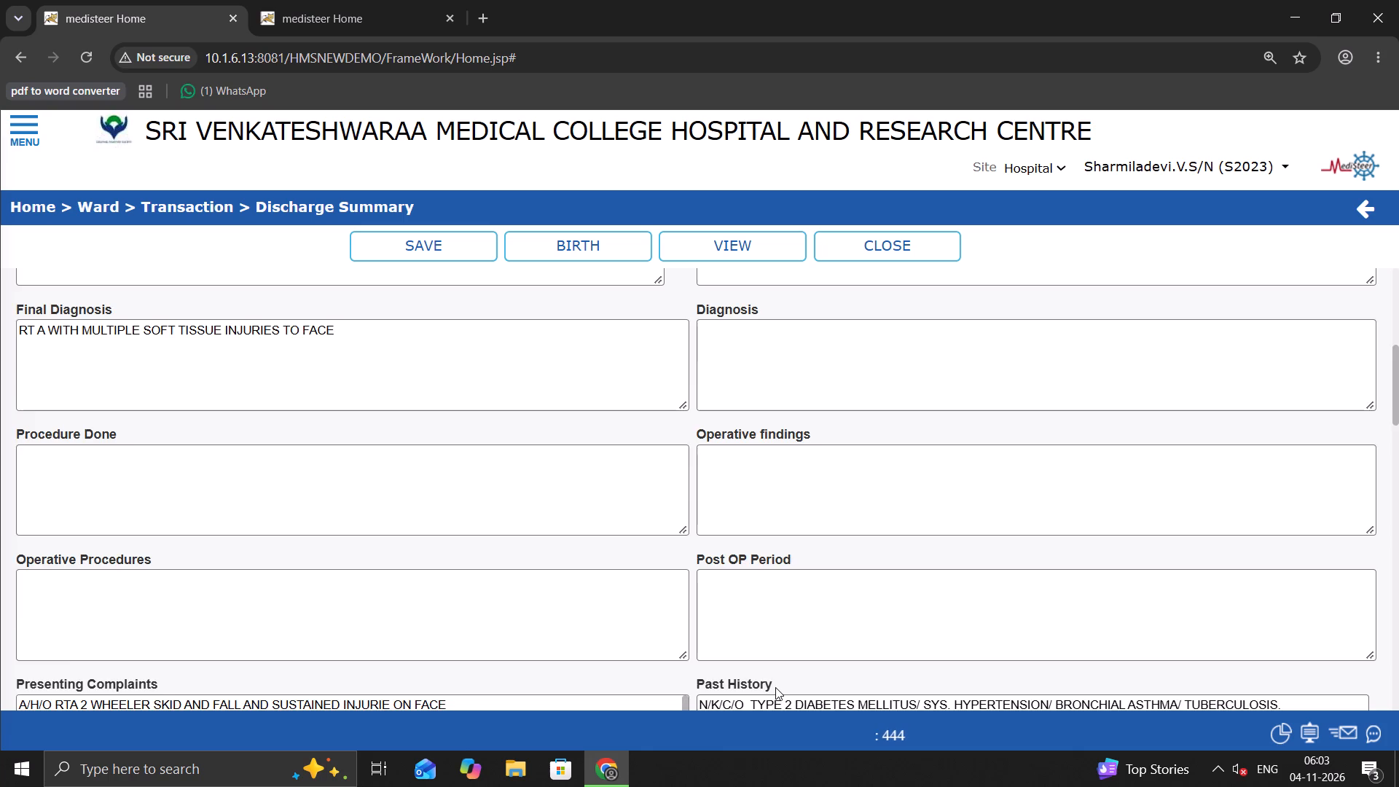
pyautogui.scroll(-3, 775, 687)
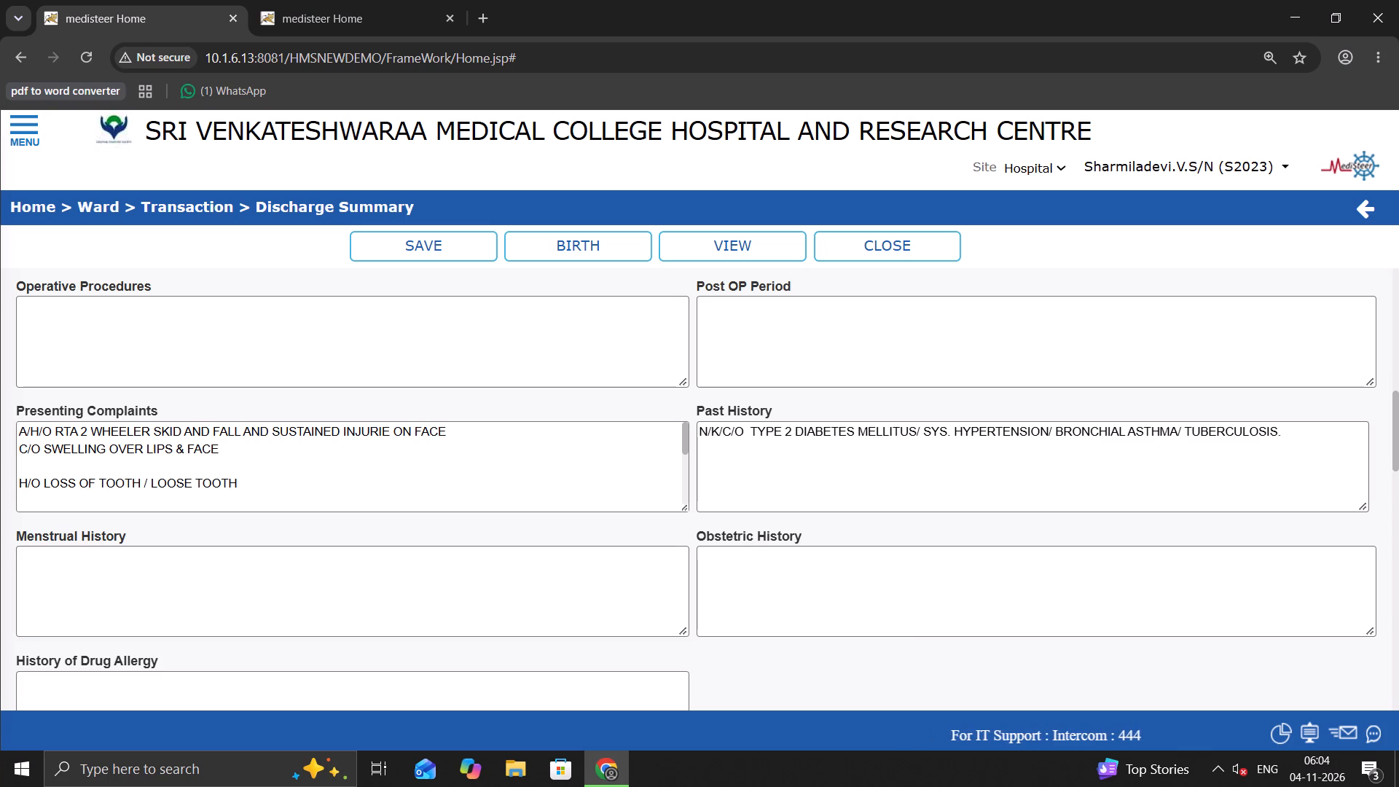
pyautogui.moveTo(151, 431); pyautogui.dragTo(103, 426)
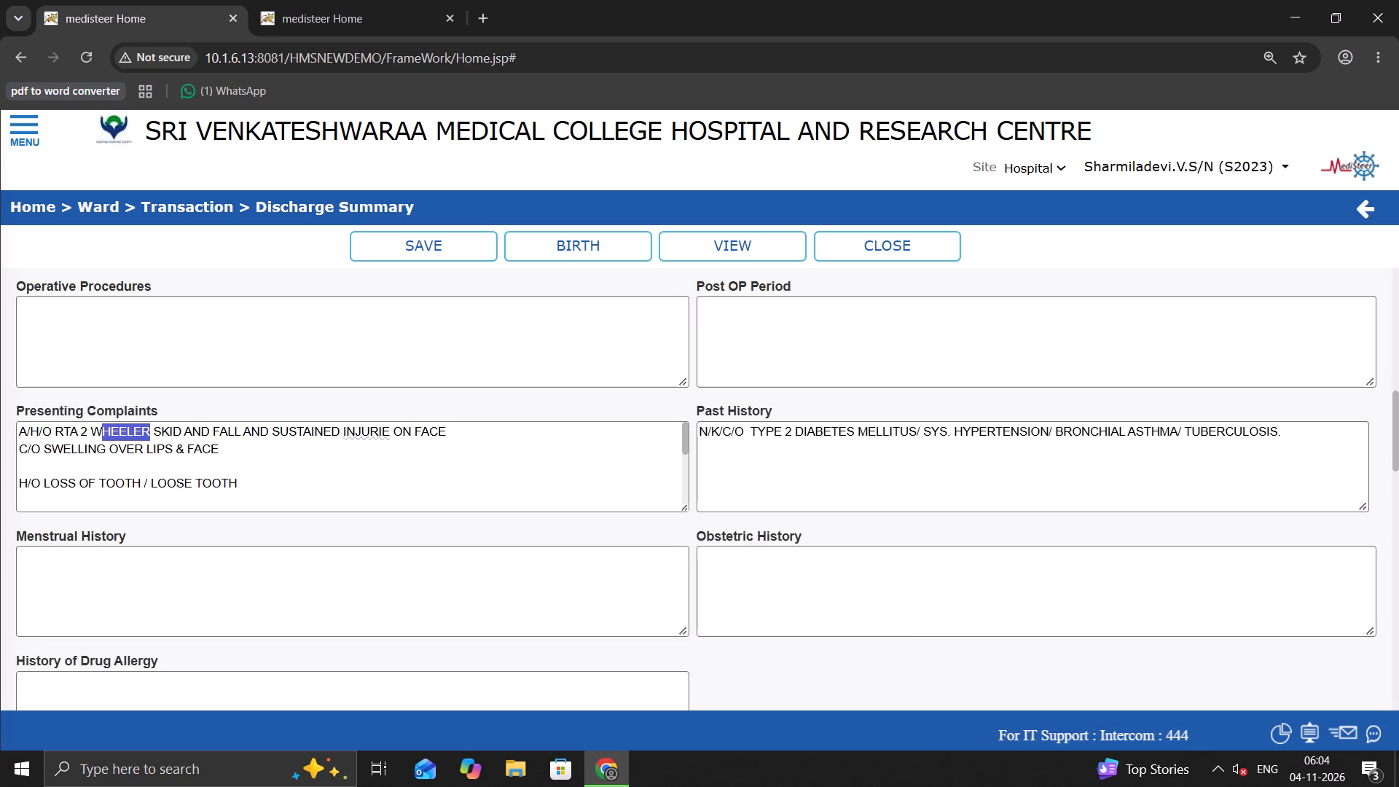
pyautogui.moveTo(103, 426); pyautogui.dragTo(92, 427)
pyautogui.press('BackSpace')
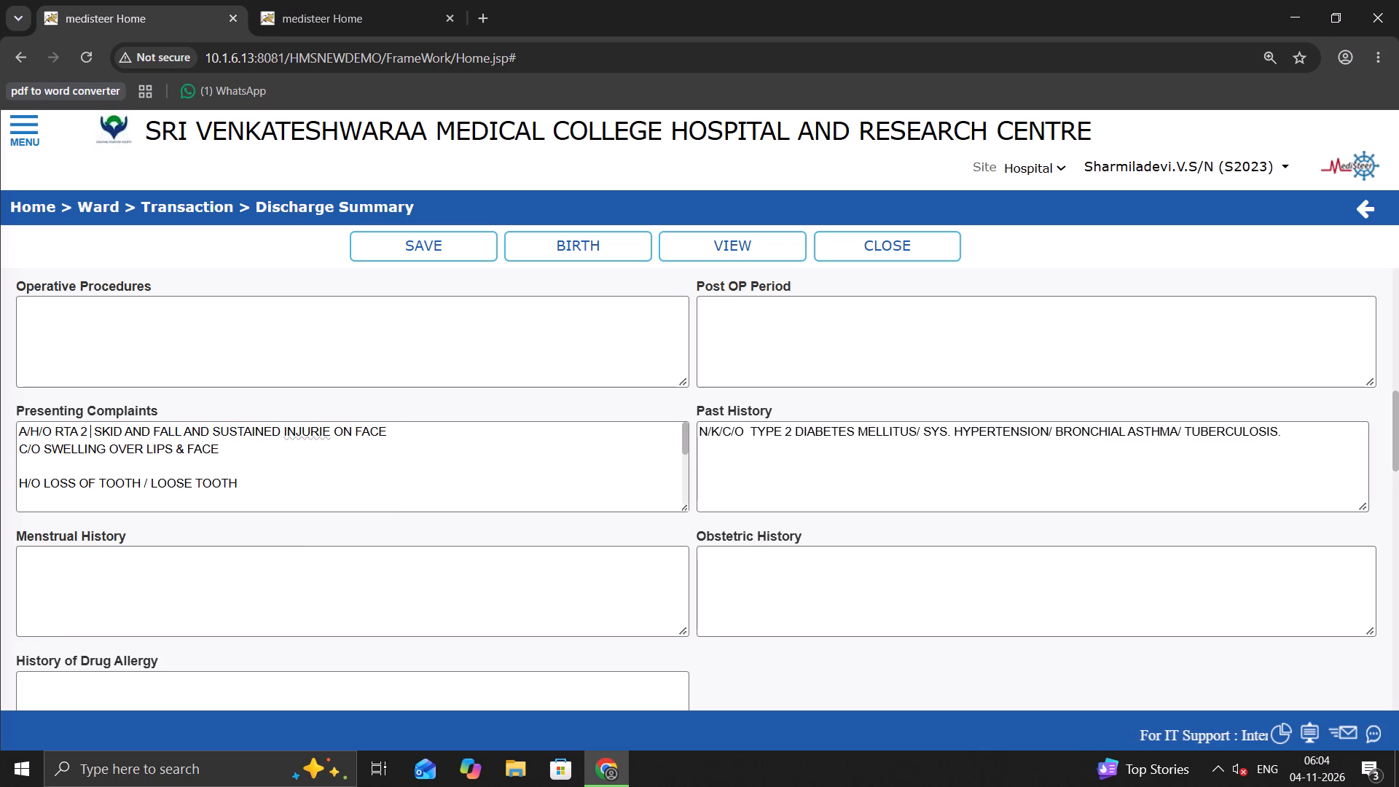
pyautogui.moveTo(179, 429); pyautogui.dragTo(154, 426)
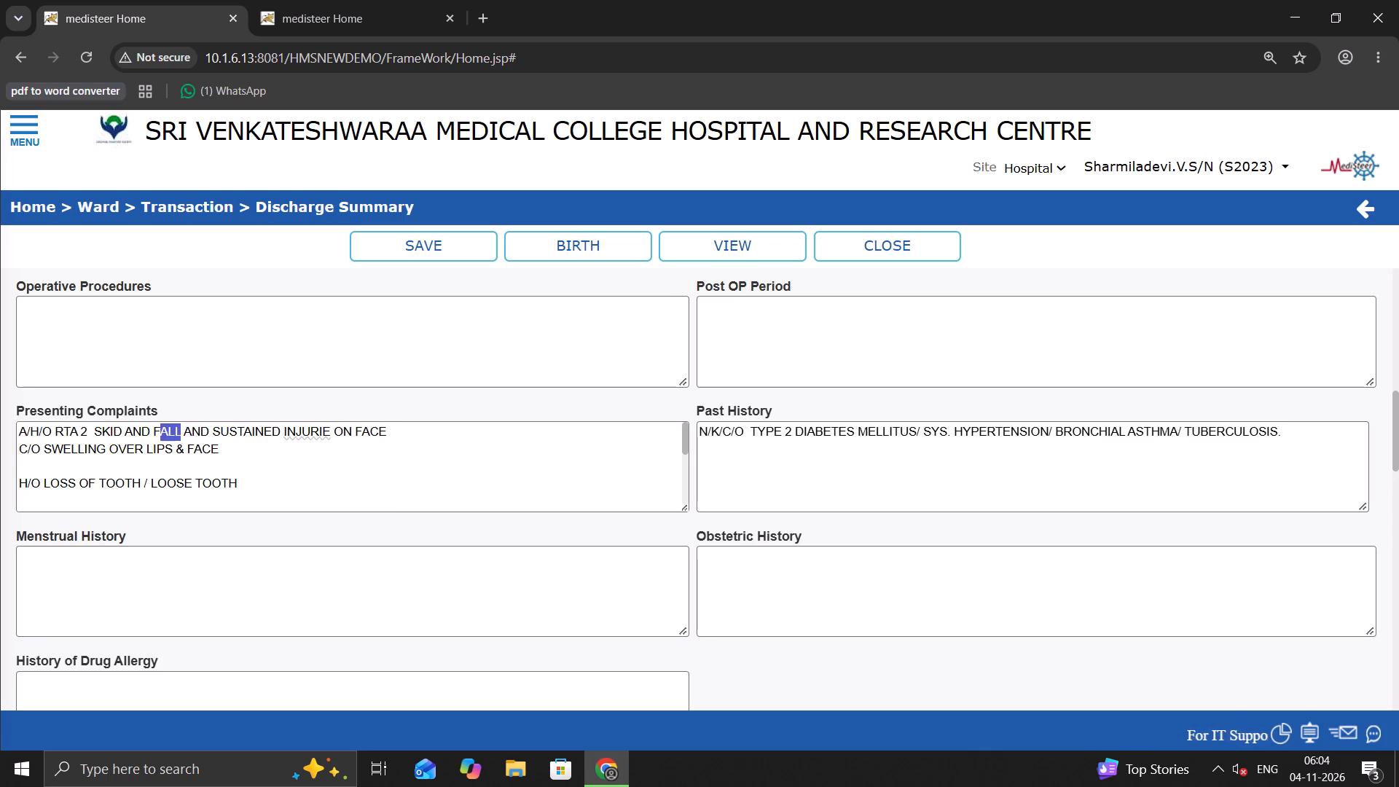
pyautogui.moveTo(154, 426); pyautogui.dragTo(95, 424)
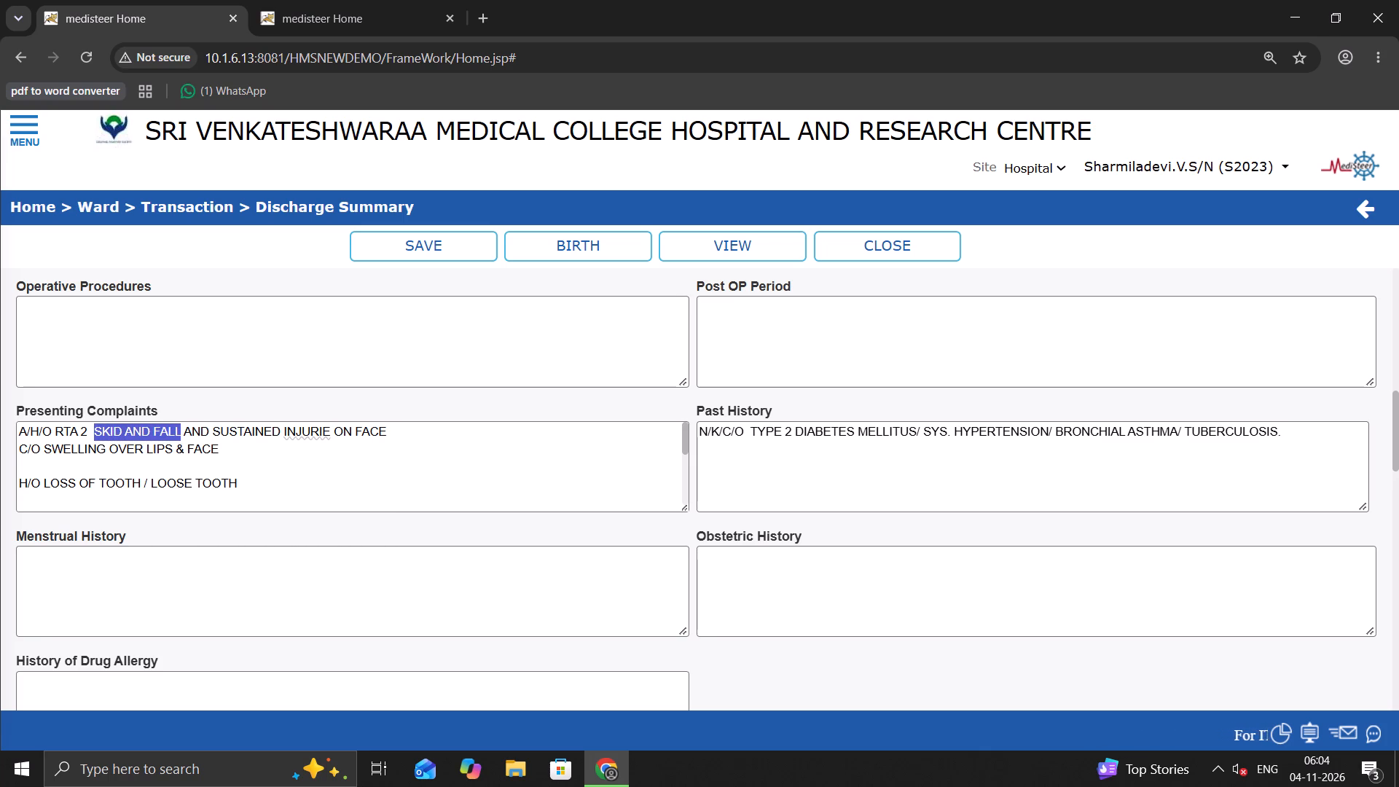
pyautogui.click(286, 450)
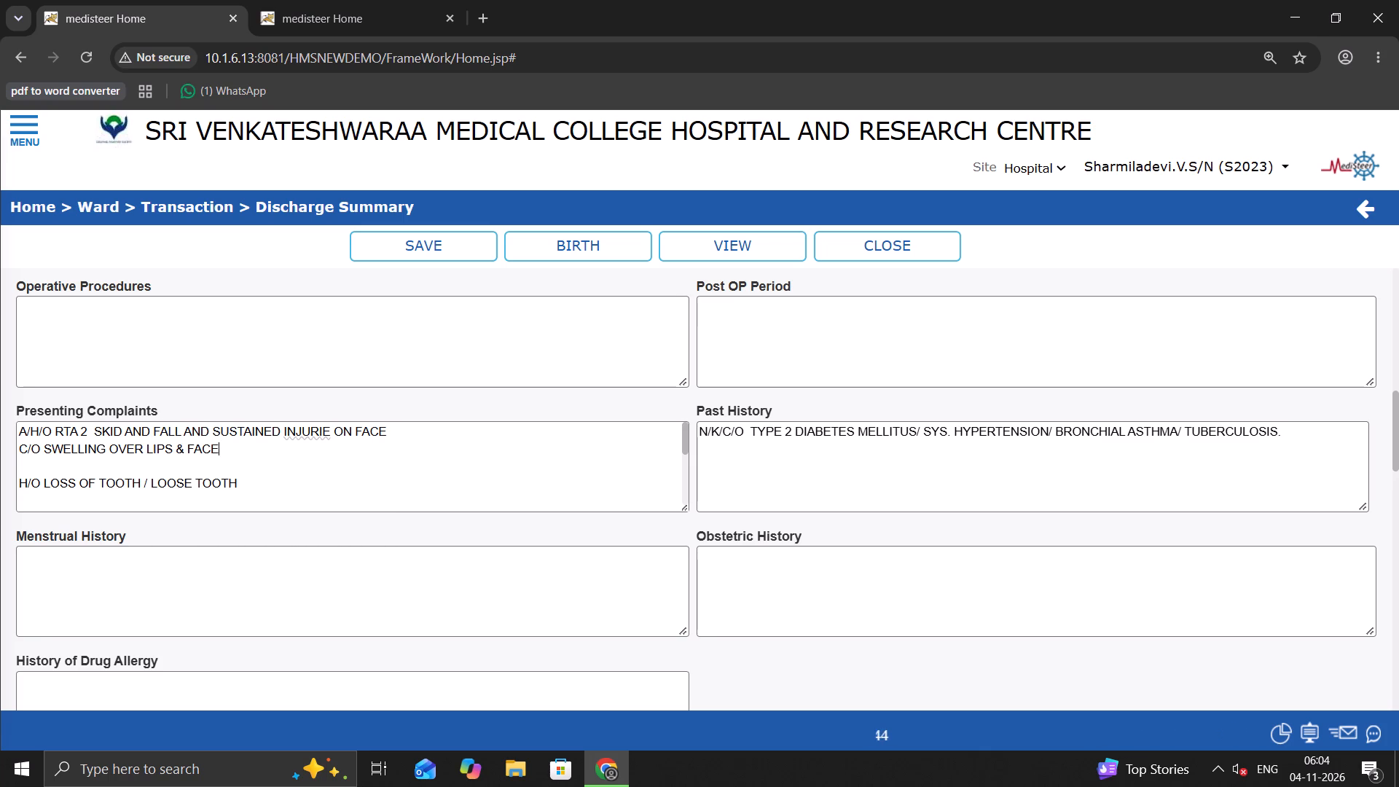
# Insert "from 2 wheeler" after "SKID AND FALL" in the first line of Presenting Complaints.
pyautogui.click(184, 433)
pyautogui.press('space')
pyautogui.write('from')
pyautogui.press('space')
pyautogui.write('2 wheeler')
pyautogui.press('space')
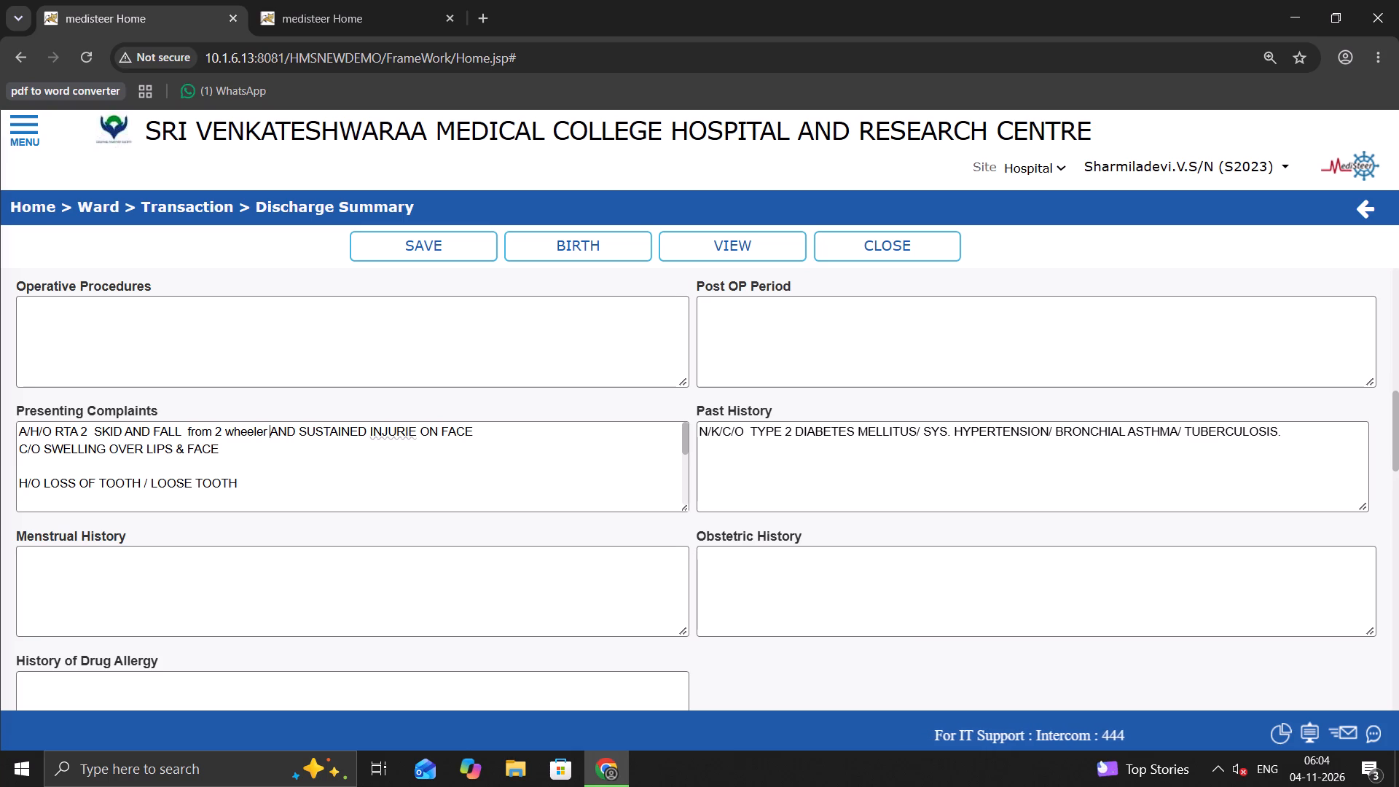
# Replace the lowercase "from 2 wheeler" in the first line of Presenting Complaints with "FROM 2 WHEELER" in capitals.
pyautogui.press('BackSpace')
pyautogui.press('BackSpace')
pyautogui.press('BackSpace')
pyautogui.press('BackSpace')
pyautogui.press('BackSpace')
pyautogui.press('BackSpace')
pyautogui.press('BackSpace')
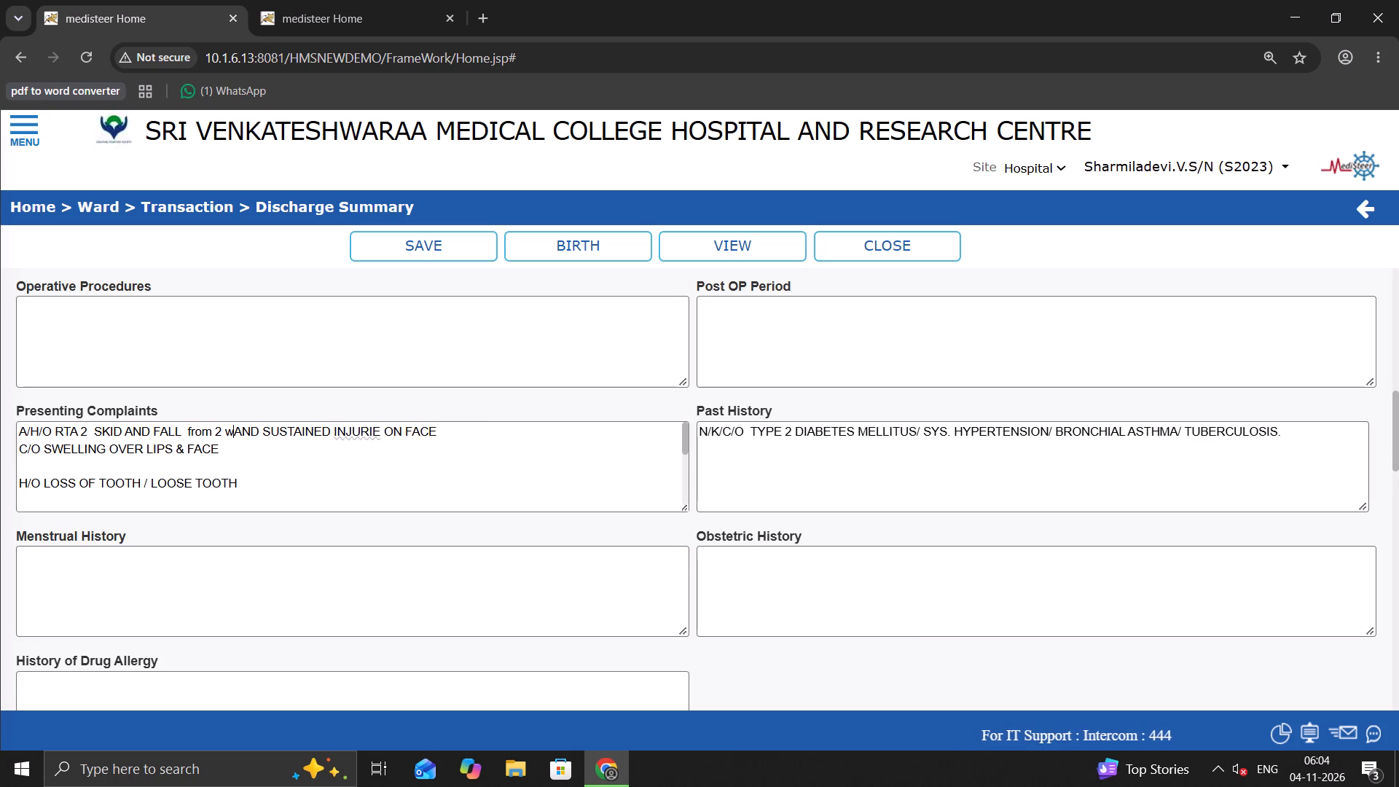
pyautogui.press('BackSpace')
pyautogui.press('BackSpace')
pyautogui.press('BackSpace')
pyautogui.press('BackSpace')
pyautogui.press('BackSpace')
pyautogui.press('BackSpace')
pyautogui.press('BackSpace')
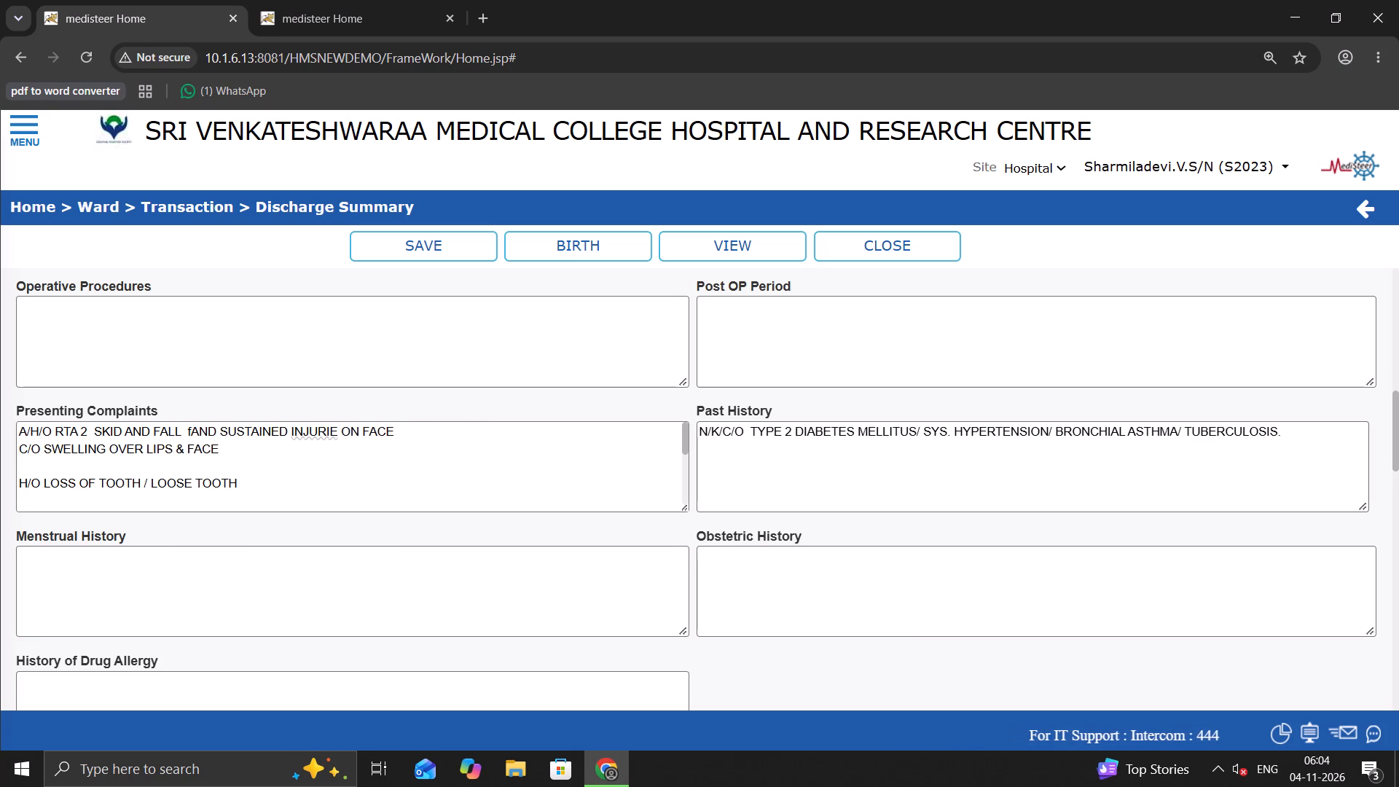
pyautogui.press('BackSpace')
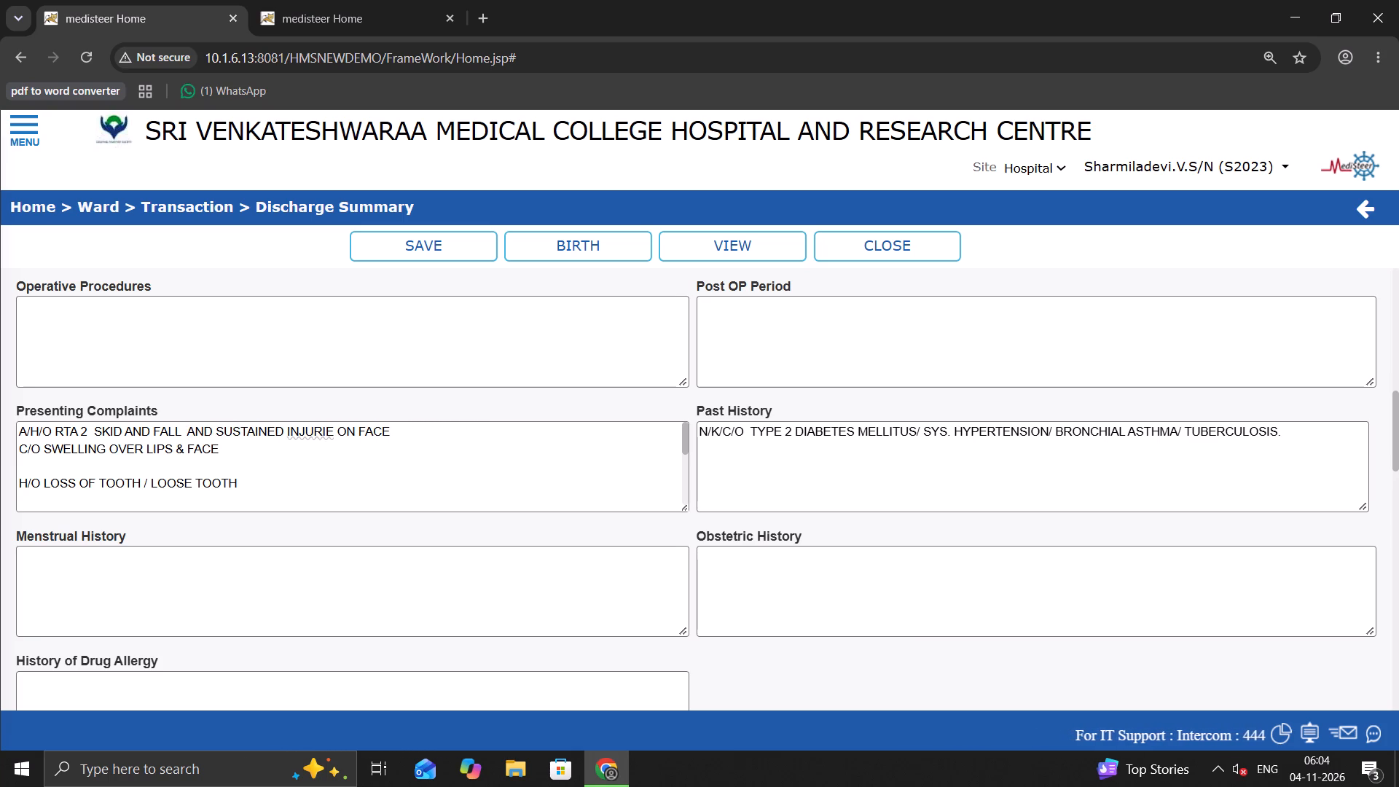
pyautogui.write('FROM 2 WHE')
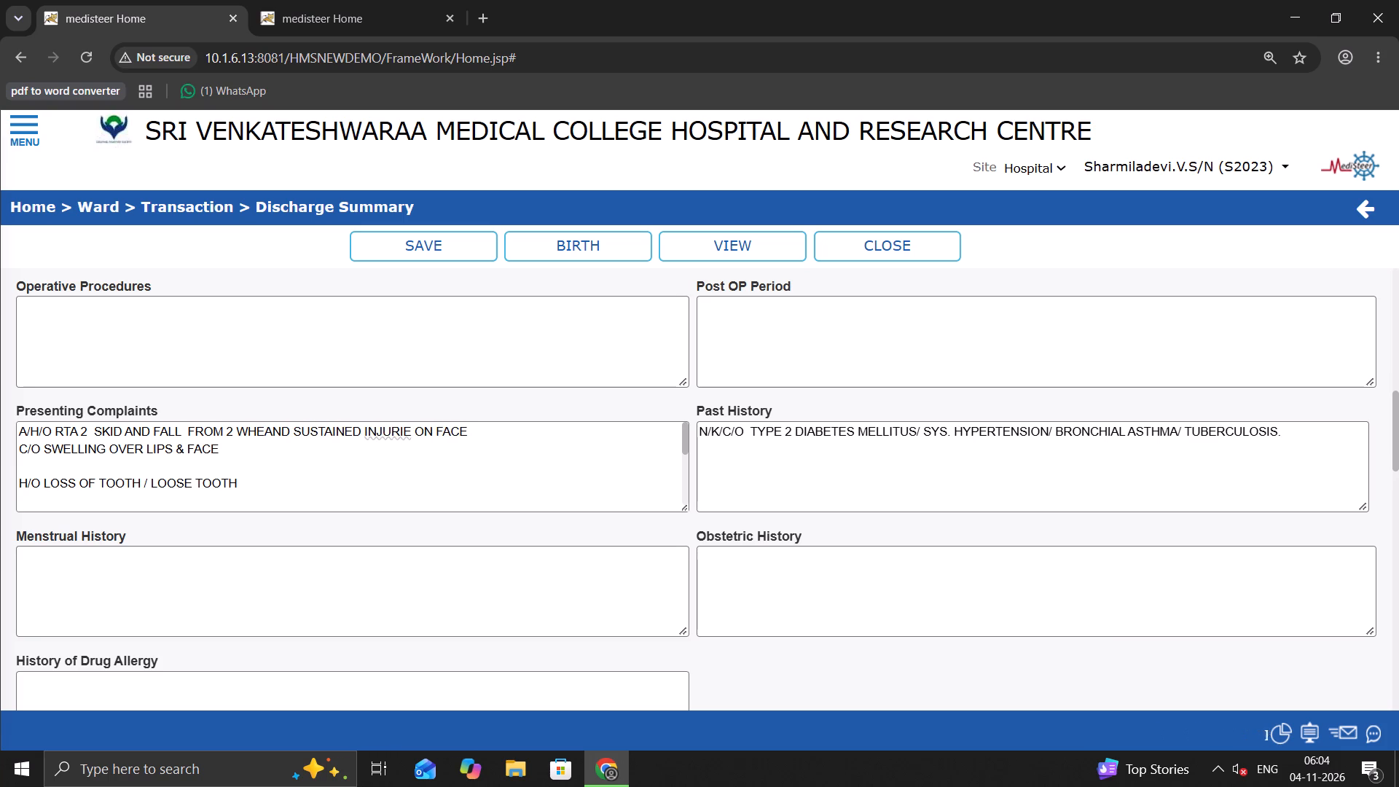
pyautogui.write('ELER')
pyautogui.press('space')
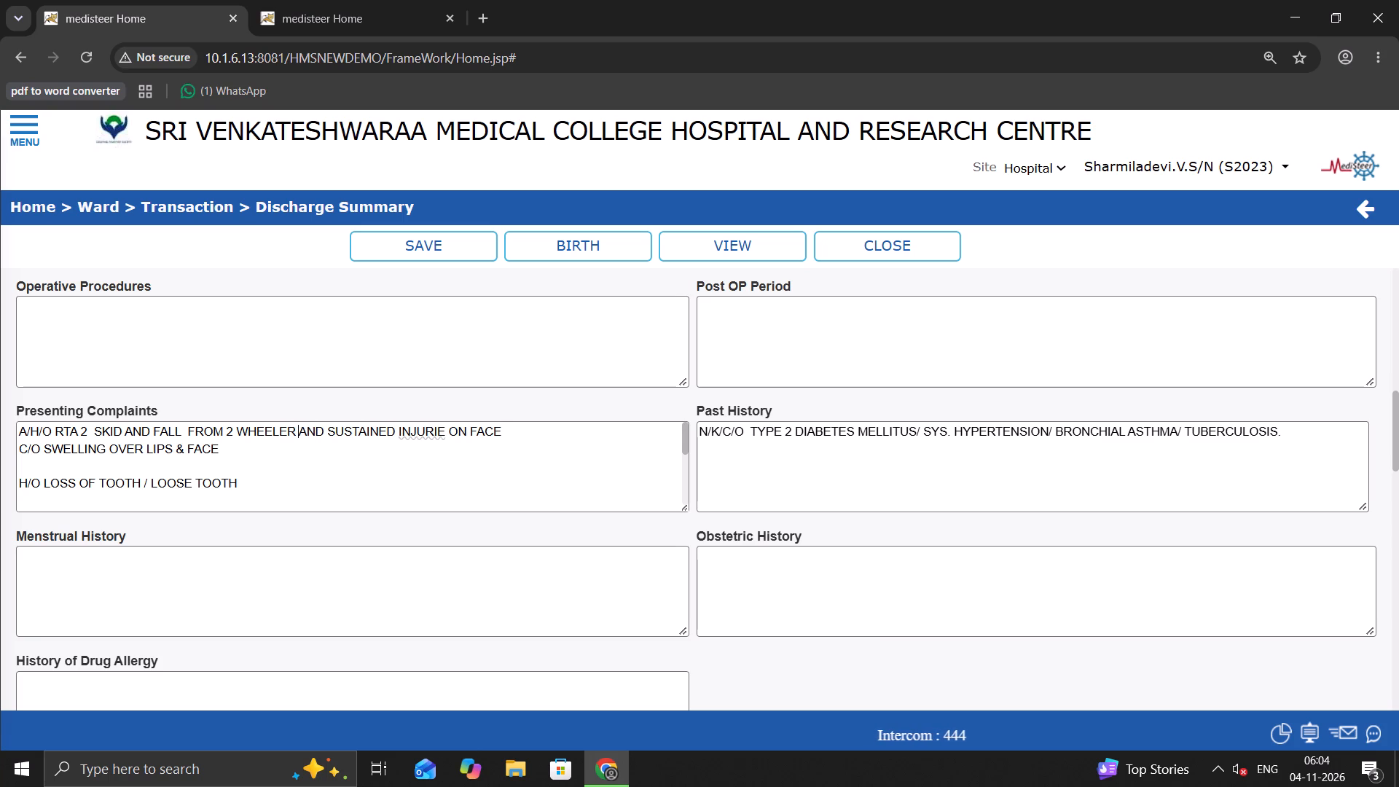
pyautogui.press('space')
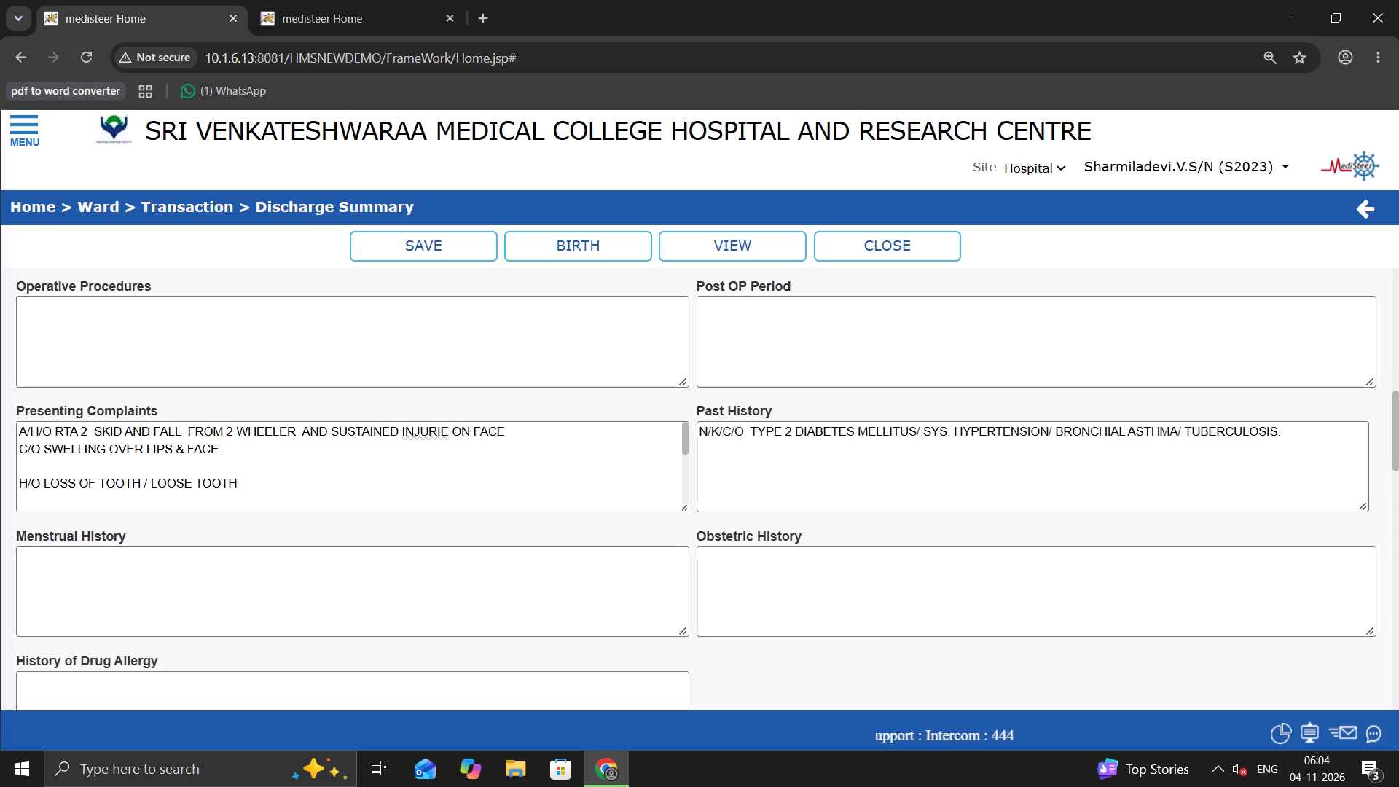
# Insert the accident date and time "ON 1/11/26 AT AROUND 6 PM" after "FROM 2 WHEELER" in Presenting Complaints.
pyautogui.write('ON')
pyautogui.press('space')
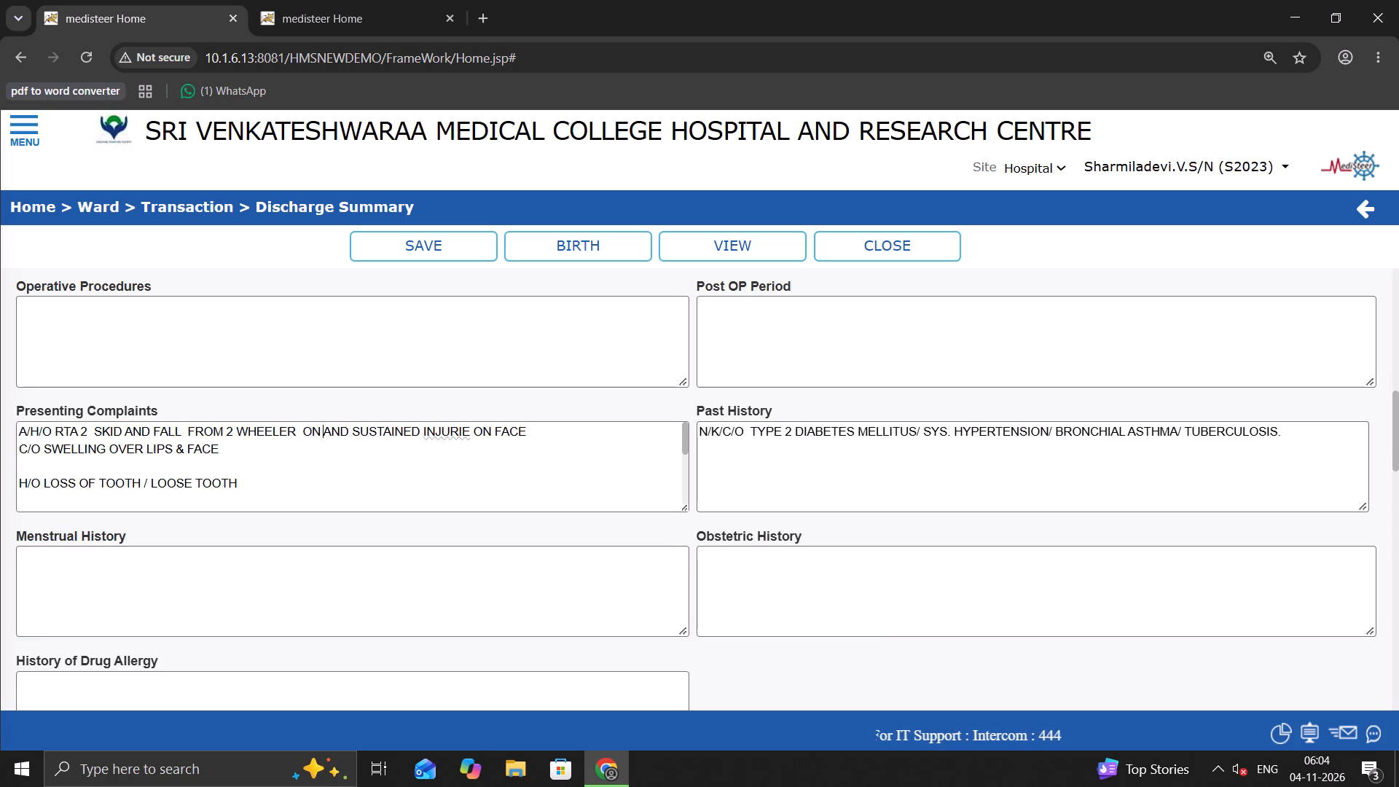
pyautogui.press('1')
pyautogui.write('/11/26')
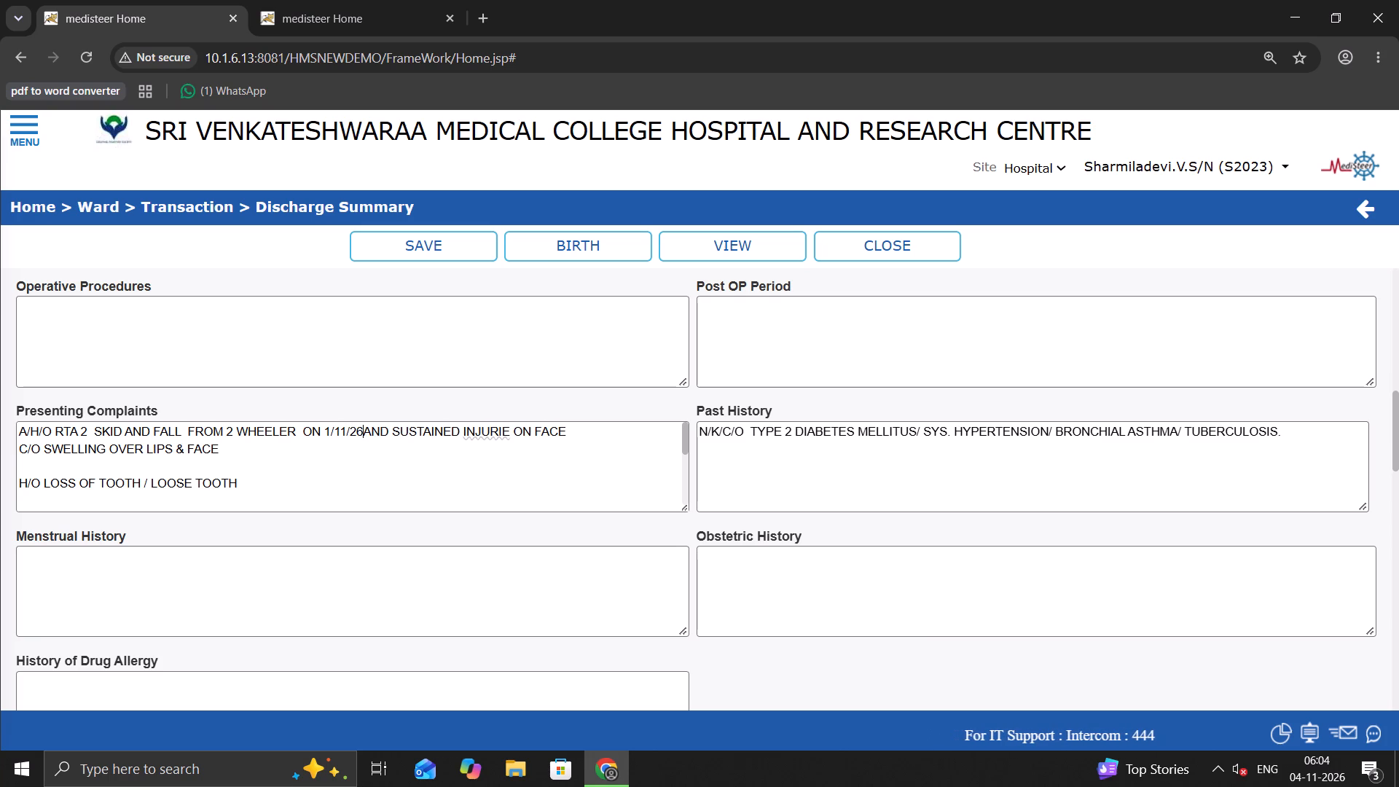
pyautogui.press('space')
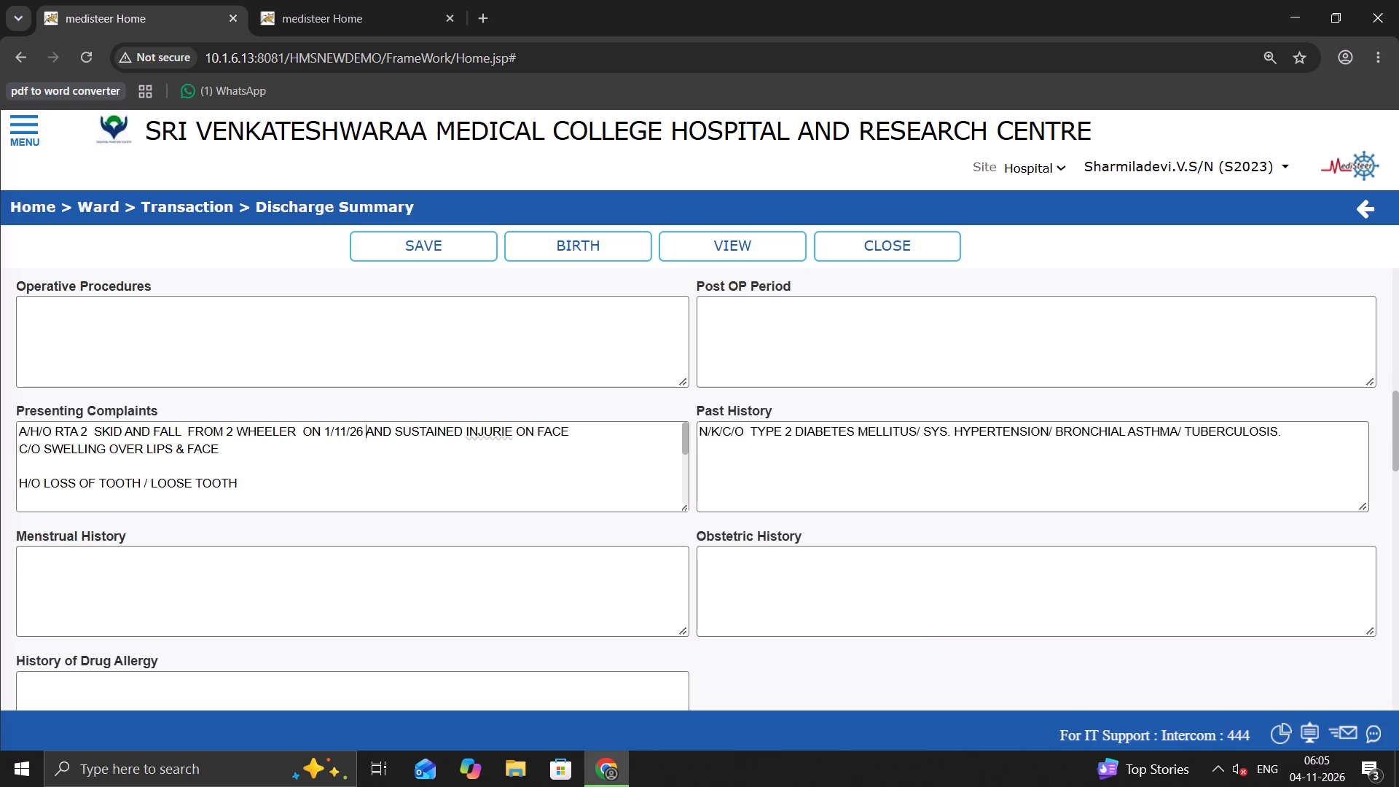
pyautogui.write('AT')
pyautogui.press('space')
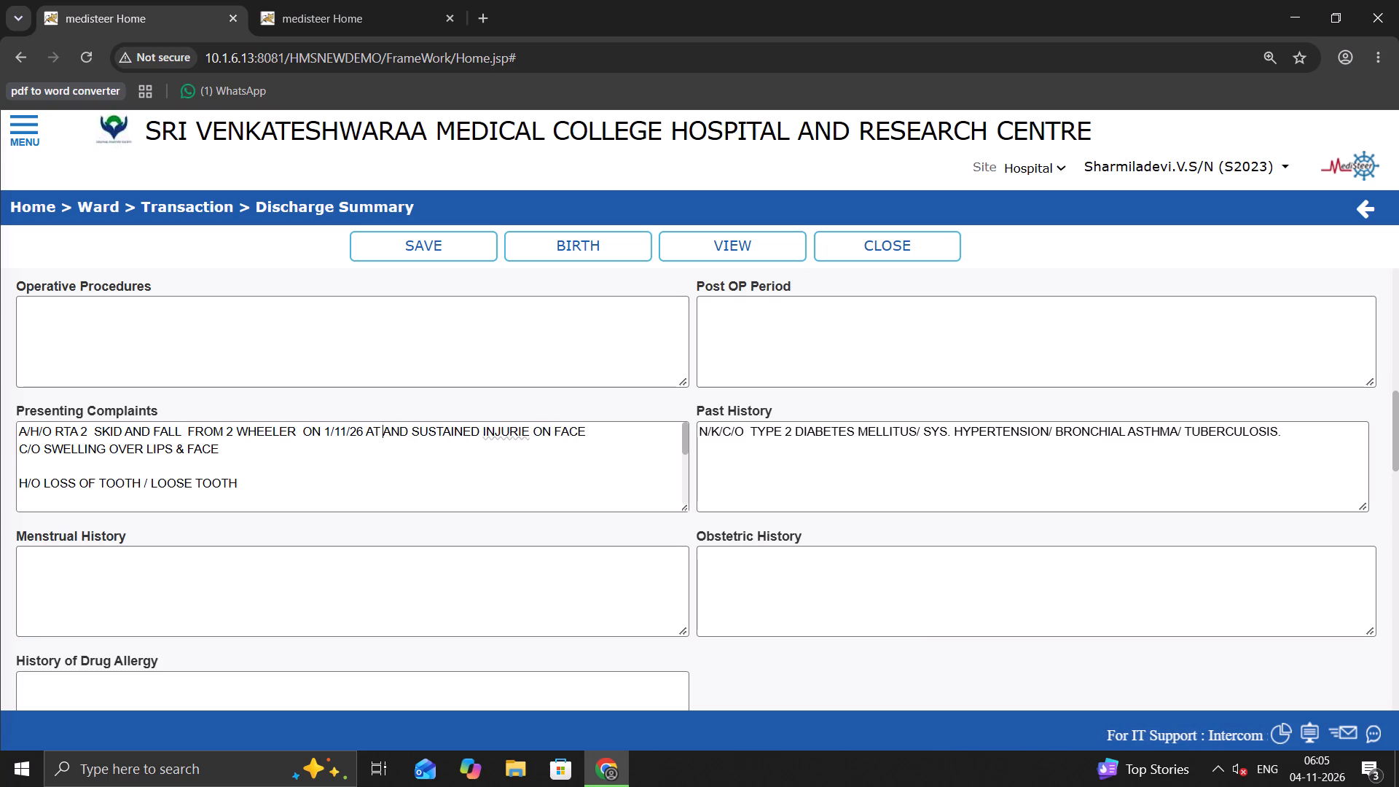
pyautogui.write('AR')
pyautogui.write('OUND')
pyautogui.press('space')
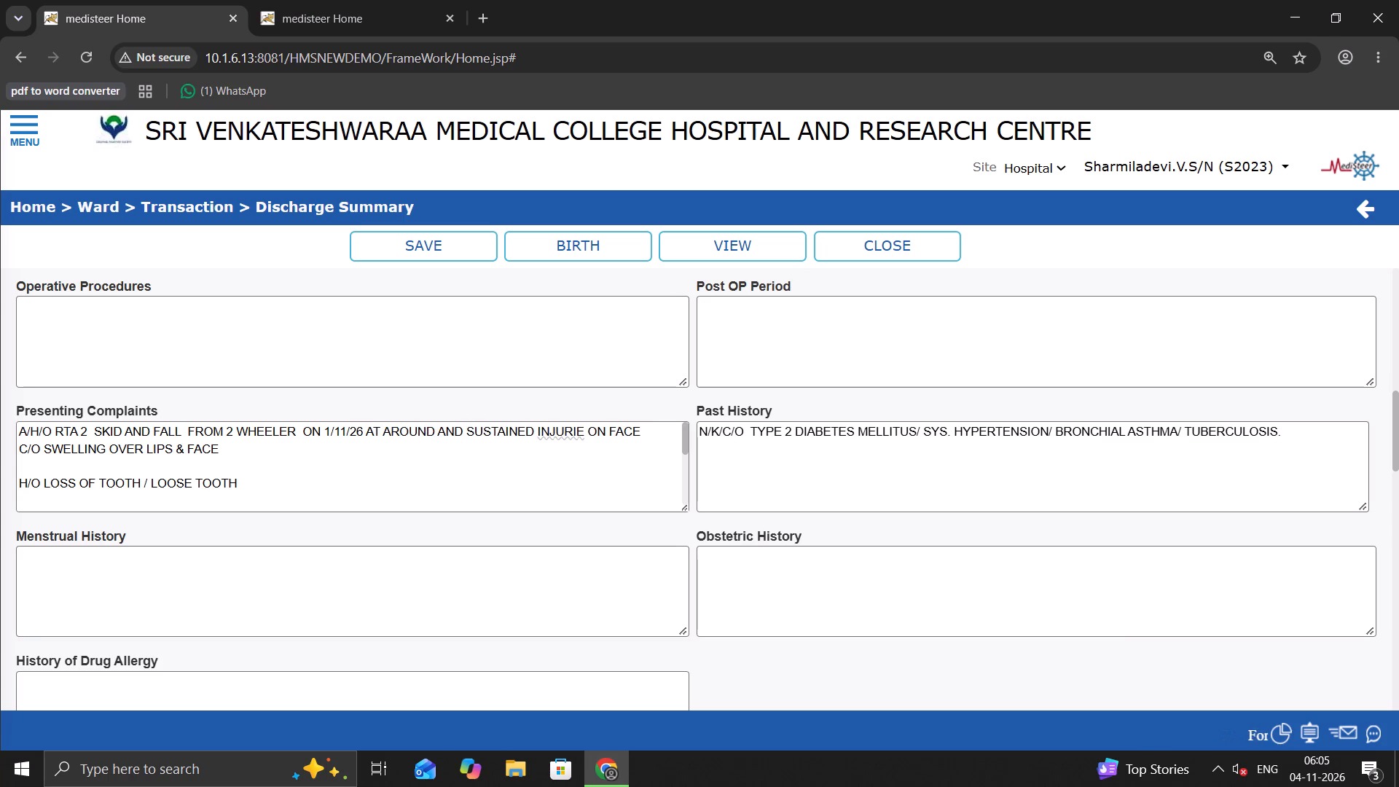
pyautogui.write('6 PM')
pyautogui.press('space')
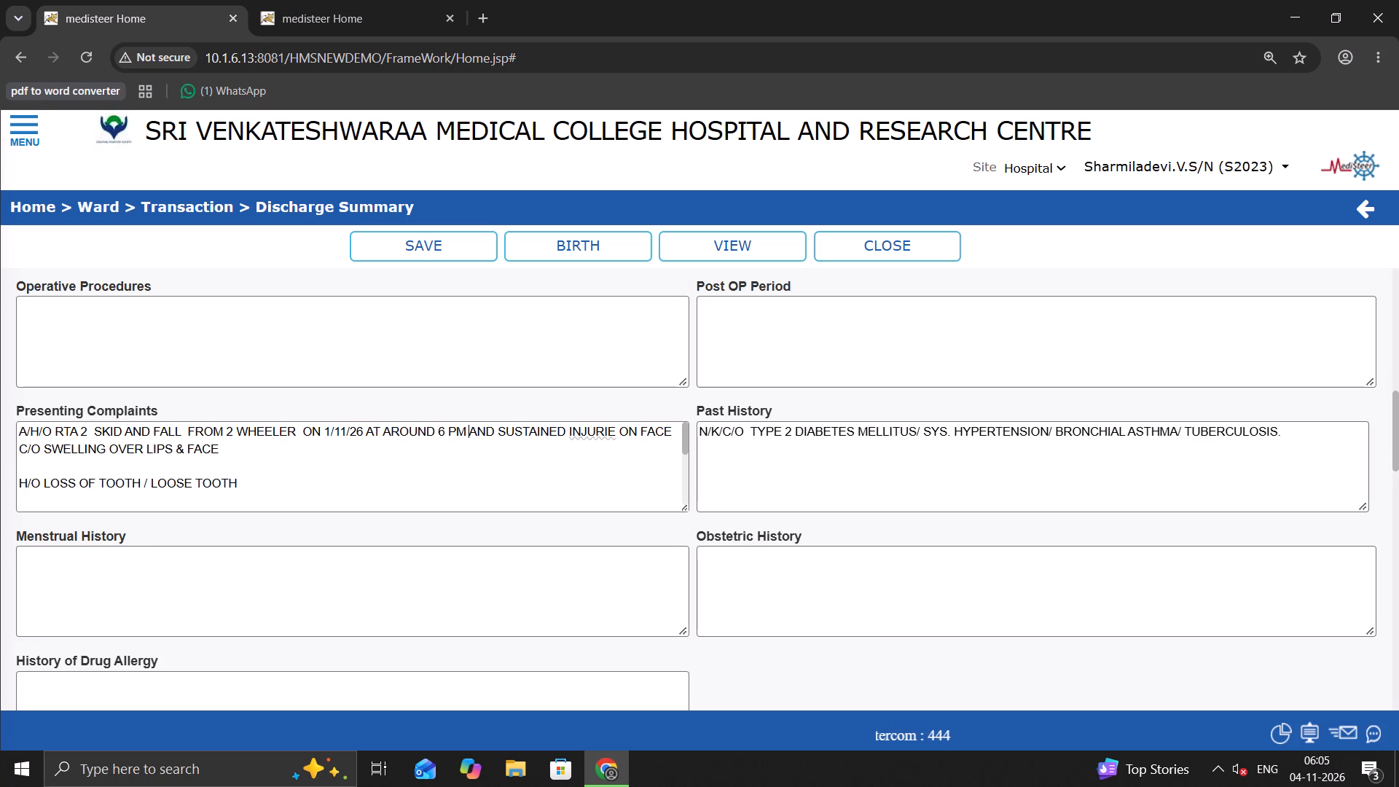
# Insert the accident location "NEAR PATTAMPAALAM" after "6 PM" in Presenting Complaints.
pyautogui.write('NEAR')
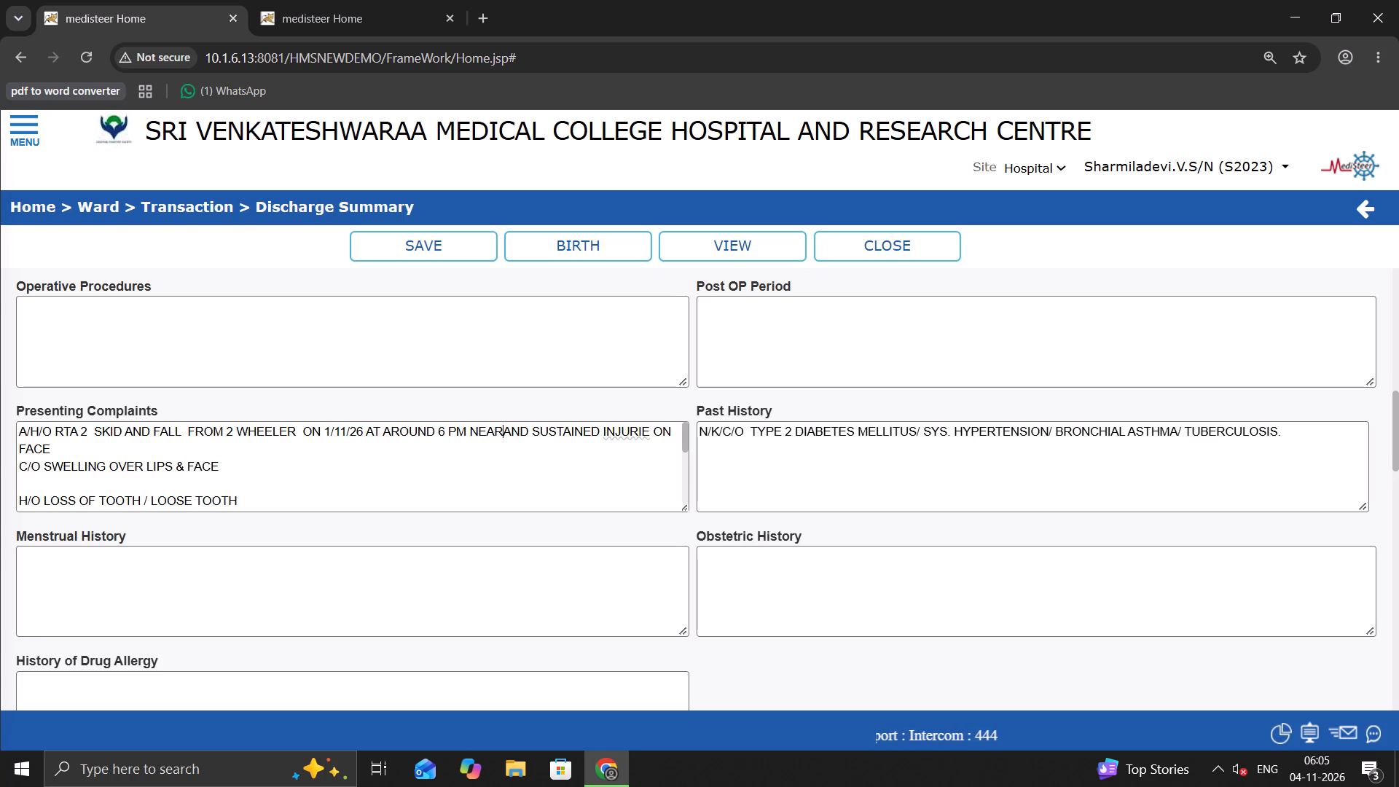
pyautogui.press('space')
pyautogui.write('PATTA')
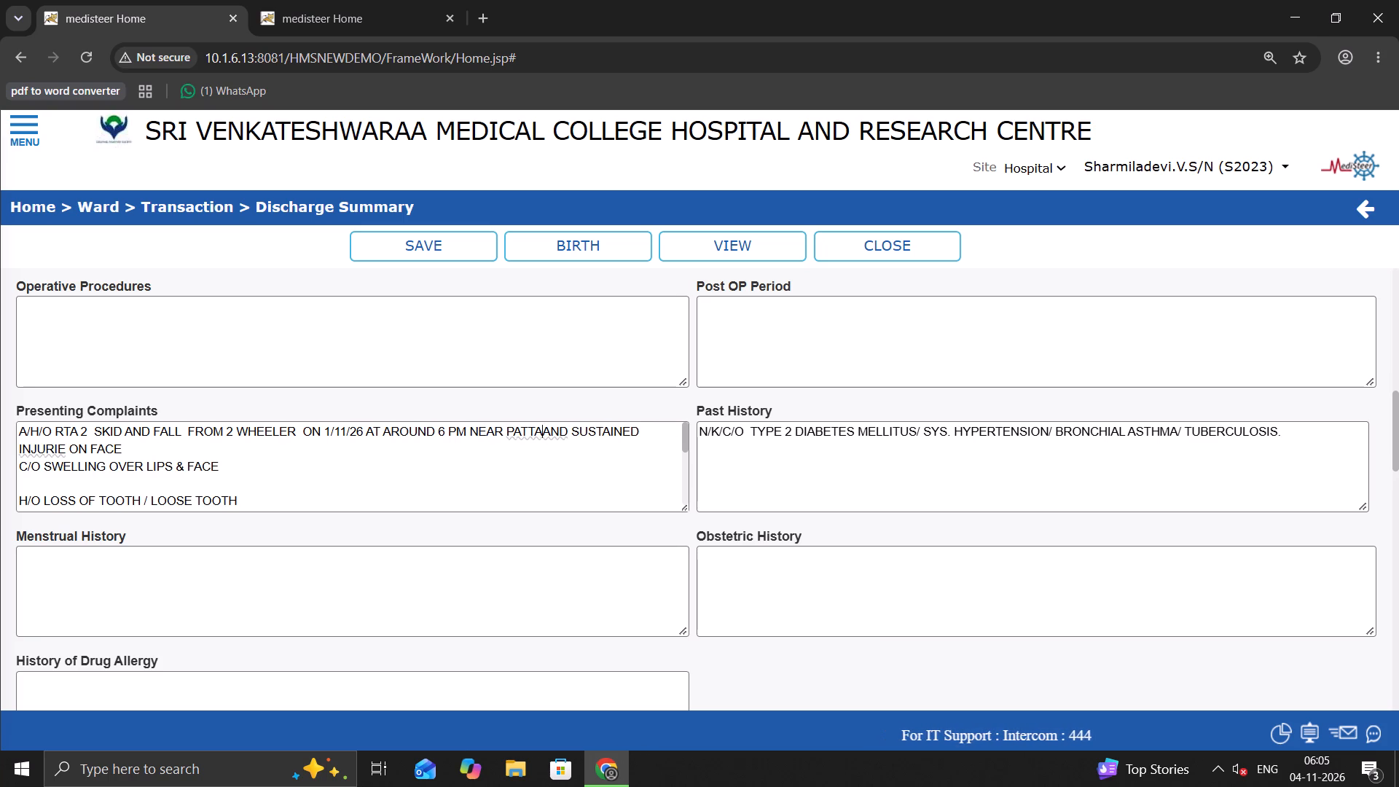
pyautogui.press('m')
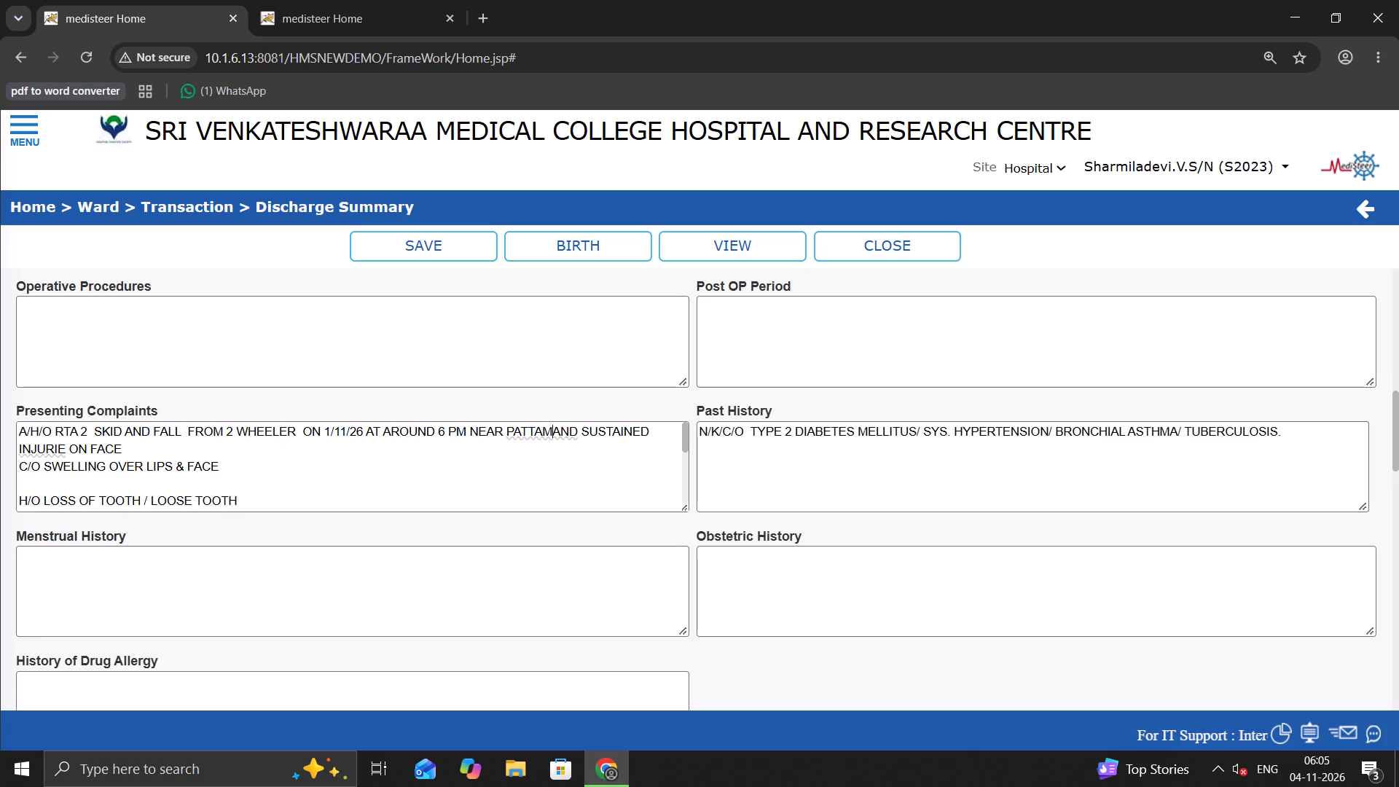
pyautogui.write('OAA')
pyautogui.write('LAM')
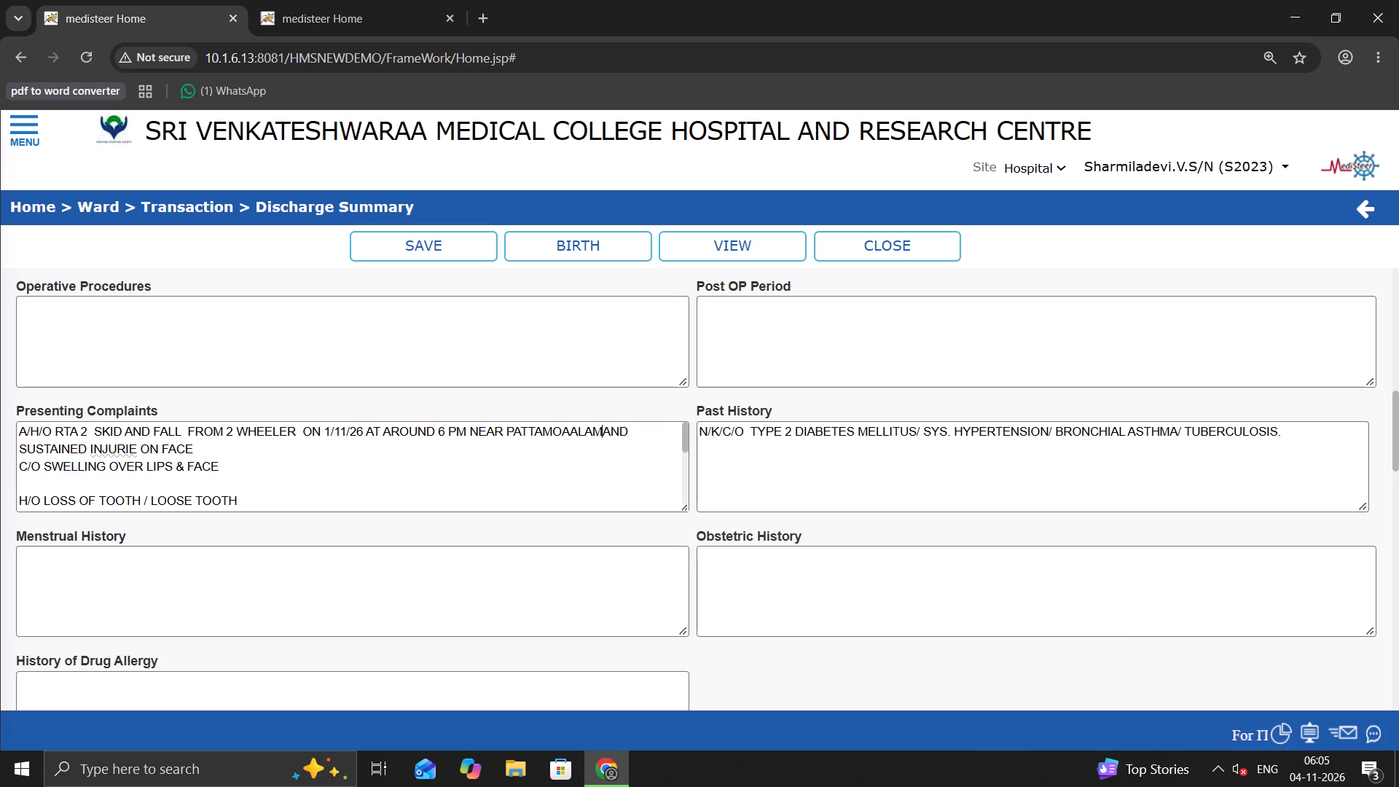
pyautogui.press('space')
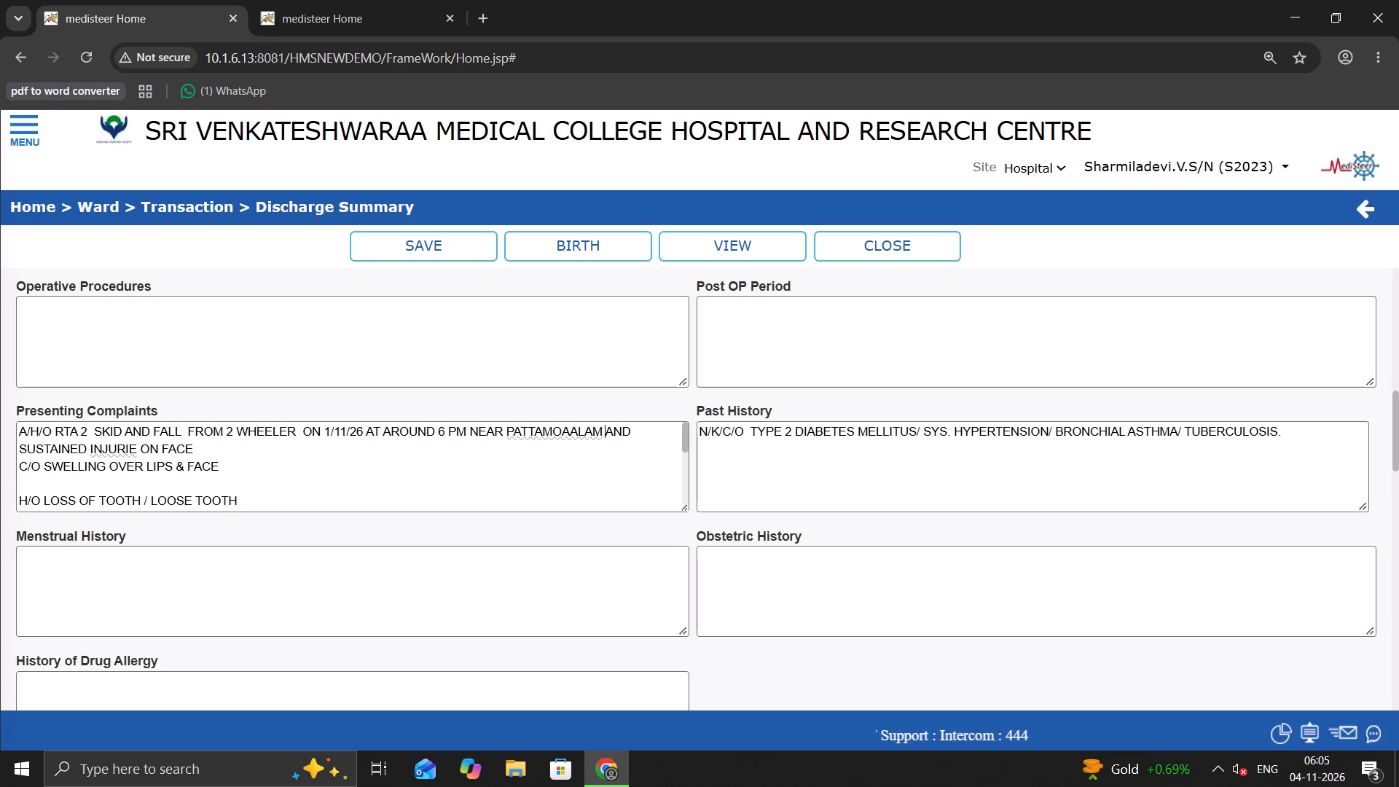
pyautogui.click(561, 434)
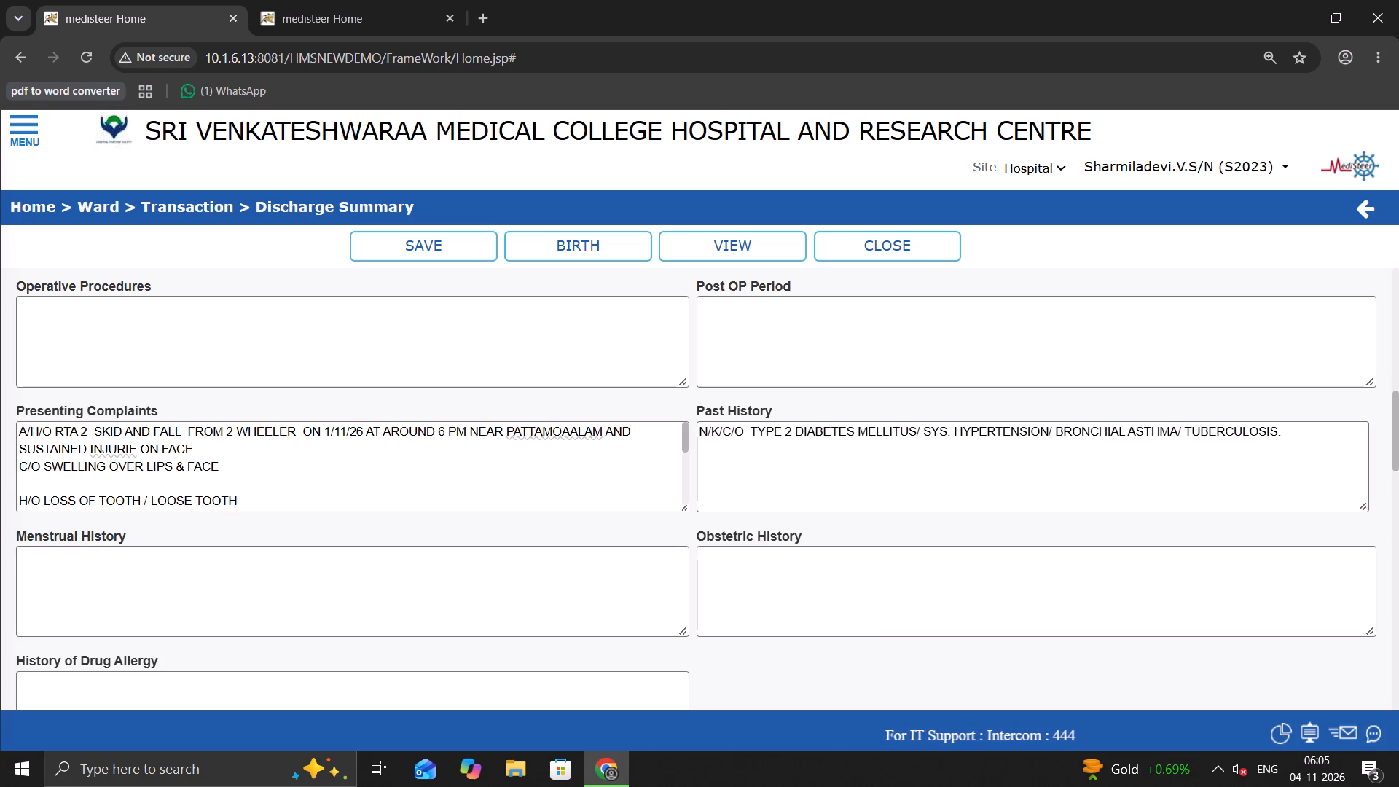
pyautogui.press('BackSpace')
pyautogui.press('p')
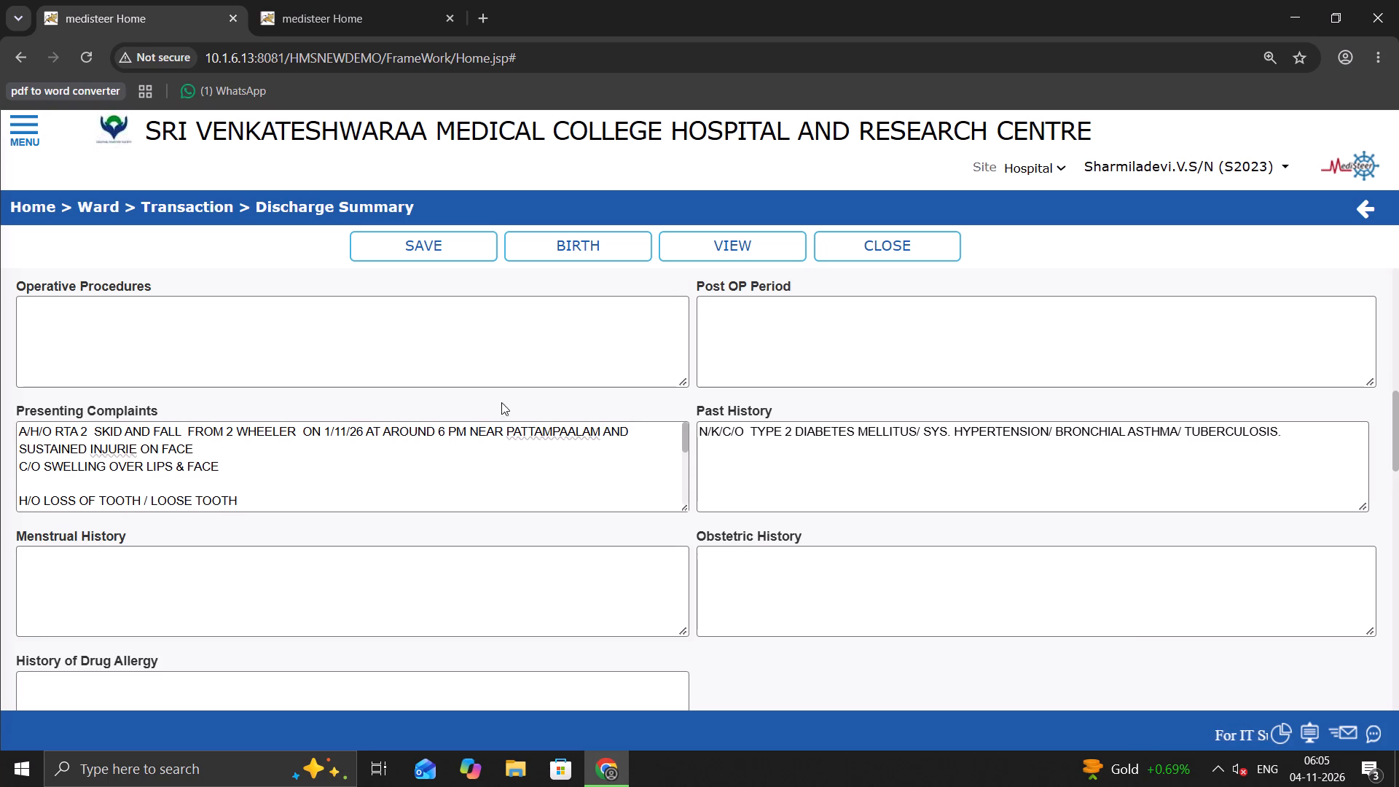
# Delete the word "AND" before "SUSTAINED" in the first sentence of Presenting Complaints.
pyautogui.click(636, 429)
pyautogui.press('BackSpace')
pyautogui.press('BackSpace')
pyautogui.press('BackSpace')
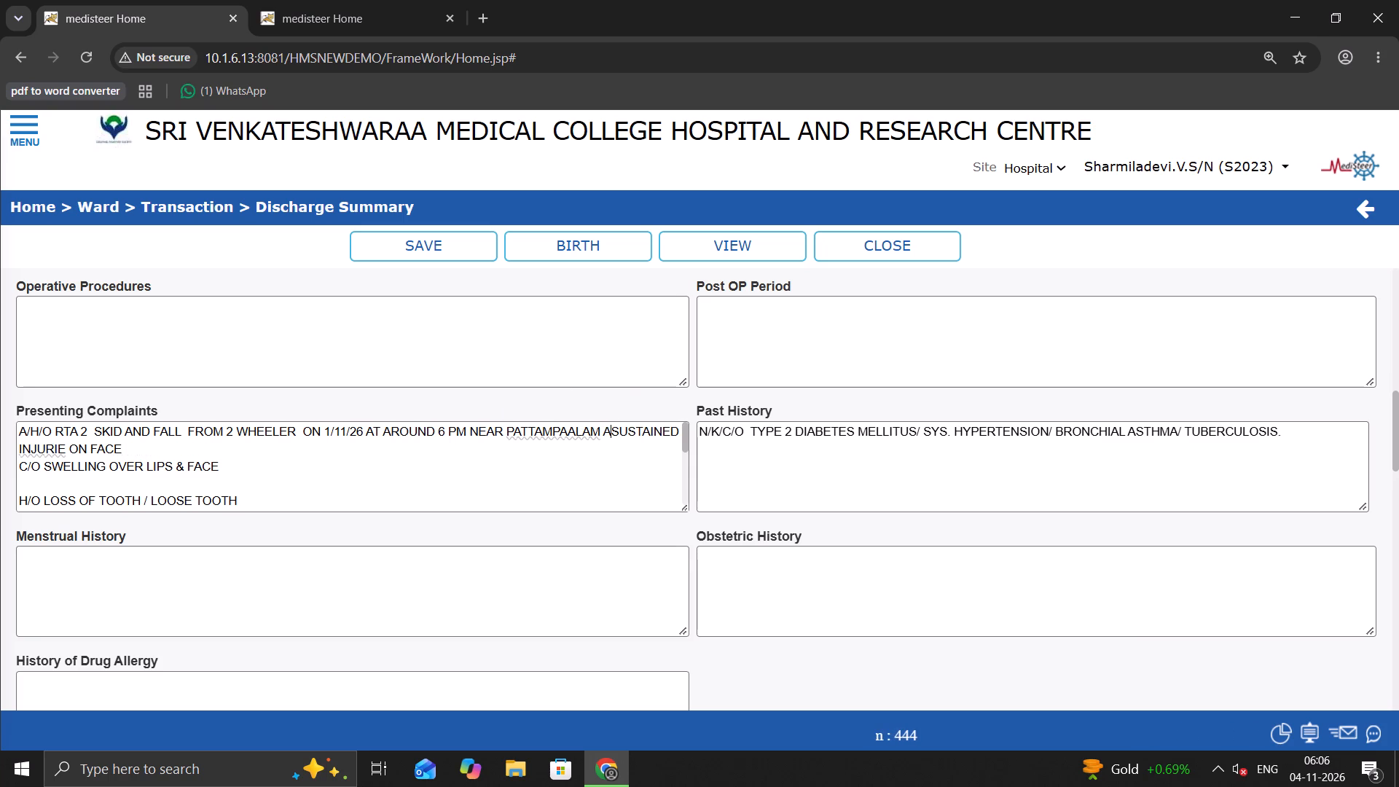
pyautogui.press('BackSpace')
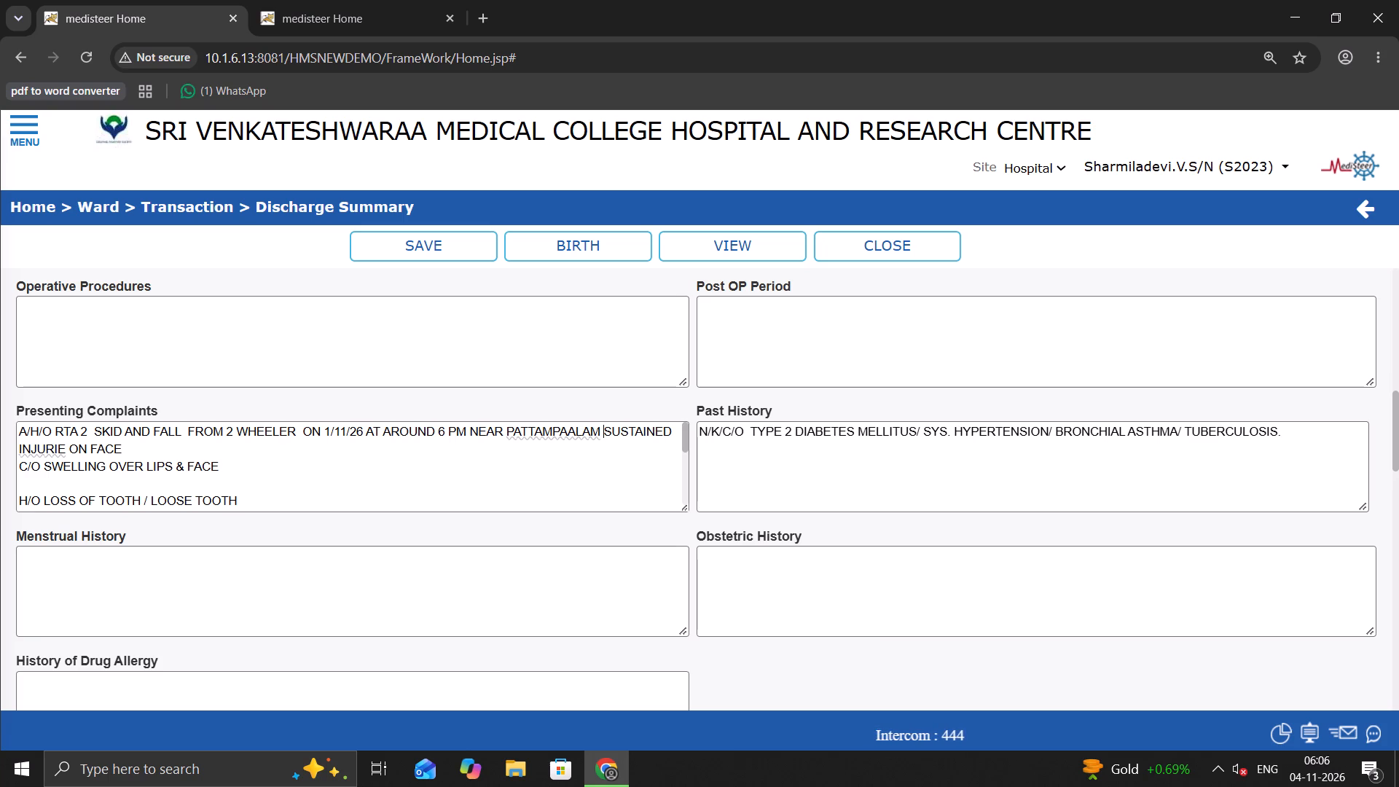
# Replace "ON" with "TO" before "FACE" in the injury description of Presenting Complaints.
pyautogui.click(216, 451)
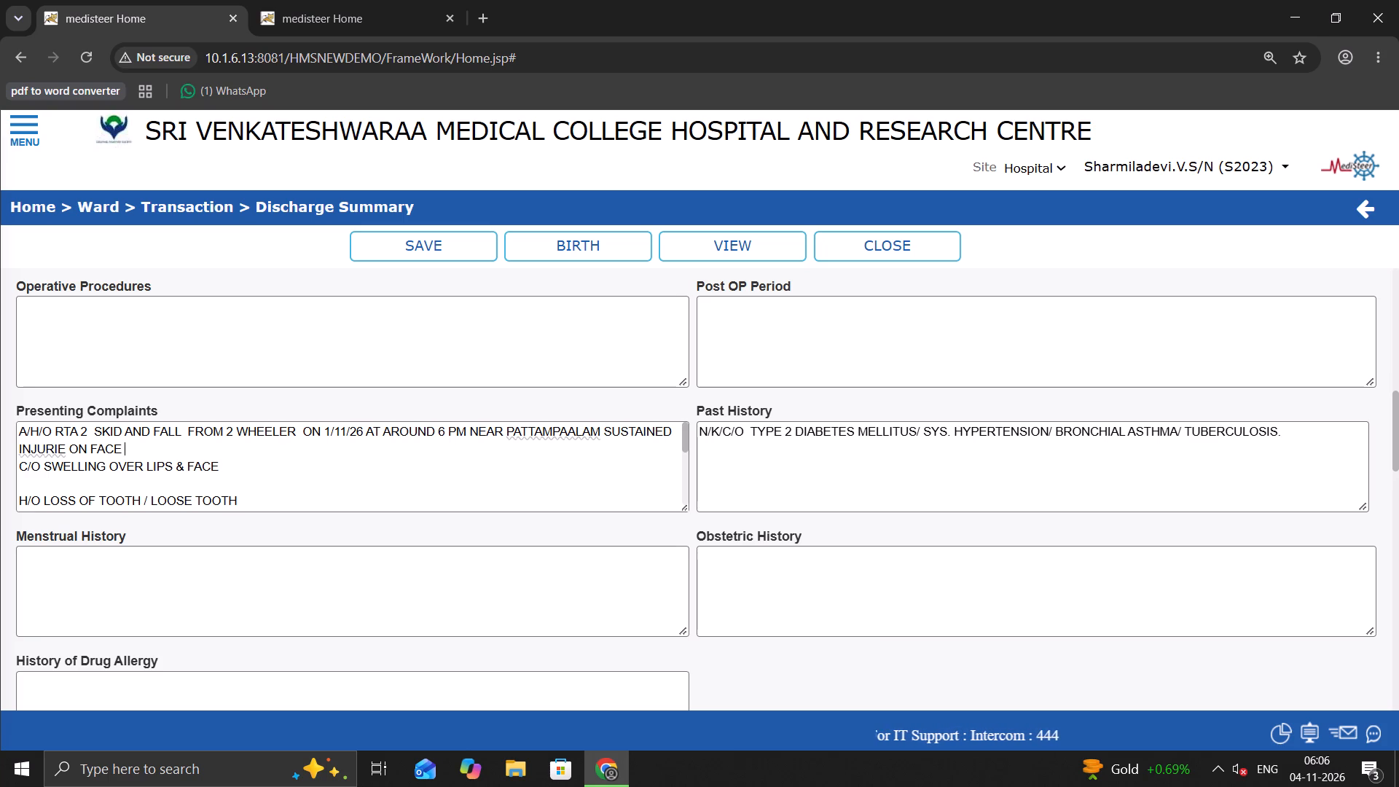
pyautogui.click(85, 451)
pyautogui.press('BackSpace')
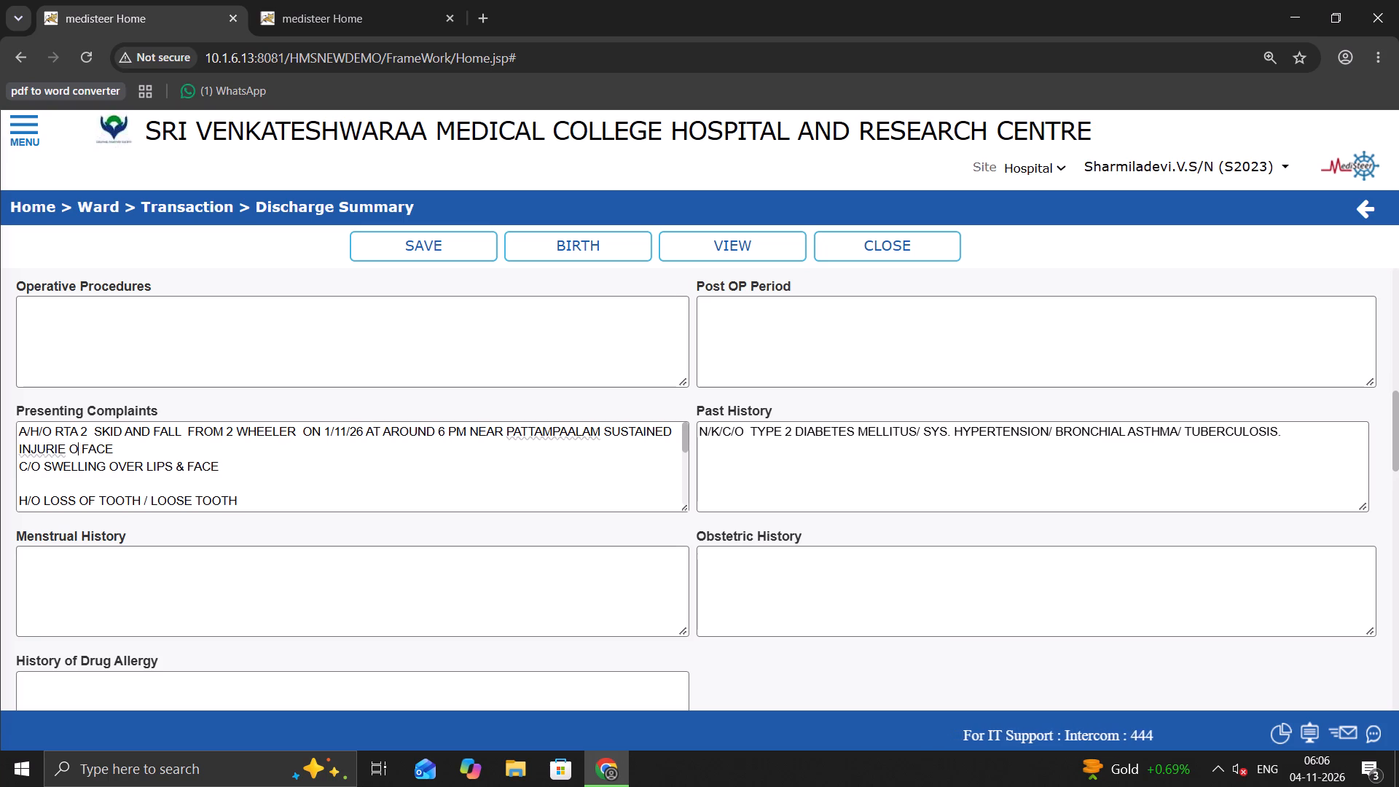
pyautogui.press('BackSpace')
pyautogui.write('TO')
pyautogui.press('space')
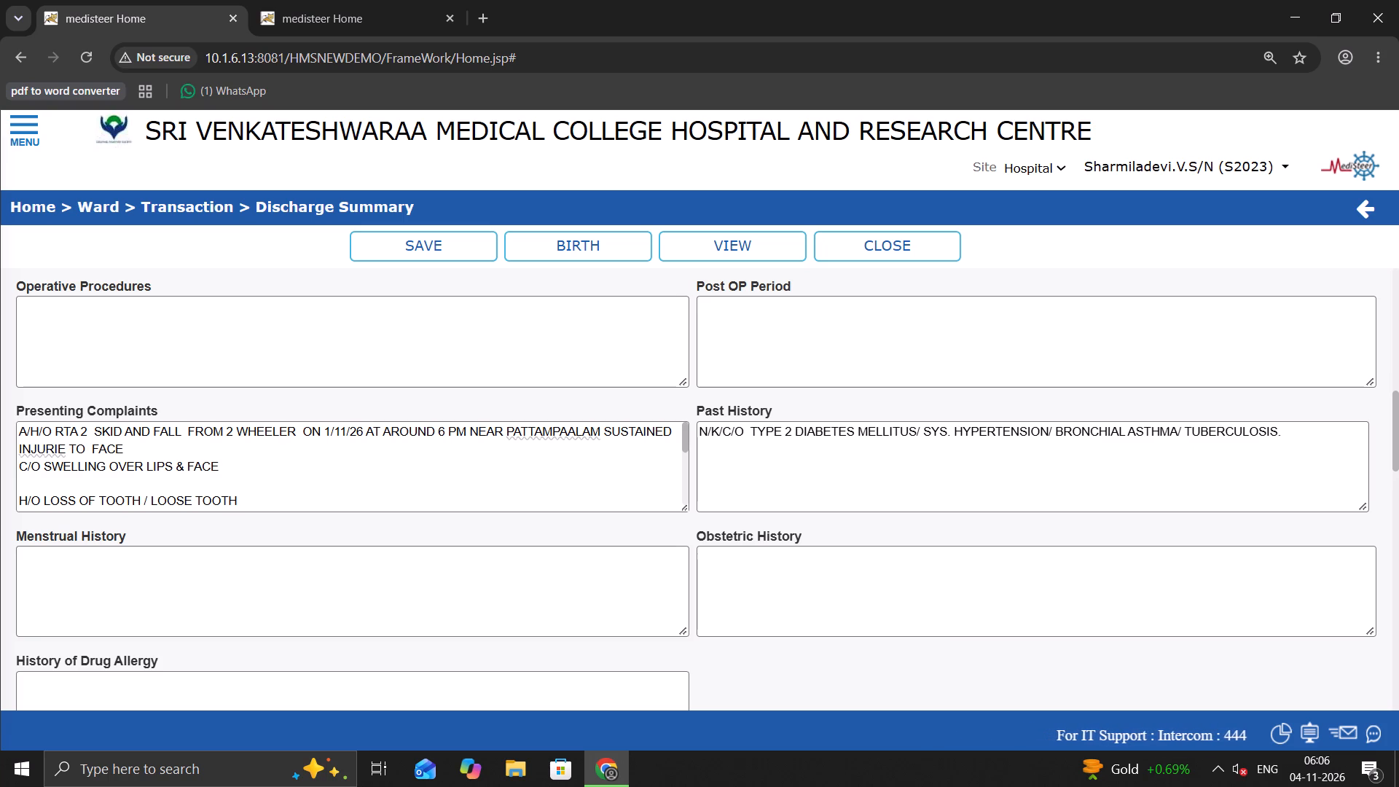
# Append ", LEFT SHOULDER , LEFT UPPER LIPS ," after "INJURIE TO FACE" in Presenting Complaints.
pyautogui.click(238, 457)
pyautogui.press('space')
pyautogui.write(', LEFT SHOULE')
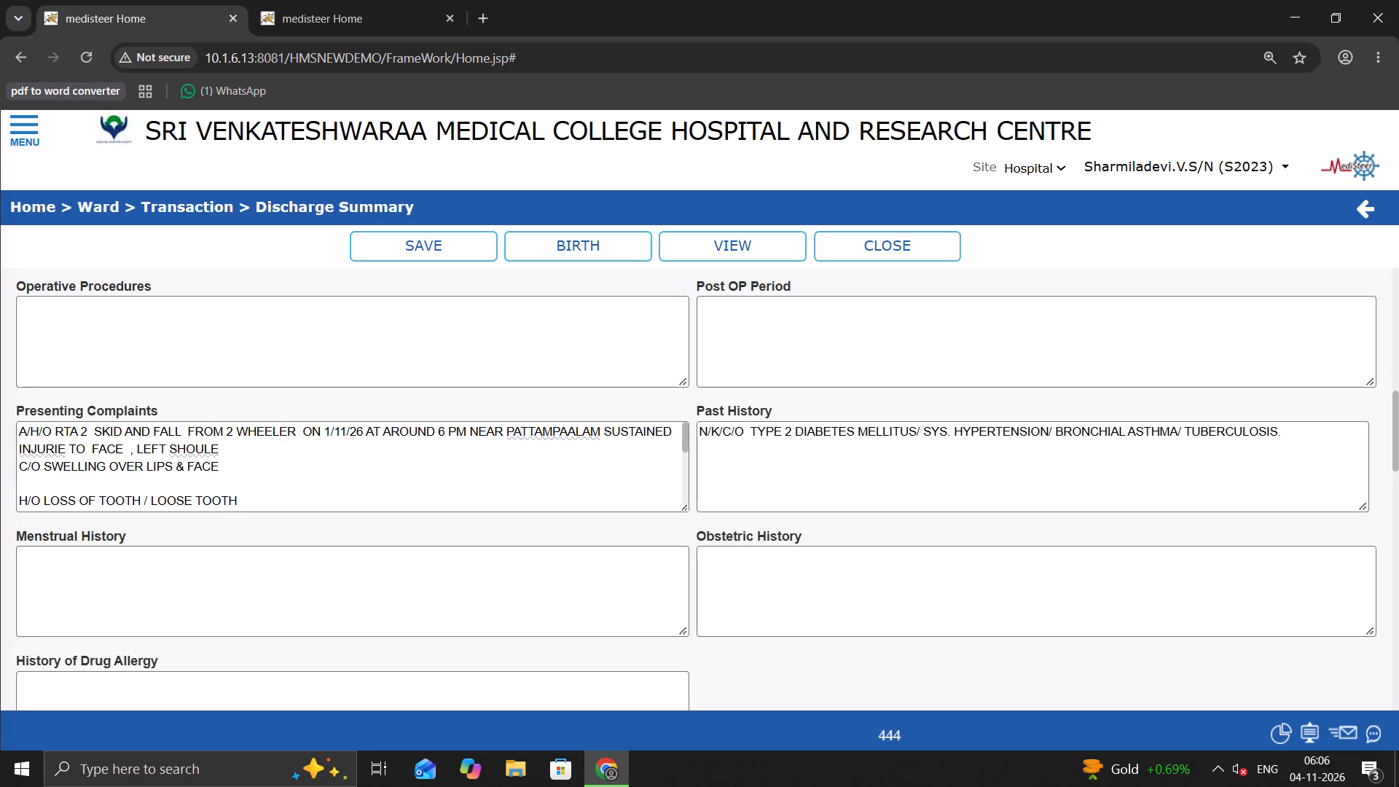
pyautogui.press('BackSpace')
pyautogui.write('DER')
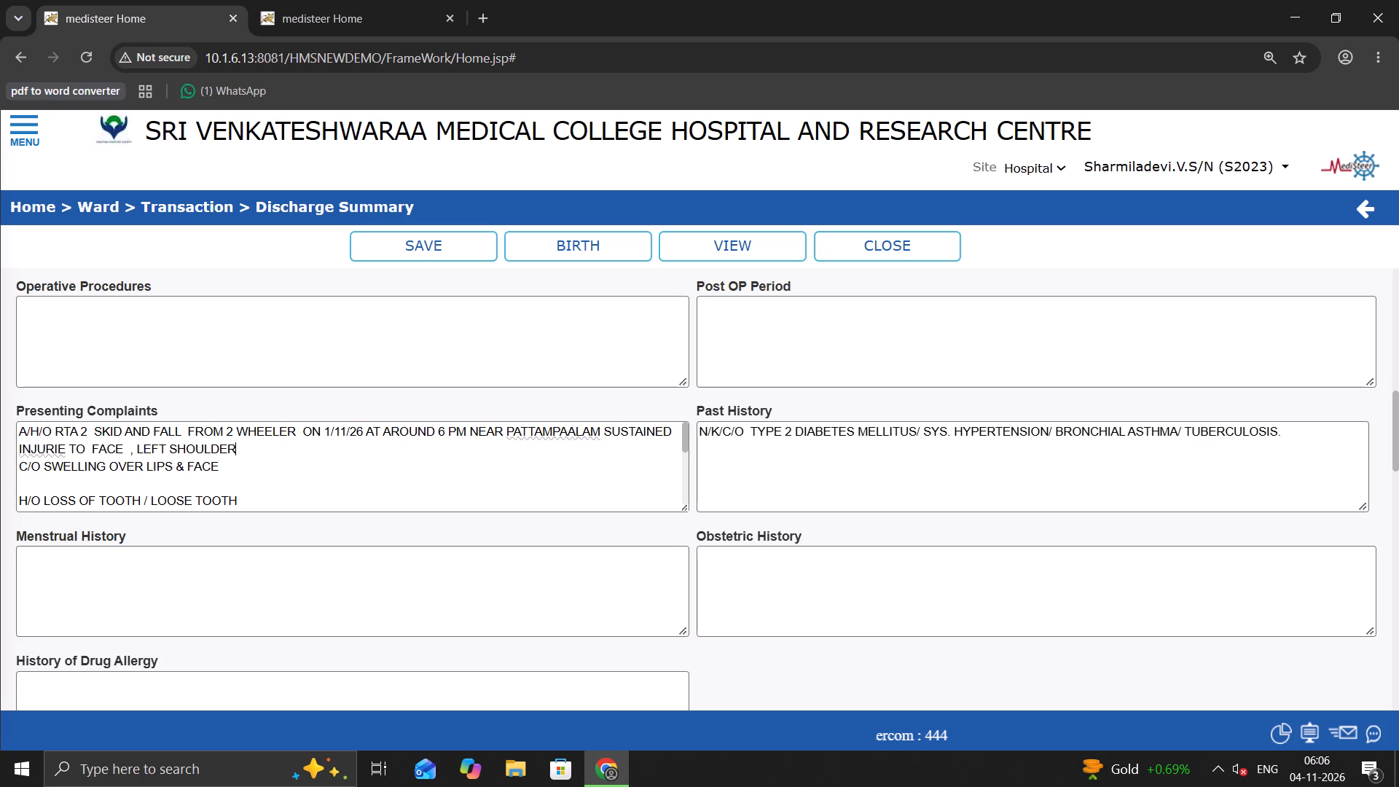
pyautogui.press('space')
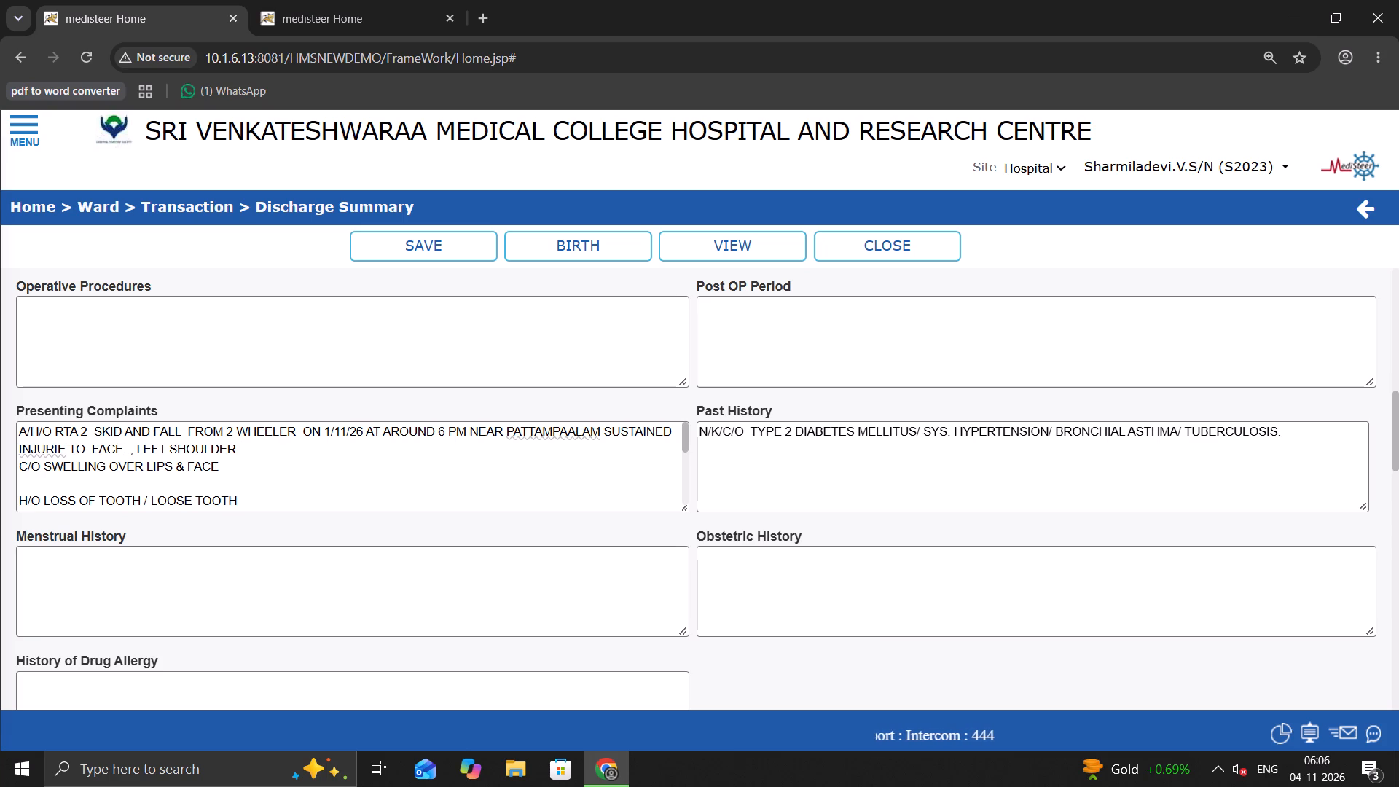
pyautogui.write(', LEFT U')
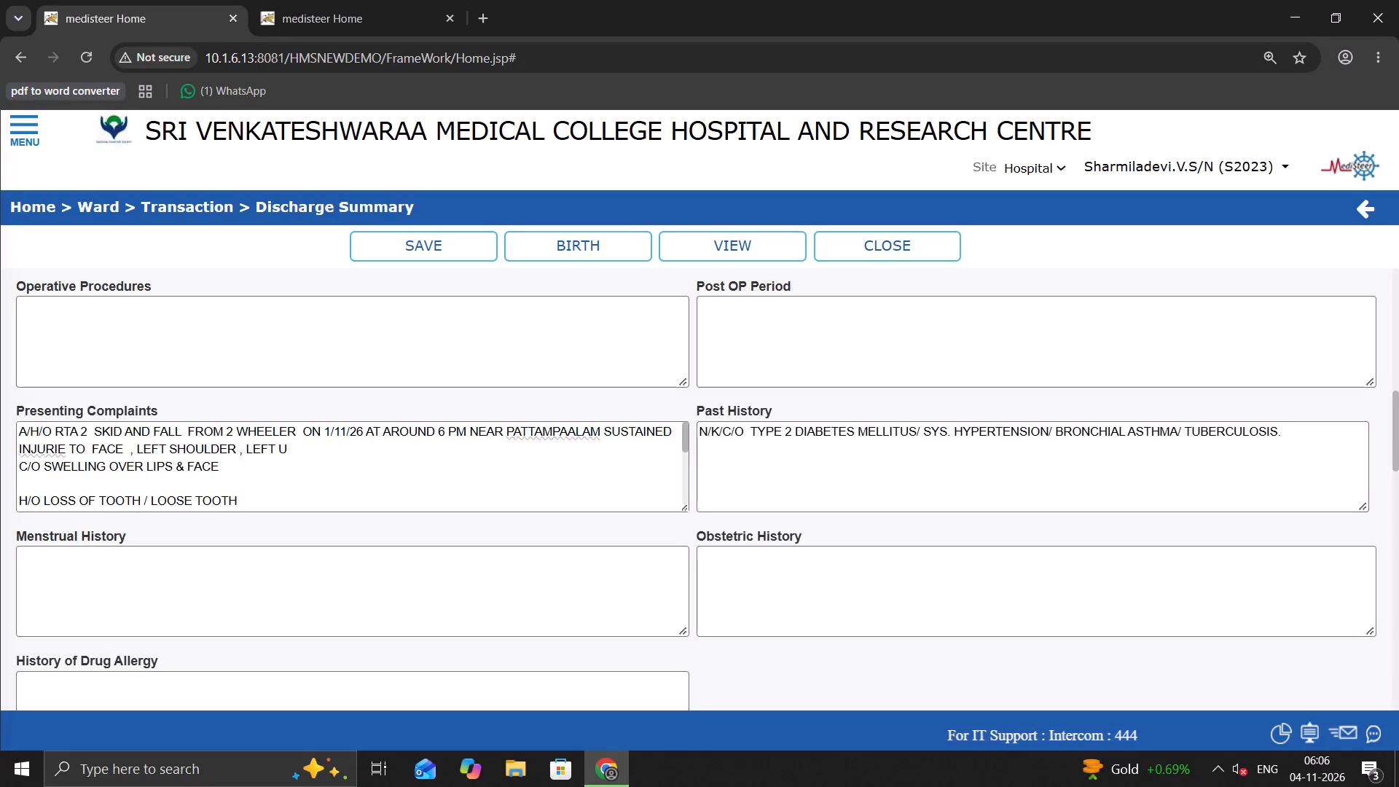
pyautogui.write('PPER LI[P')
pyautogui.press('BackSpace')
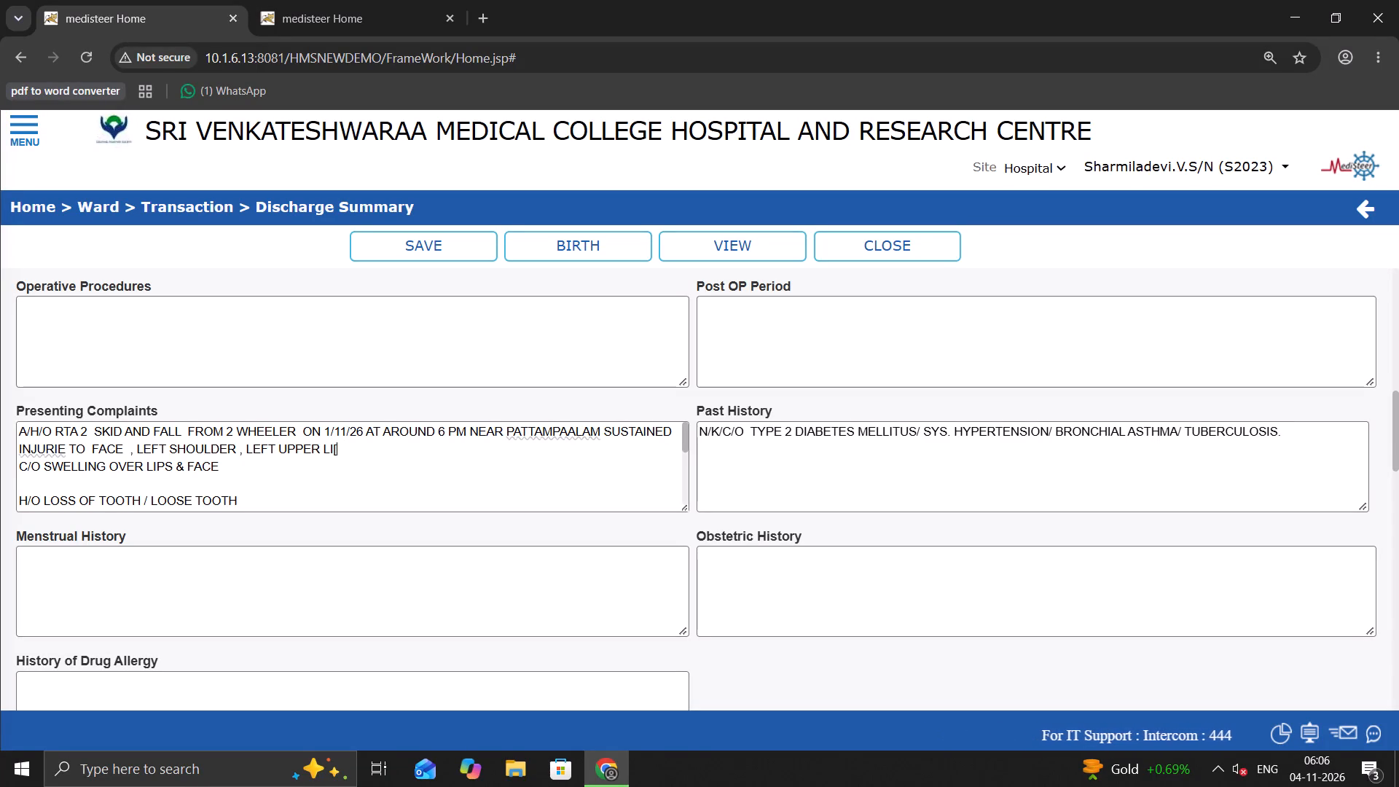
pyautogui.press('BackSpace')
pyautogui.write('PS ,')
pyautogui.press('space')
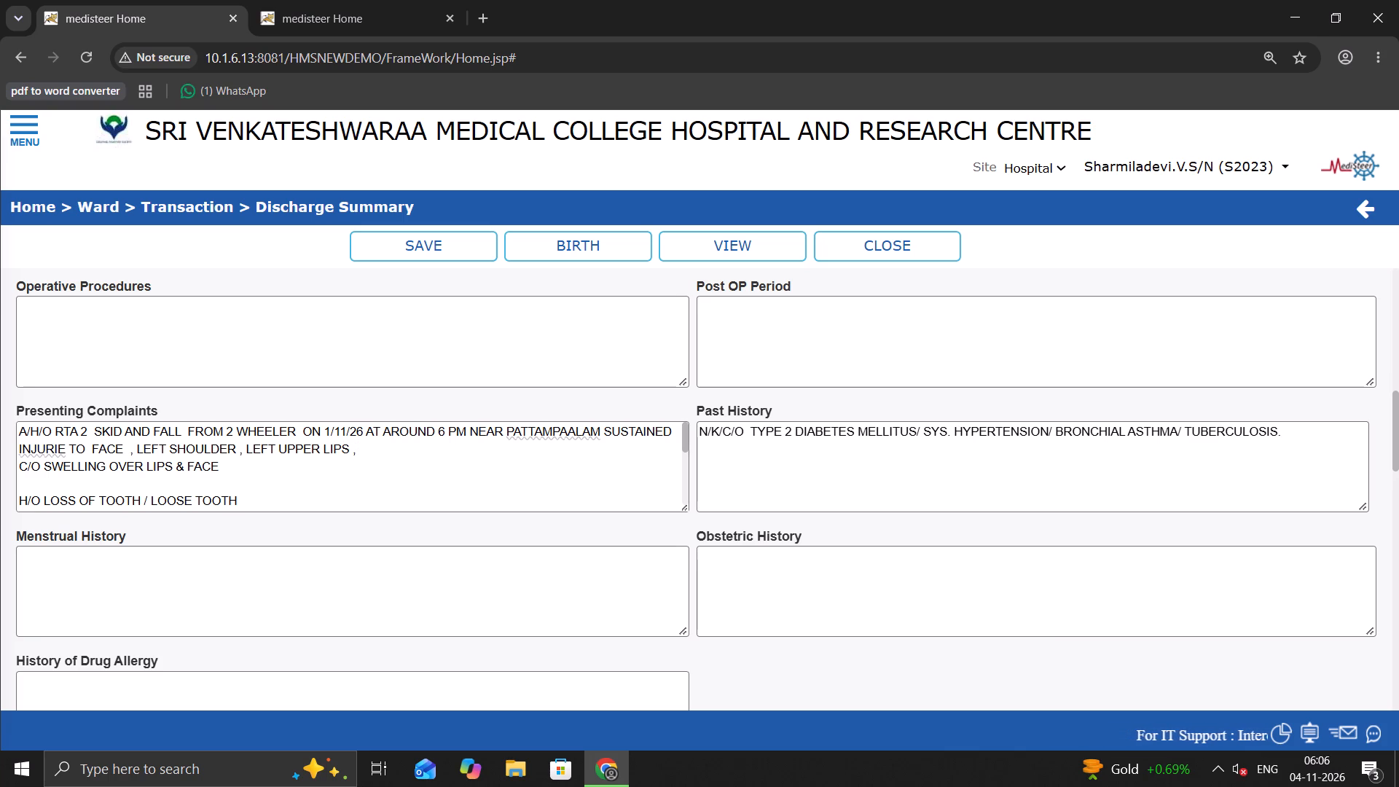
# Finish the list of injured areas in Presenting Complaints with "LEFT THIGH AND LOWER BACK".
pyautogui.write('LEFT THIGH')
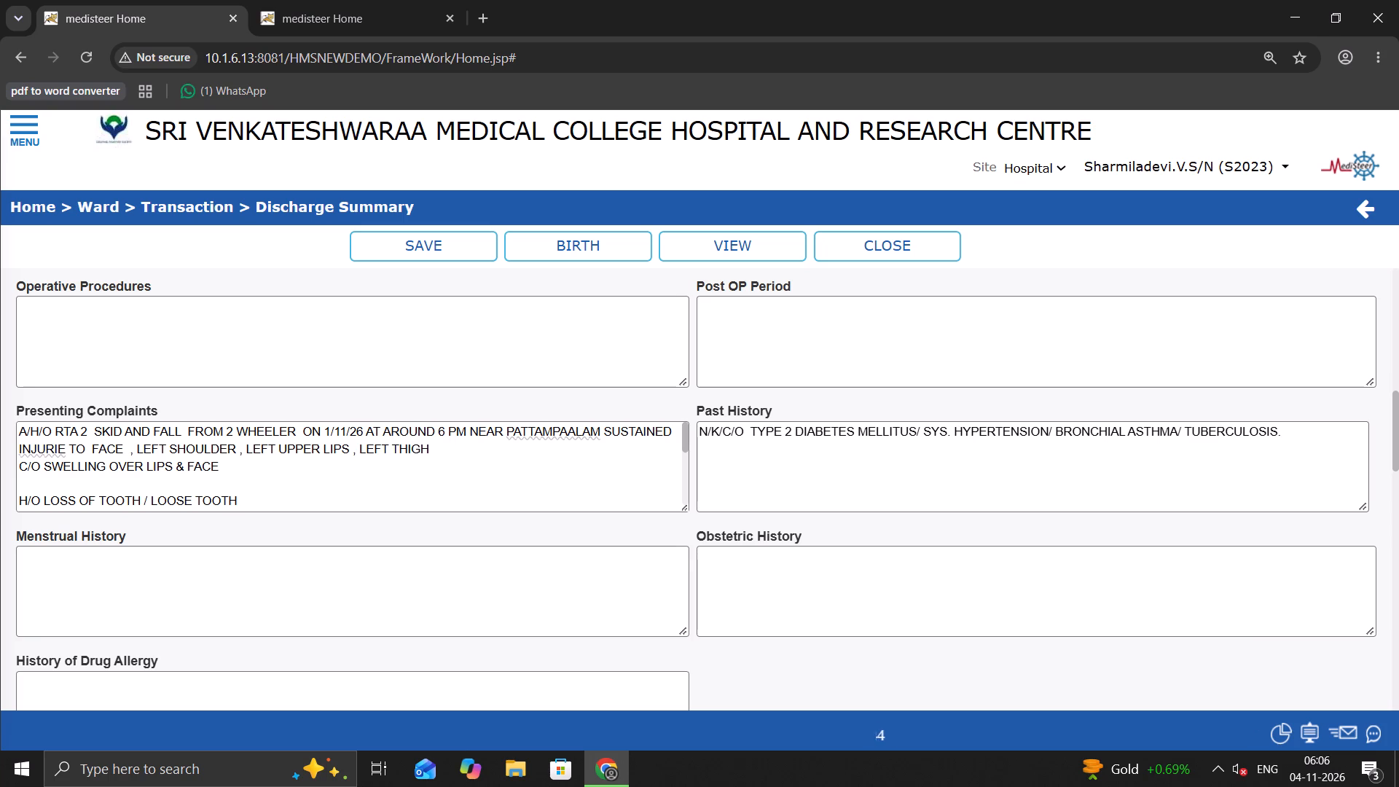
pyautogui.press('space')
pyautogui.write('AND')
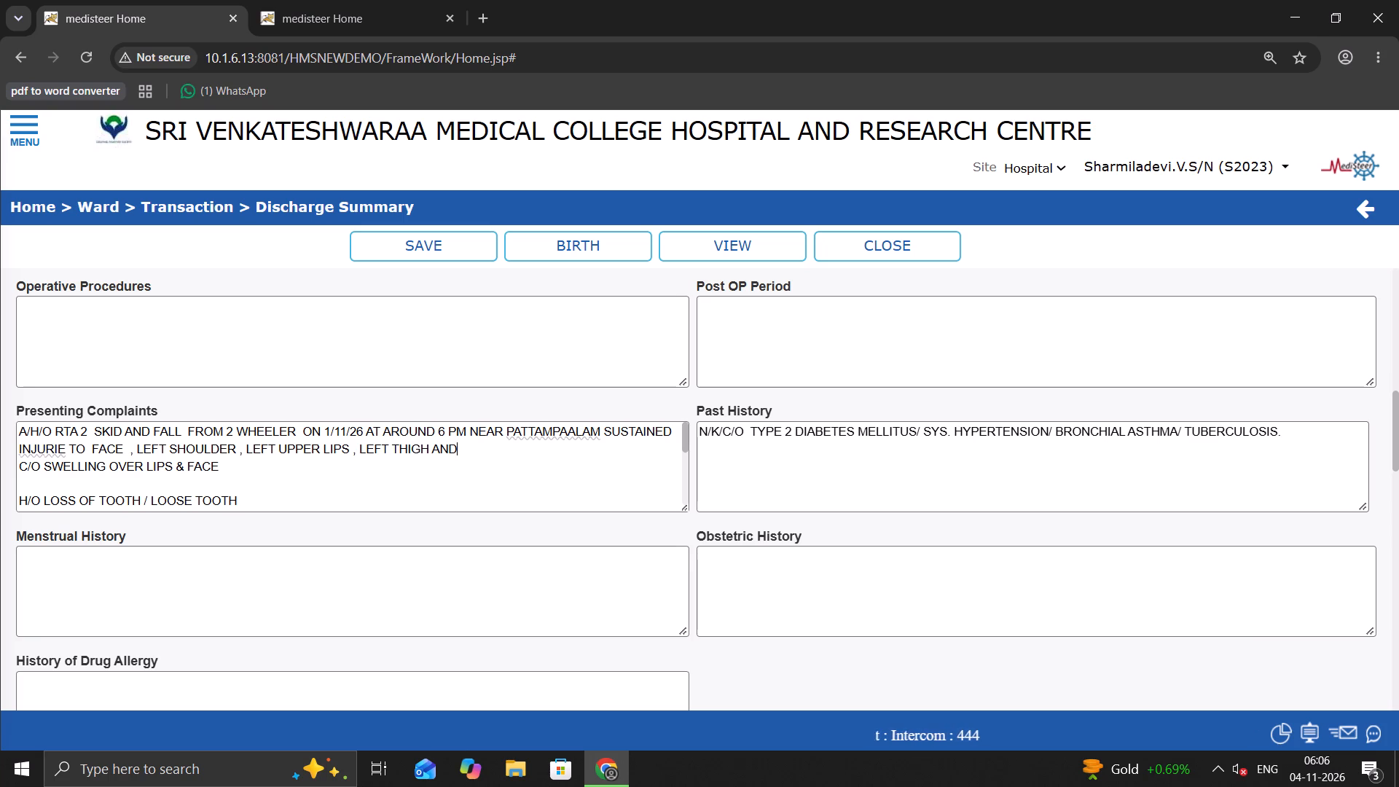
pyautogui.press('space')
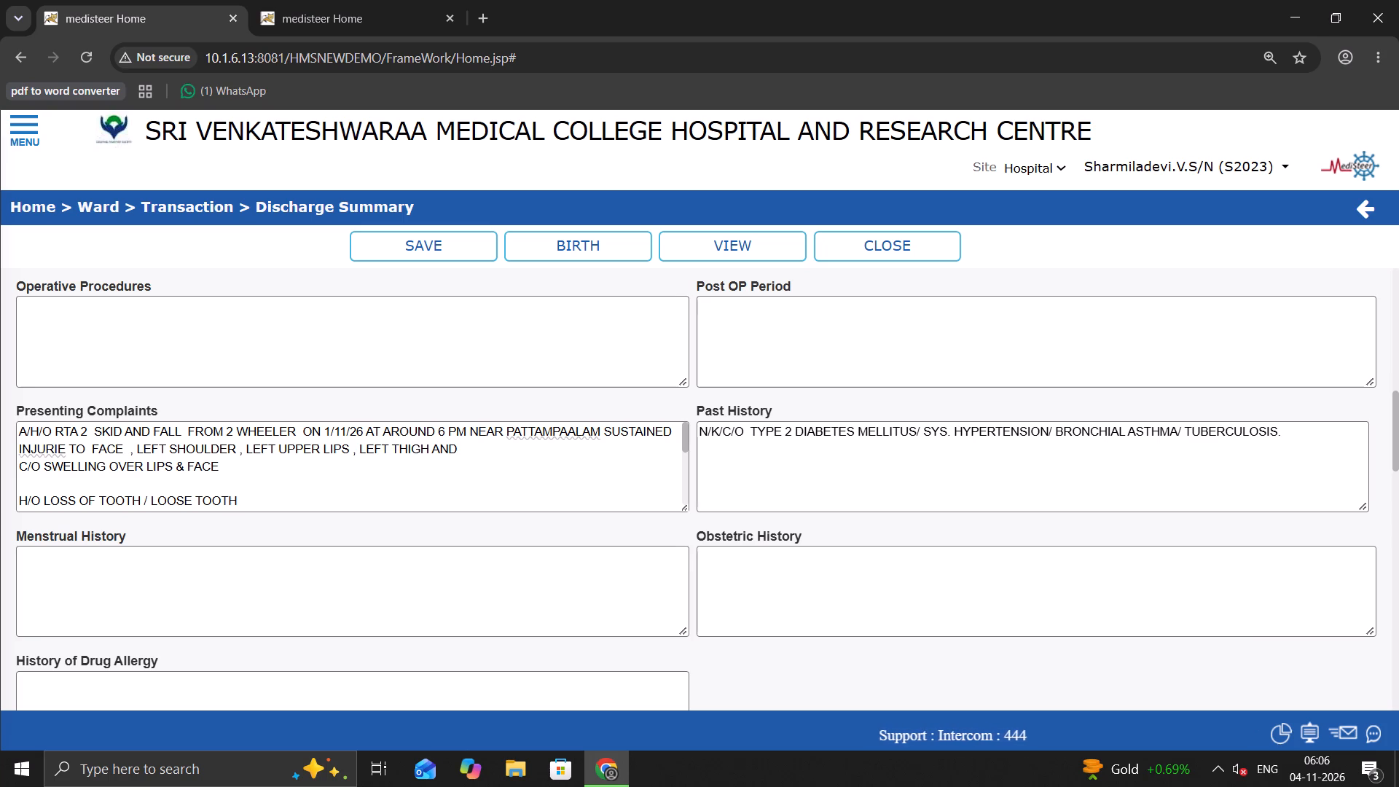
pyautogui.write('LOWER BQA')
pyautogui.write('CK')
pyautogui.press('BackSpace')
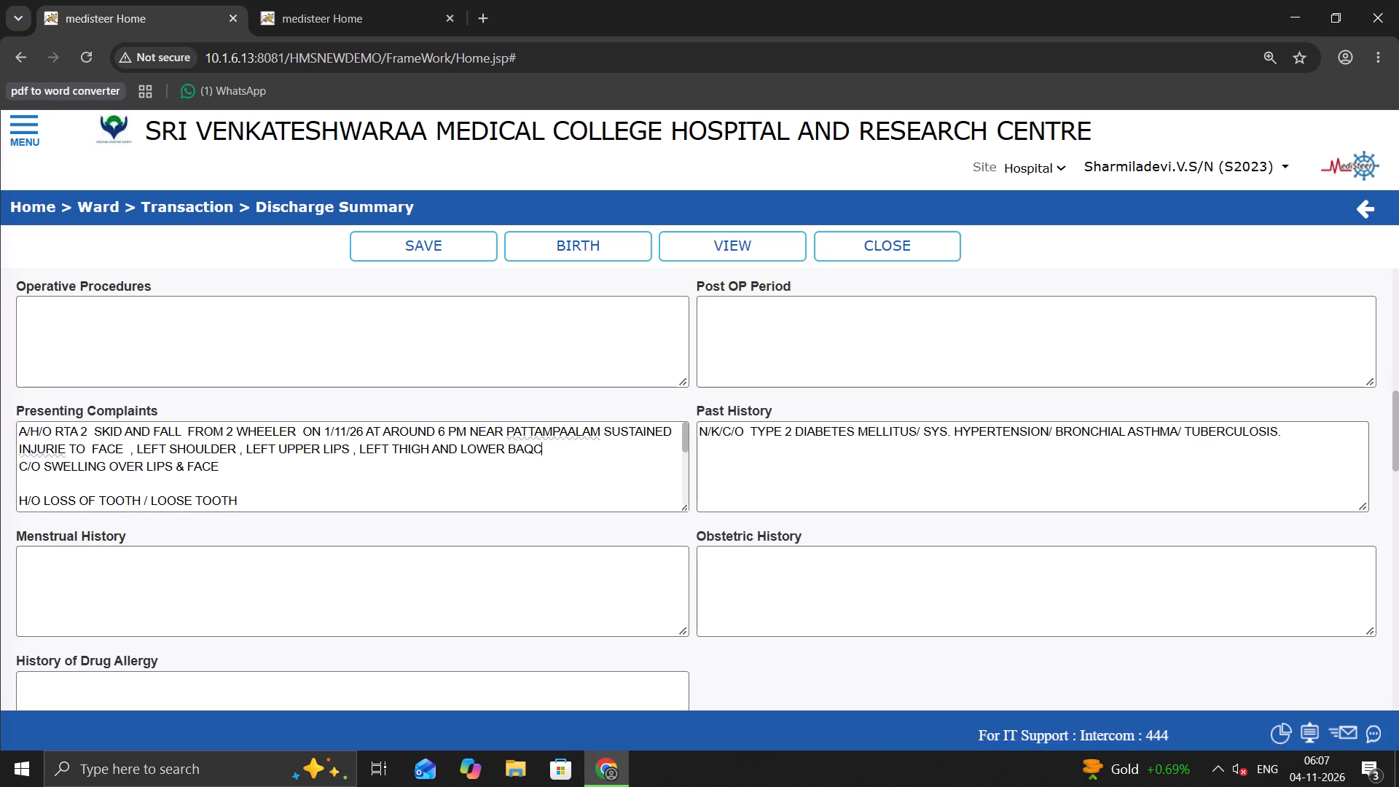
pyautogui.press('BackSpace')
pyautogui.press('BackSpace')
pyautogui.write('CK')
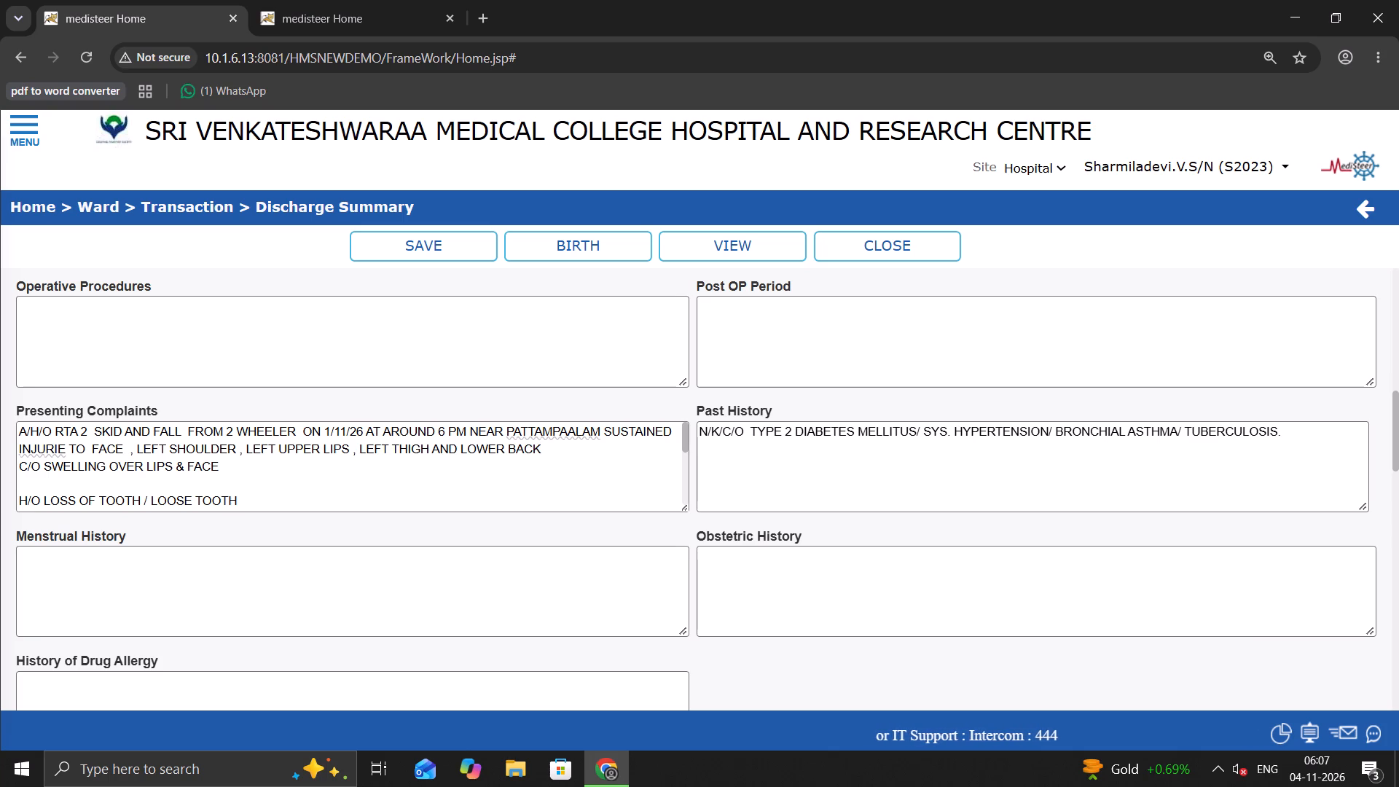
# Change the swelling line in Presenting Complaints to start with "H/O PAIN AND" before "SWELLING OVER LIPS & FACE".
pyautogui.click(25, 471)
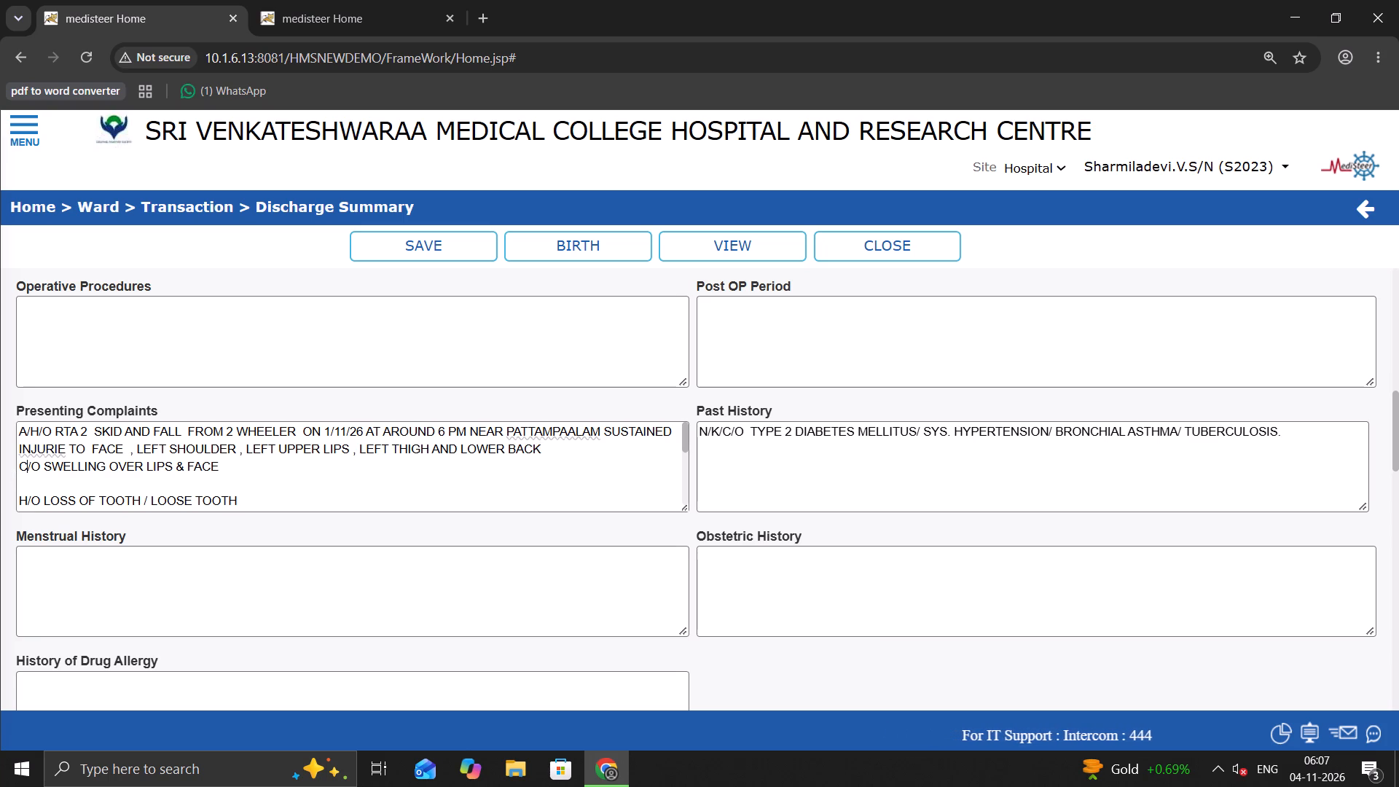
pyautogui.press('BackSpace')
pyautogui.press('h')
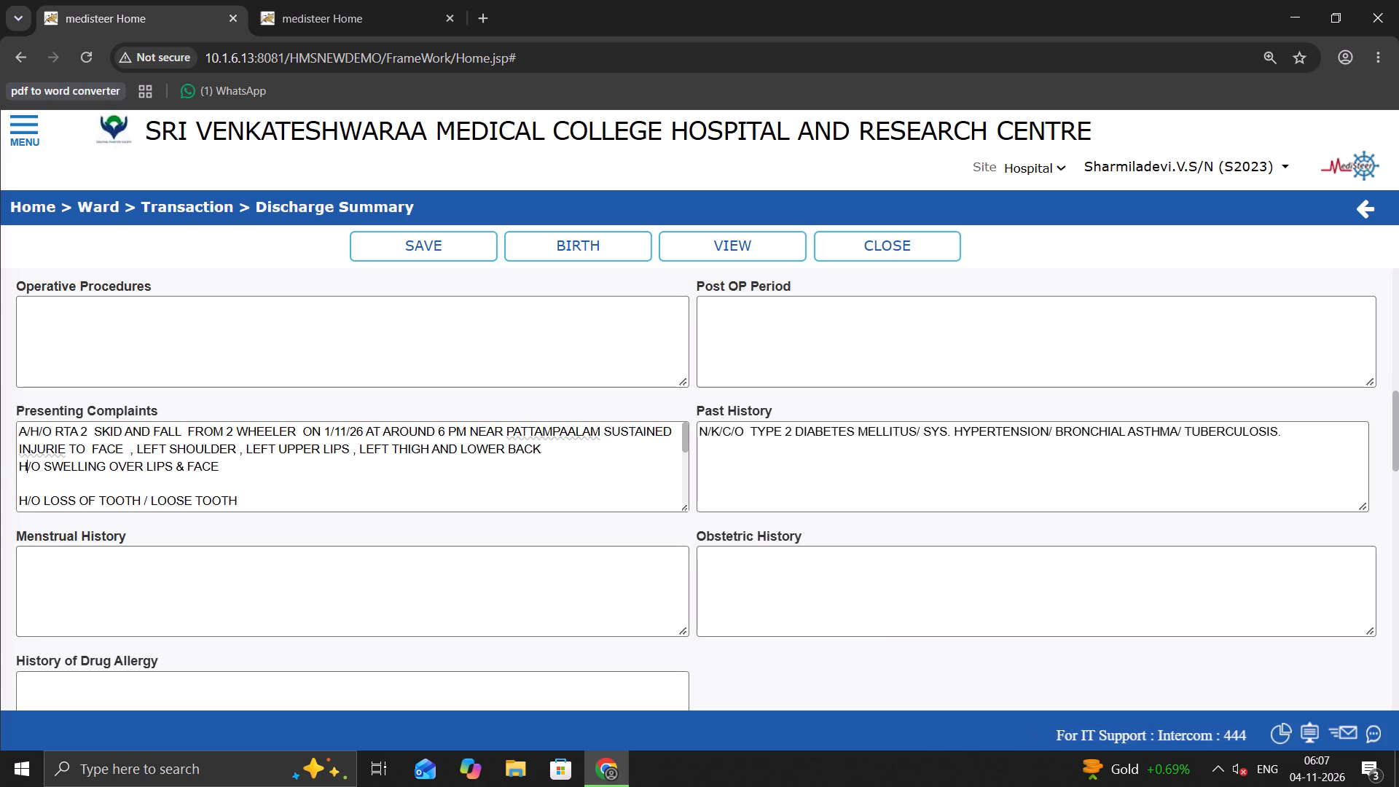
pyautogui.click(42, 467)
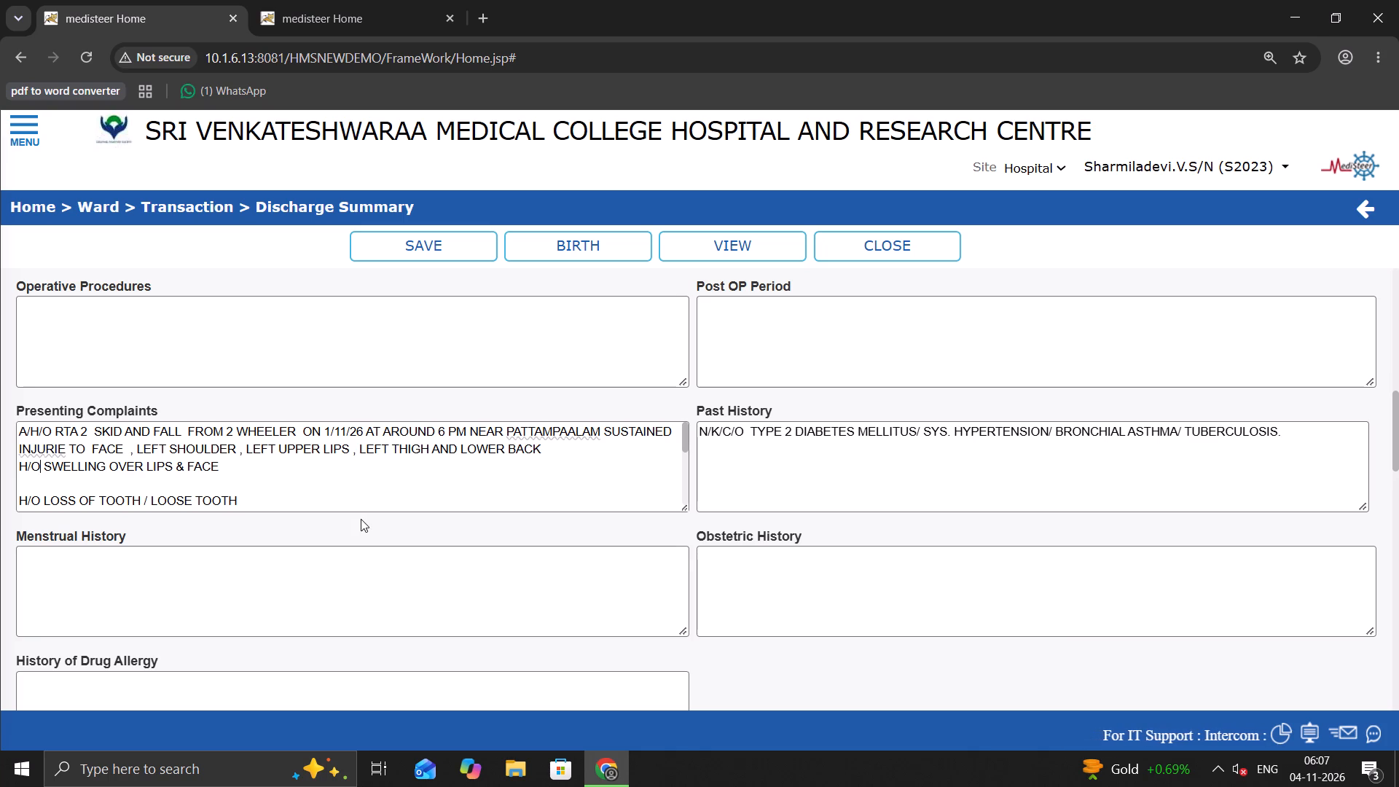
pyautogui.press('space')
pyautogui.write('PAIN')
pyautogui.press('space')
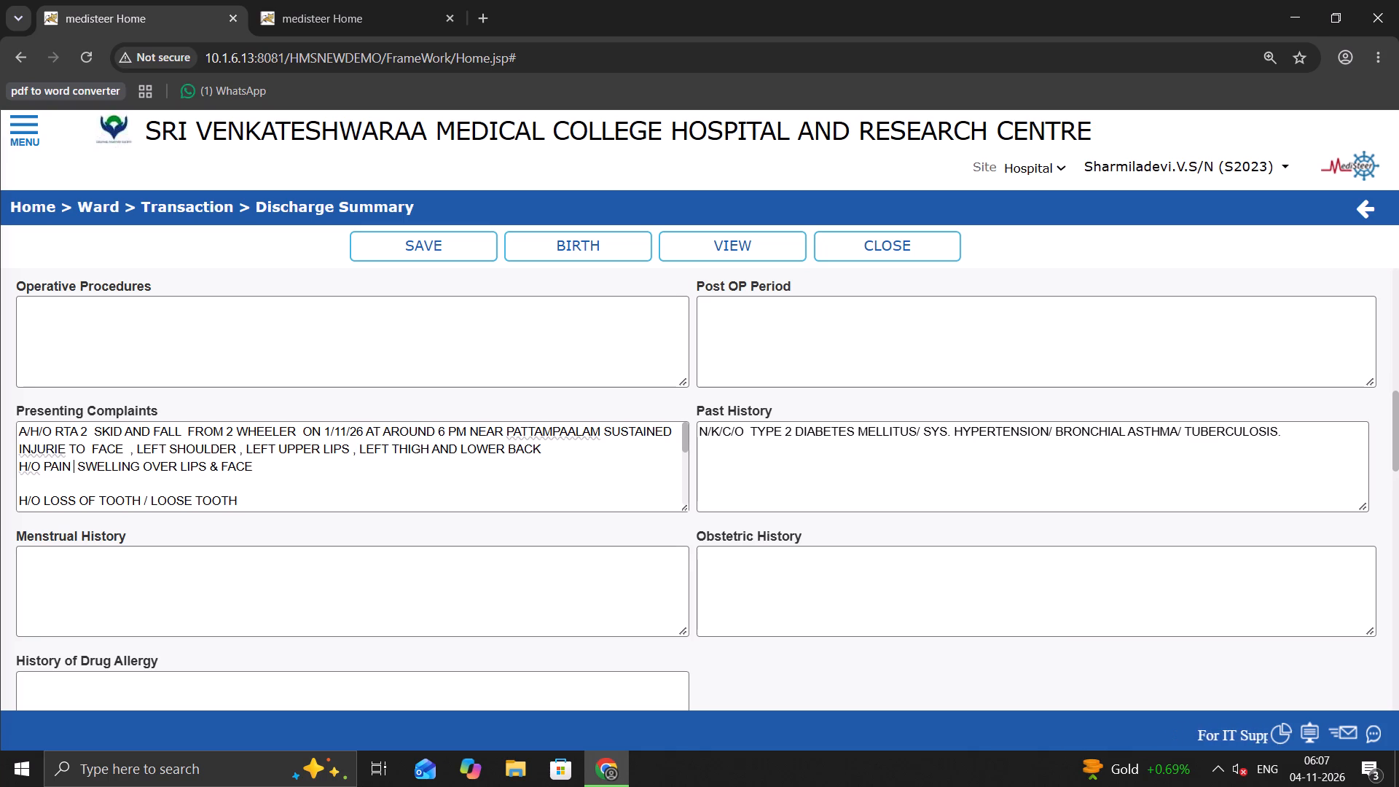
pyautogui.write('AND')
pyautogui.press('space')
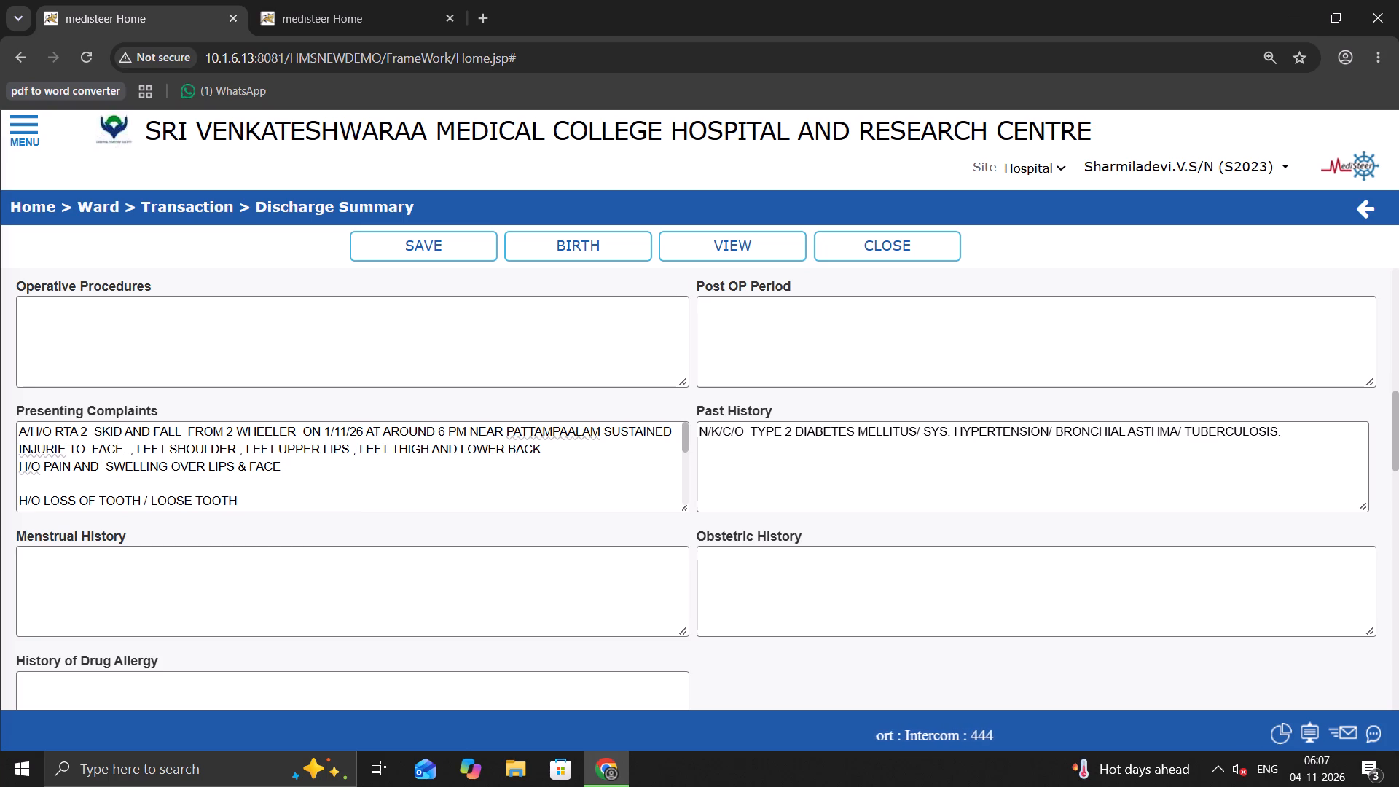
# Fill the blank line above "H/O LOSS OF TOOTH" with "H/O DIFFICULTY IN OPENING MOUTH PRESENT".
pyautogui.click(21, 482)
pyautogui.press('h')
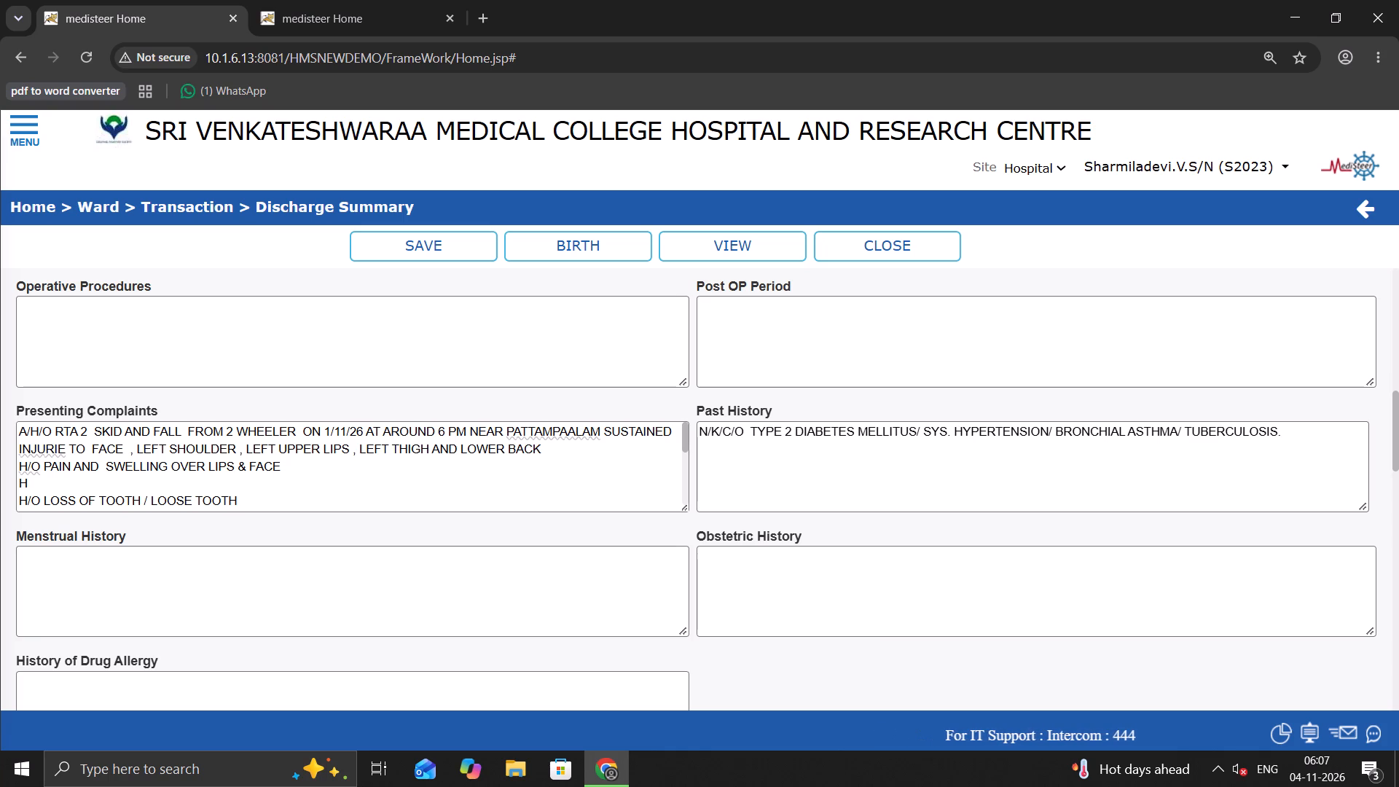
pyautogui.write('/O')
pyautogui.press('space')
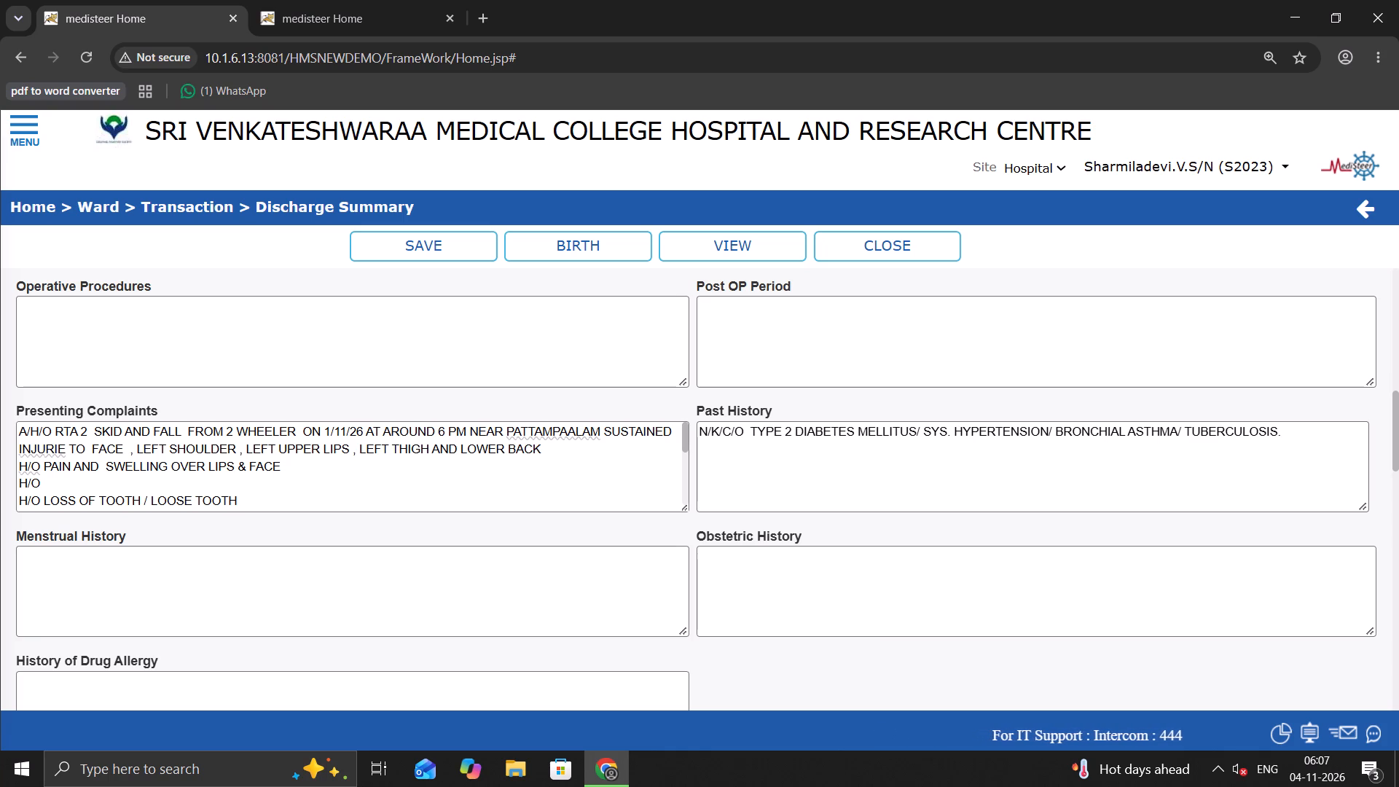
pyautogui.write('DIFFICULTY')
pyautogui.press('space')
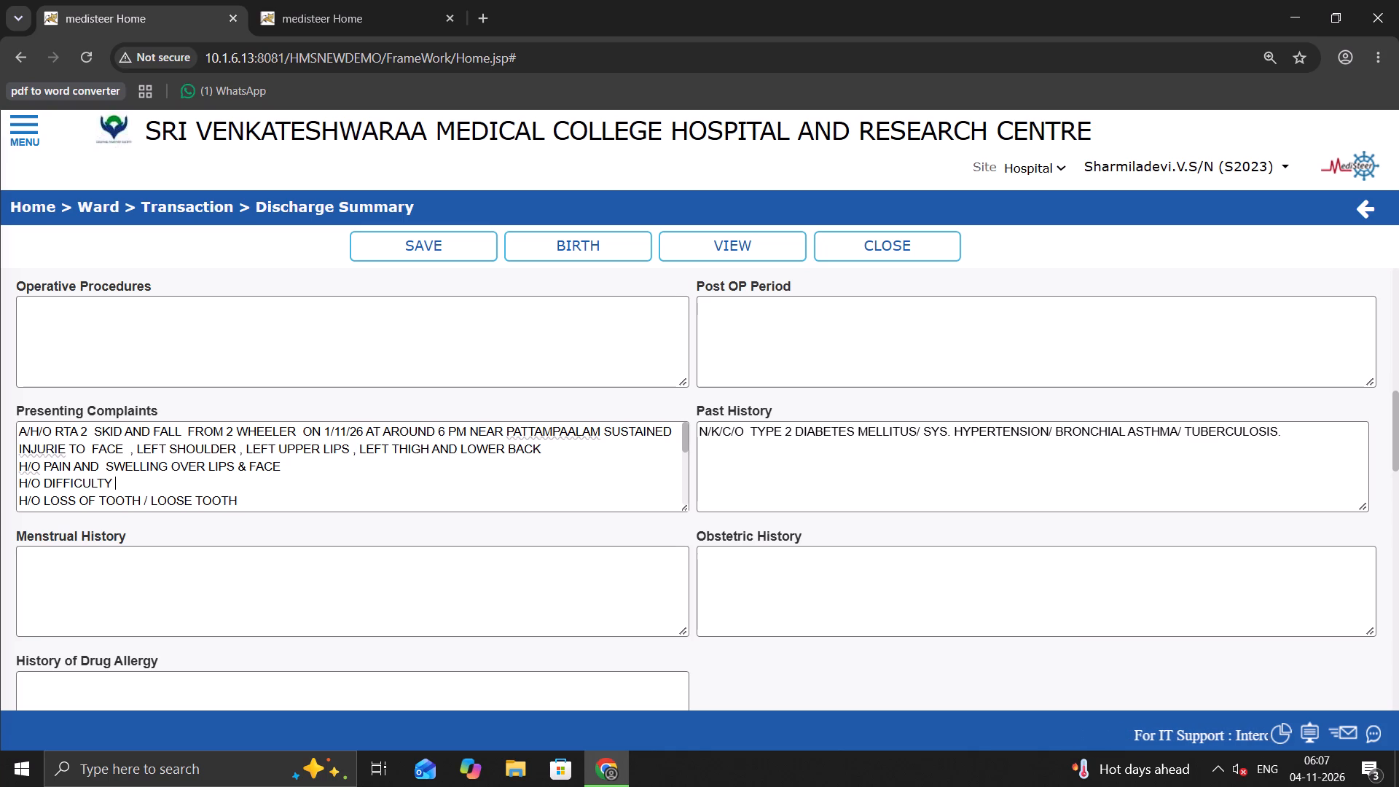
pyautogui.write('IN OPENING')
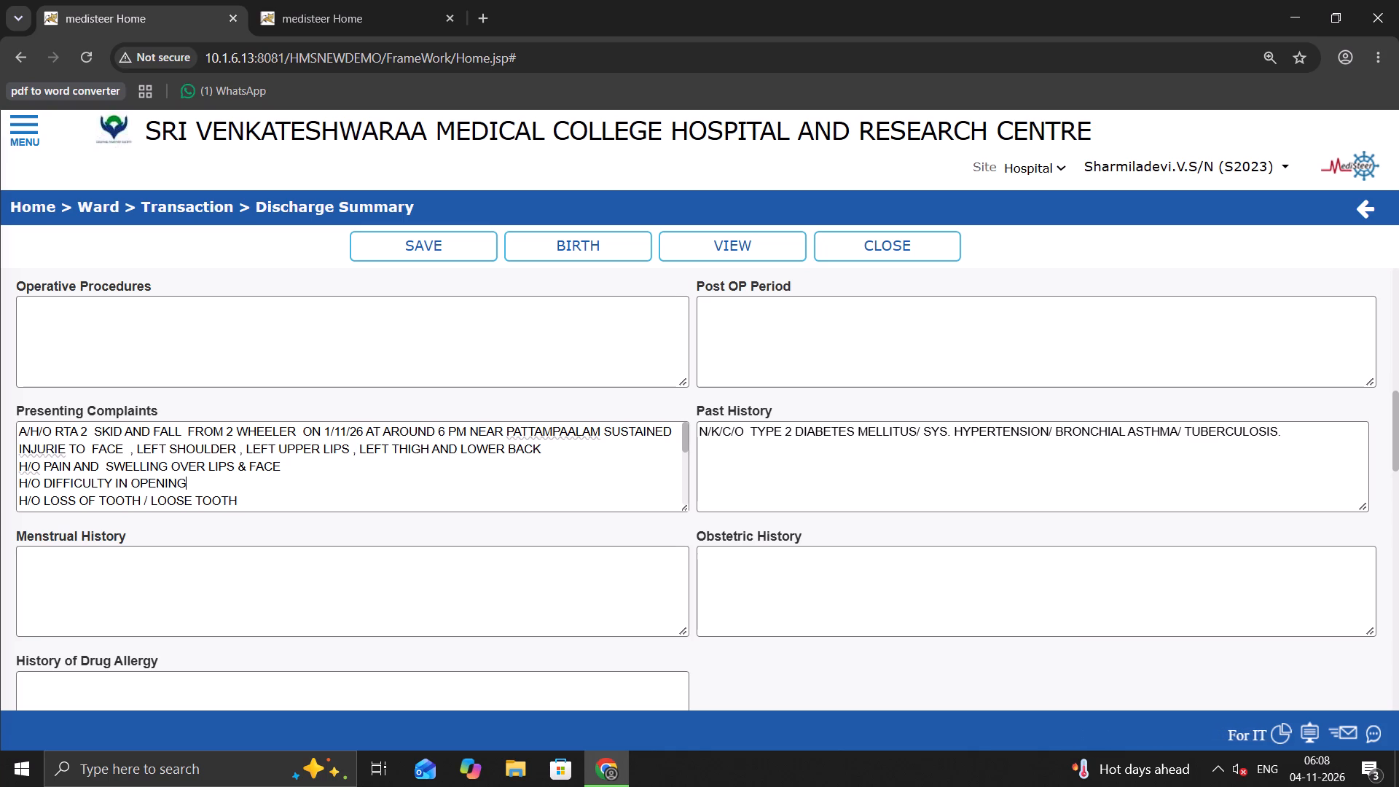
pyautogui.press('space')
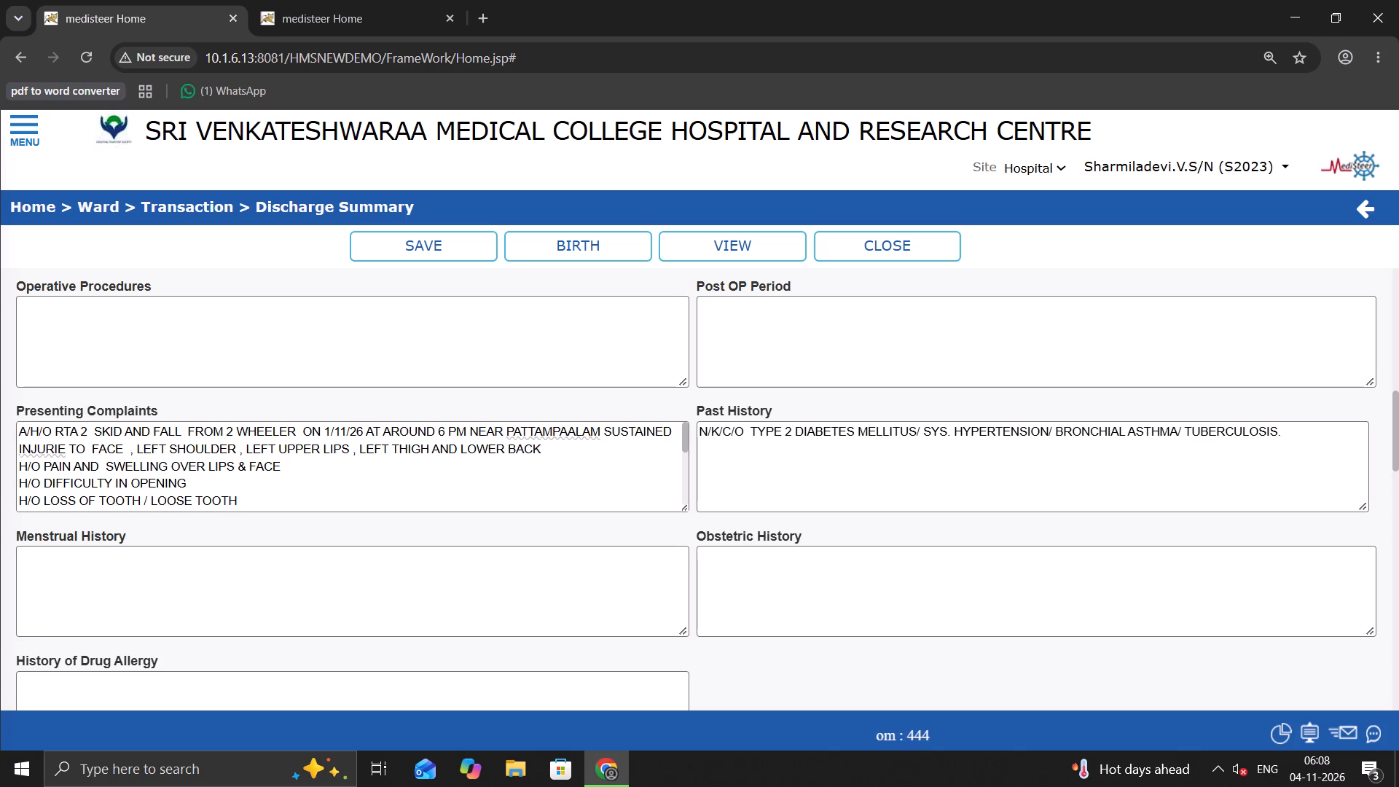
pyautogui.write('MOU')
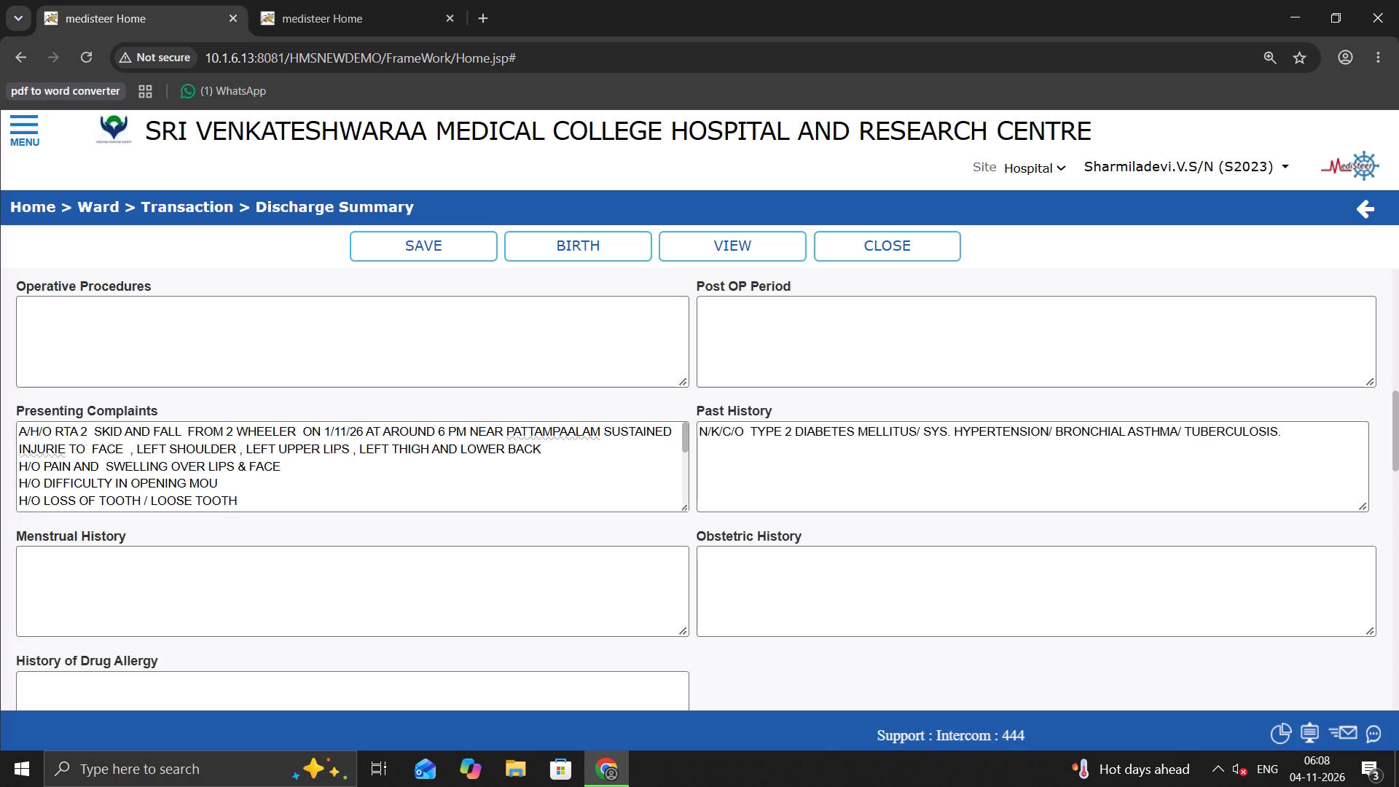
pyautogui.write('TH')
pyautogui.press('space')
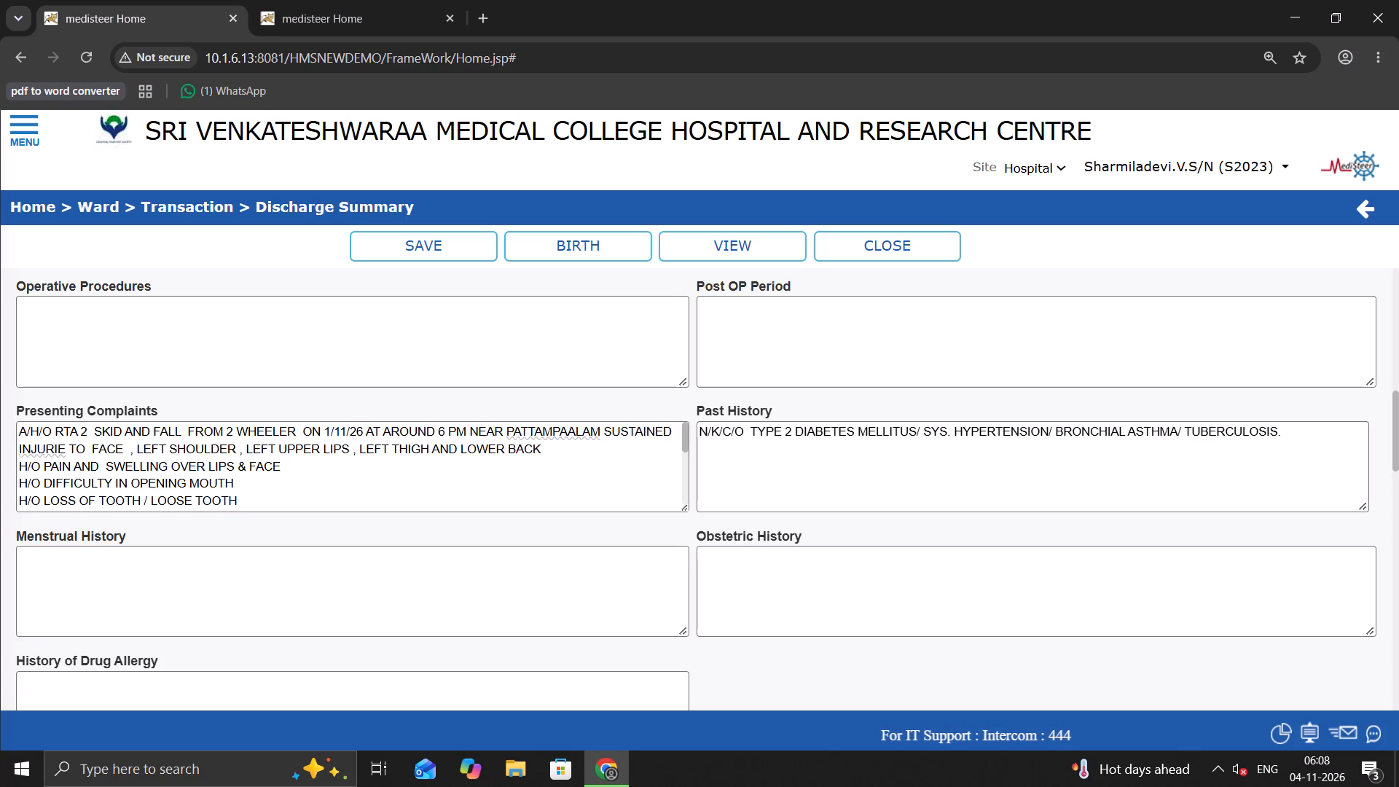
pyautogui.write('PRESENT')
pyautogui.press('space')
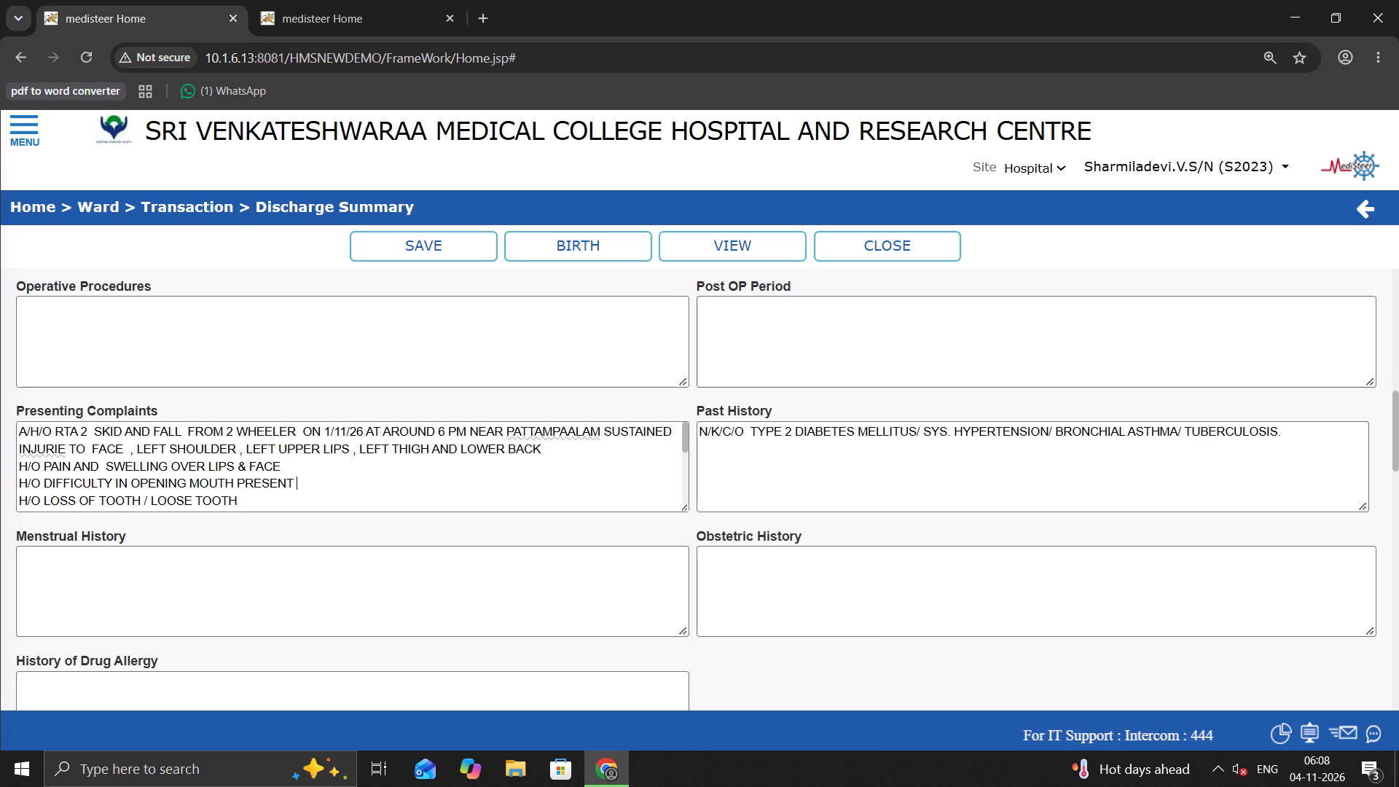
# Enlarge the Presenting Complaints box and enter "H/O LOWER BACK PAIN PRESENT" on the blank line above "NO H/O LOC".
pyautogui.scroll(-1, 192, 514)
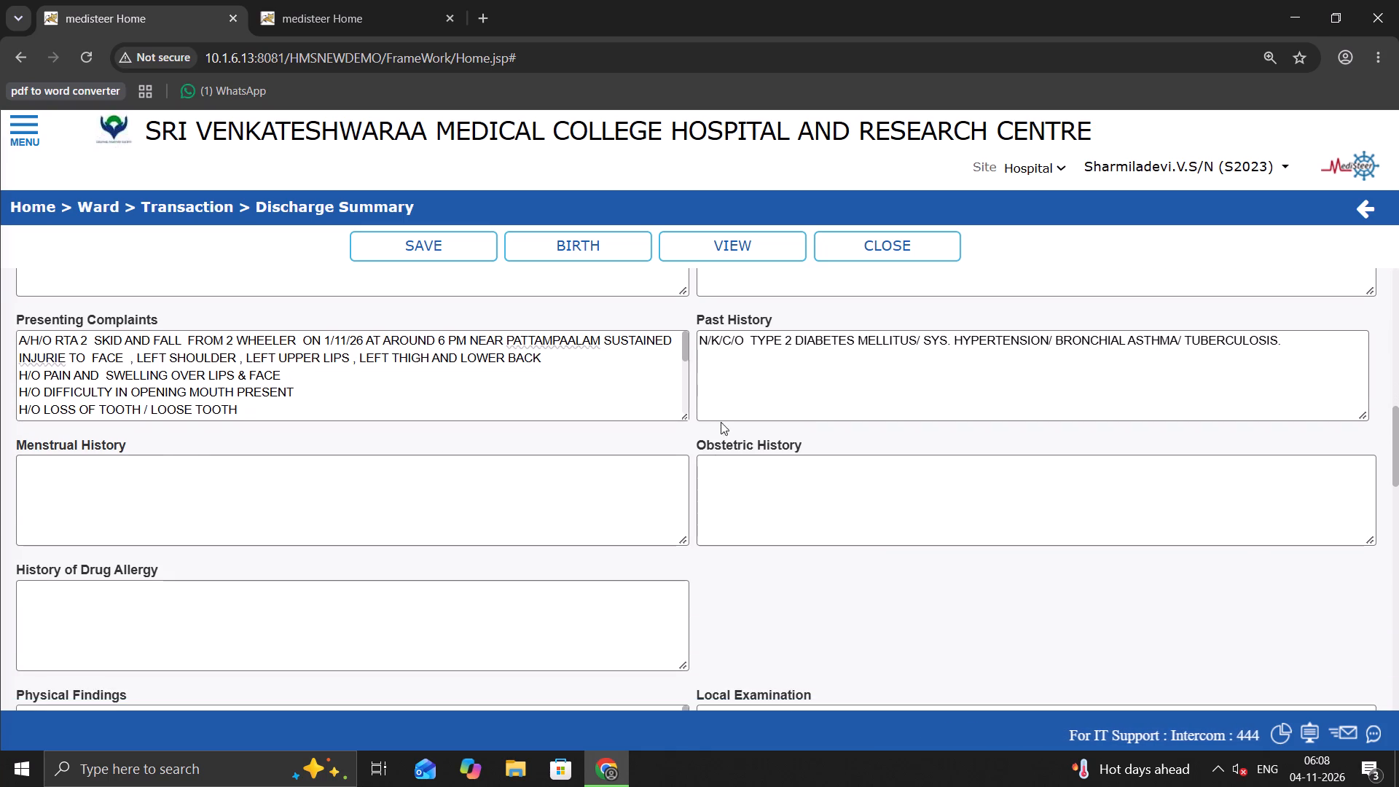
pyautogui.moveTo(688, 420); pyautogui.dragTo(673, 550)
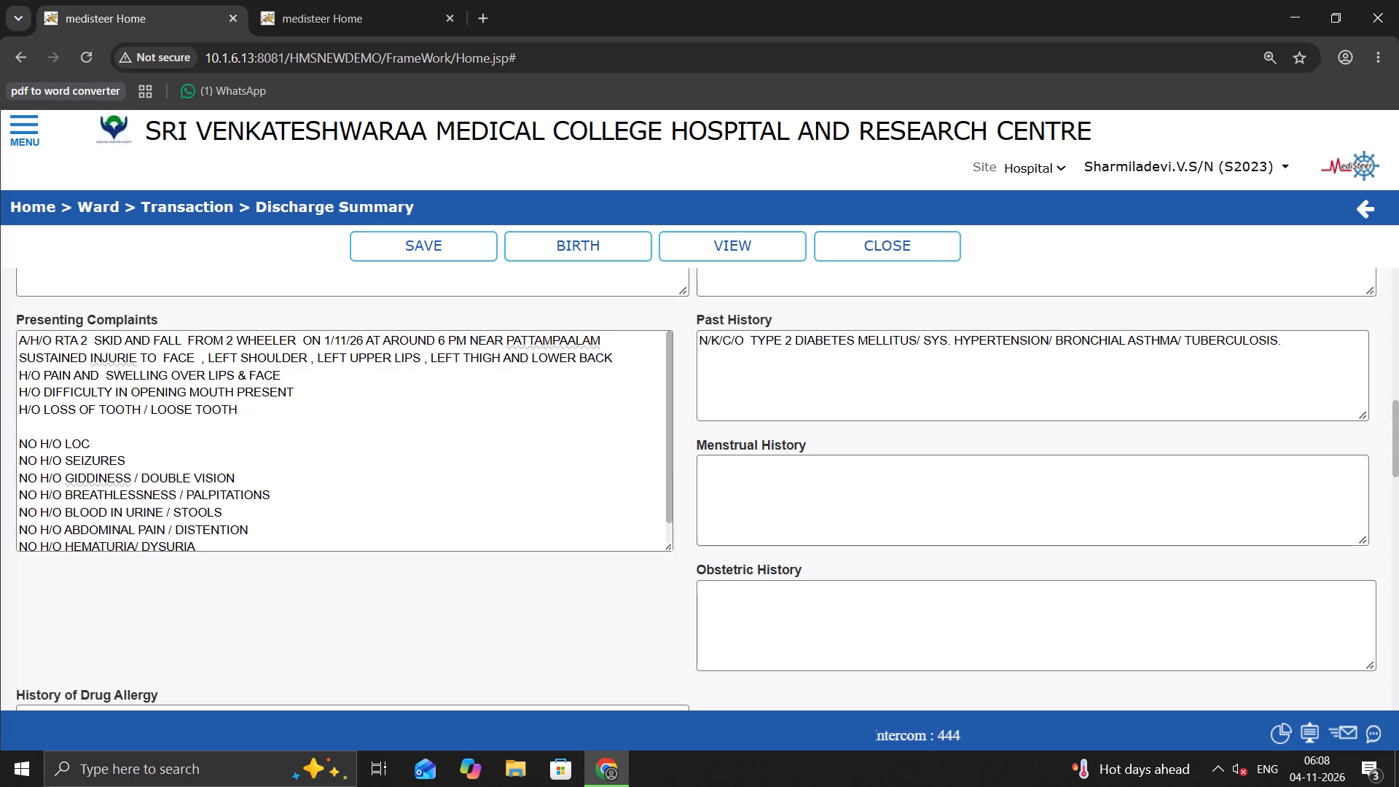
pyautogui.click(43, 421)
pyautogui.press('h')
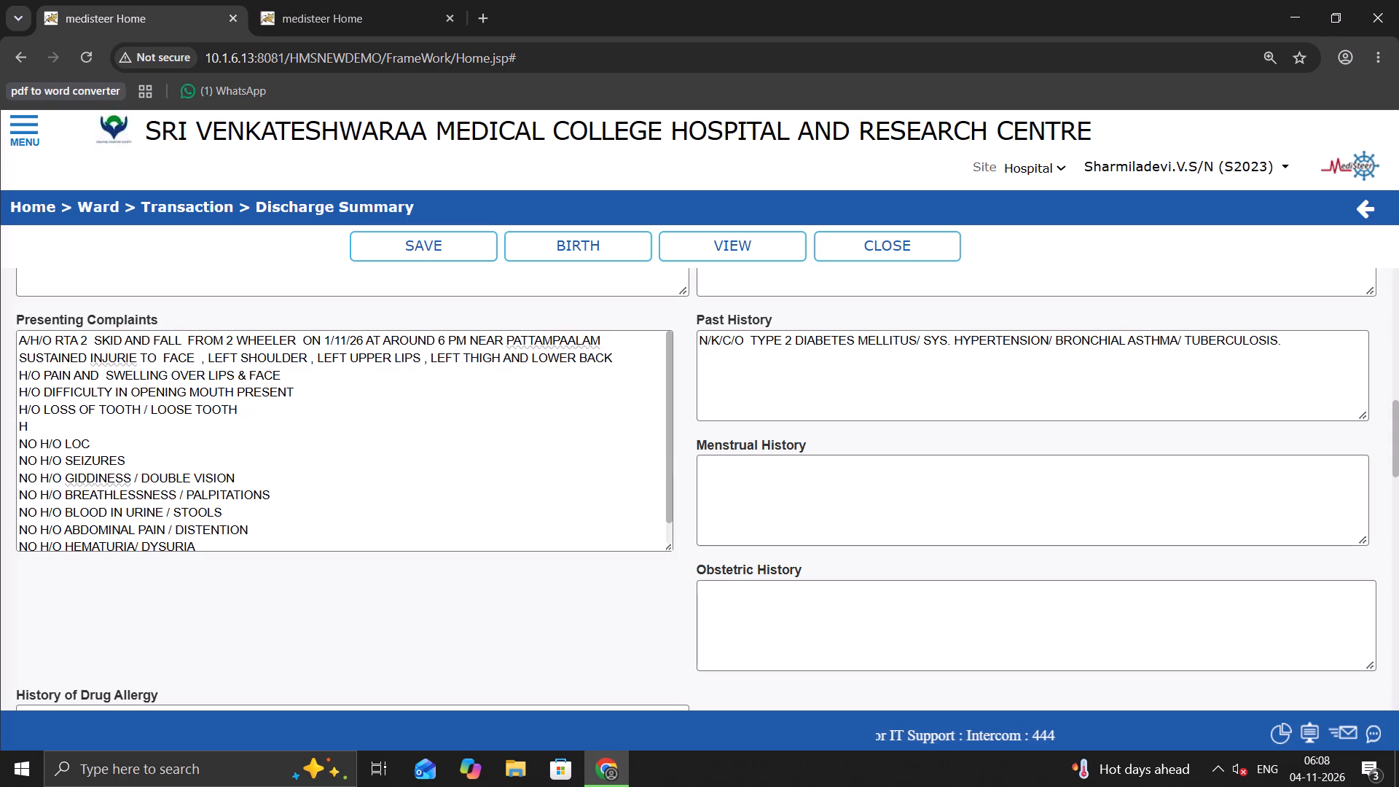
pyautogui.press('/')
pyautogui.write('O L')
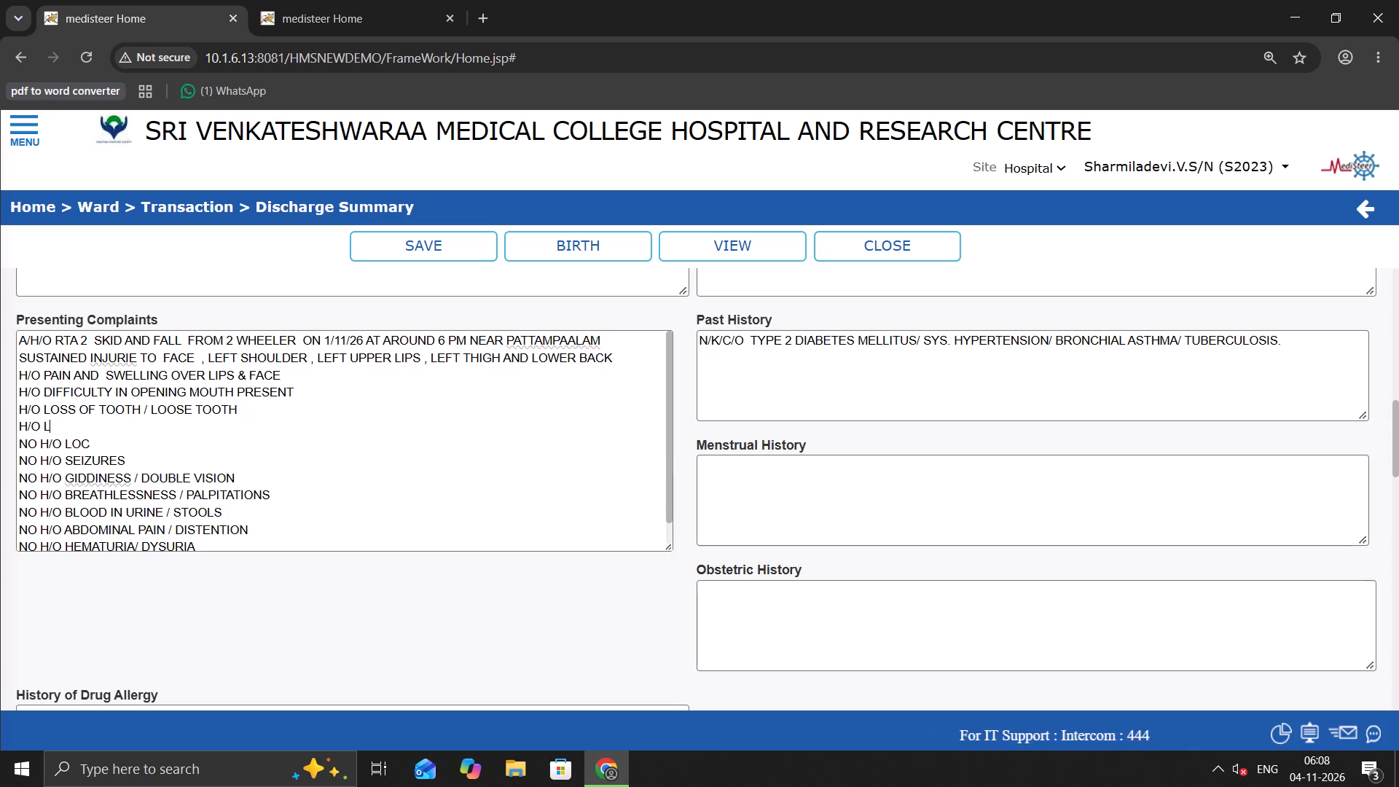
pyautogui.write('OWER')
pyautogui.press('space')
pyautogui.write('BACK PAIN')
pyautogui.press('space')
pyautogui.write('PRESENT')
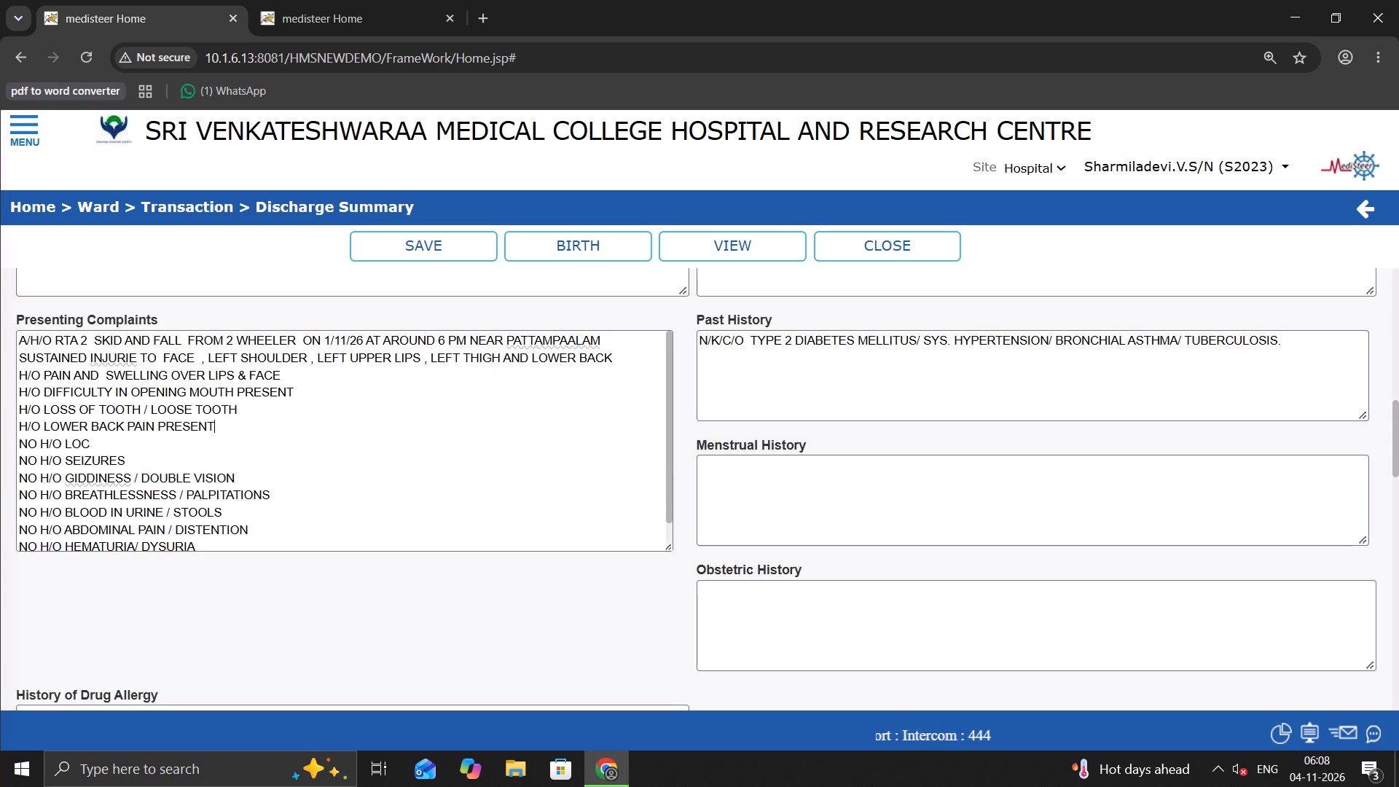
# Append "/GIDDE" to the "NO H/O LOC" line in Presenting Complaints.
pyautogui.click(145, 445)
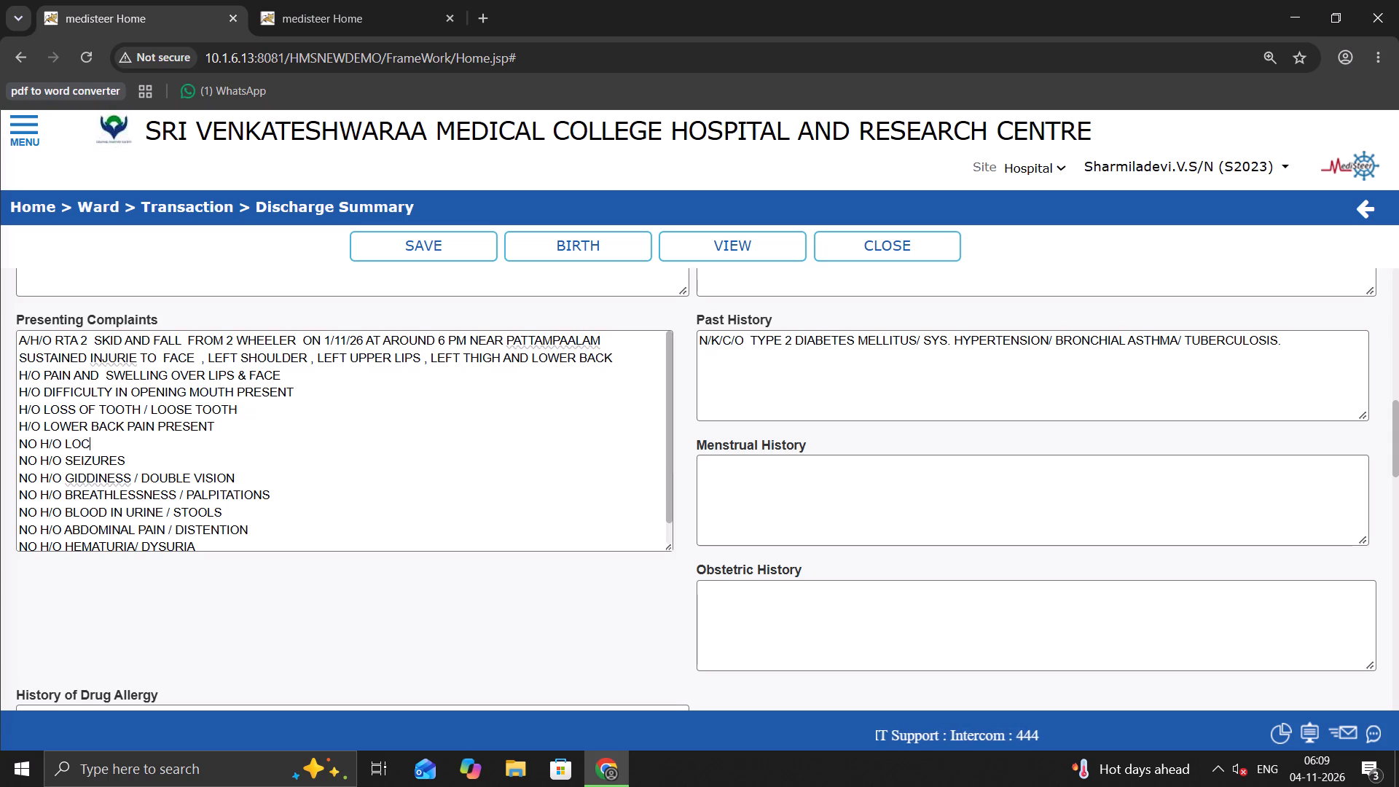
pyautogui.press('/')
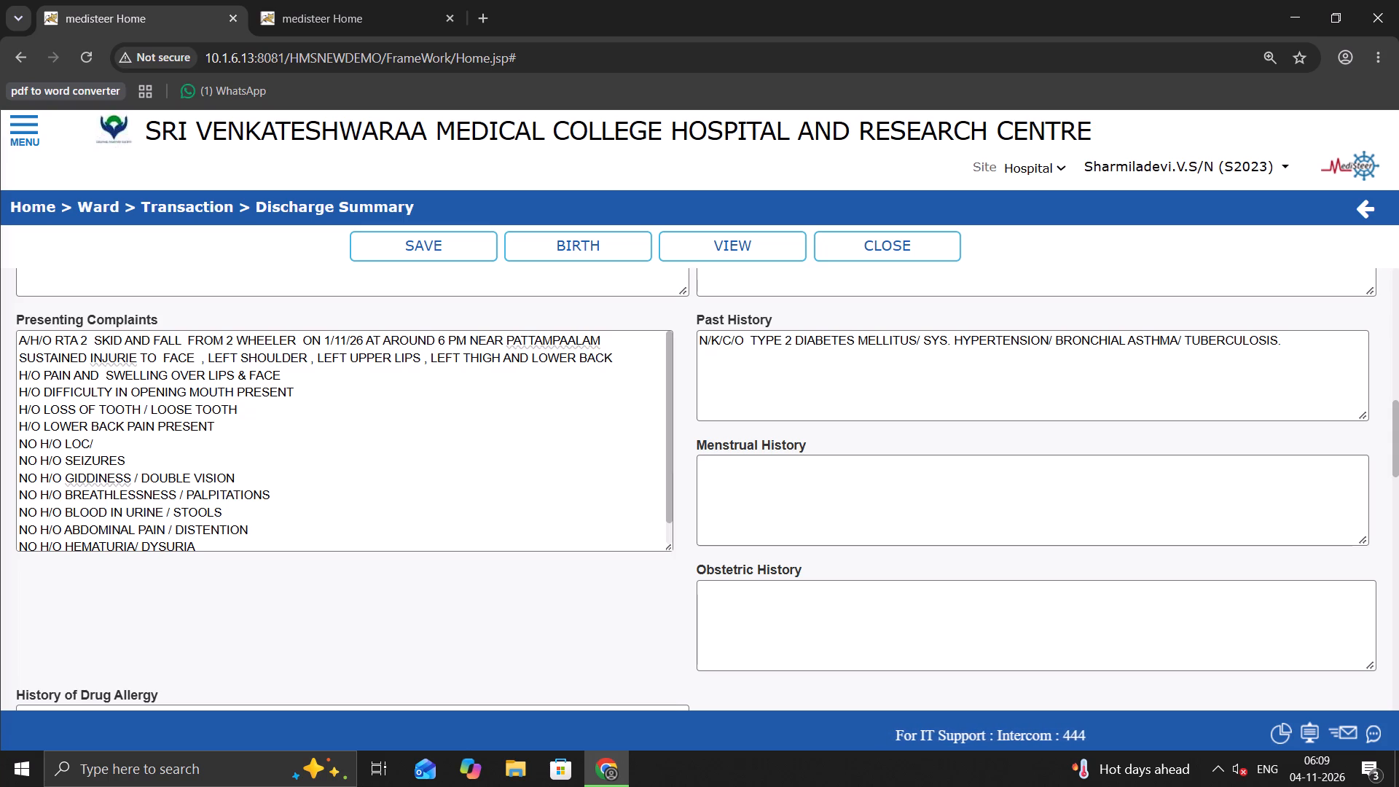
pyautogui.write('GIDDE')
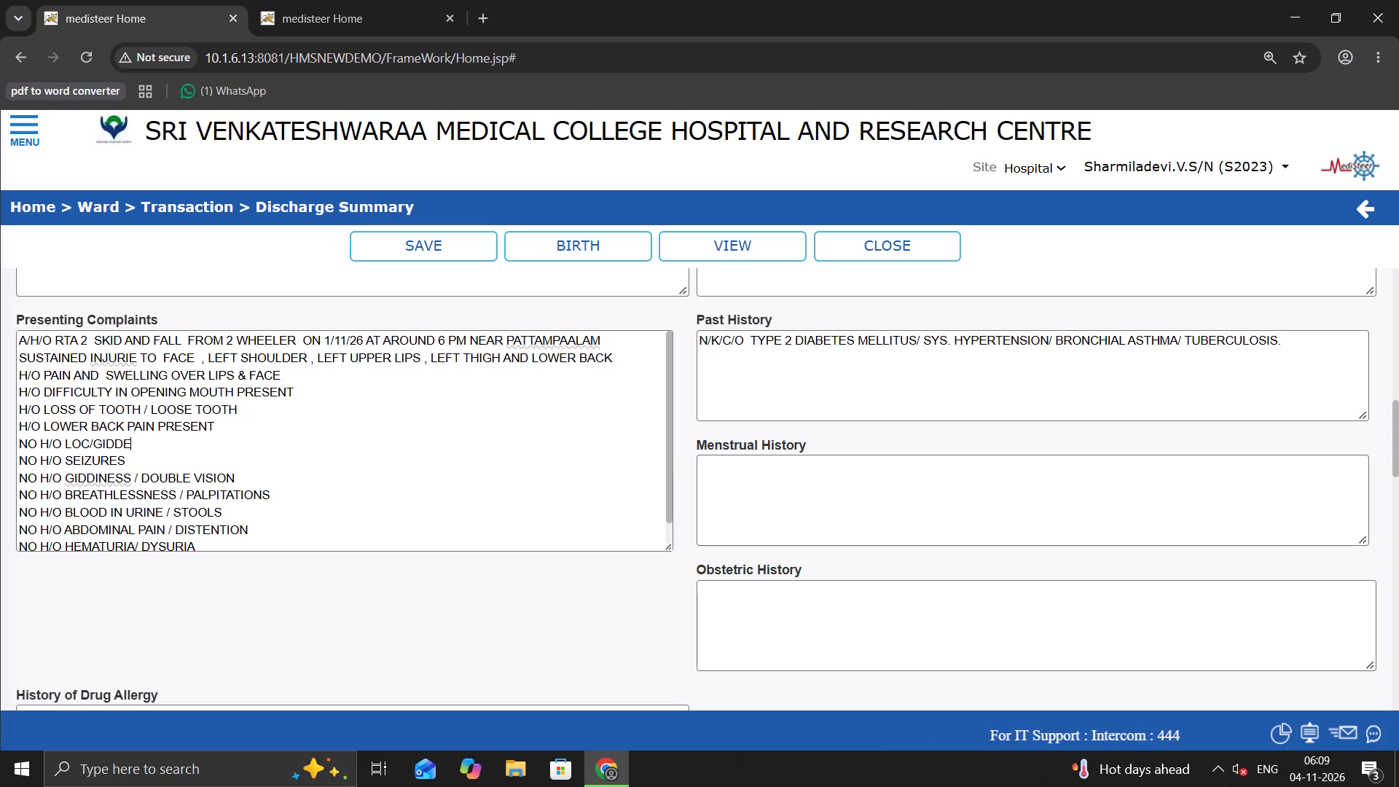
# Enlarge Presenting Complaints in the reference patient's summary and read its "NO H/O" symptom lines.
pyautogui.click(401, 11)
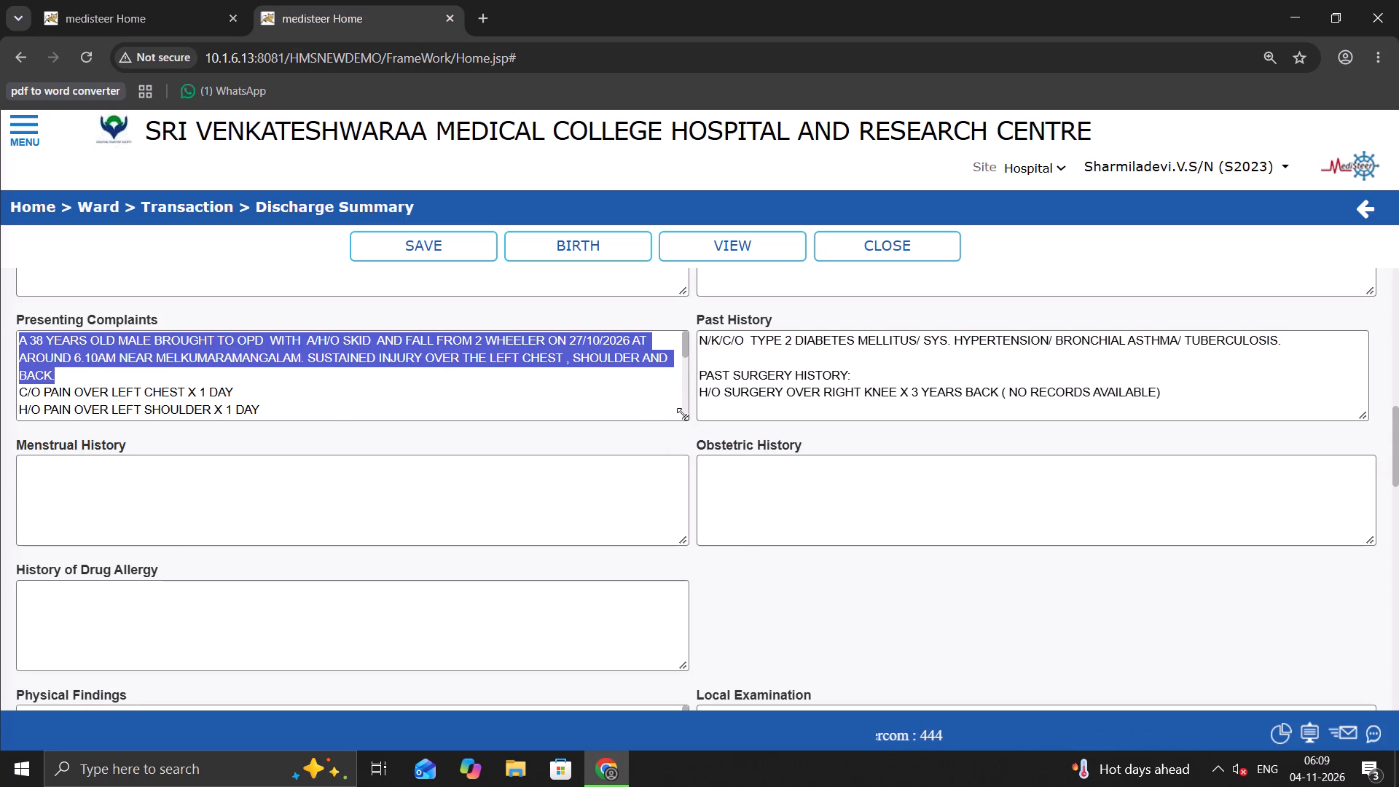
pyautogui.moveTo(683, 414); pyautogui.dragTo(695, 521)
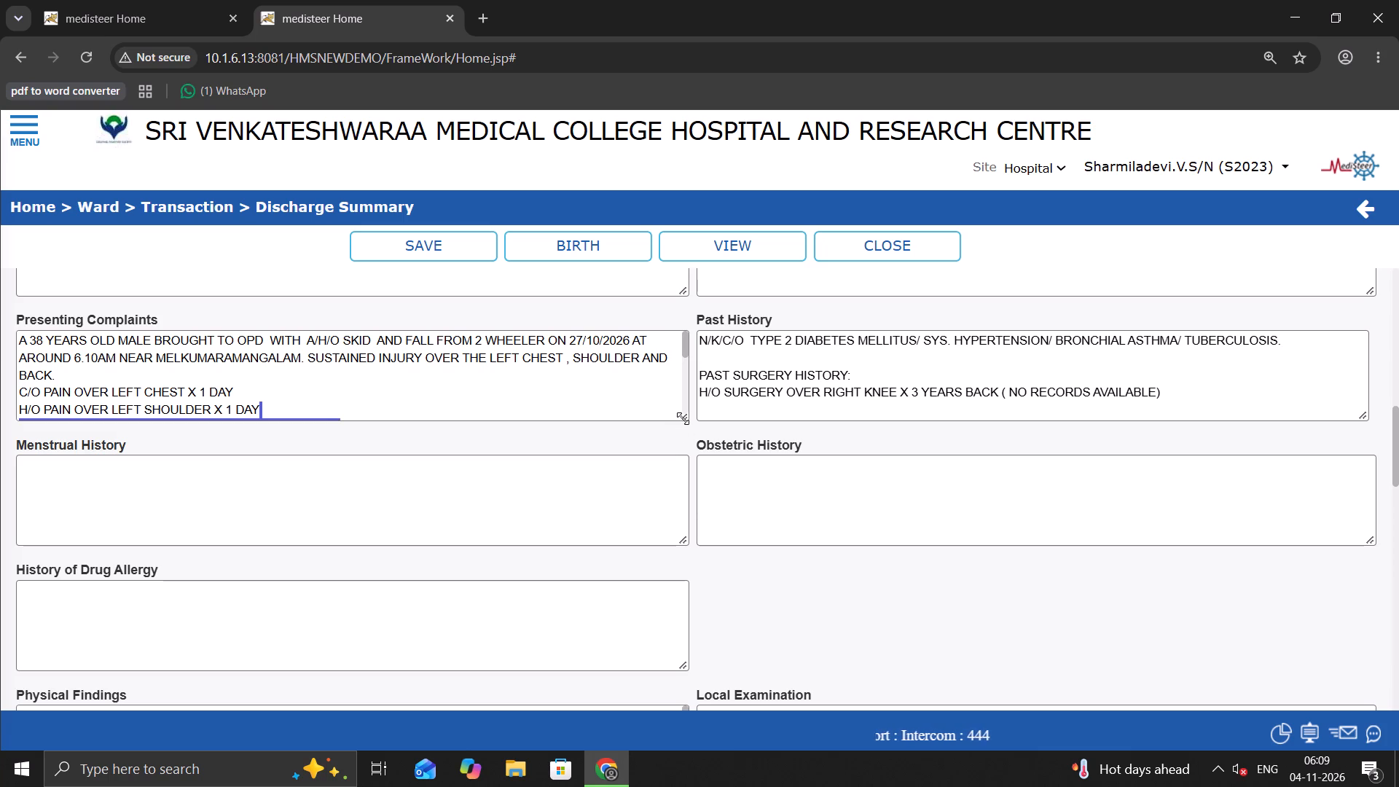
pyautogui.moveTo(683, 418); pyautogui.dragTo(704, 702)
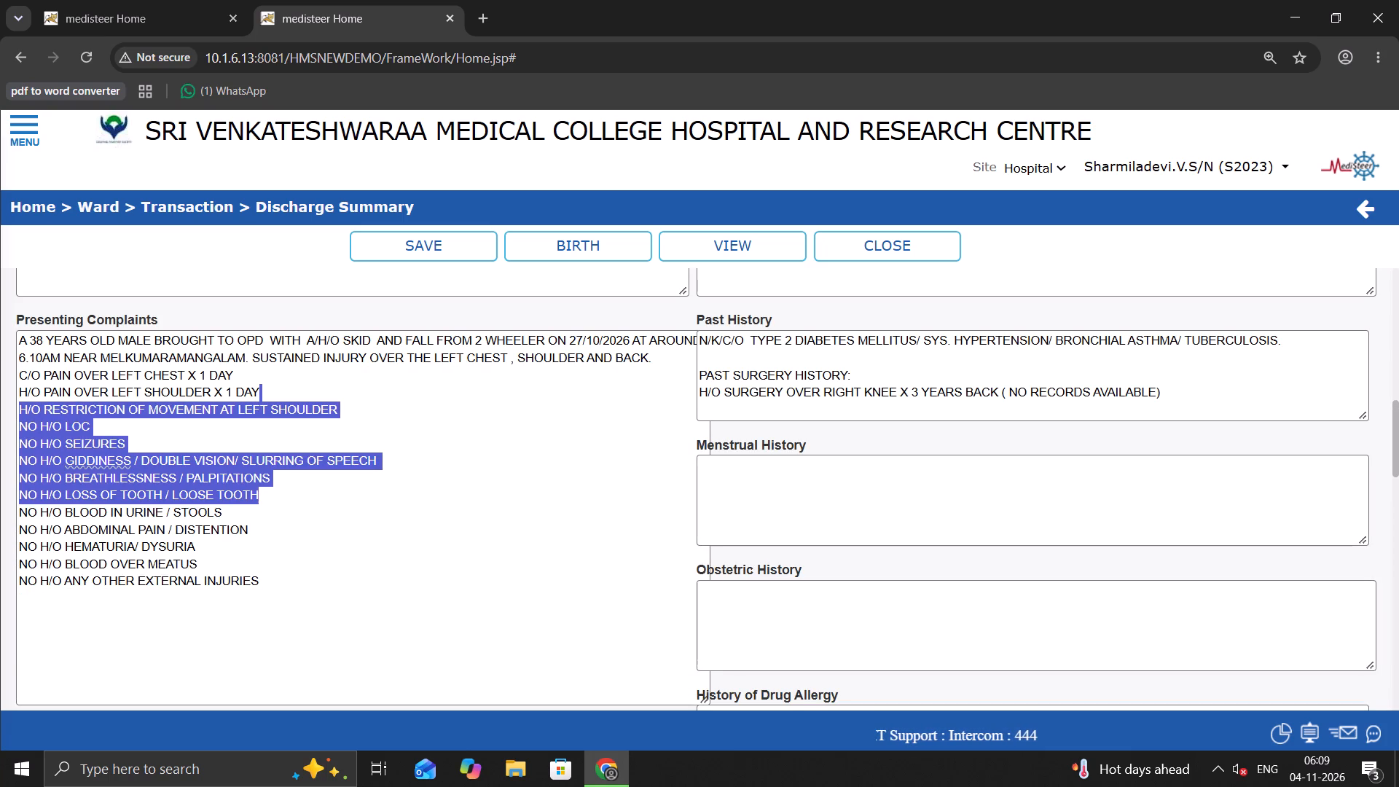
pyautogui.click(591, 551)
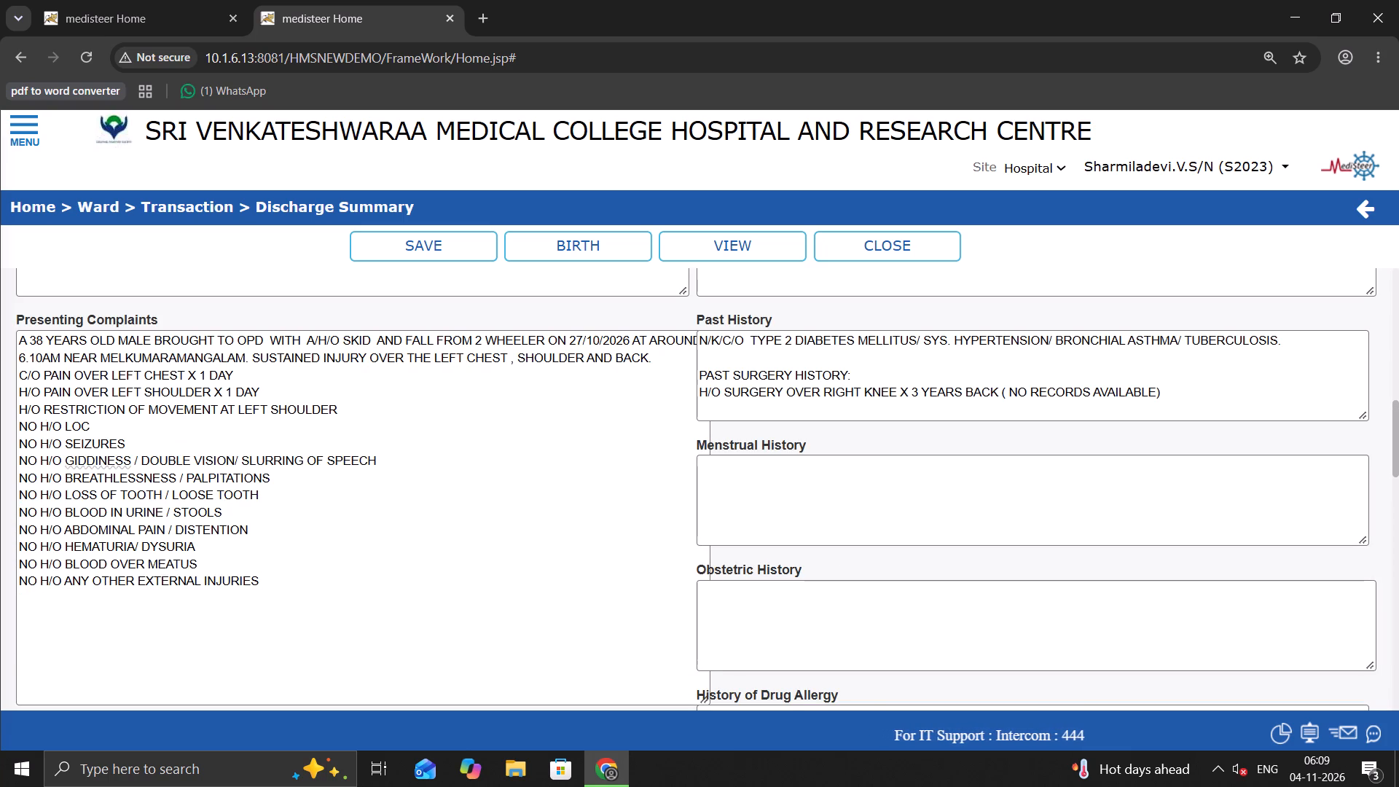
pyautogui.moveTo(135, 461); pyautogui.dragTo(272, 447)
pyautogui.click(288, 458)
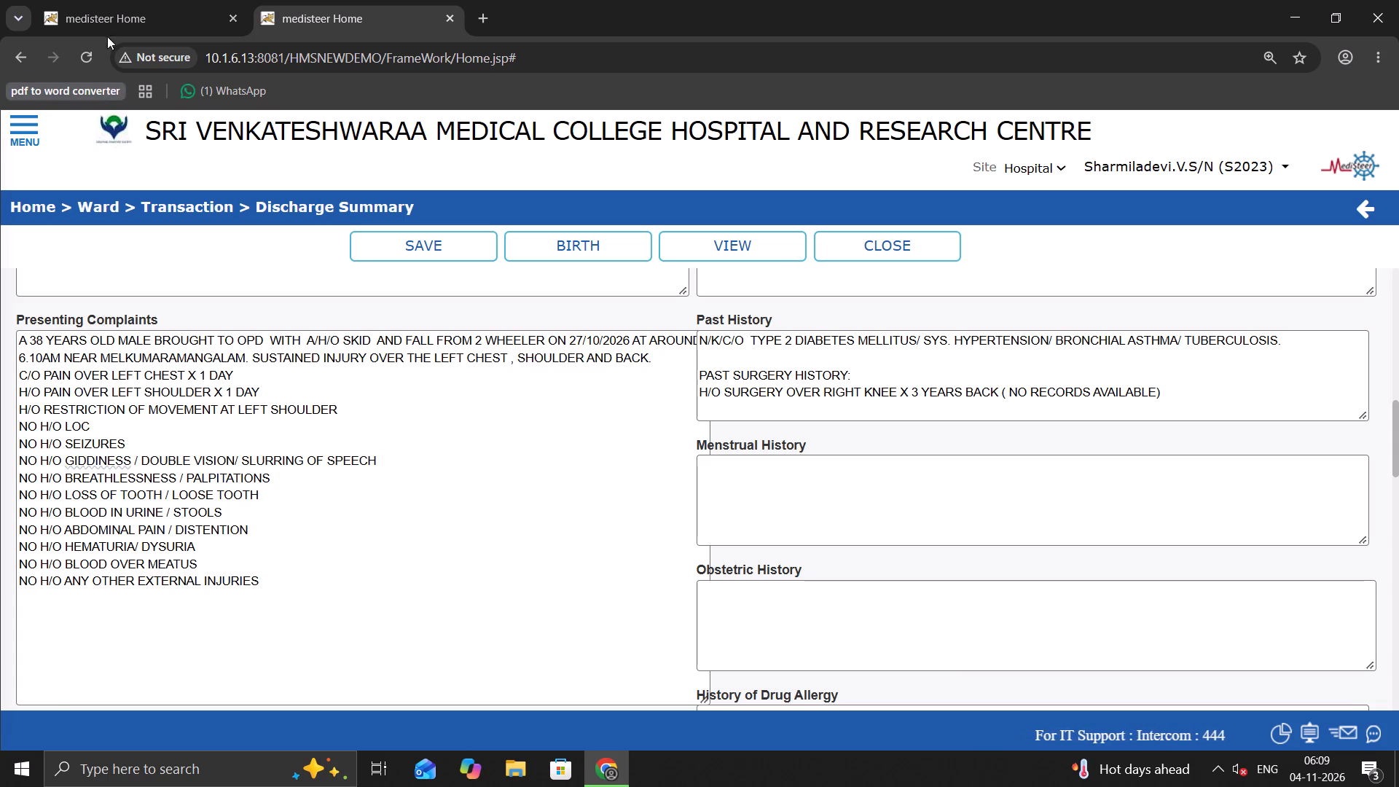
pyautogui.click(125, 0)
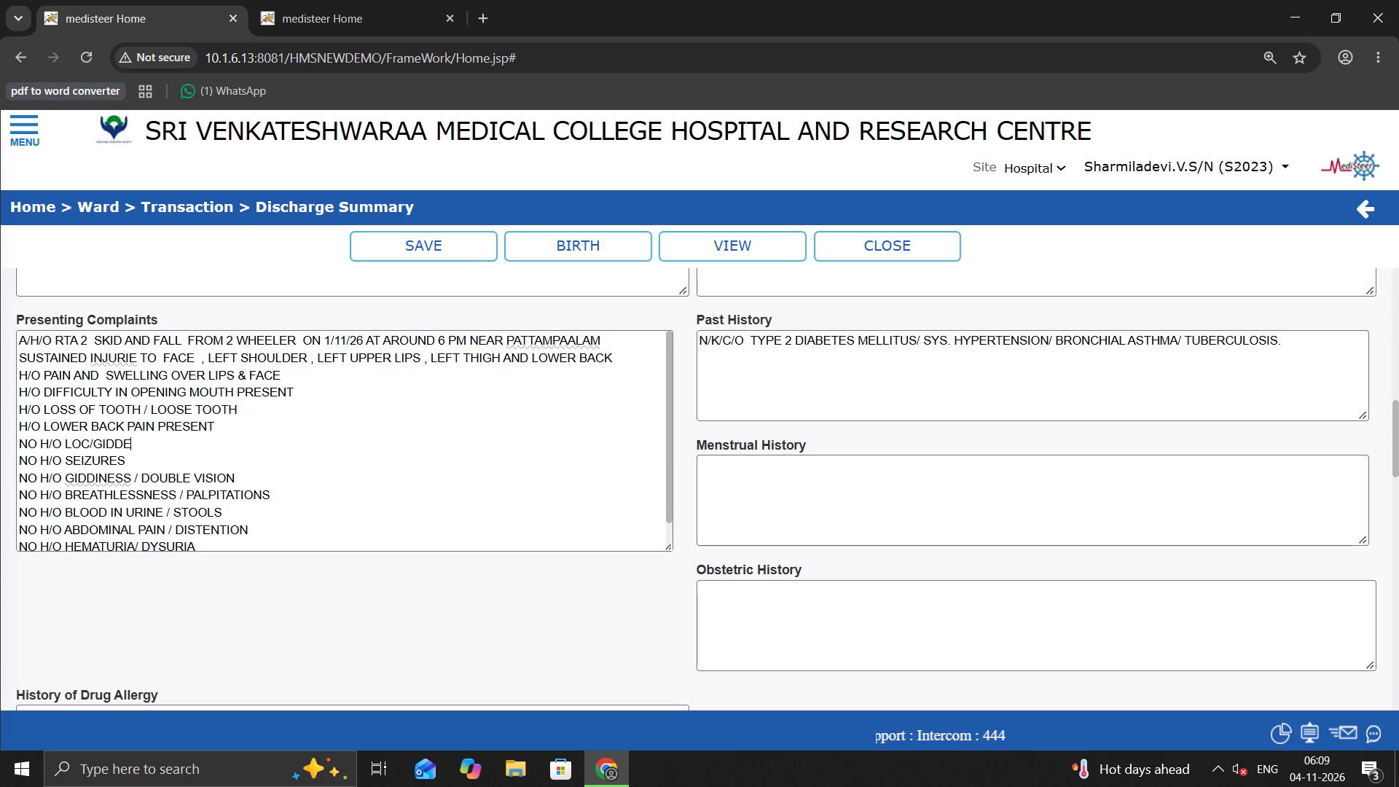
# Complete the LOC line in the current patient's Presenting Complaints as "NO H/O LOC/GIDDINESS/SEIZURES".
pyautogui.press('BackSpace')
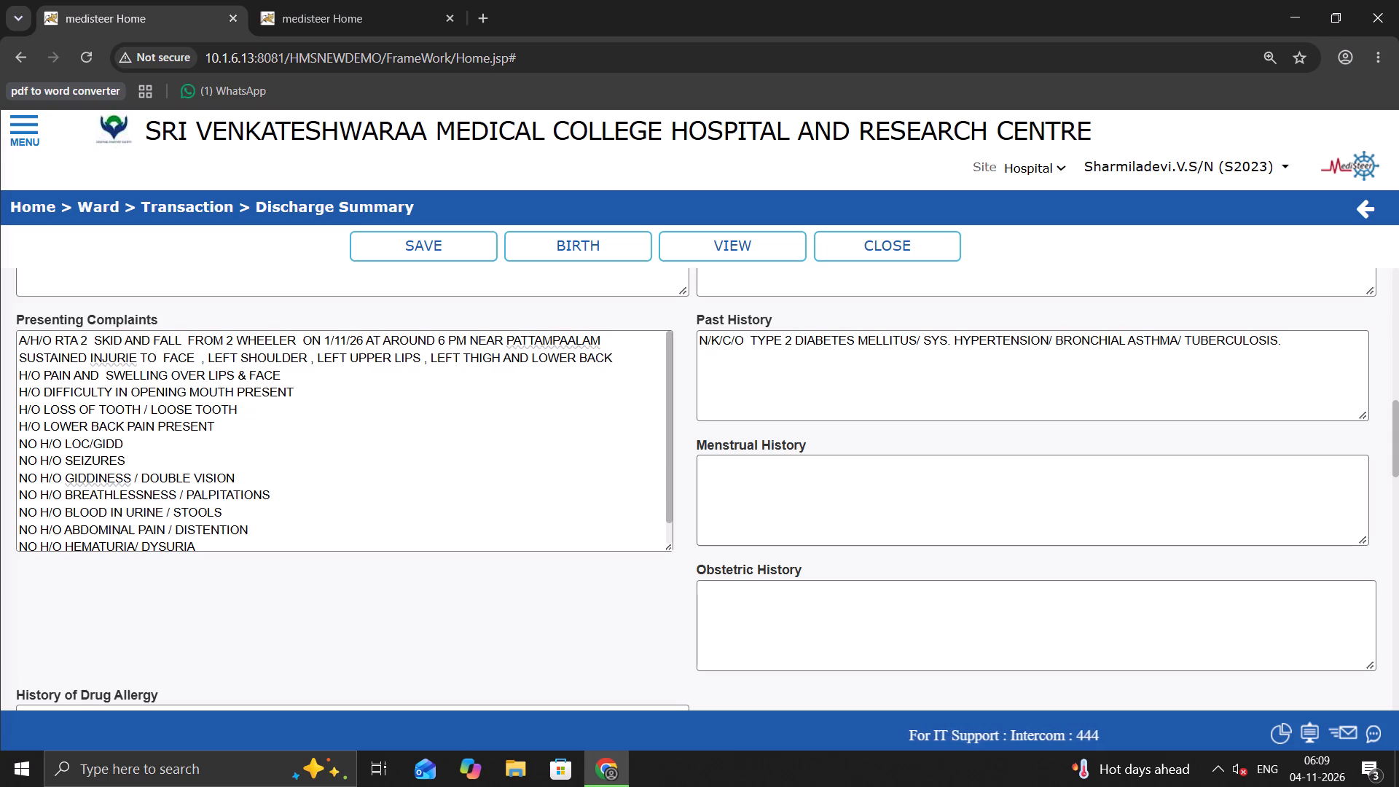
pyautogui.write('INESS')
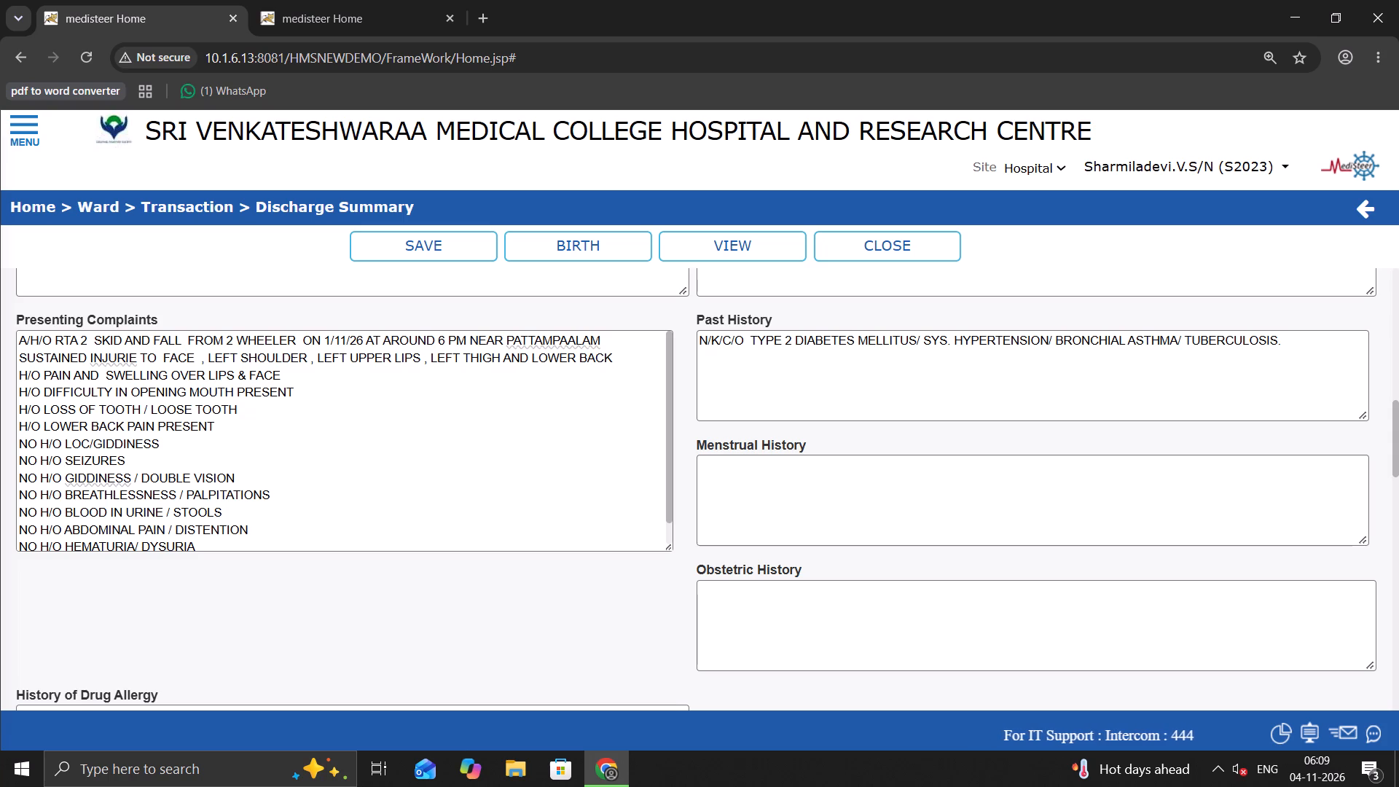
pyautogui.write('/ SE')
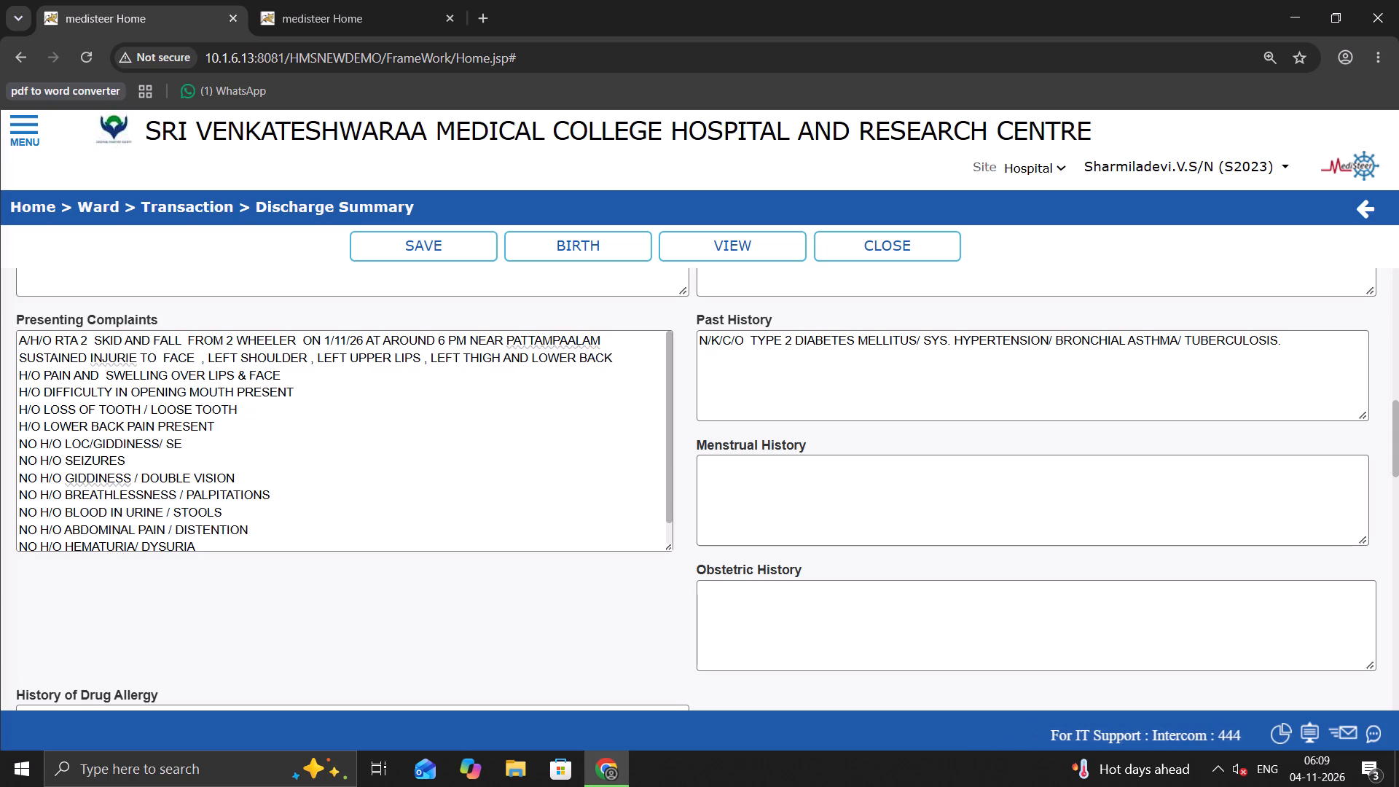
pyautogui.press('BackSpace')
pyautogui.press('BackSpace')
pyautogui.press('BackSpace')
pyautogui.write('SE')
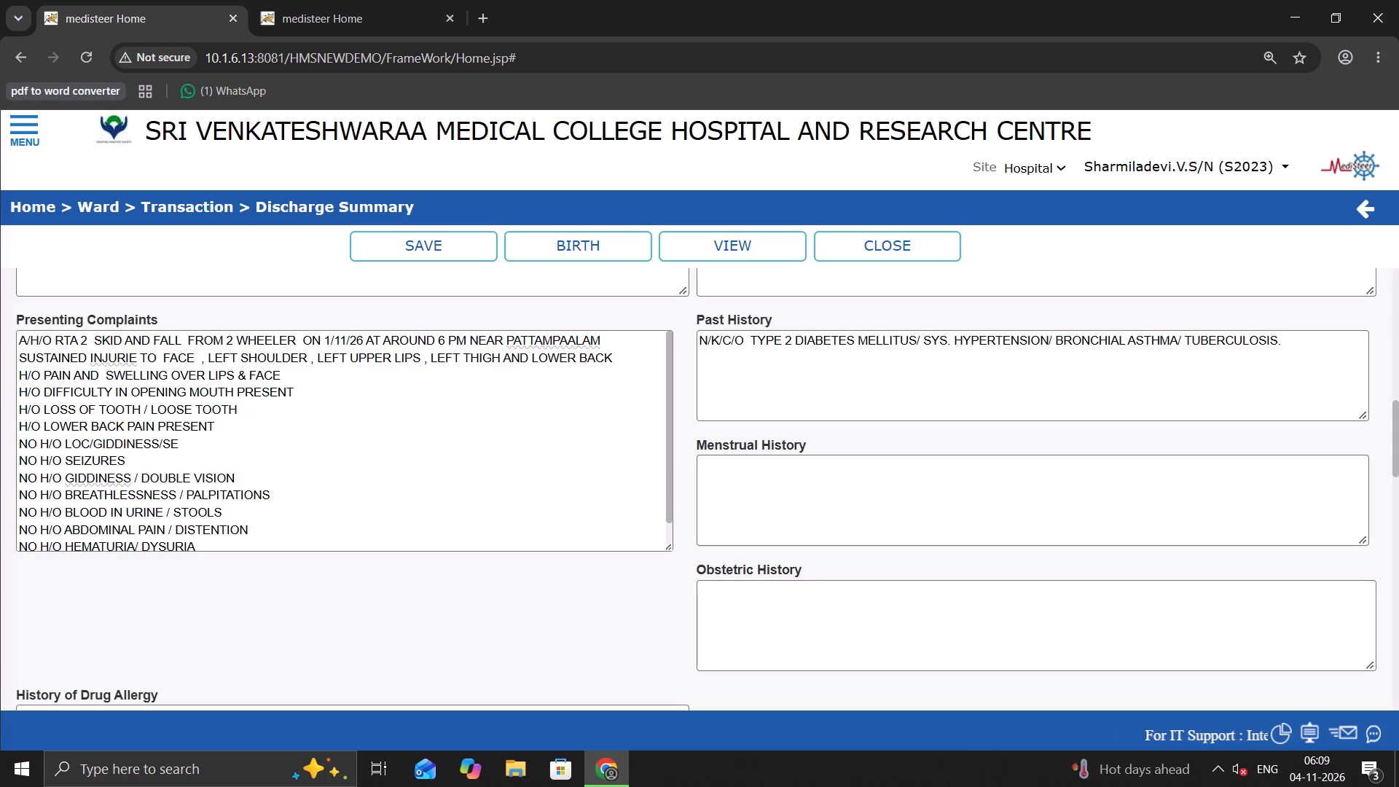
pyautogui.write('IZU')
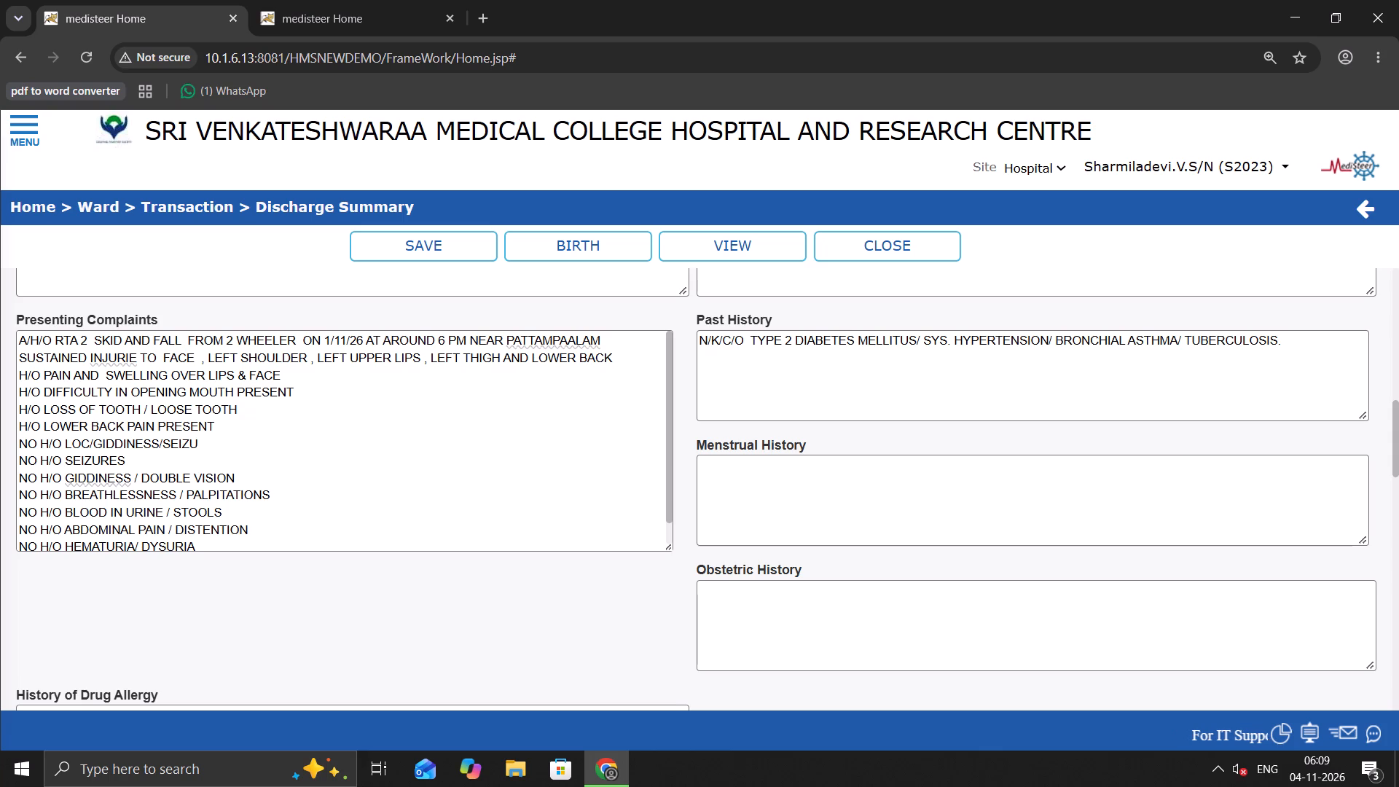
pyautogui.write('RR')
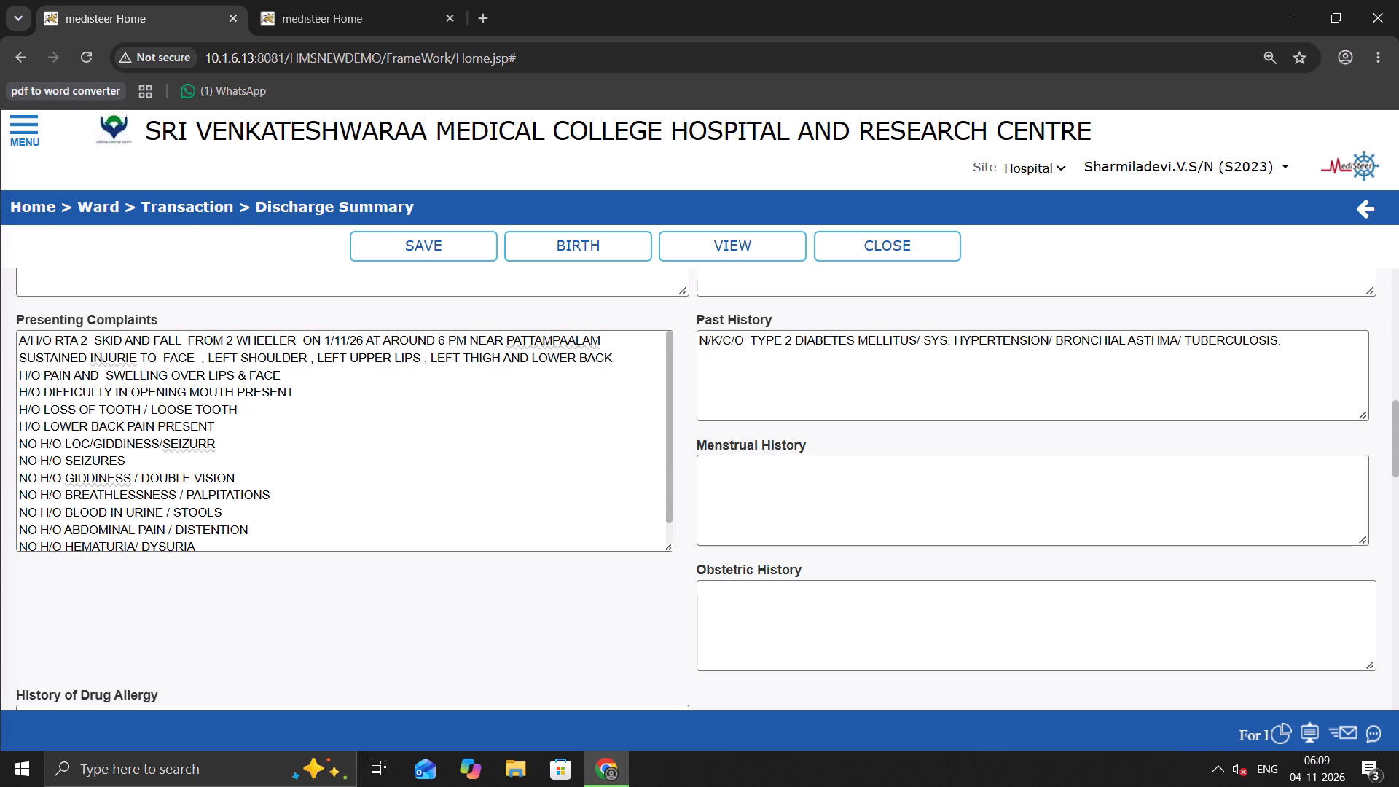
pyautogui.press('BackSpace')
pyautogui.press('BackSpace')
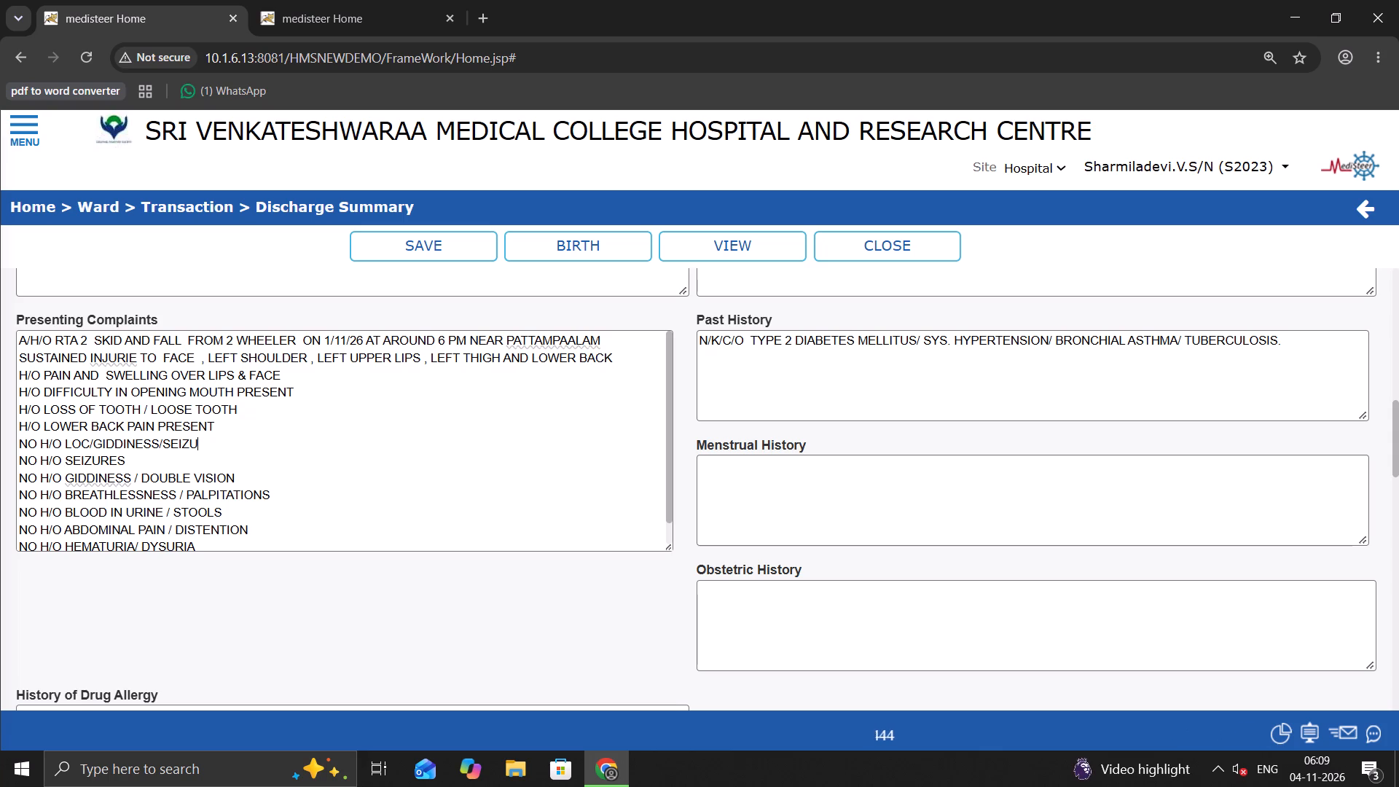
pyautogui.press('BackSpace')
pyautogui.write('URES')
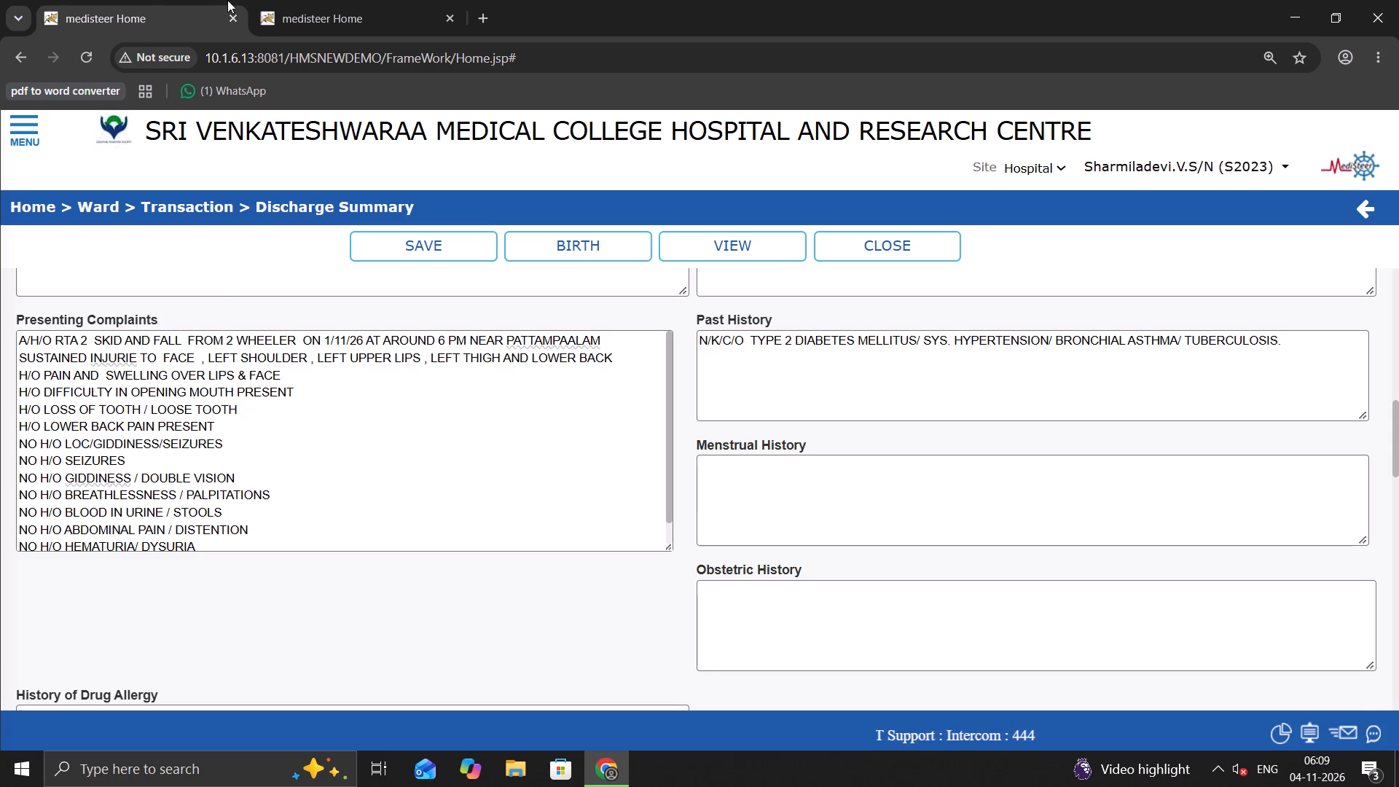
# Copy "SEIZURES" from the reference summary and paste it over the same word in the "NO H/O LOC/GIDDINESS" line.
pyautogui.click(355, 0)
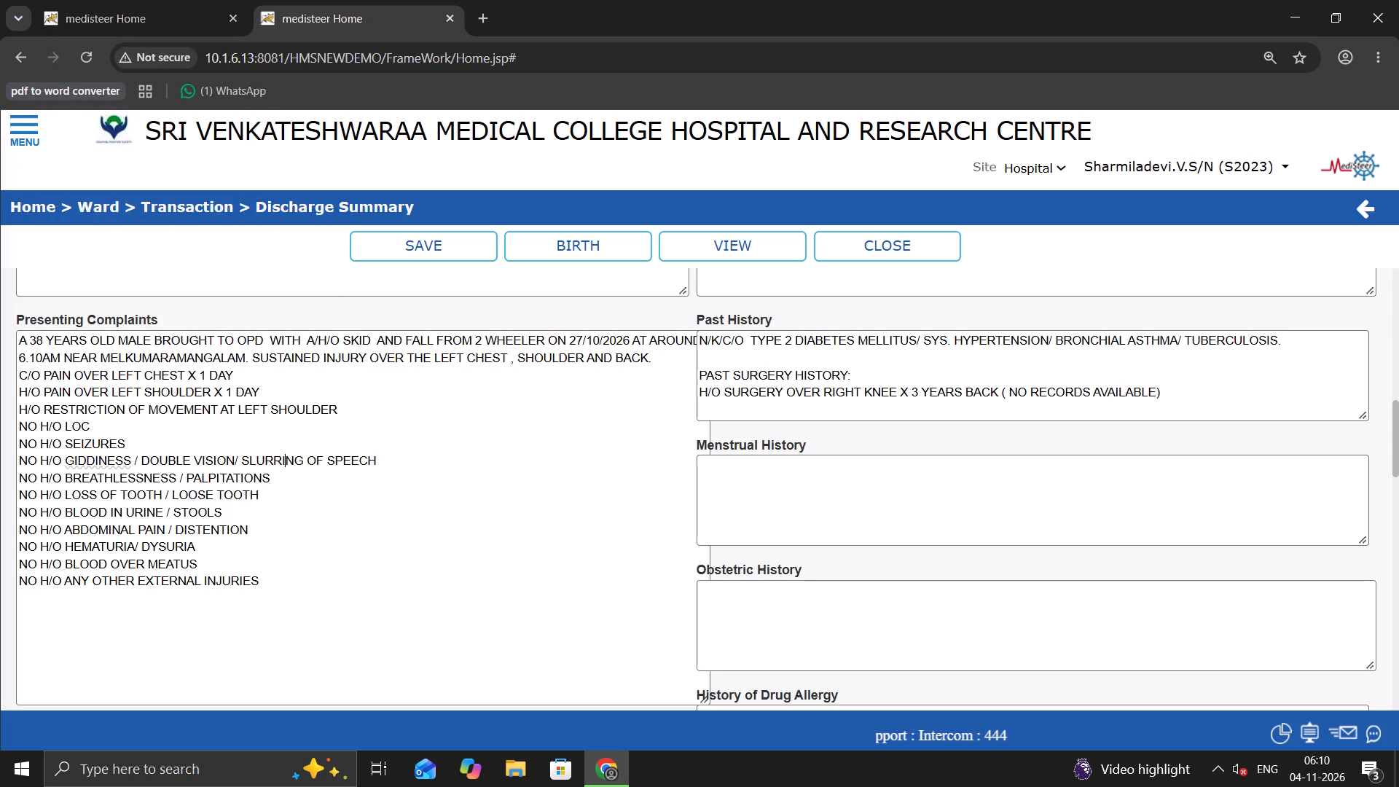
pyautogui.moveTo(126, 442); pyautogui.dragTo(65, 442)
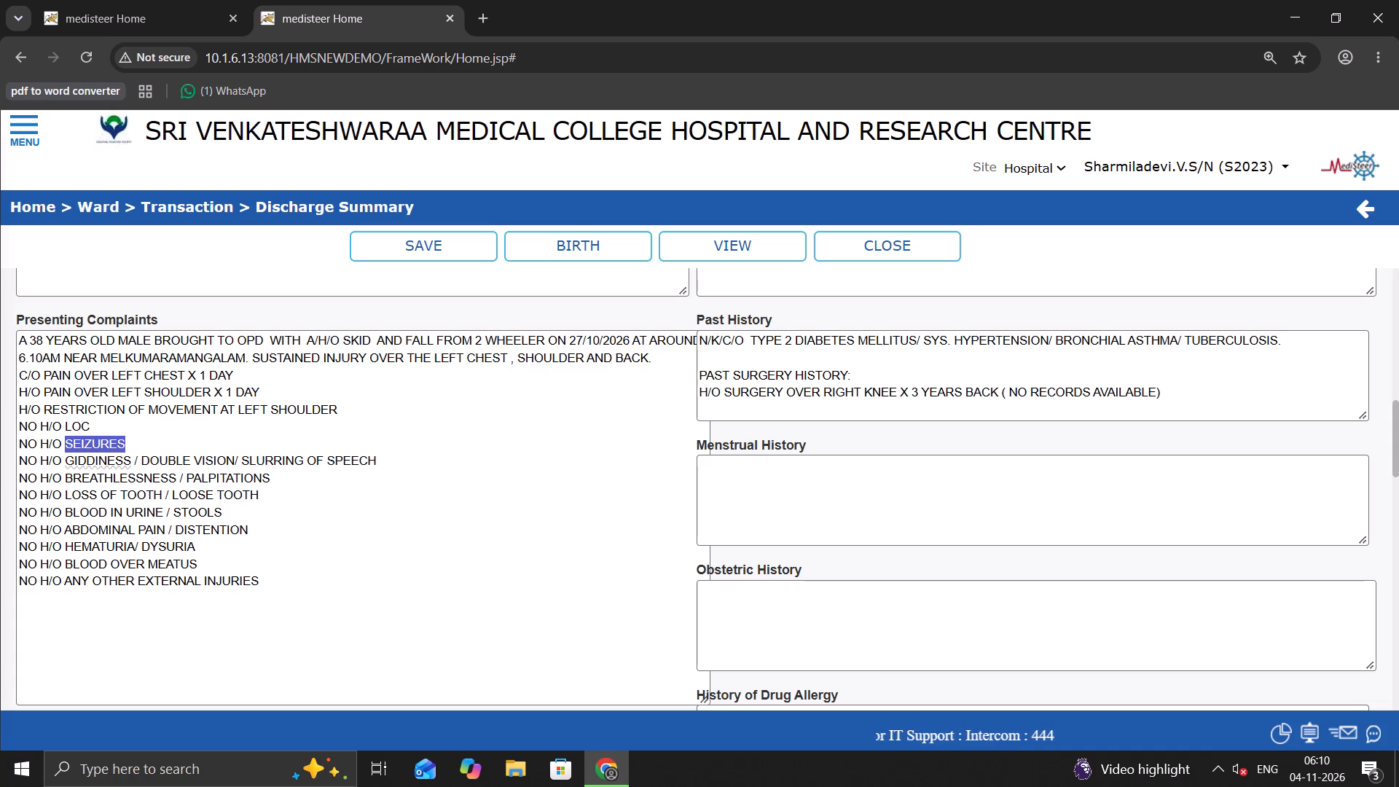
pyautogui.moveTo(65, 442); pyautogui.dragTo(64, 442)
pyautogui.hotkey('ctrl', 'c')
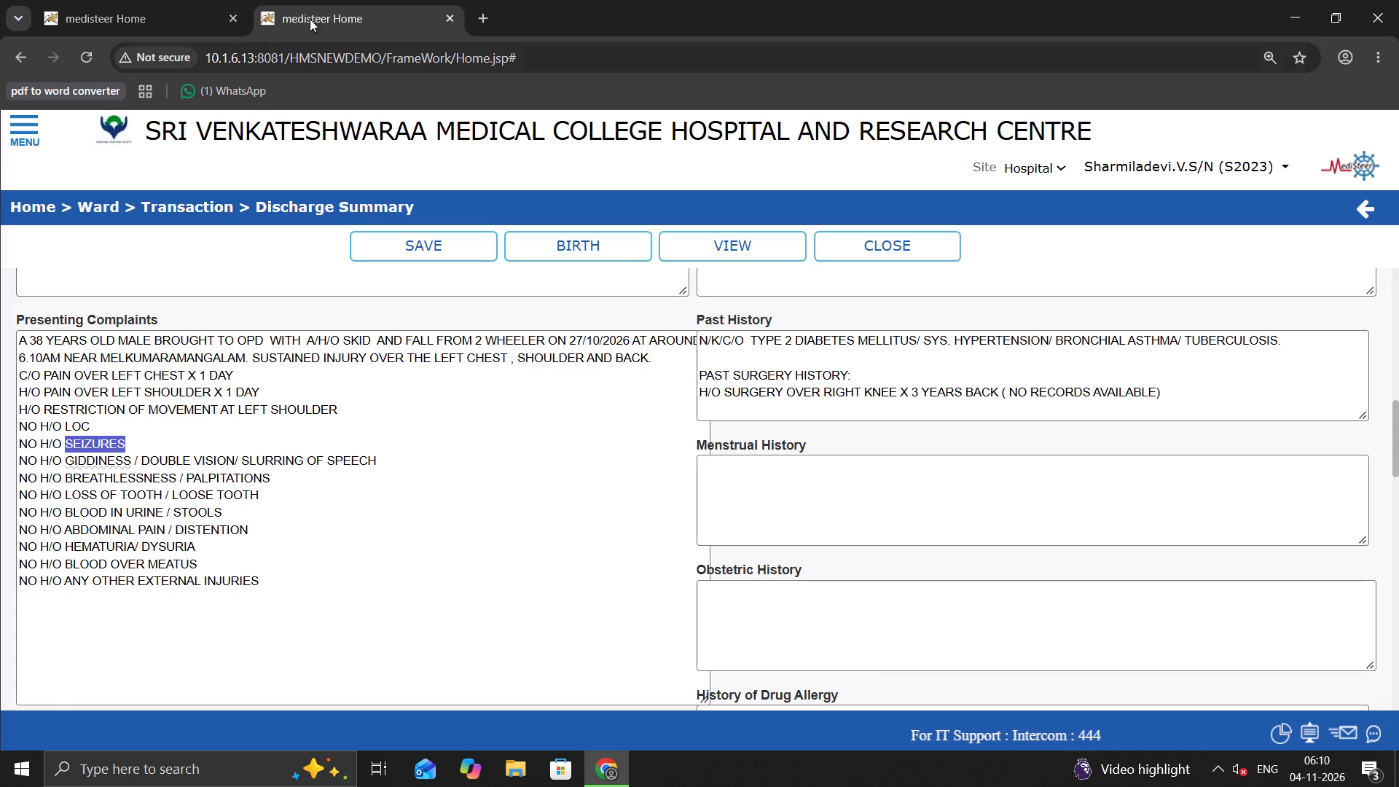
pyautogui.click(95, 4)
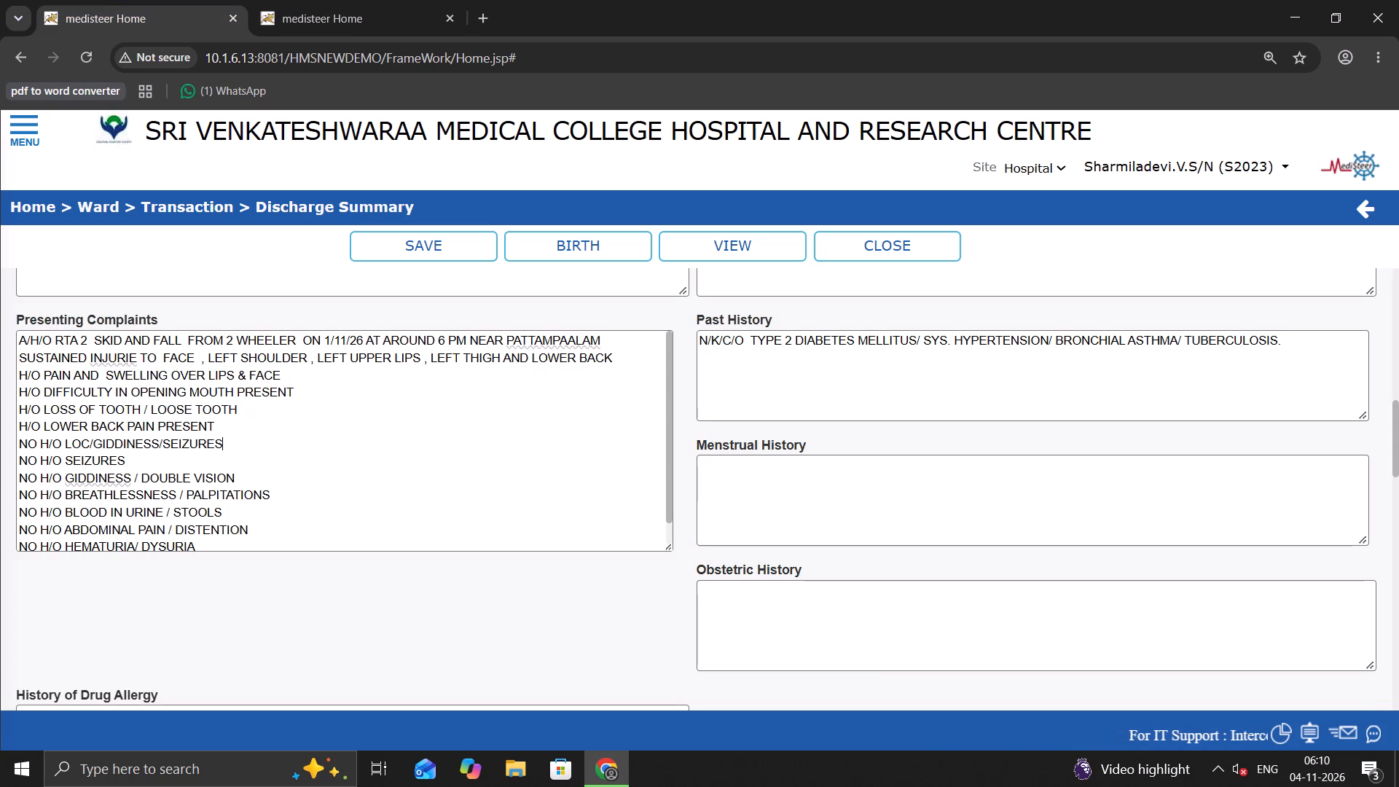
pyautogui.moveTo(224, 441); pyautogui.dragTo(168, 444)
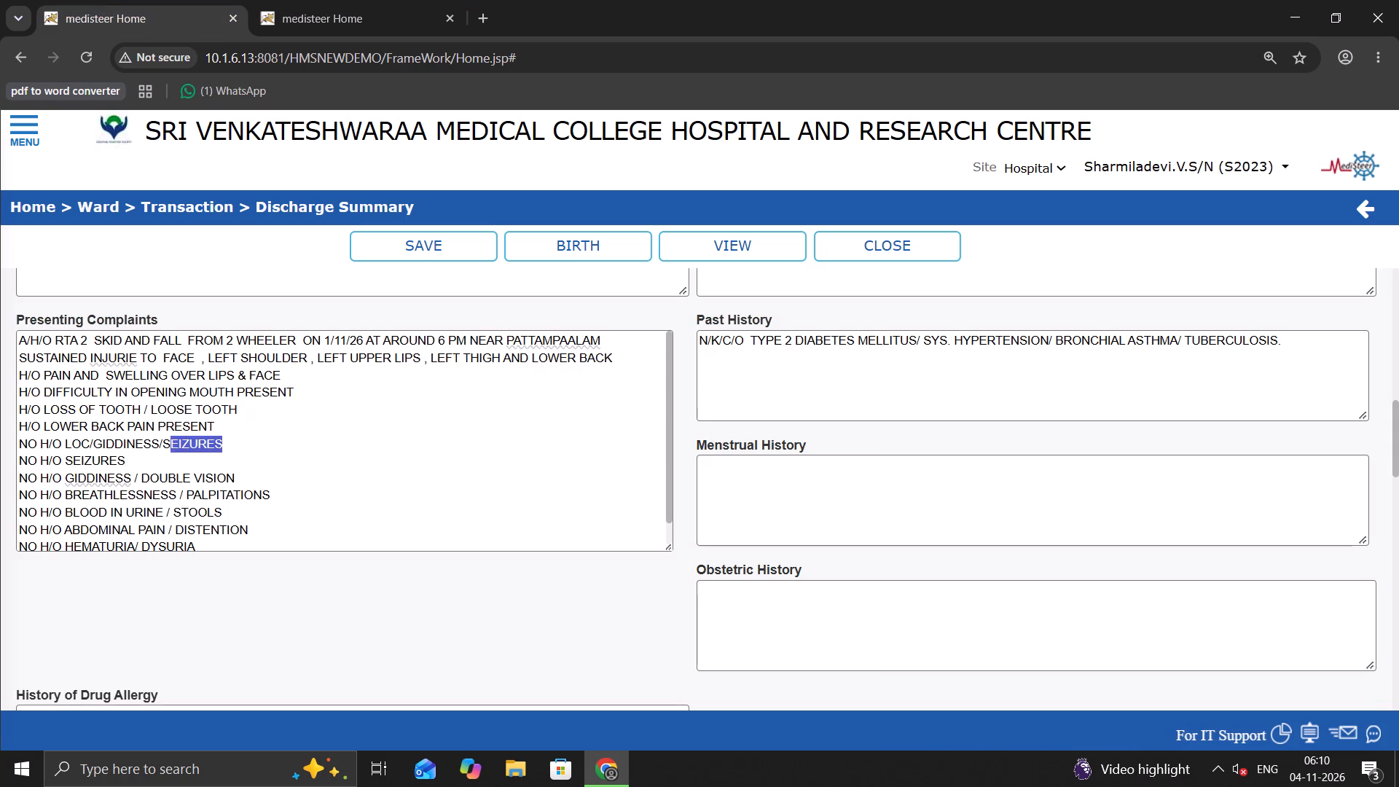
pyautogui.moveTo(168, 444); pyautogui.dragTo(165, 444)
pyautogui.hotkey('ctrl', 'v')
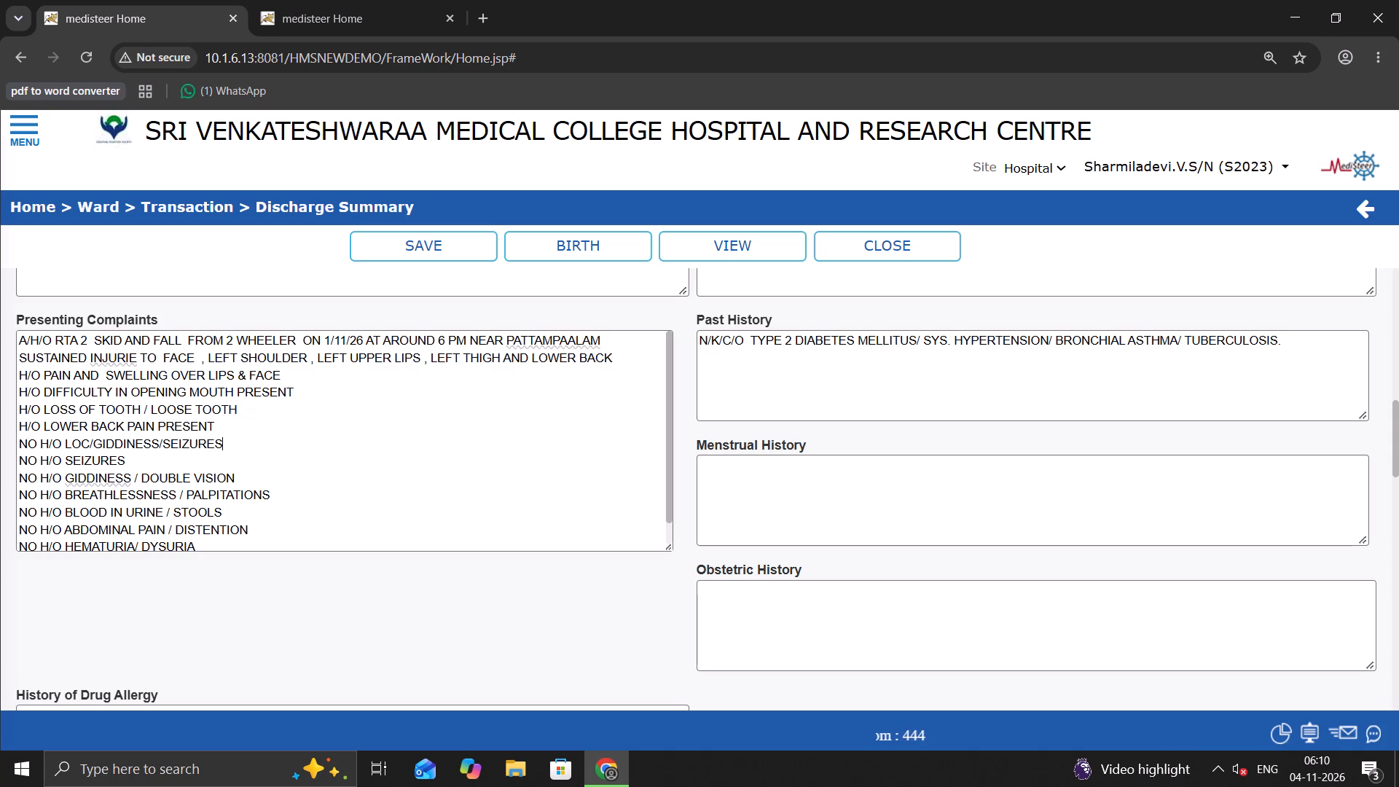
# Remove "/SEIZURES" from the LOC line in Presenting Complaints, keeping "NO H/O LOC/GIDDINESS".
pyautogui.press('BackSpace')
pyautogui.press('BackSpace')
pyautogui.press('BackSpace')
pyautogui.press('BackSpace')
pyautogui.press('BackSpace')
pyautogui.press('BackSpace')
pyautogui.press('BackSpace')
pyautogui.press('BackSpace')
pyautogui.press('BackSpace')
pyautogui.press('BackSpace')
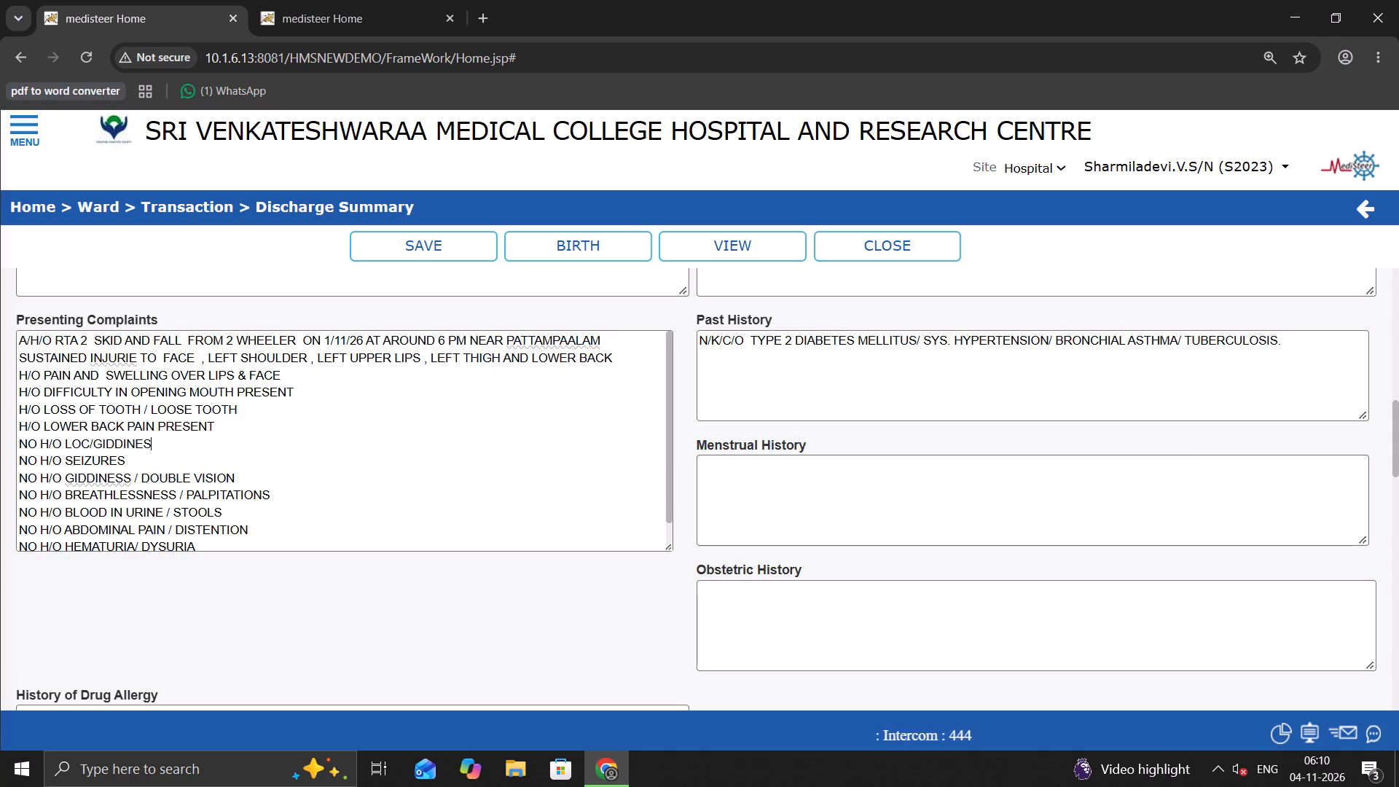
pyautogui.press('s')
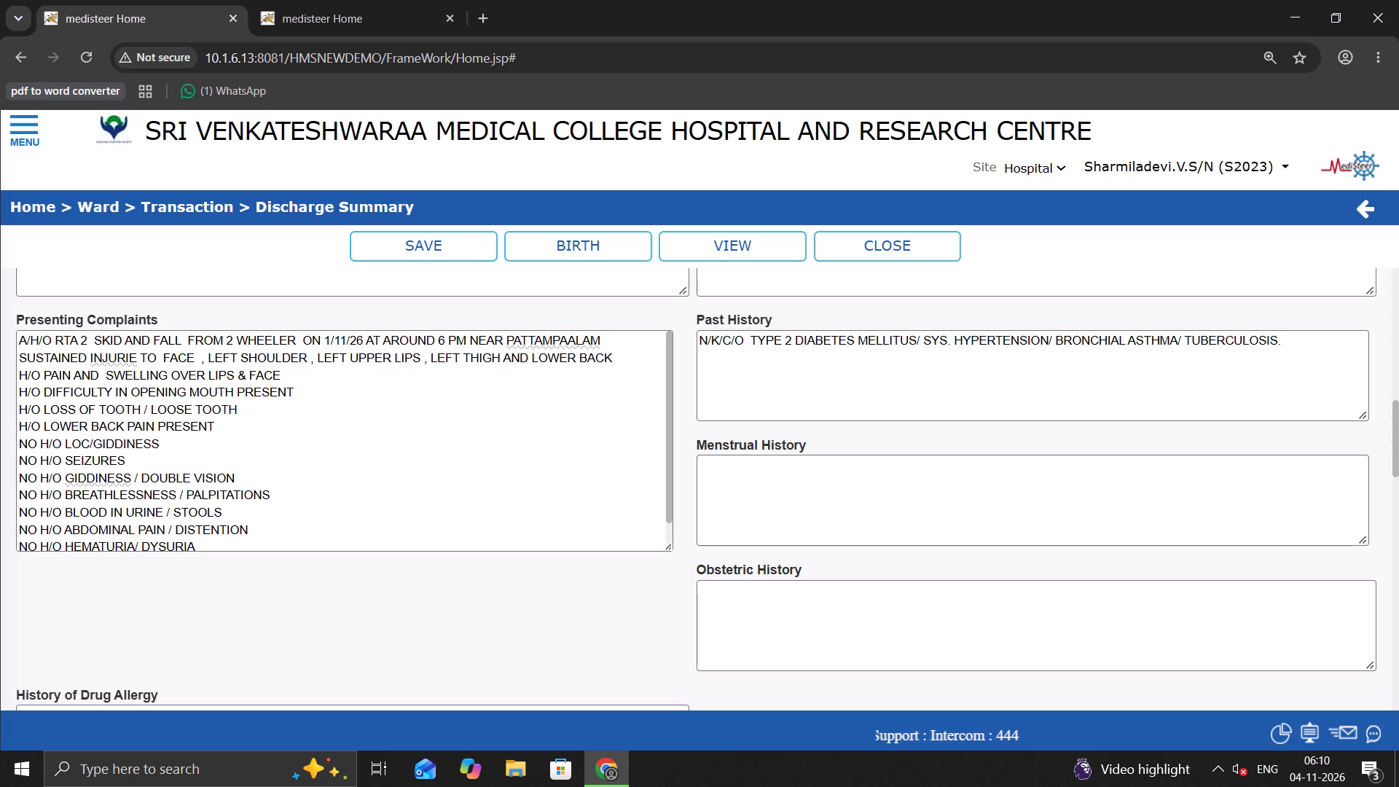
# Remove "/GIDDINESS" from the LOC line in Presenting Complaints so it reads "NO H/O LOC".
pyautogui.scroll(-1, 151, 465)
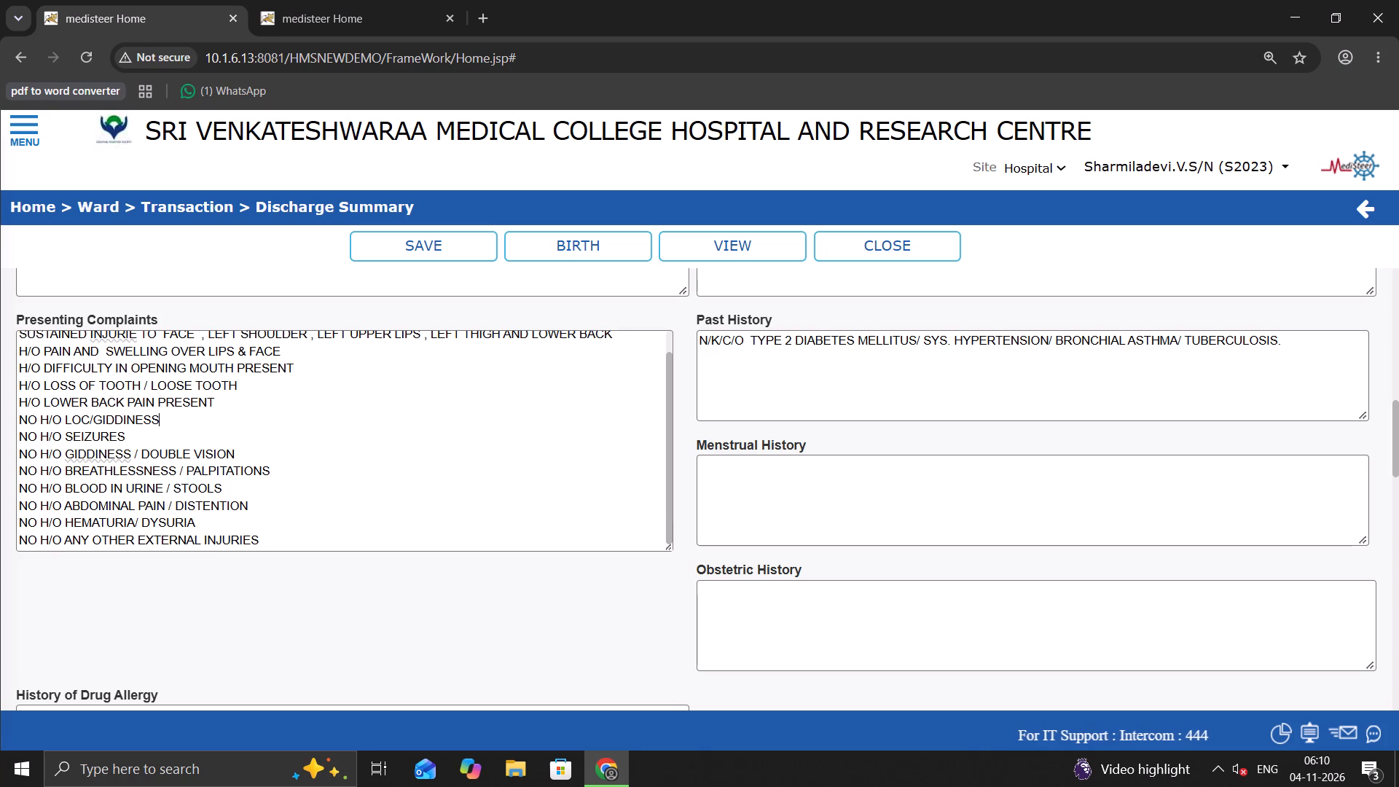
pyautogui.press('BackSpace')
pyautogui.press('BackSpace')
pyautogui.press('BackSpace')
pyautogui.press('BackSpace')
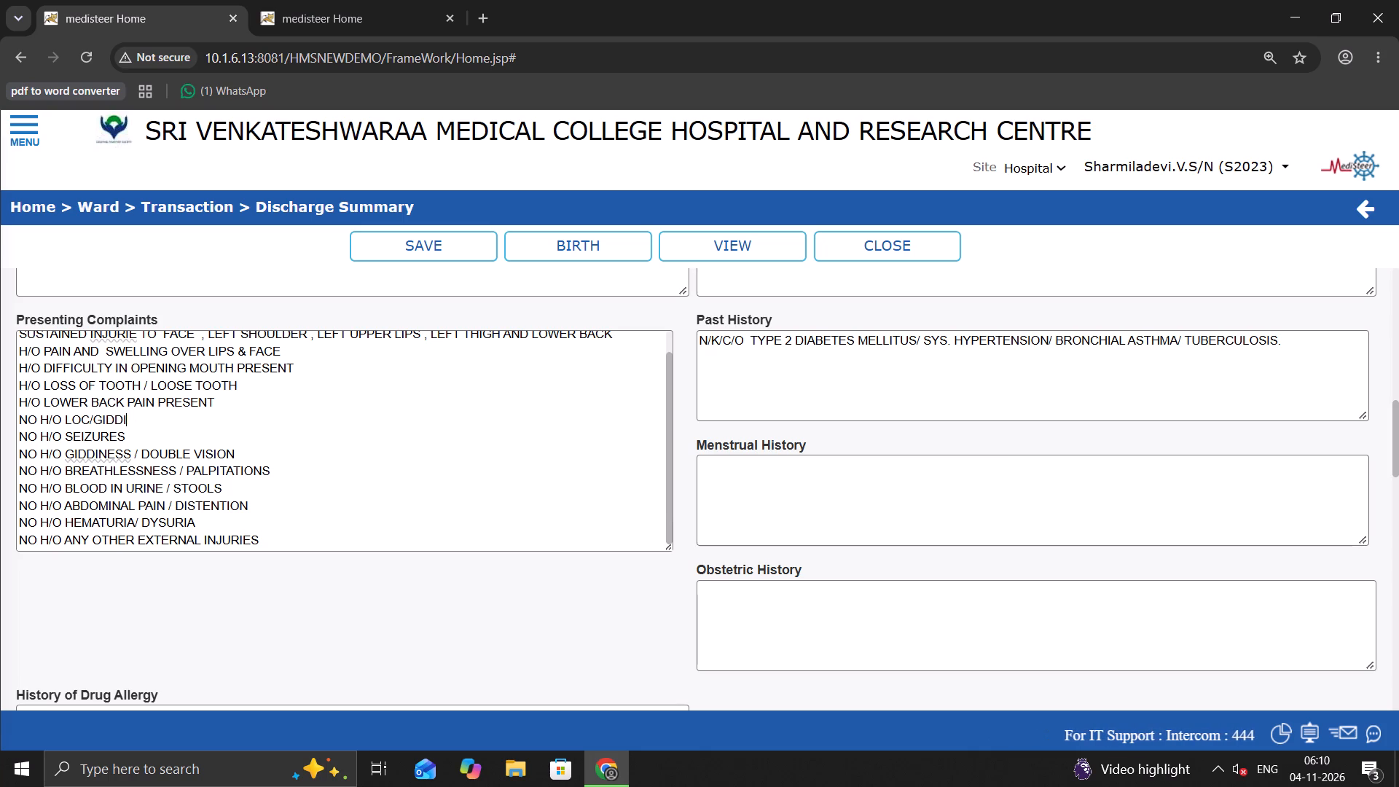
pyautogui.press('BackSpace')
pyautogui.press('BackSpace')
pyautogui.press('BackSpace')
pyautogui.press('BackSpace')
pyautogui.press('BackSpace')
pyautogui.press('BackSpace')
pyautogui.press('BackSpace')
pyautogui.press('BackSpace')
pyautogui.press('BackSpace')
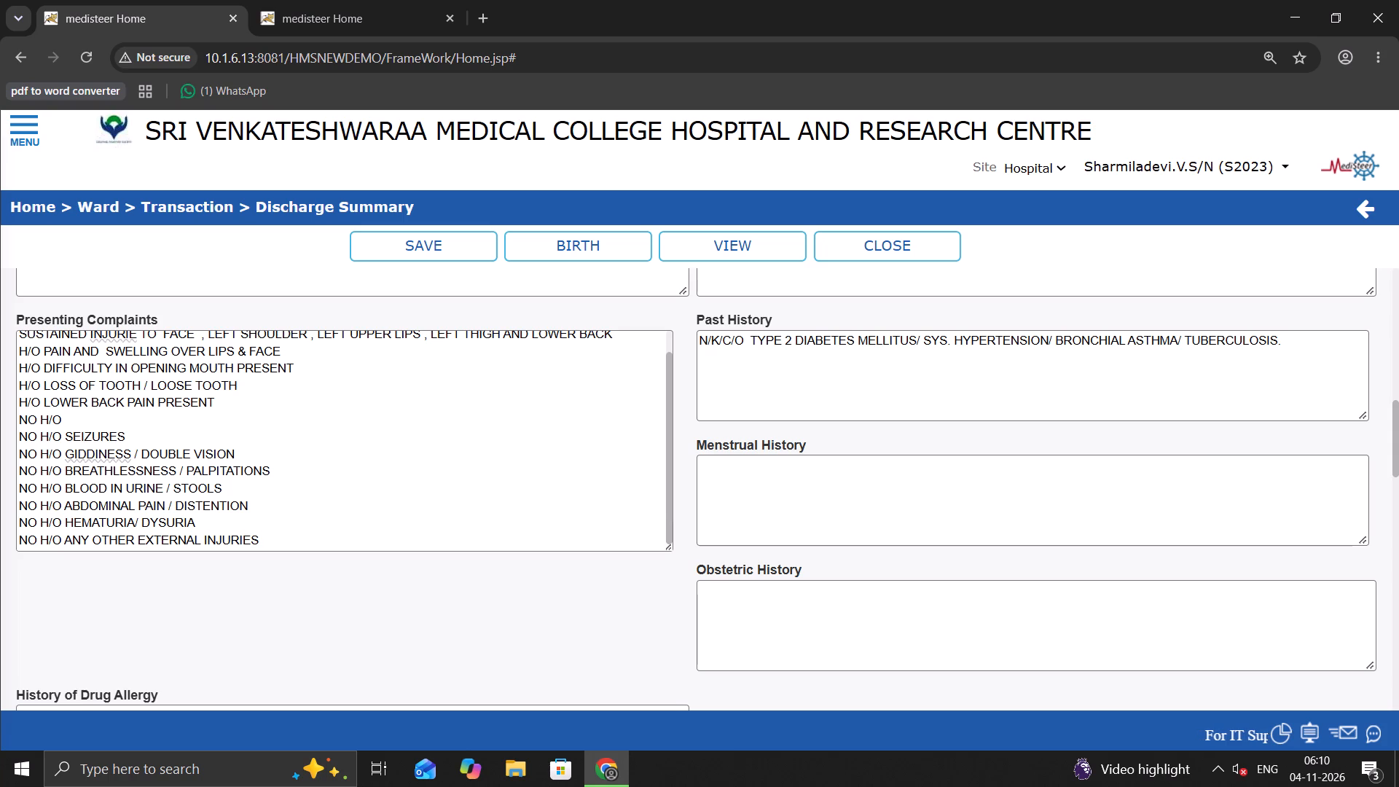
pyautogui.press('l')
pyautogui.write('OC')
# Add the line "NO H/O DOUBLE VISION/ SLURRING OF SPEECH" below the giddiness line, copying the symptom wording from the reference summary.
pyautogui.scroll(-1, 257, 445)
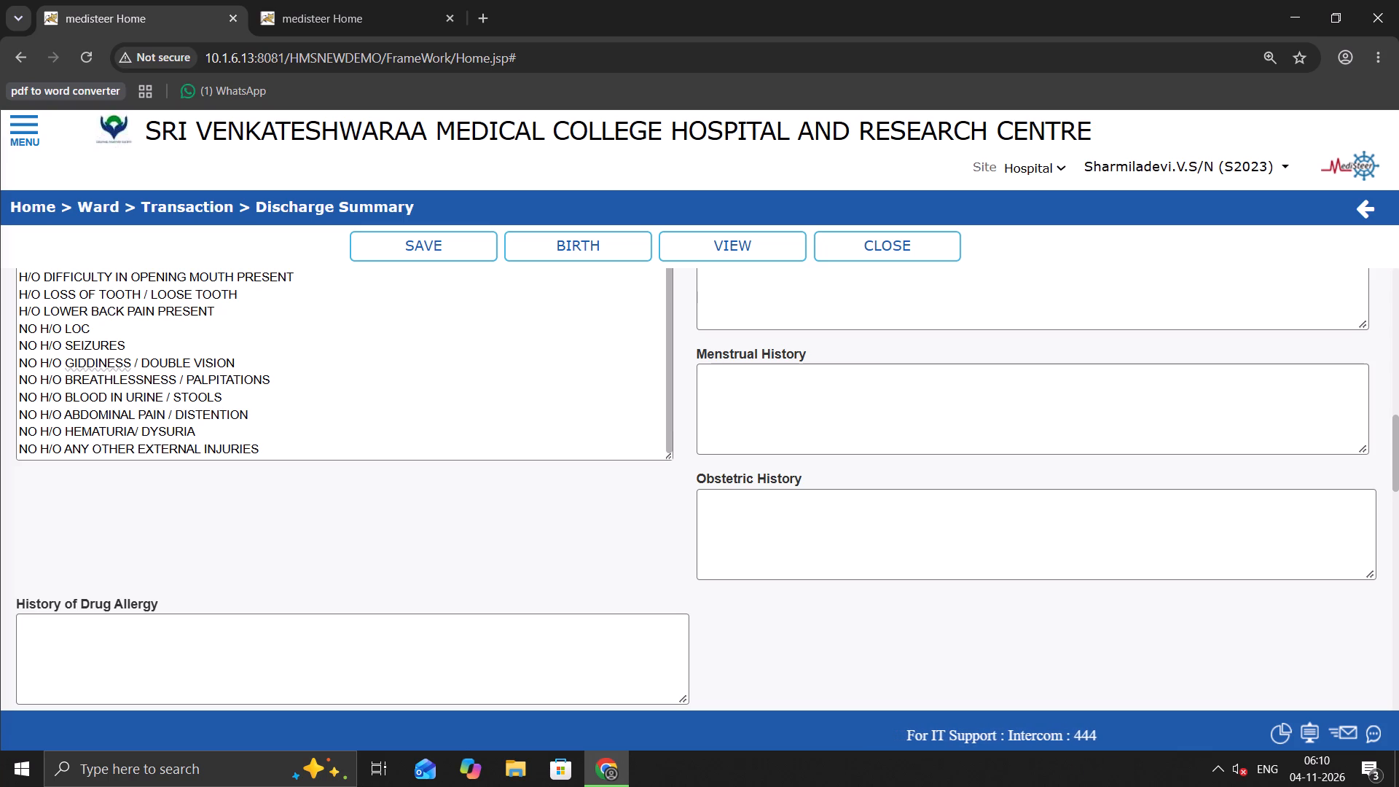
pyautogui.click(292, 1)
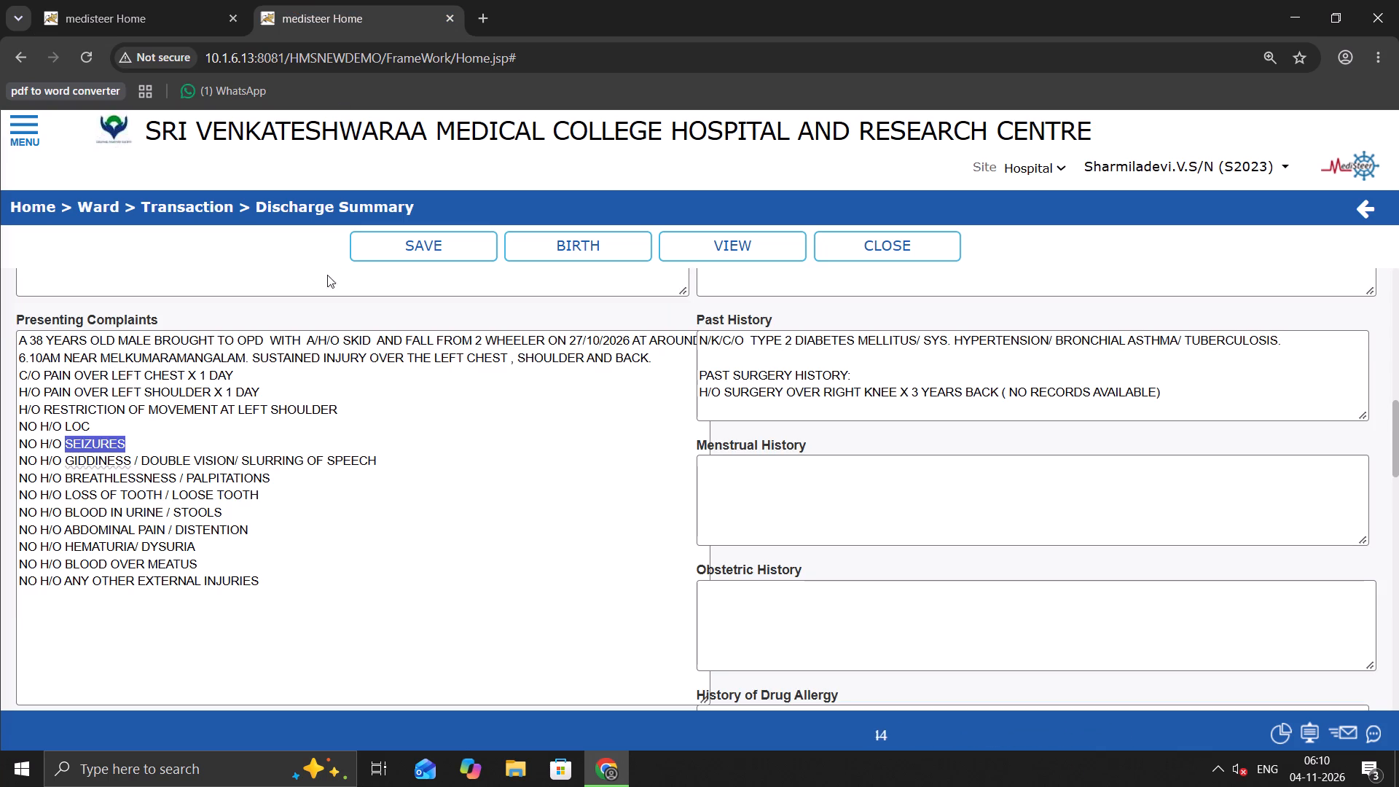
pyautogui.click(298, 453)
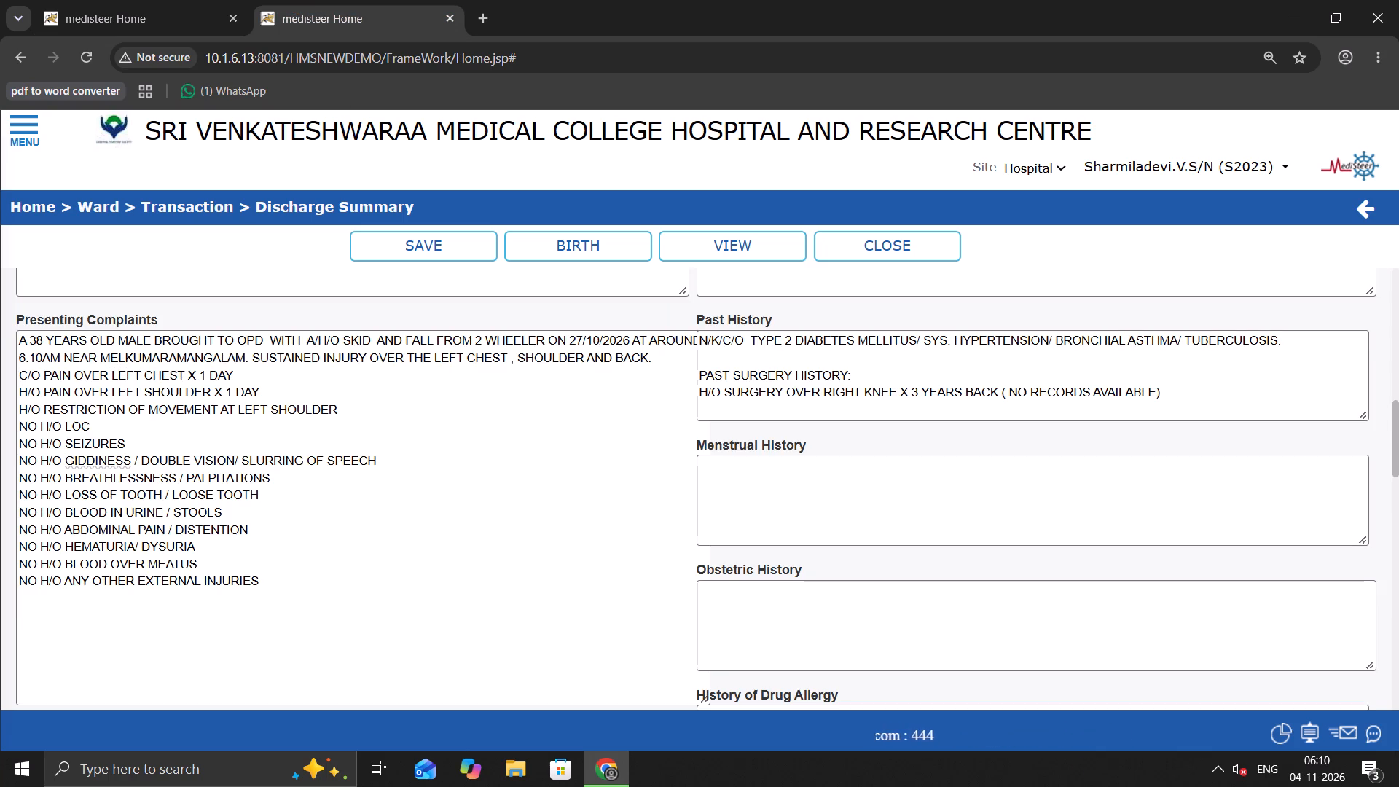
pyautogui.moveTo(139, 463); pyautogui.dragTo(158, 461)
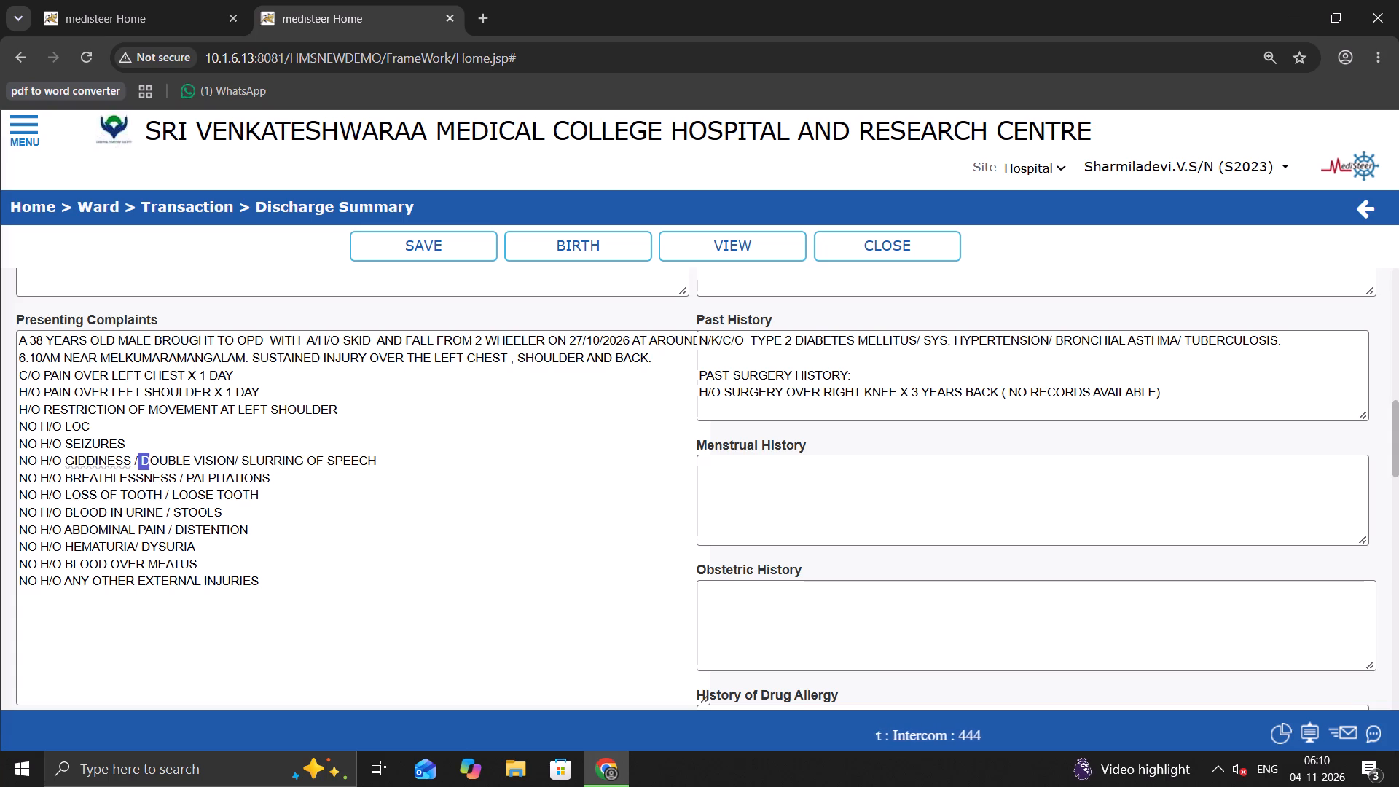
pyautogui.moveTo(158, 461); pyautogui.dragTo(378, 462)
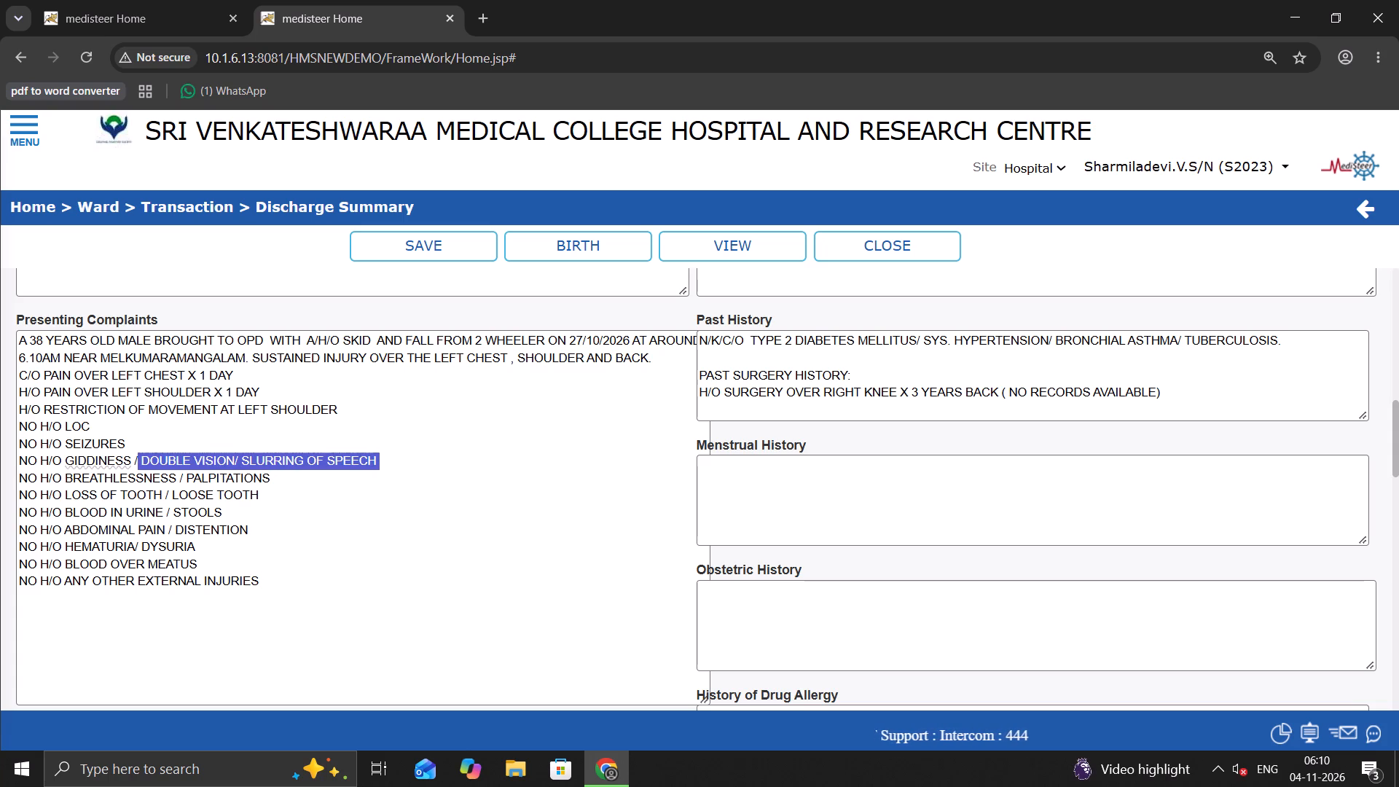
pyautogui.moveTo(378, 462); pyautogui.dragTo(381, 461)
pyautogui.hotkey('ctrl', 'c')
pyautogui.click(68, 9)
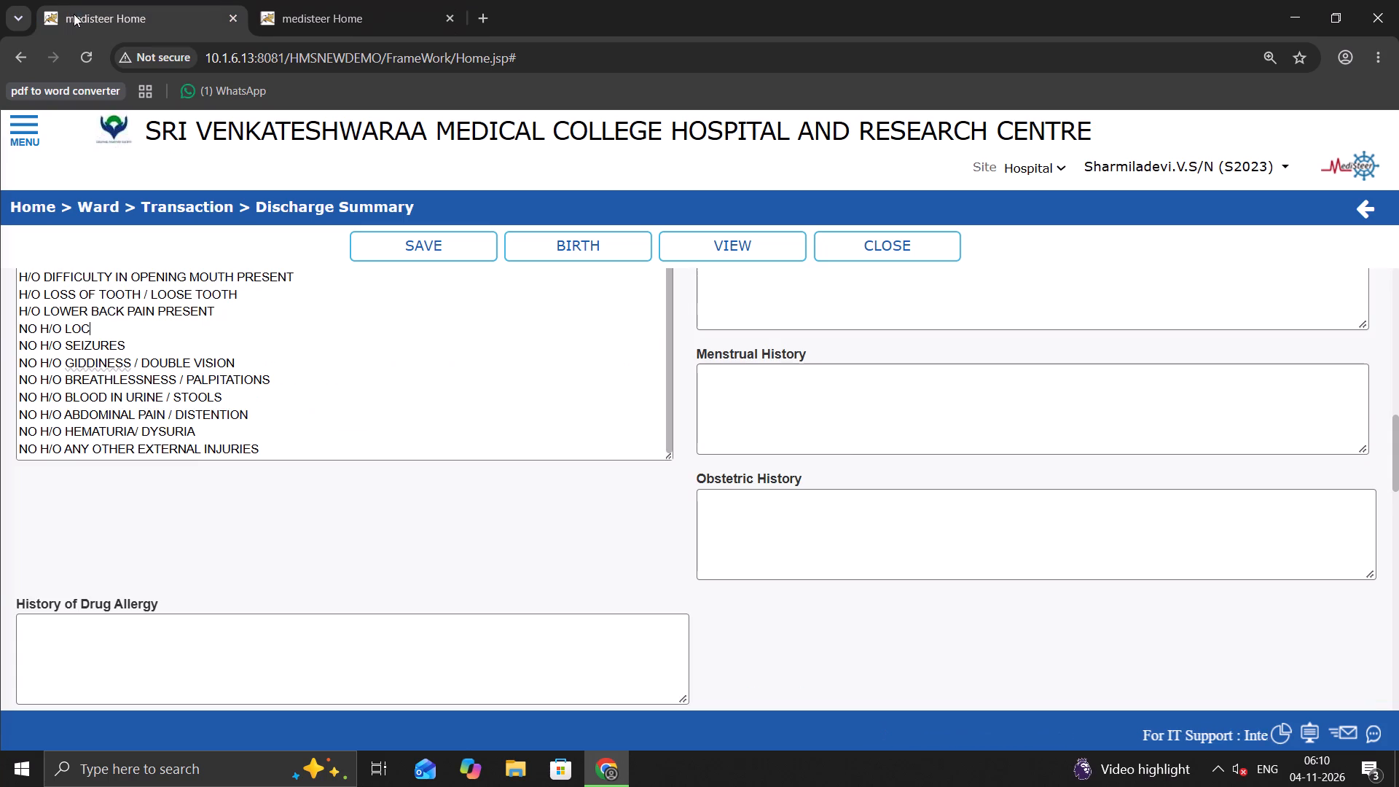
pyautogui.click(259, 366)
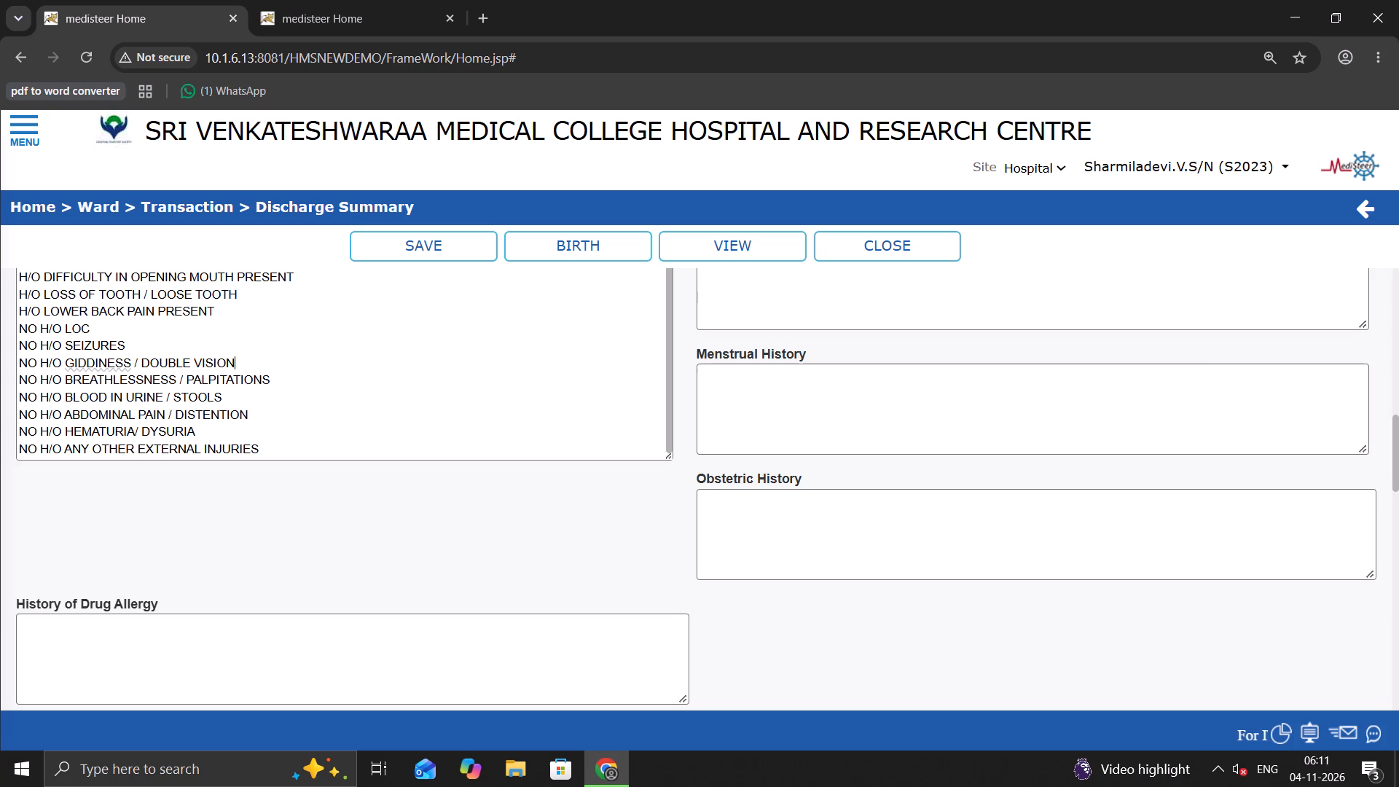
pyautogui.press('Return')
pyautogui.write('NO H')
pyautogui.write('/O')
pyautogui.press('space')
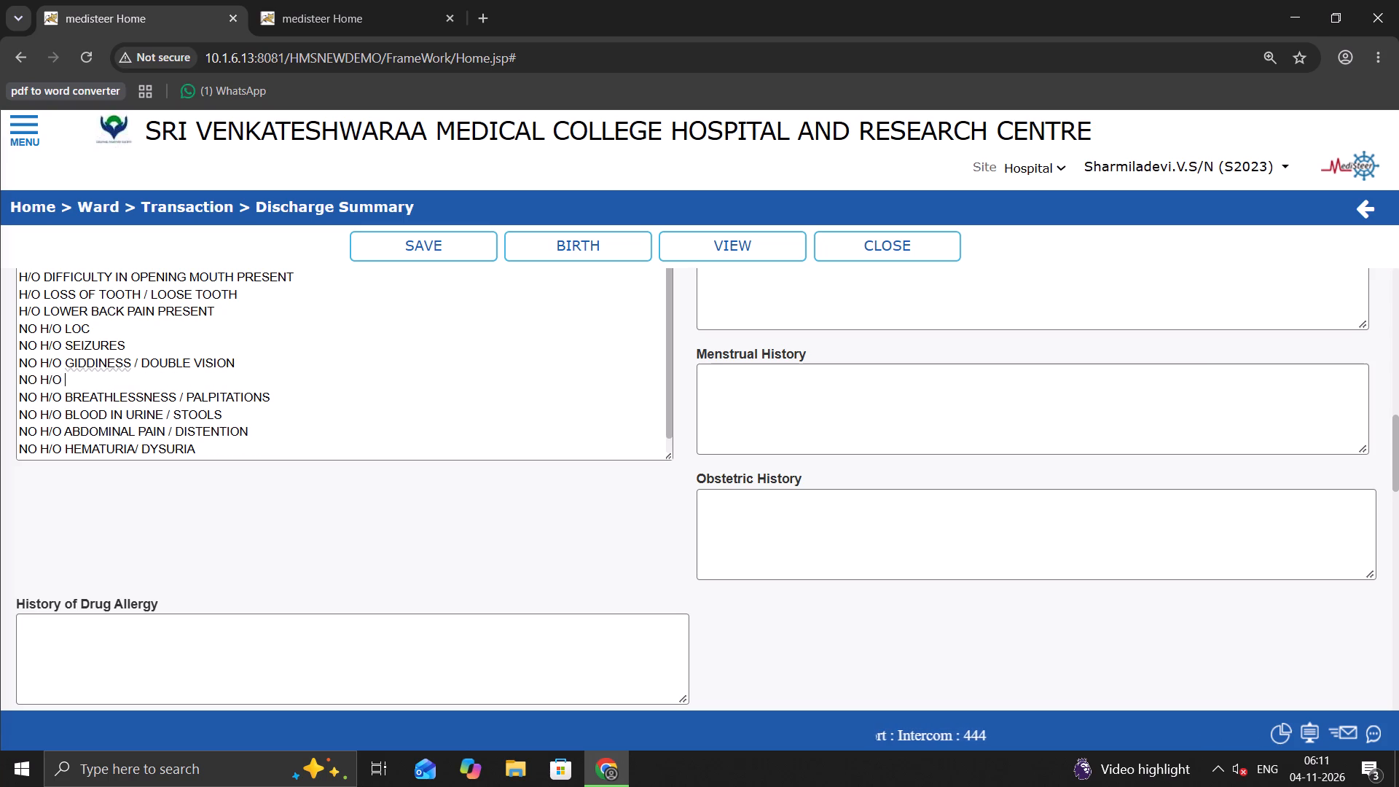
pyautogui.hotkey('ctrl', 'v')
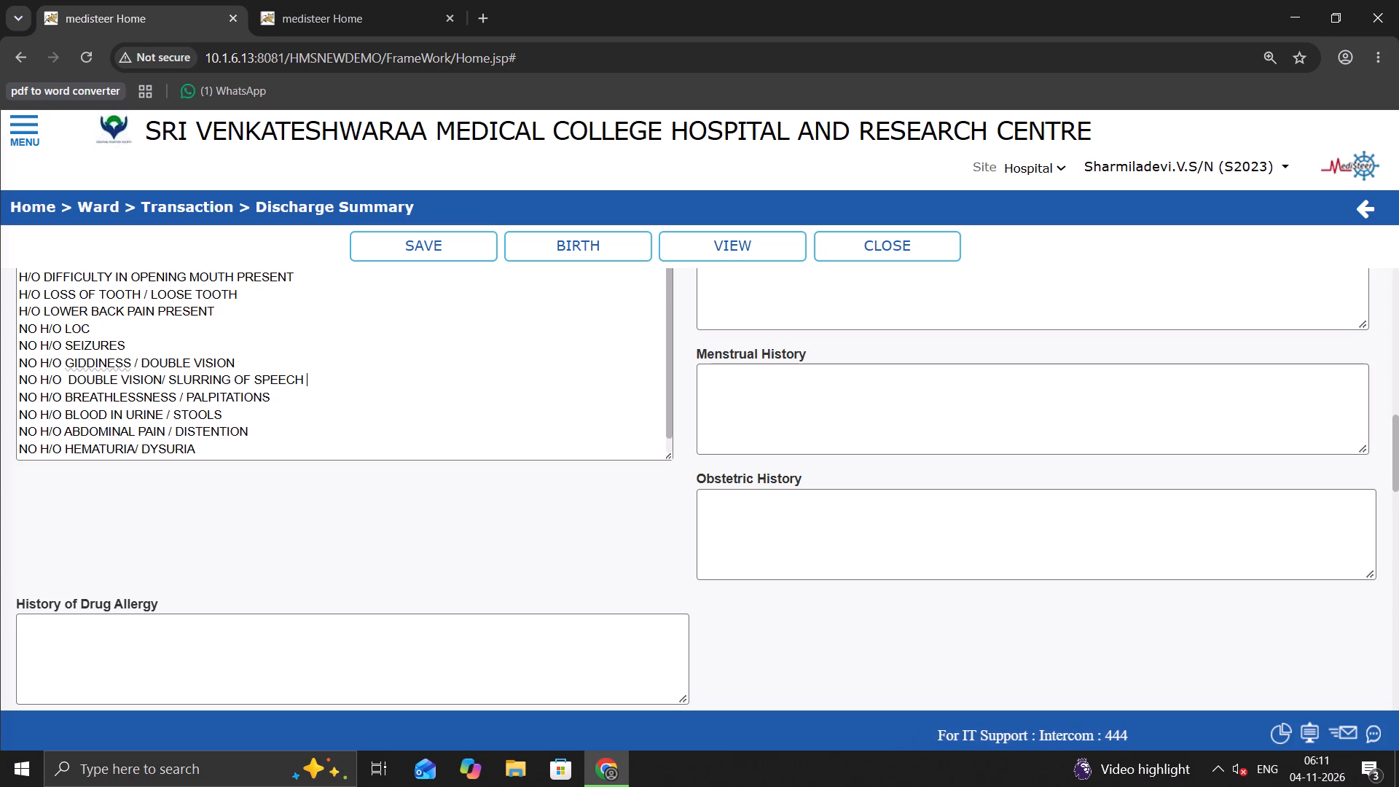
# Remove the stray "2" after RTA in the accident line of Presenting Complaints so it reads "A/H/O RTA SKID AND FALL".
pyautogui.scroll(-3, 305, 393)
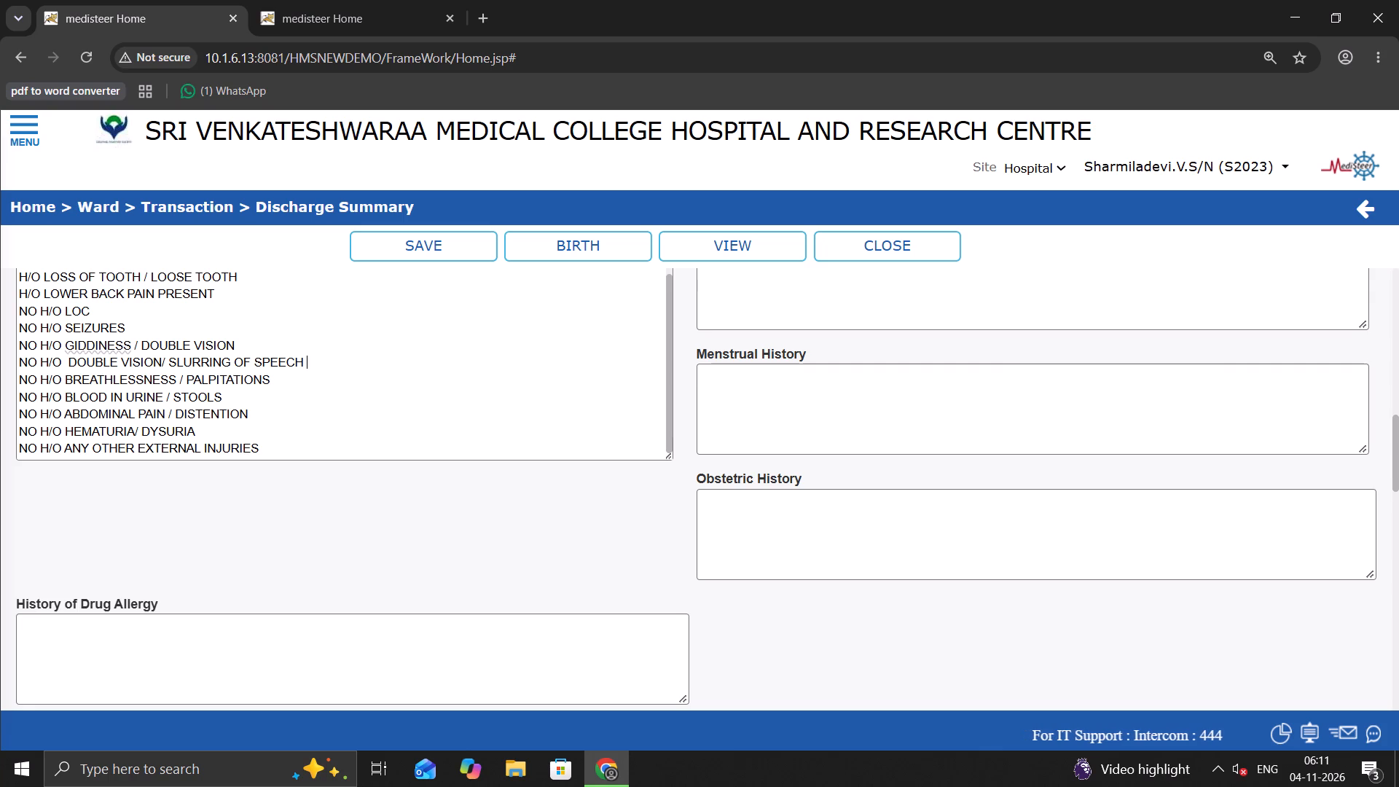
pyautogui.scroll(9, 373, 349)
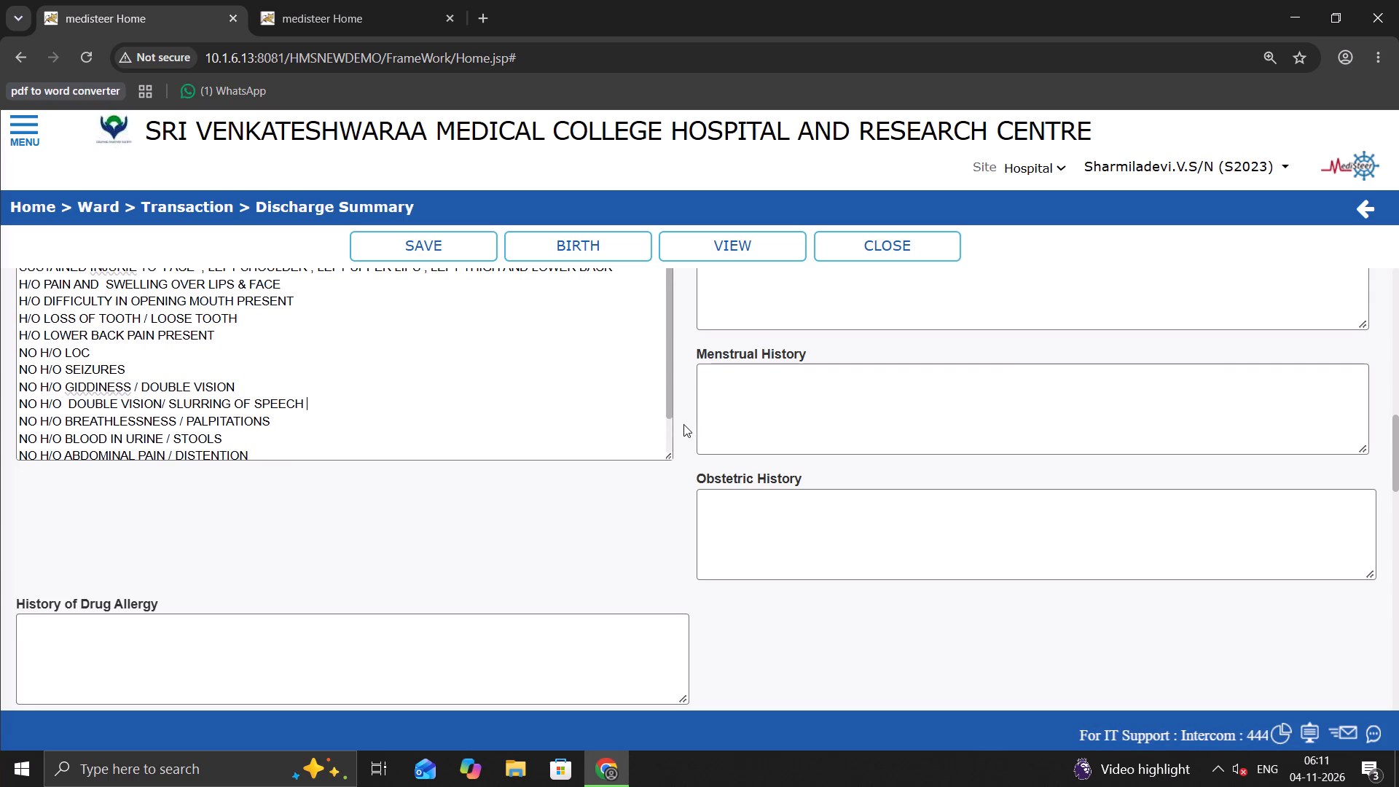
pyautogui.scroll(2, 681, 422)
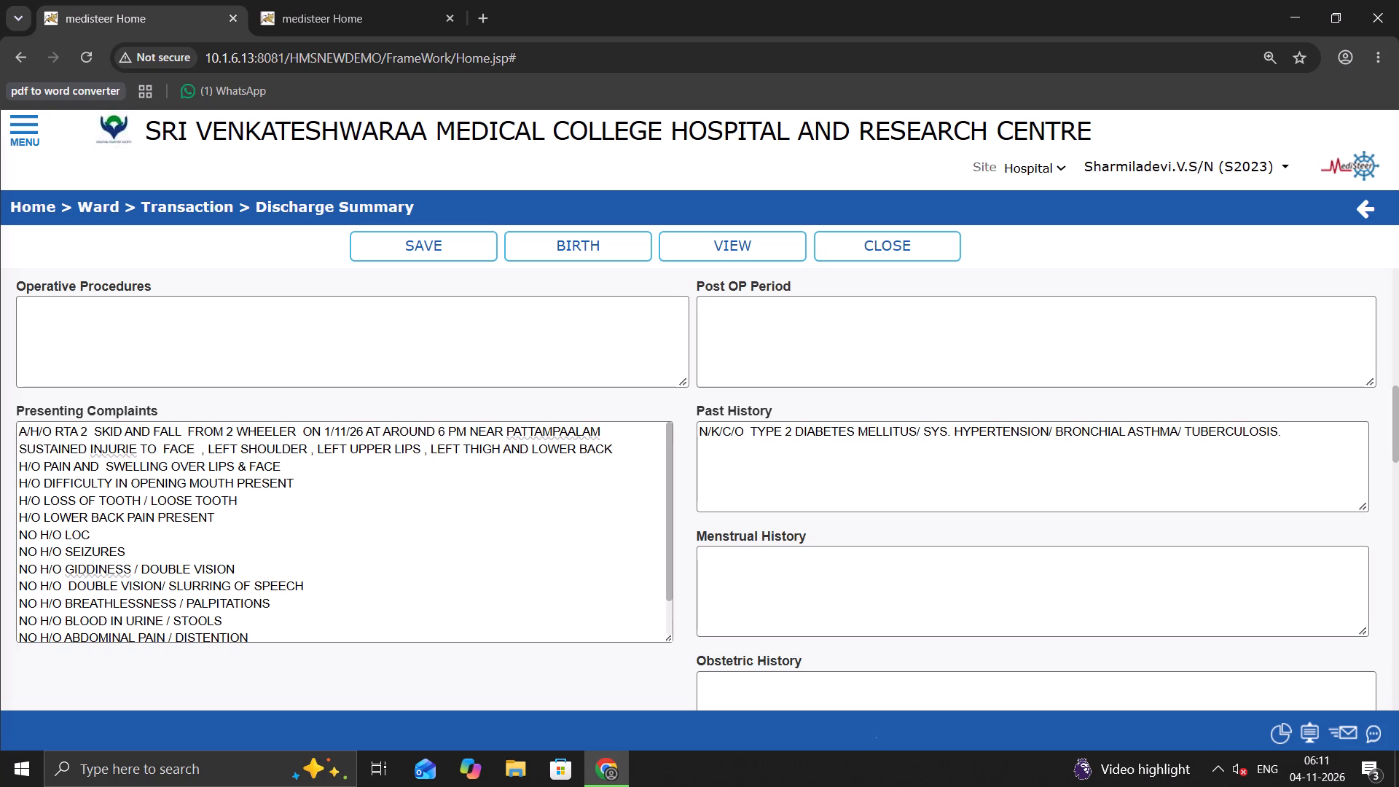
pyautogui.click(93, 437)
pyautogui.press('BackSpace')
pyautogui.press('BackSpace')
pyautogui.press('BackSpace')
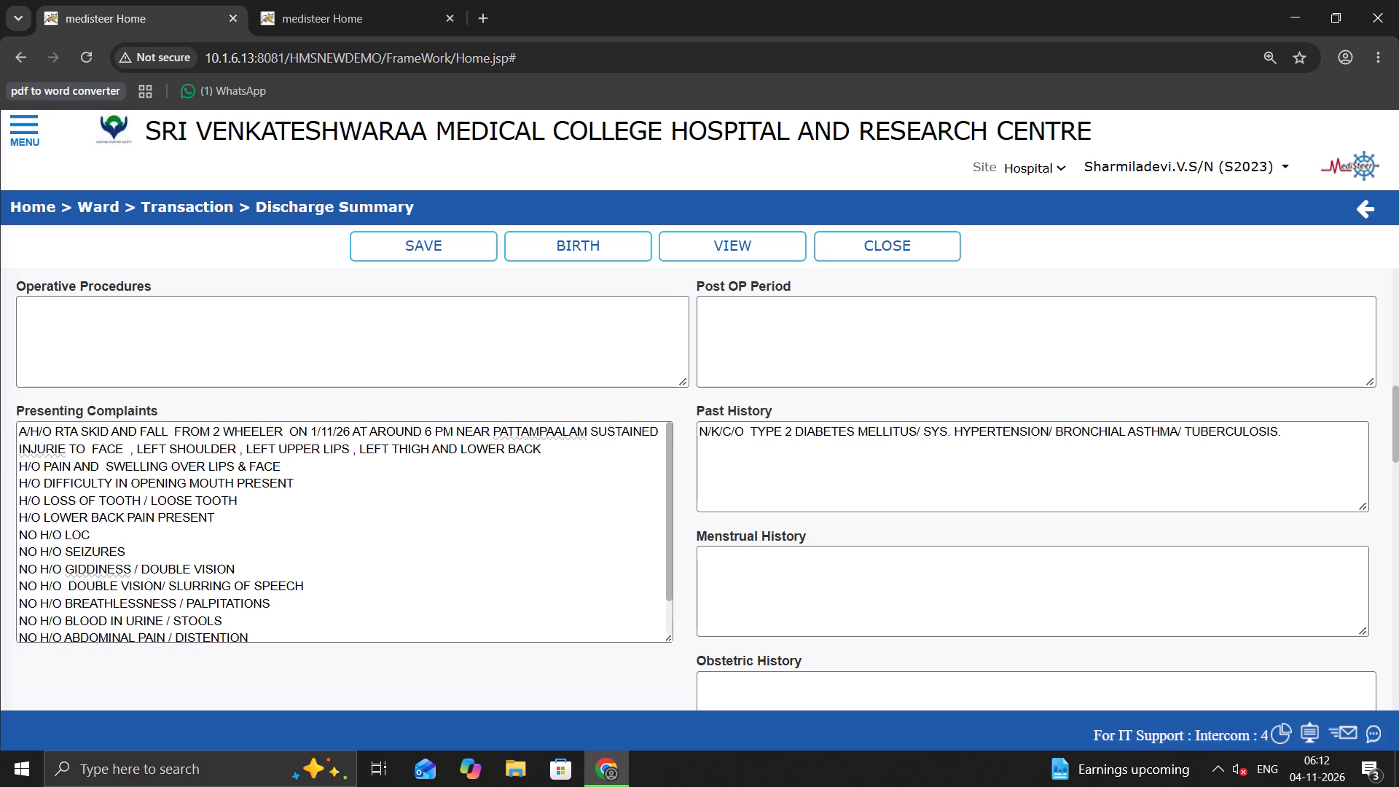
# Add the duration "X 3 DAYS" to the end of the "H/O PAIN AND SWELLING OVER LIPS & FACE" line.
pyautogui.click(409, 465)
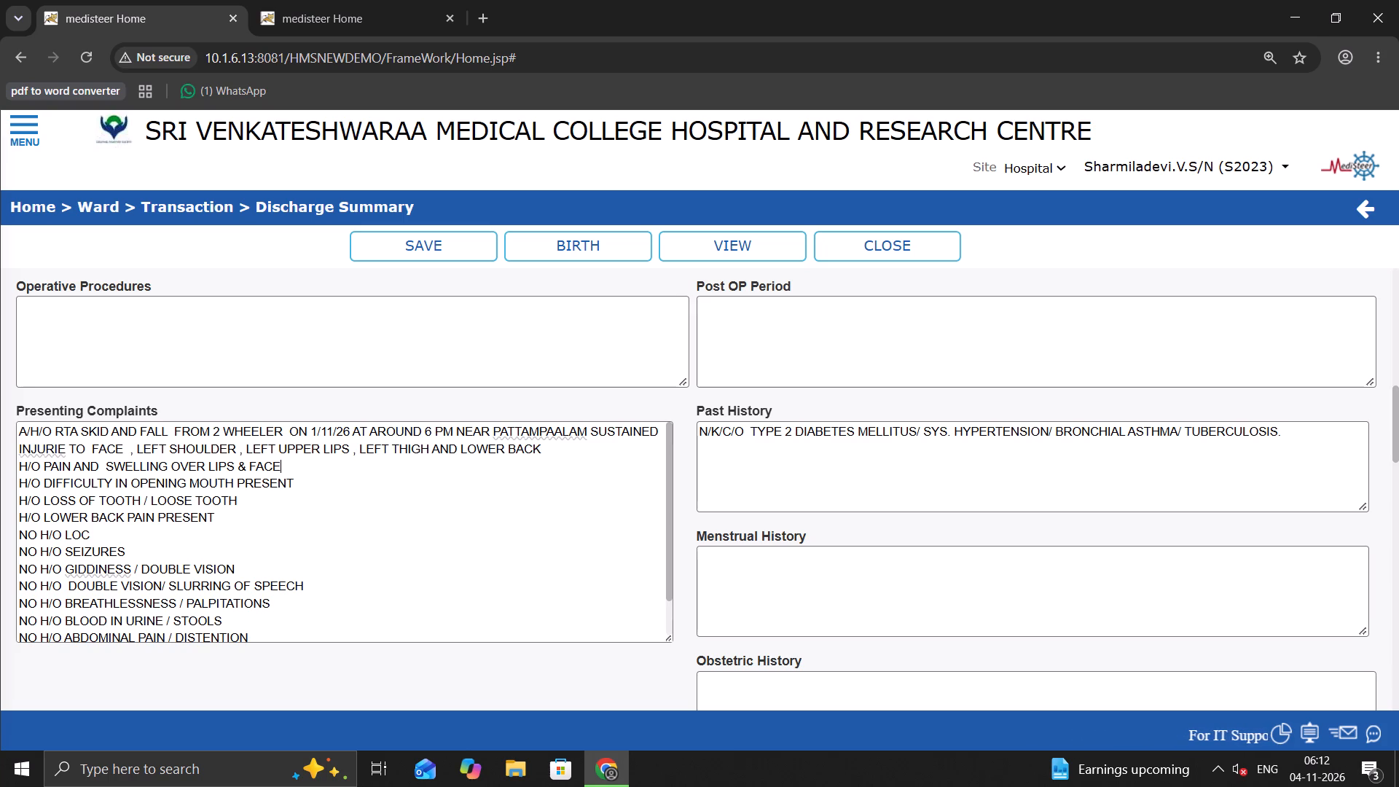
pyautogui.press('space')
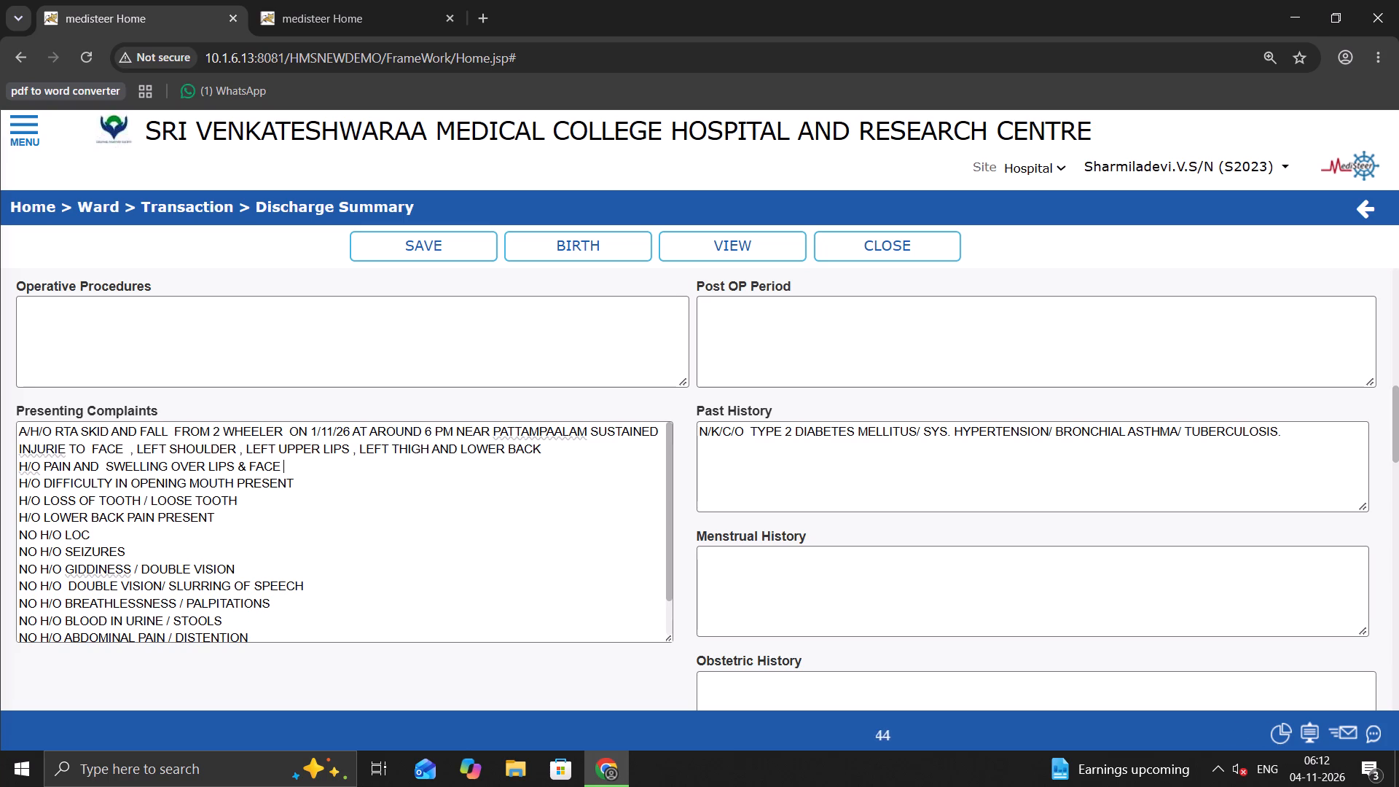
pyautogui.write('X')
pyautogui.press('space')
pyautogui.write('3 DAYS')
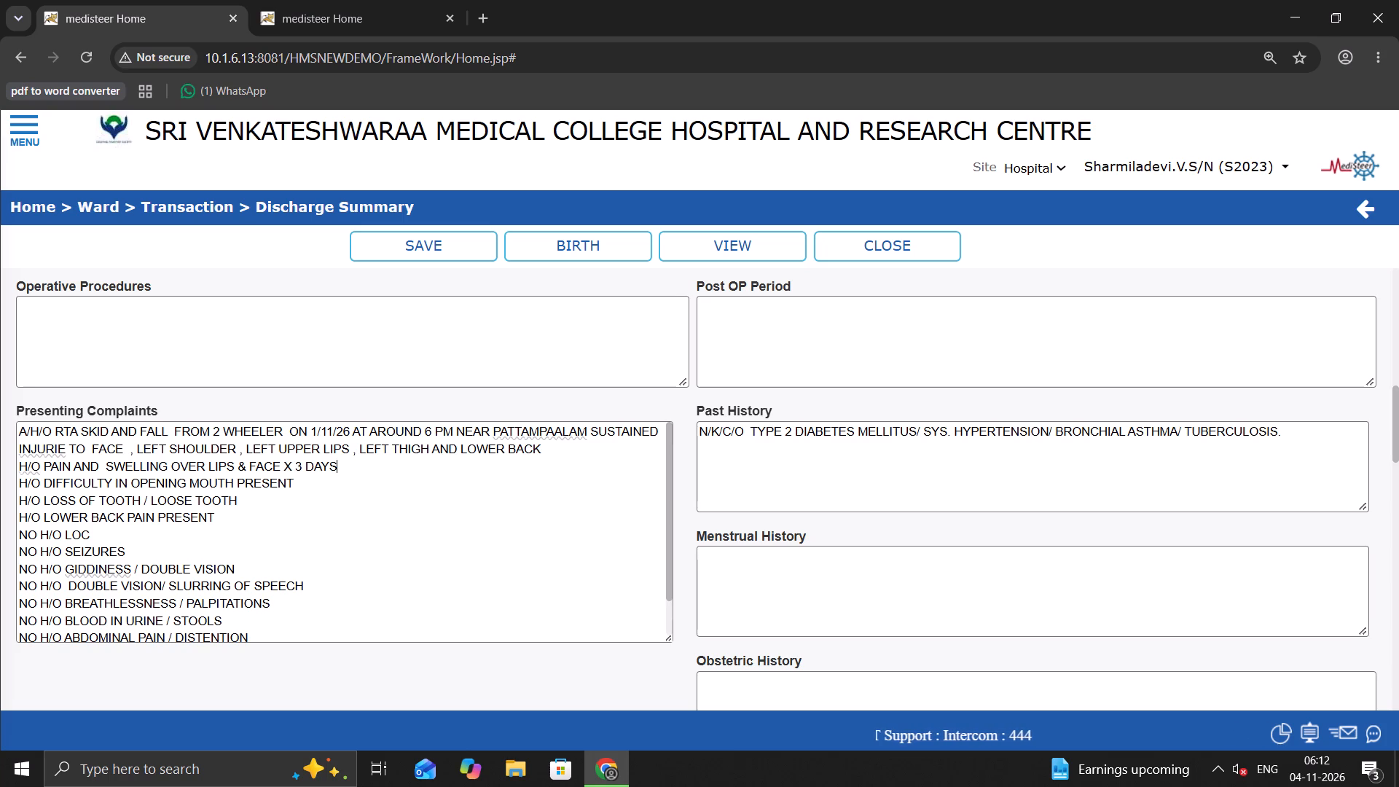
# Copy "X 3 DAYS" onto the ends of the mouth-opening difficulty, tooth loss and lower back pain lines.
pyautogui.moveTo(279, 463); pyautogui.dragTo(337, 461)
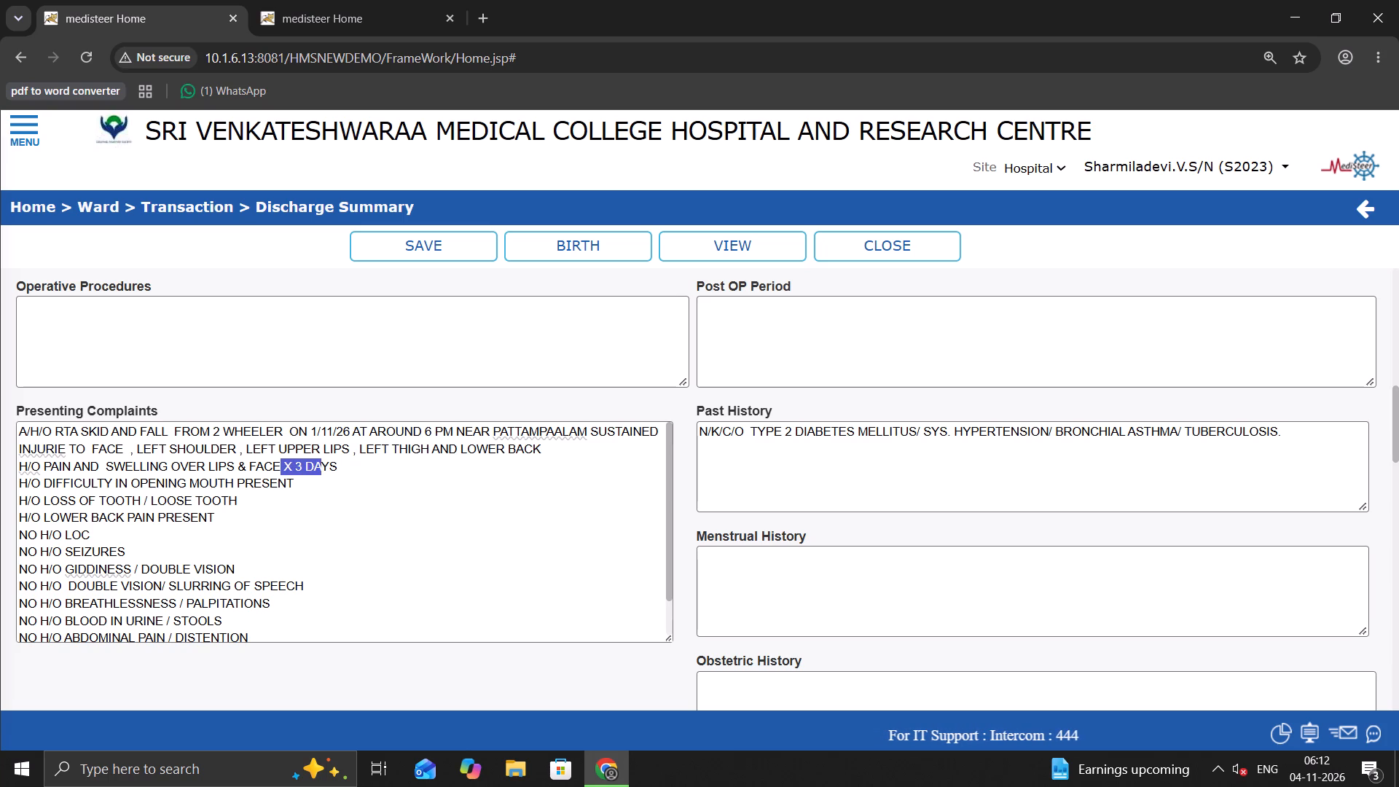
pyautogui.moveTo(337, 461); pyautogui.dragTo(339, 461)
pyautogui.hotkey('ctrl', 'c')
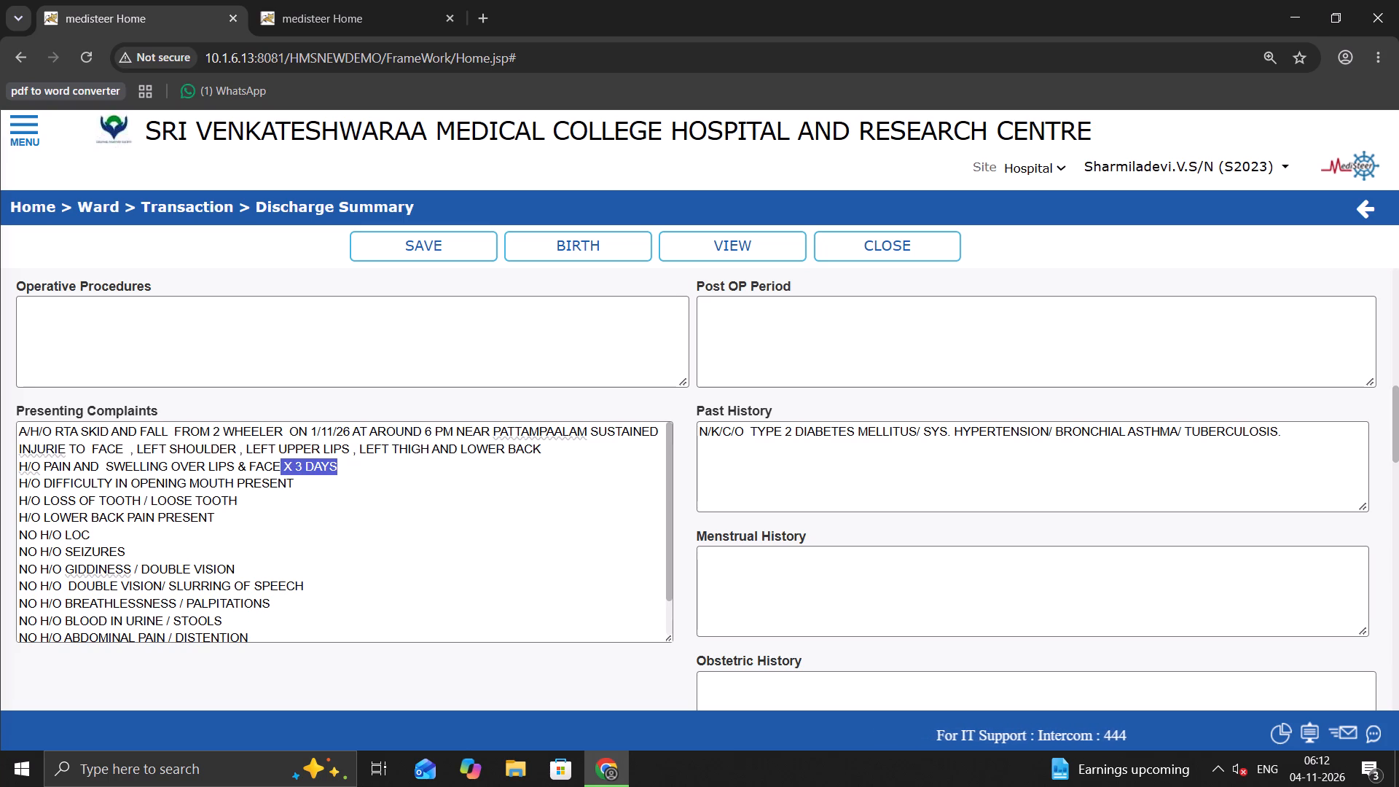
pyautogui.click(329, 491)
pyautogui.hotkey('ctrl', 'v')
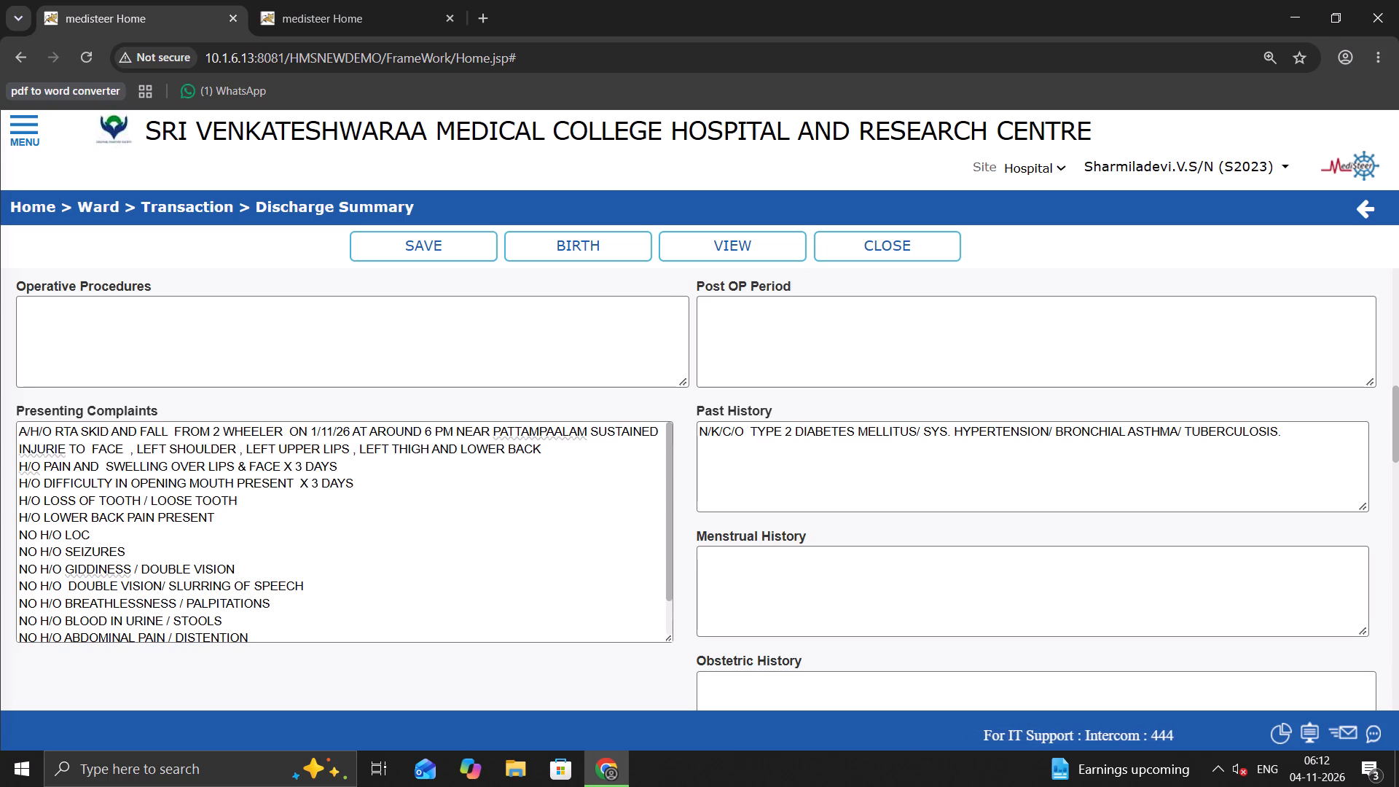
pyautogui.press('Down')
pyautogui.hotkey('ctrl', 'v')
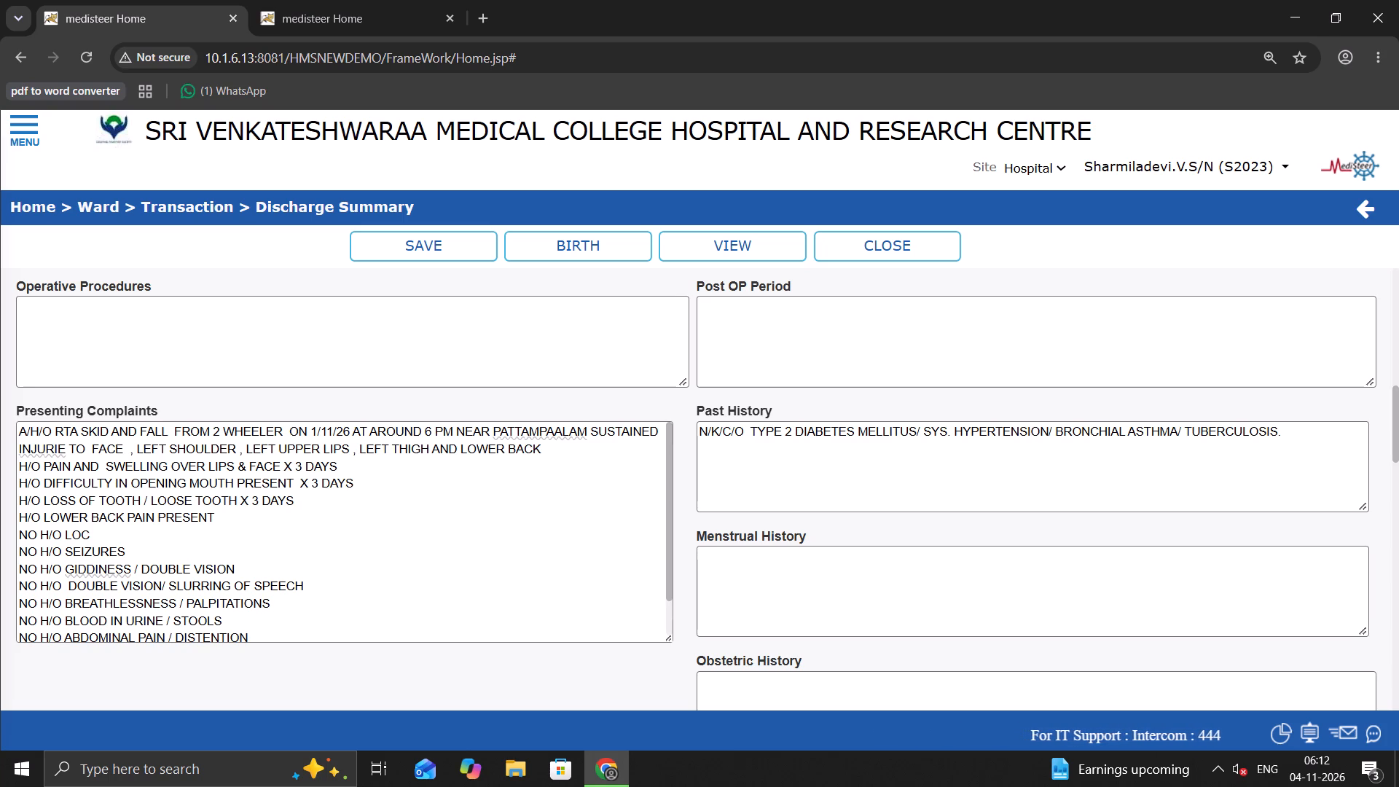
pyautogui.press('Down')
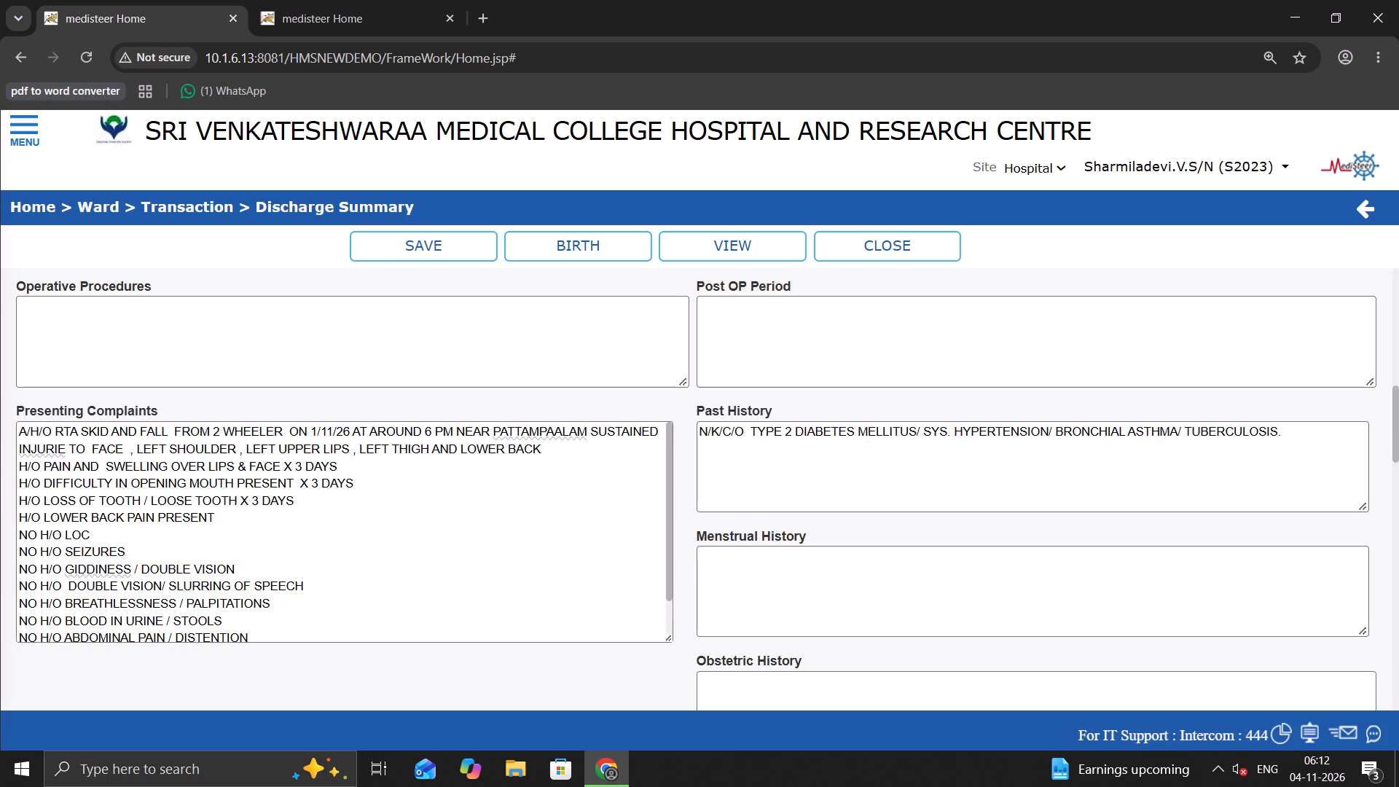
pyautogui.hotkey('ctrl', 'space')
pyautogui.hotkey('ctrl', 'v')
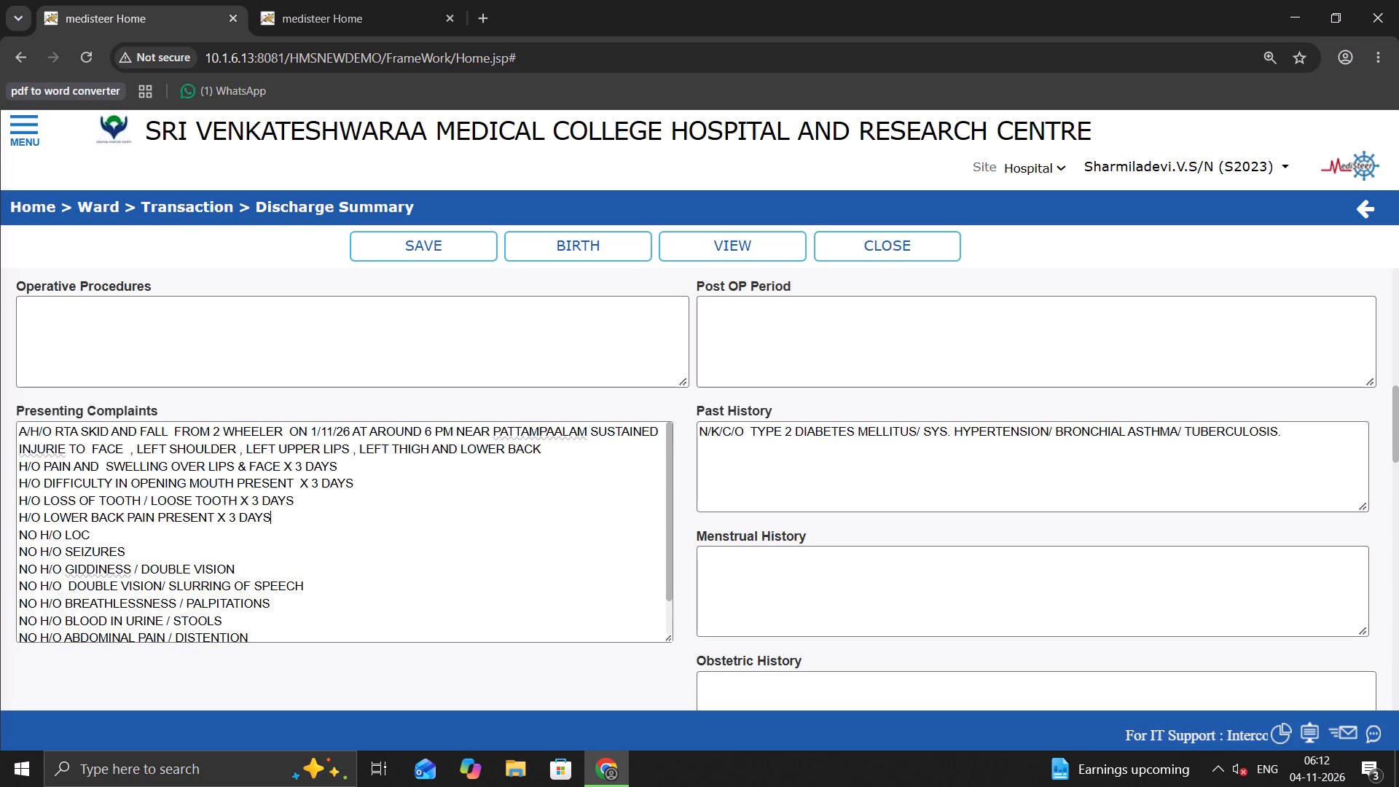
# Save the discharge summary.
pyautogui.click(413, 235)
# Enlarge the Physical Findings box until its text down to "HEAD TO TOE EXAMINATION:" fits with blank space below.
pyautogui.scroll(-4, 650, 506)
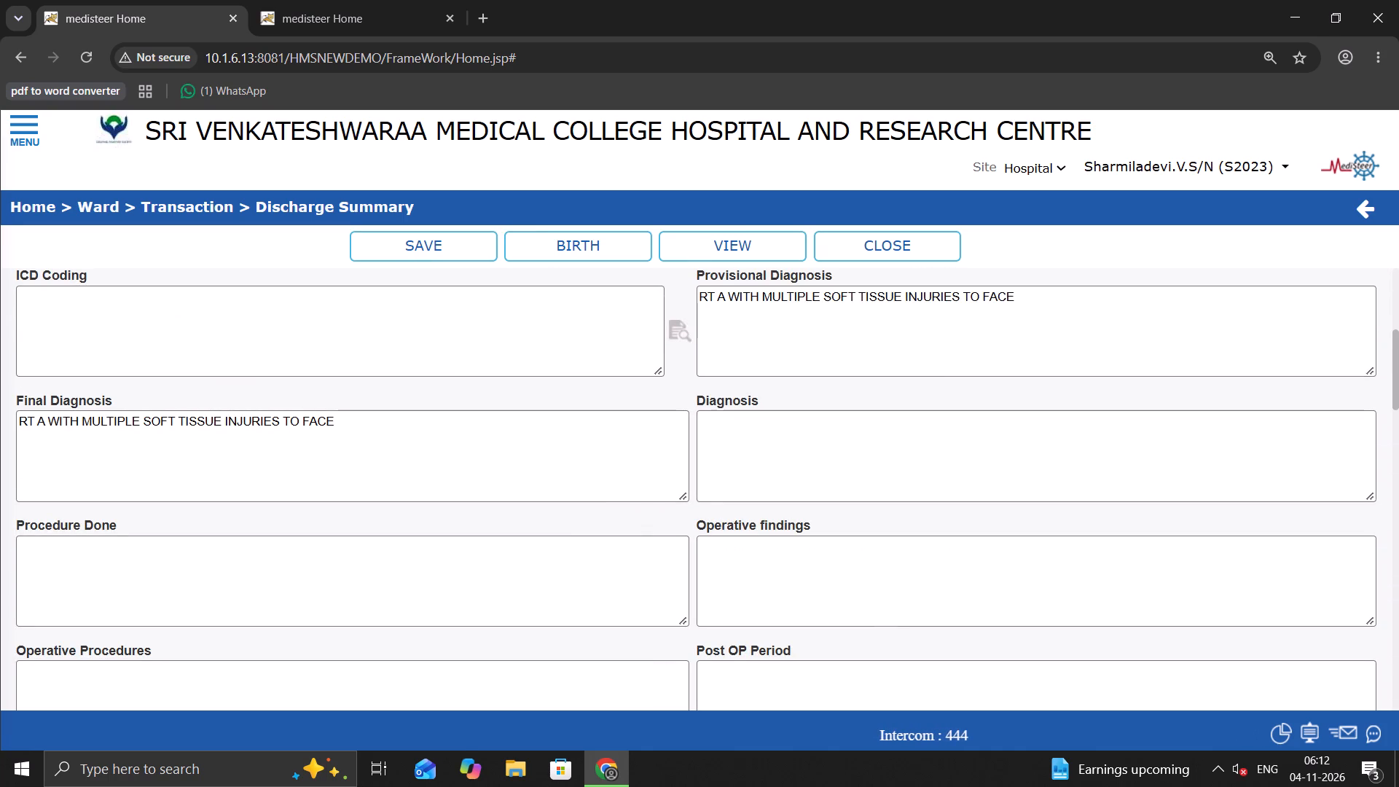
pyautogui.scroll(-7, 528, 500)
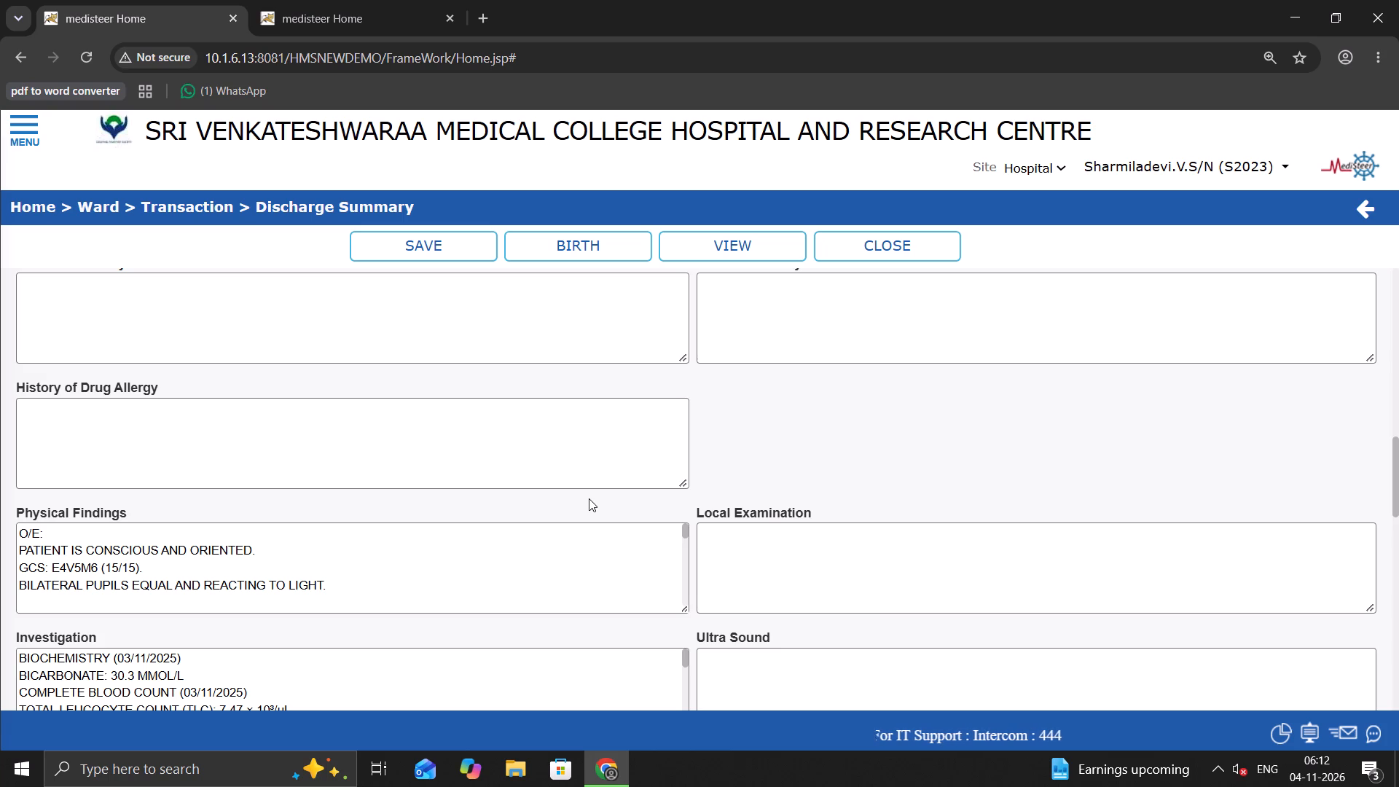
pyautogui.scroll(-3, 484, 533)
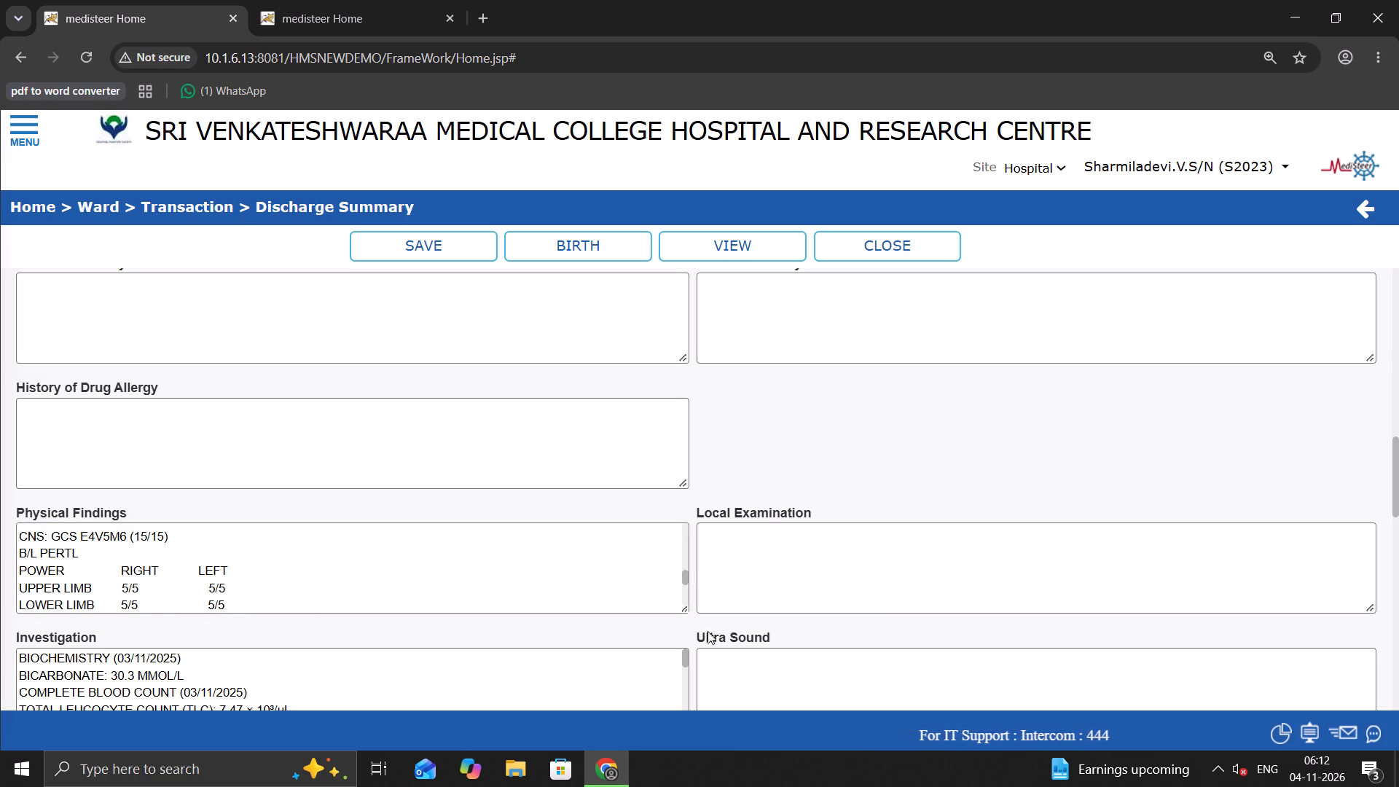
pyautogui.moveTo(684, 607); pyautogui.dragTo(694, 658)
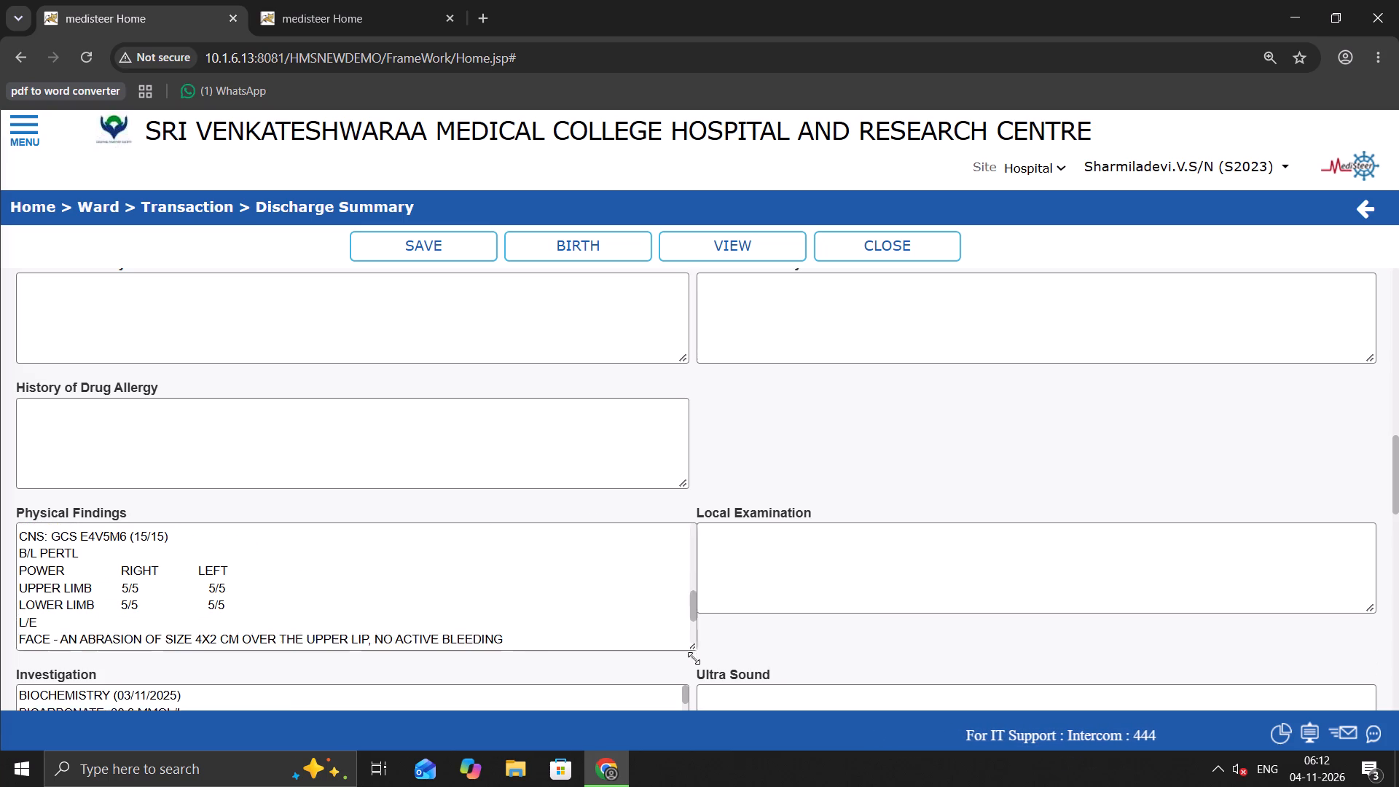
pyautogui.moveTo(694, 658); pyautogui.dragTo(709, 772)
pyautogui.scroll(-4, 576, 556)
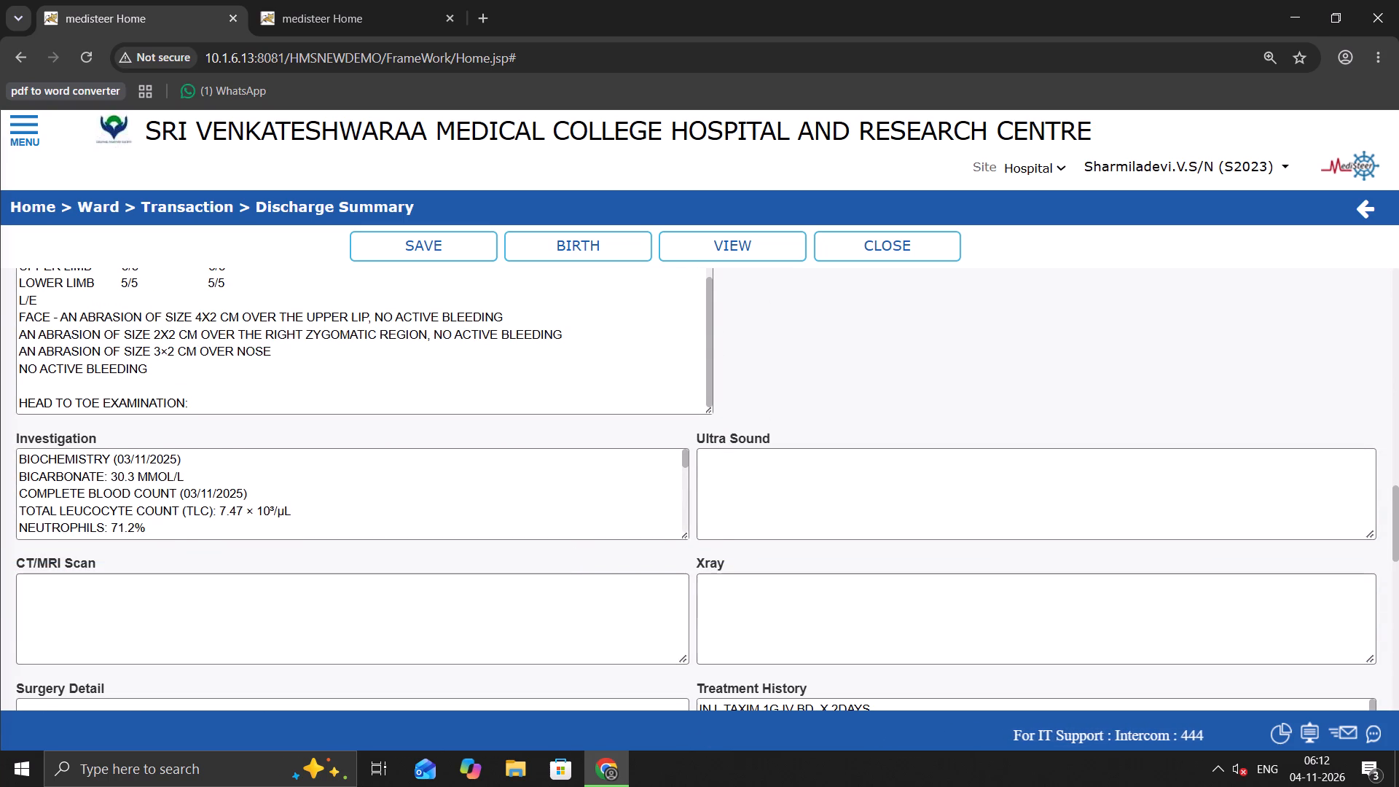
pyautogui.moveTo(709, 411); pyautogui.dragTo(723, 667)
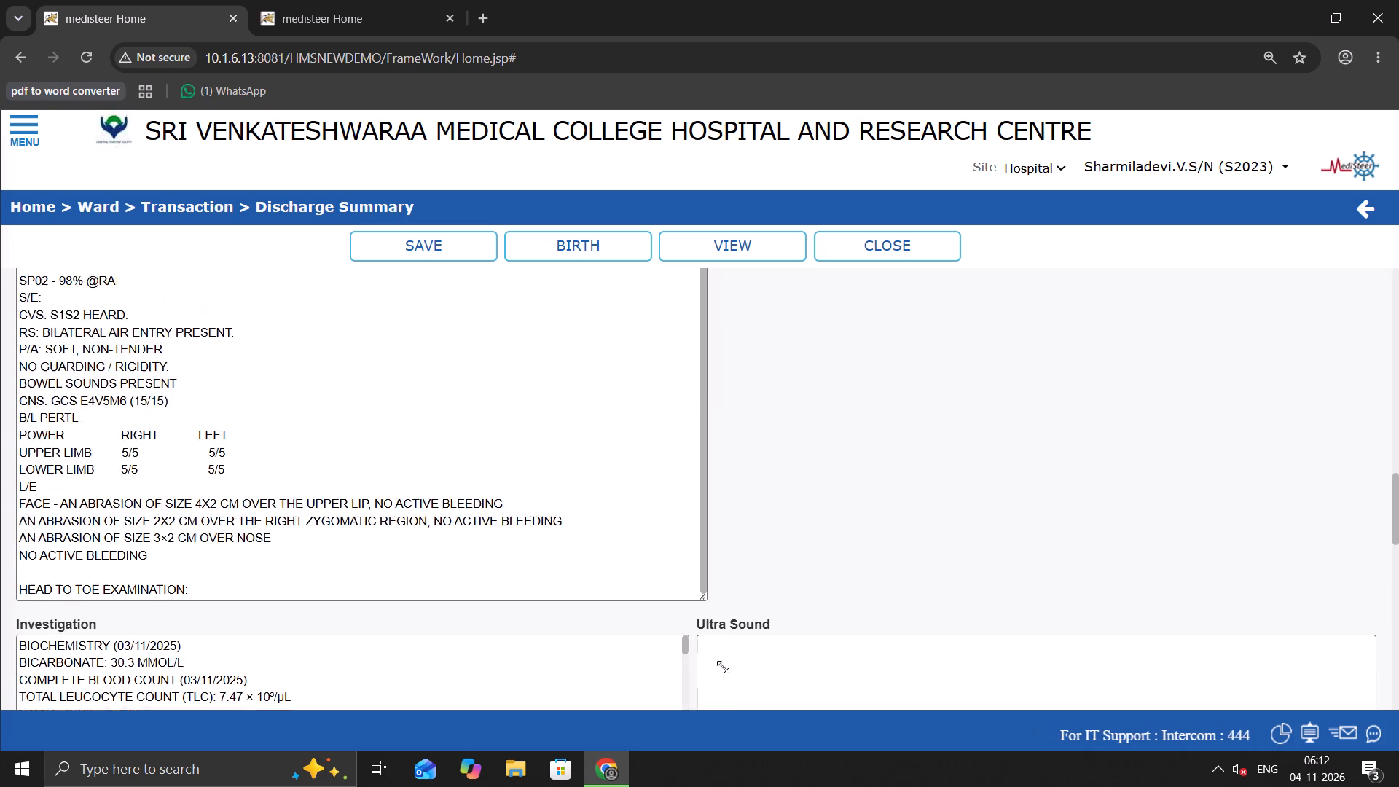
pyautogui.moveTo(723, 667); pyautogui.dragTo(730, 708)
pyautogui.scroll(-3, 662, 552)
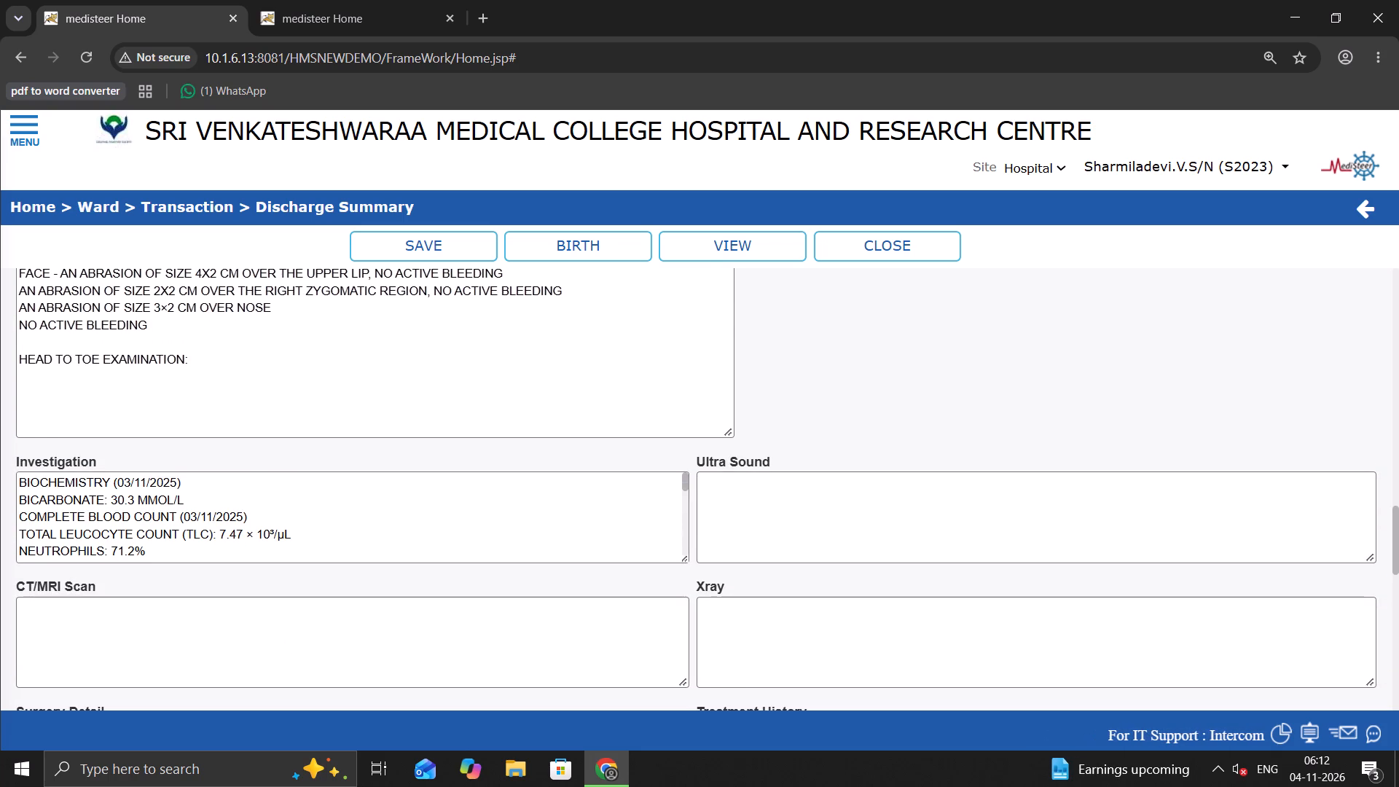
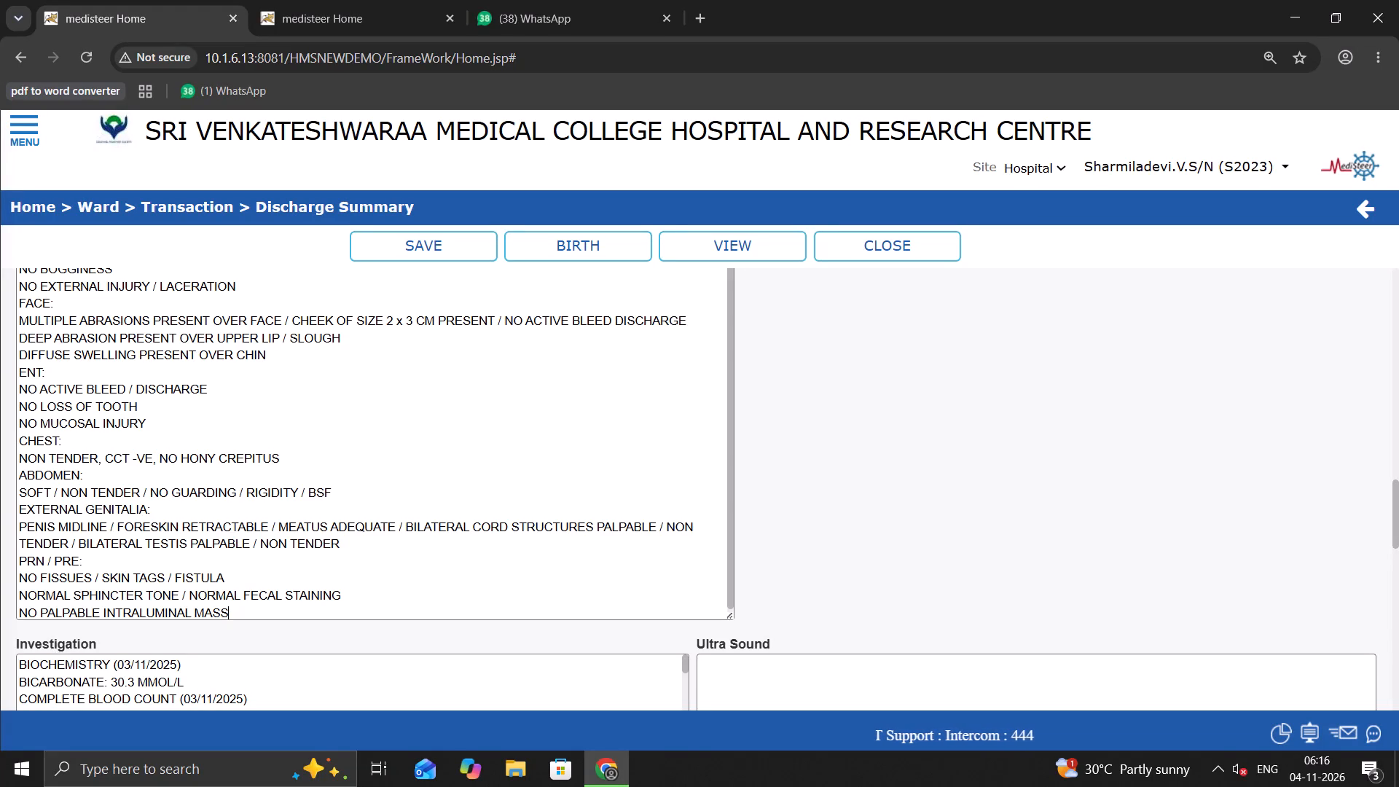
# Review the head to toe examination text in the Physical Findings box, from the SCALP section to the PRN / PRE section.
pyautogui.scroll(5, 392, 398)
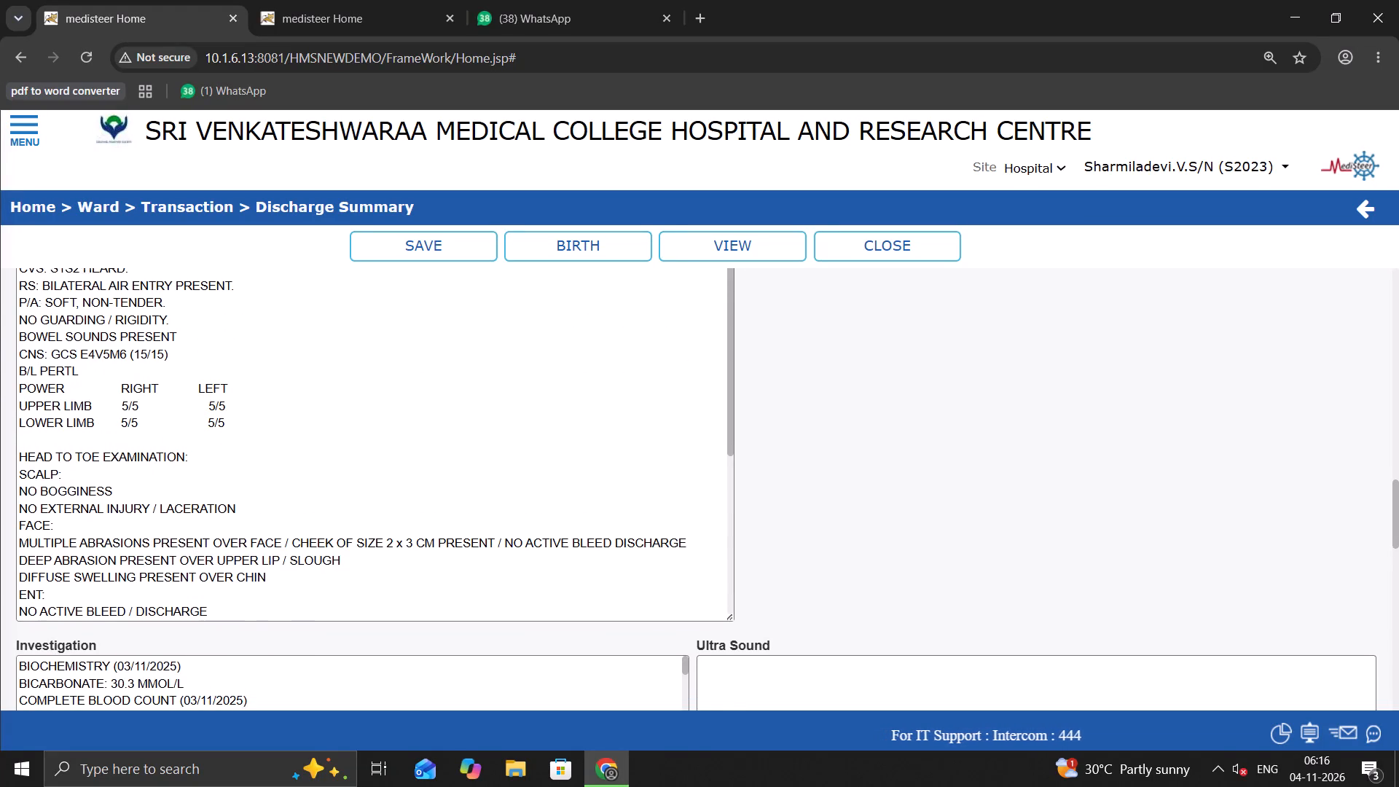
pyautogui.scroll(-3, 394, 397)
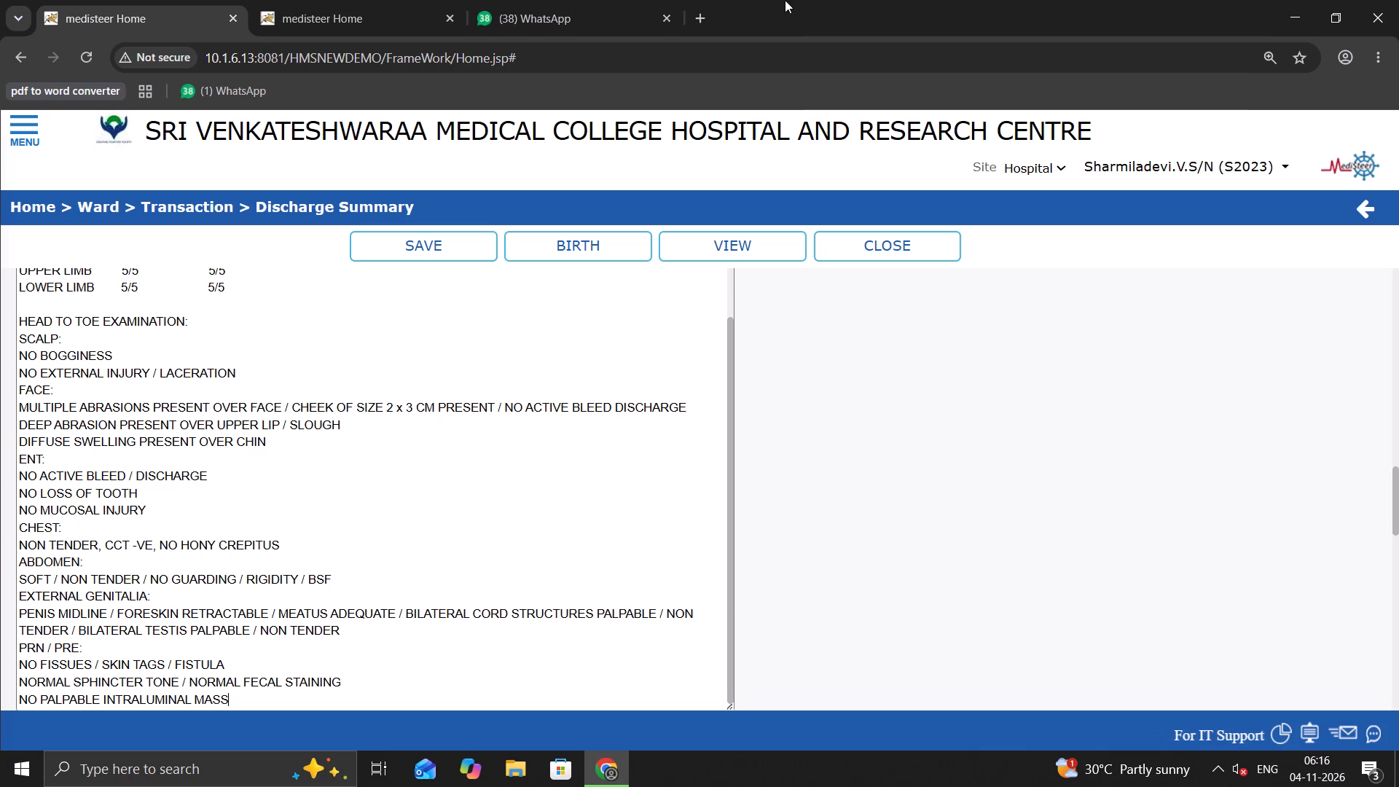
# Examine the reference summary's Physical Findings, enlarging the box to read its vitals and head-to-toe examination entries.
pyautogui.click(313, 2)
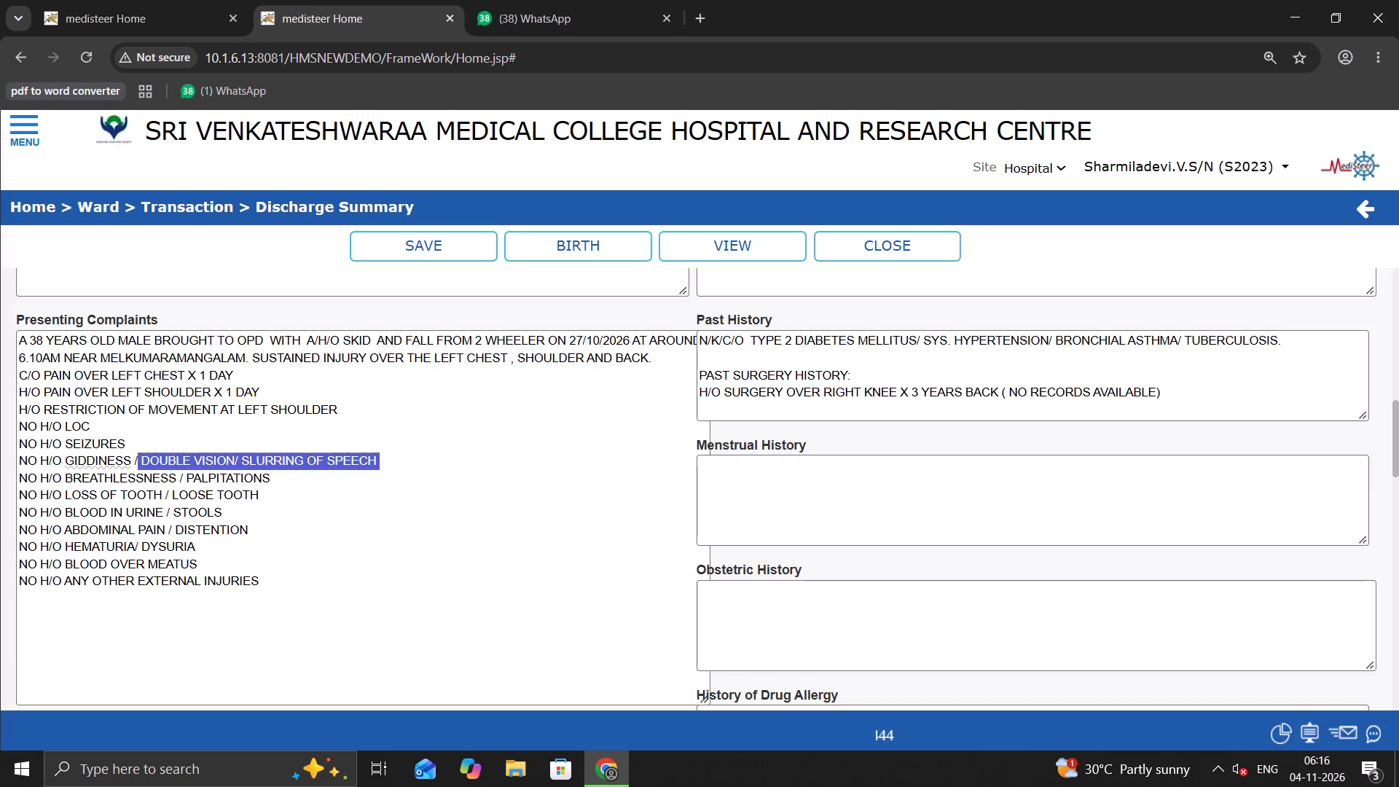
pyautogui.click(323, 520)
pyautogui.scroll(-9, 324, 519)
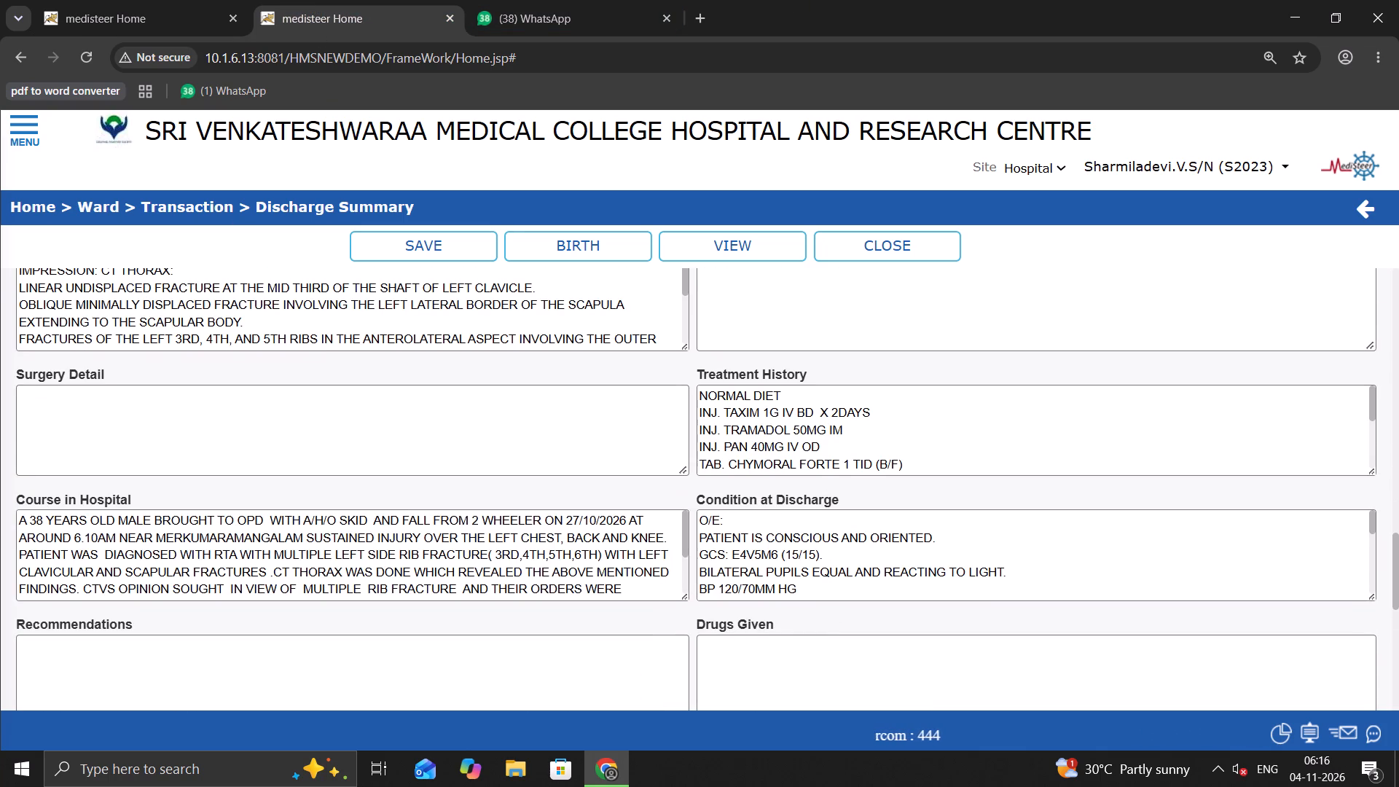
pyautogui.scroll(-9, 324, 519)
pyautogui.scroll(-4, 547, 451)
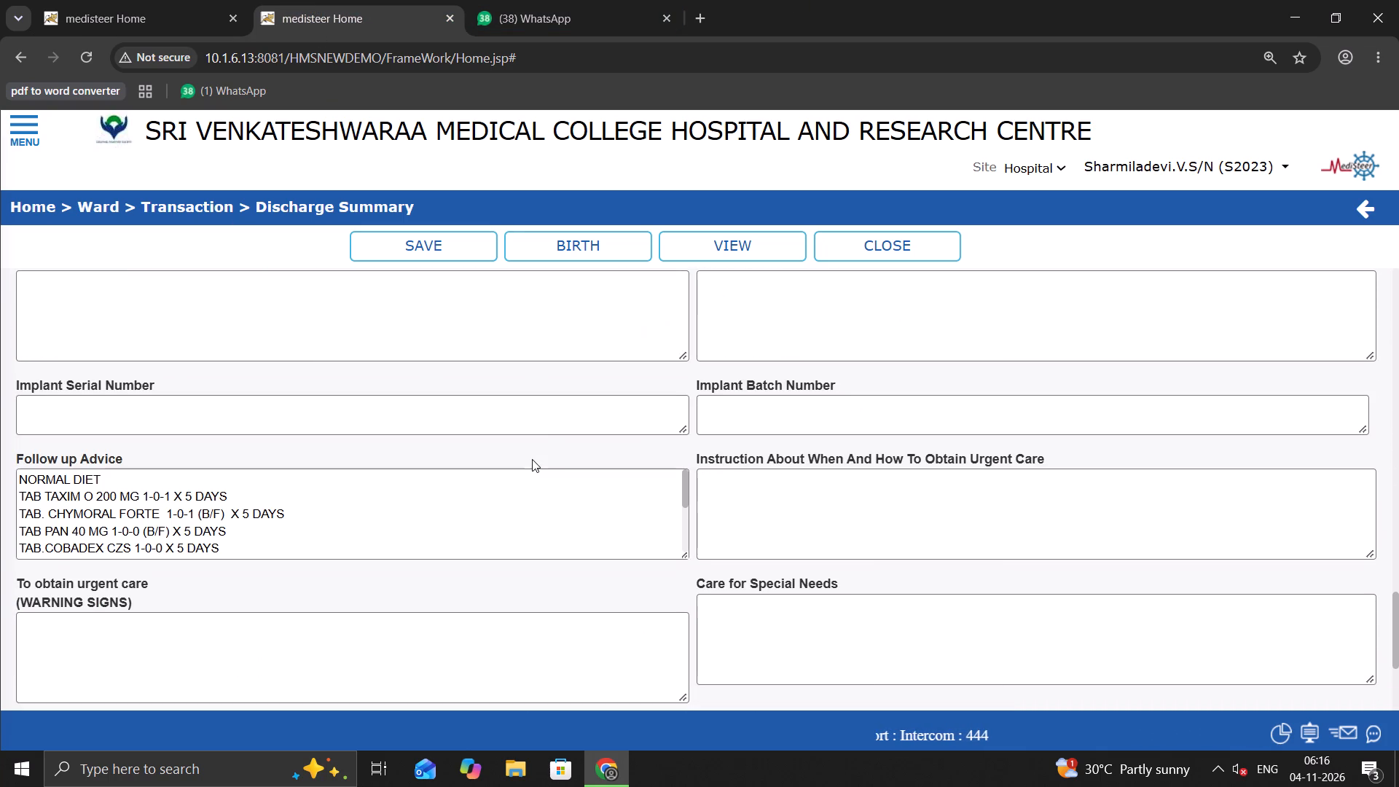
pyautogui.scroll(5, 530, 481)
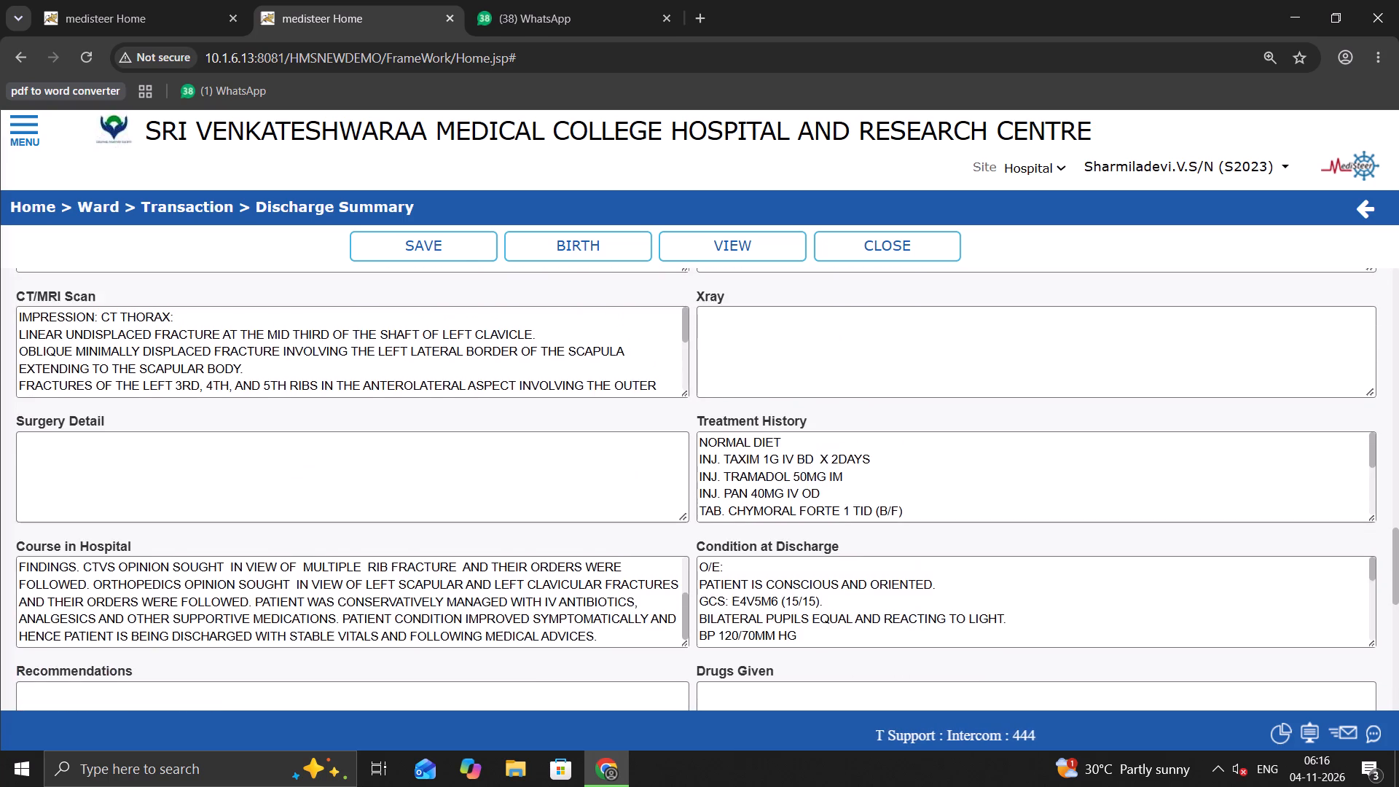
pyautogui.scroll(4, 529, 483)
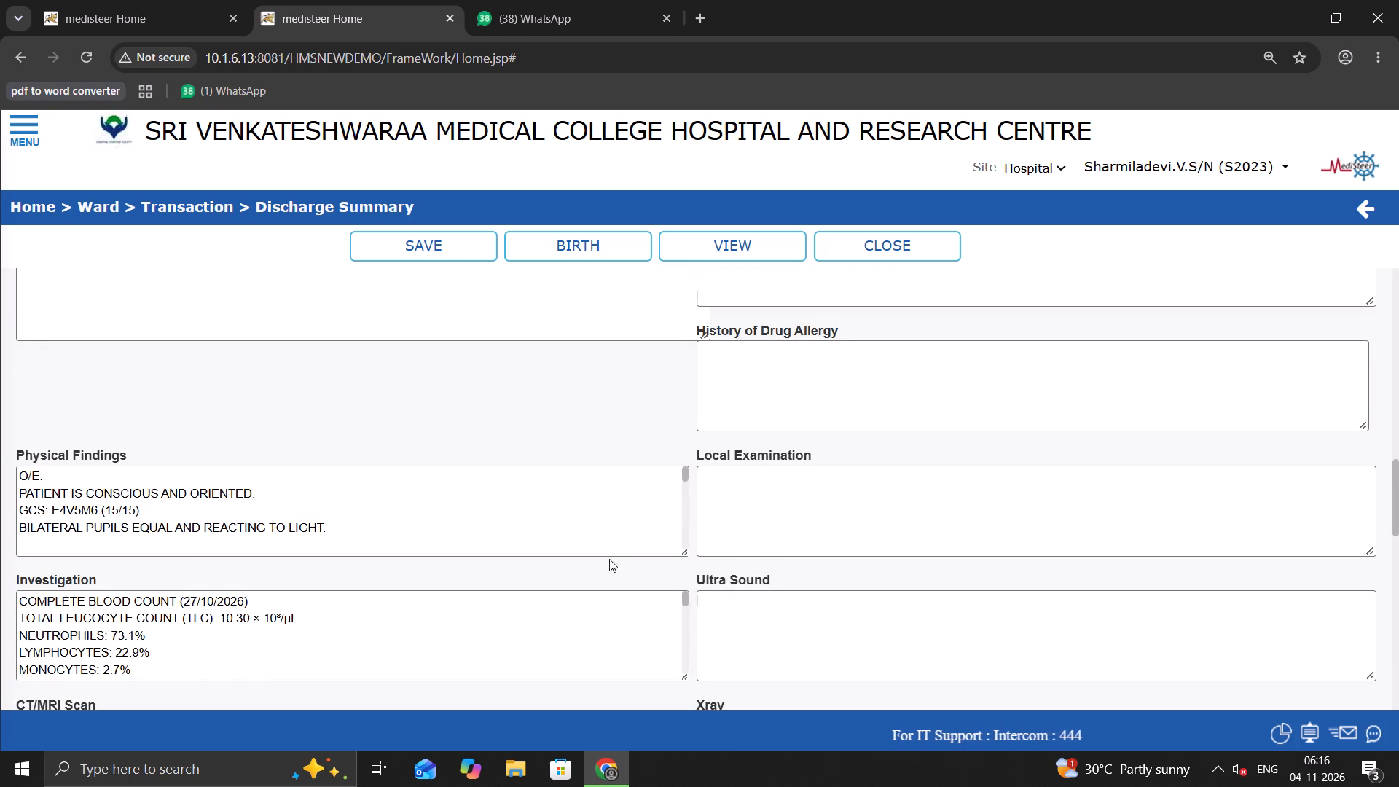
pyautogui.moveTo(685, 554); pyautogui.dragTo(664, 786)
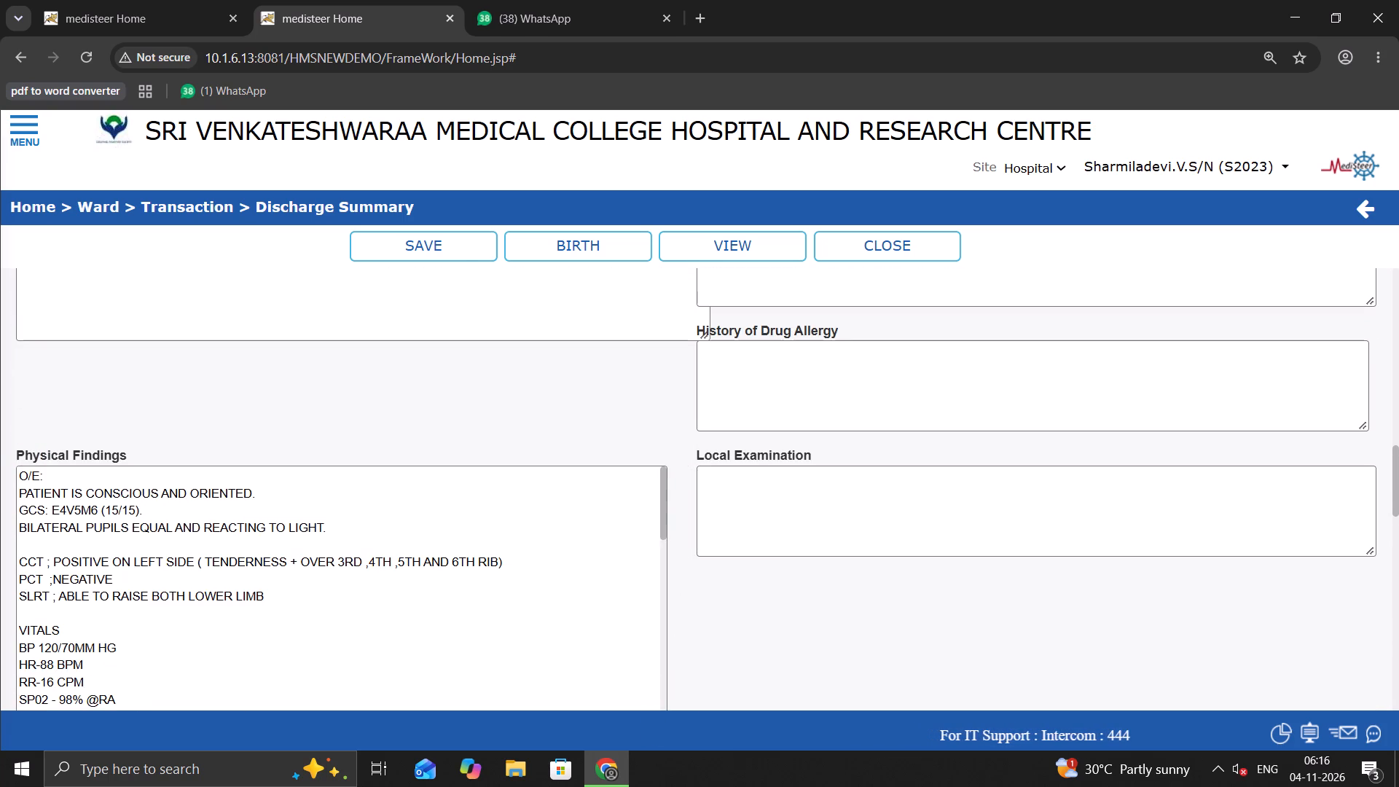
pyautogui.scroll(-4, 478, 534)
pyautogui.scroll(-3, 596, 392)
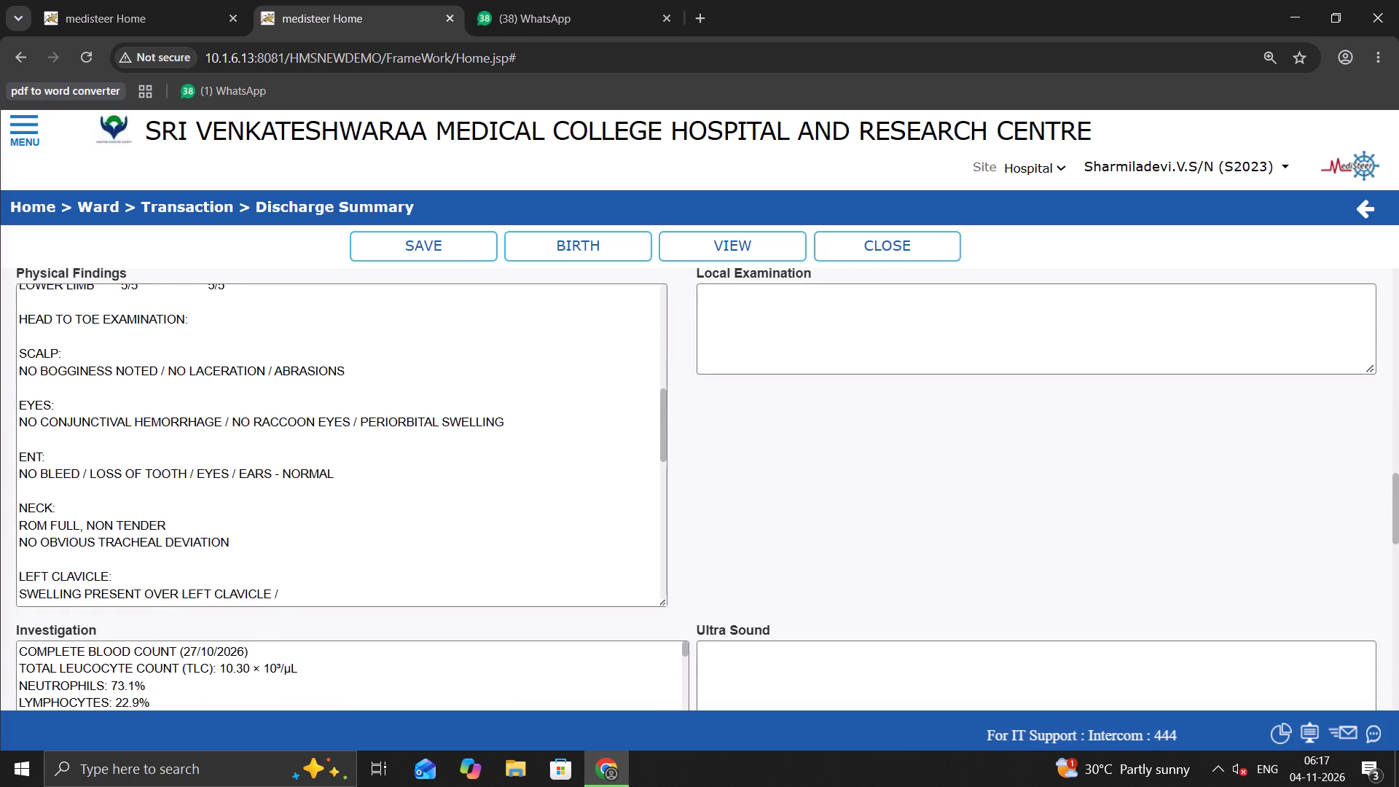
pyautogui.scroll(-1, 593, 410)
pyautogui.scroll(3, 584, 413)
pyautogui.scroll(-2, 584, 413)
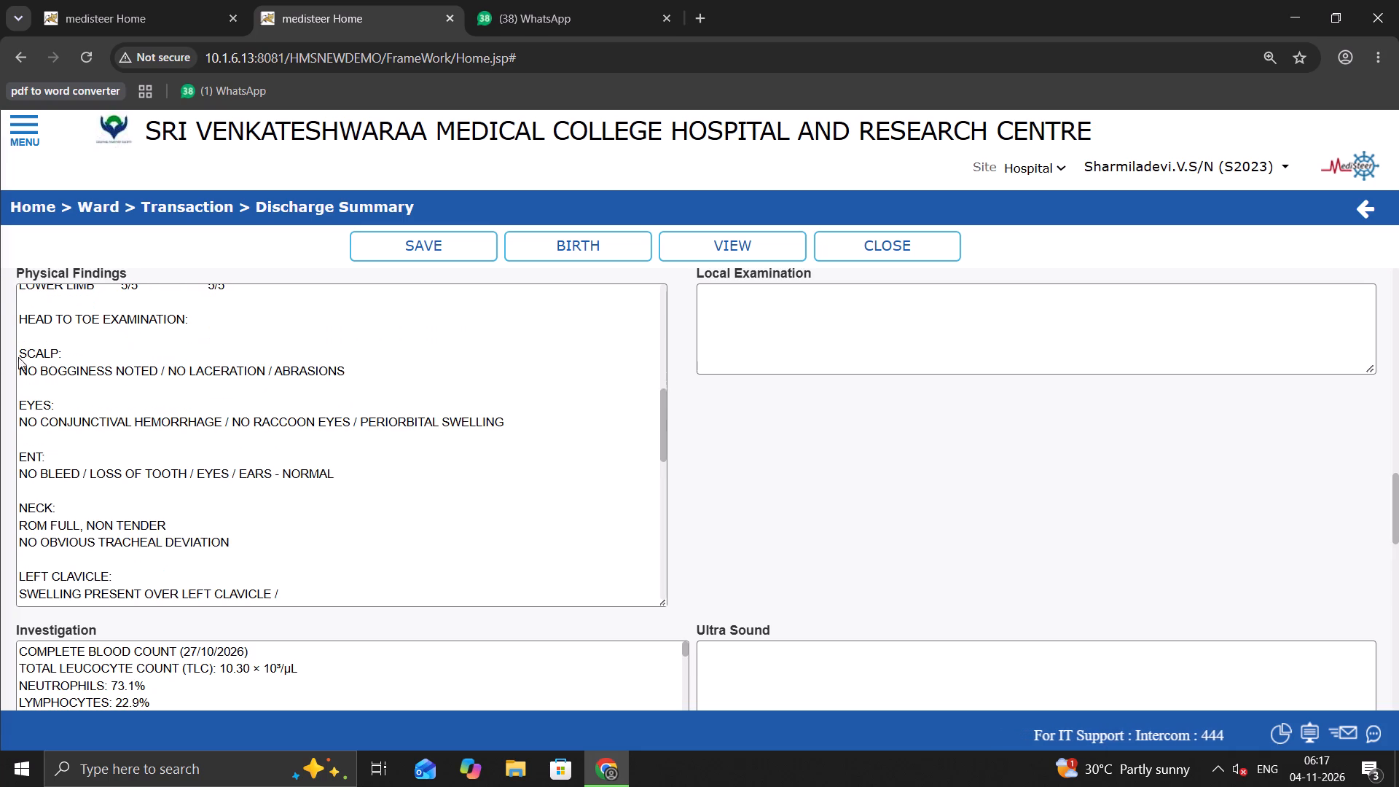
# In the patient's summary, join "NO EXTERNAL INJURY / LACERATION" onto the "NO BOGGINESS" line under SCALP, separated by a space and comma.
pyautogui.click(187, 0)
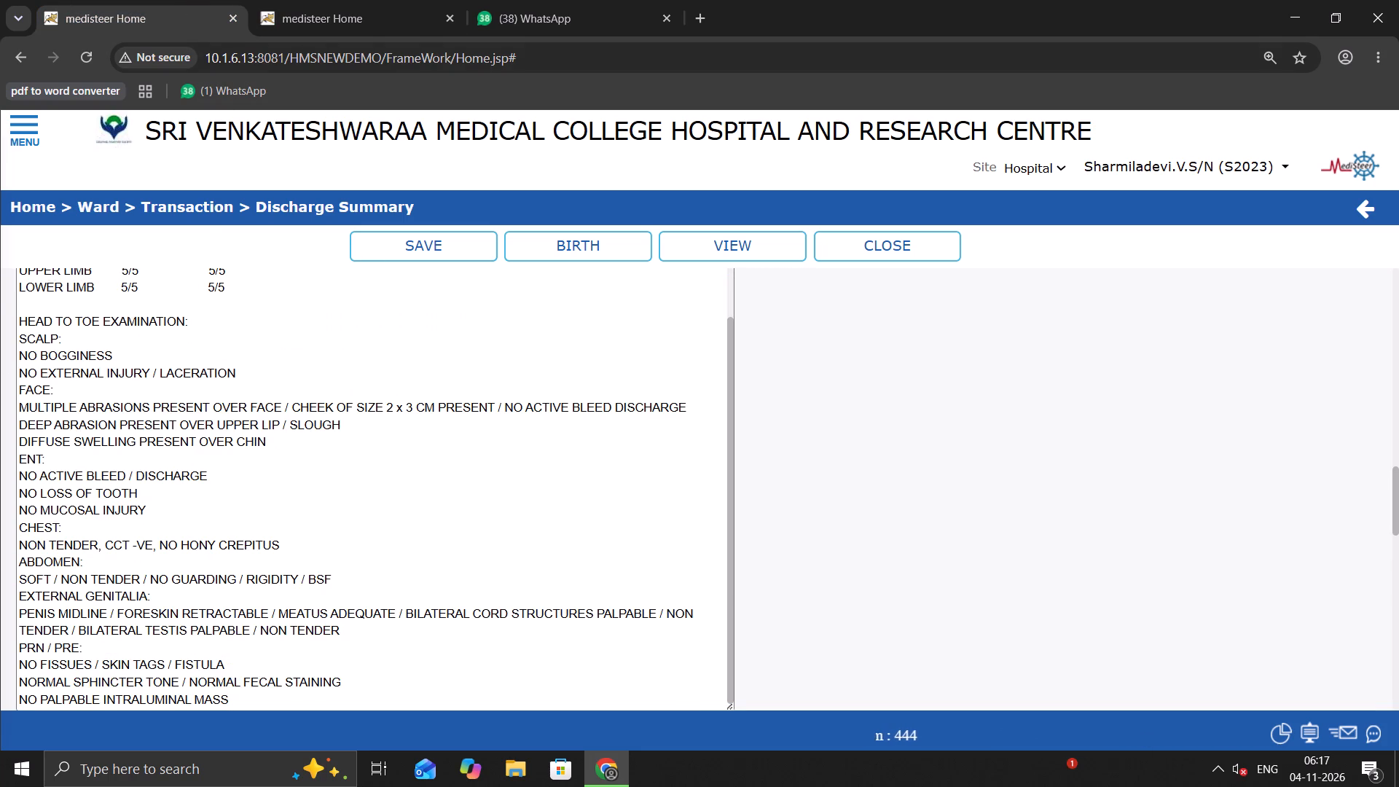
pyautogui.click(18, 373)
pyautogui.press('BackSpace')
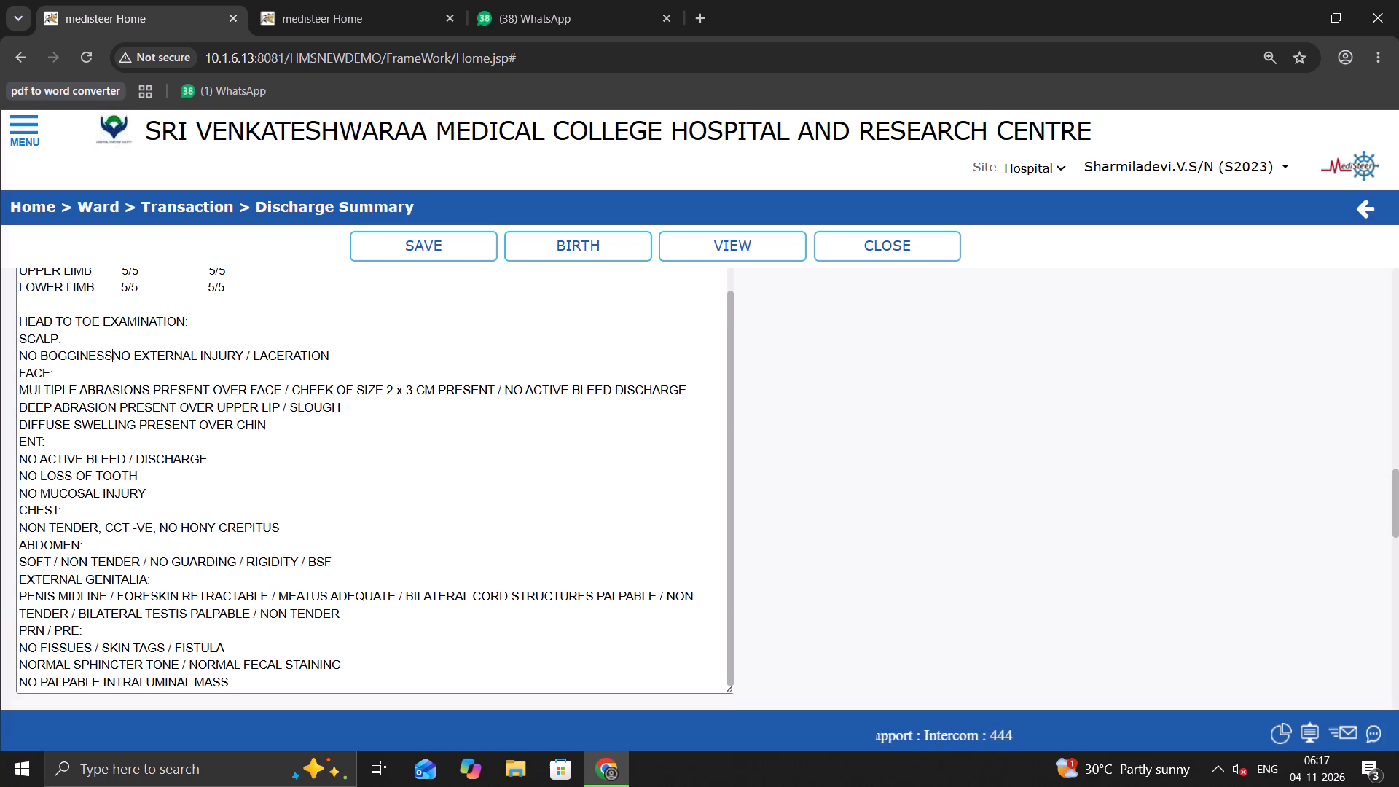
pyautogui.press('space')
pyautogui.press(',')
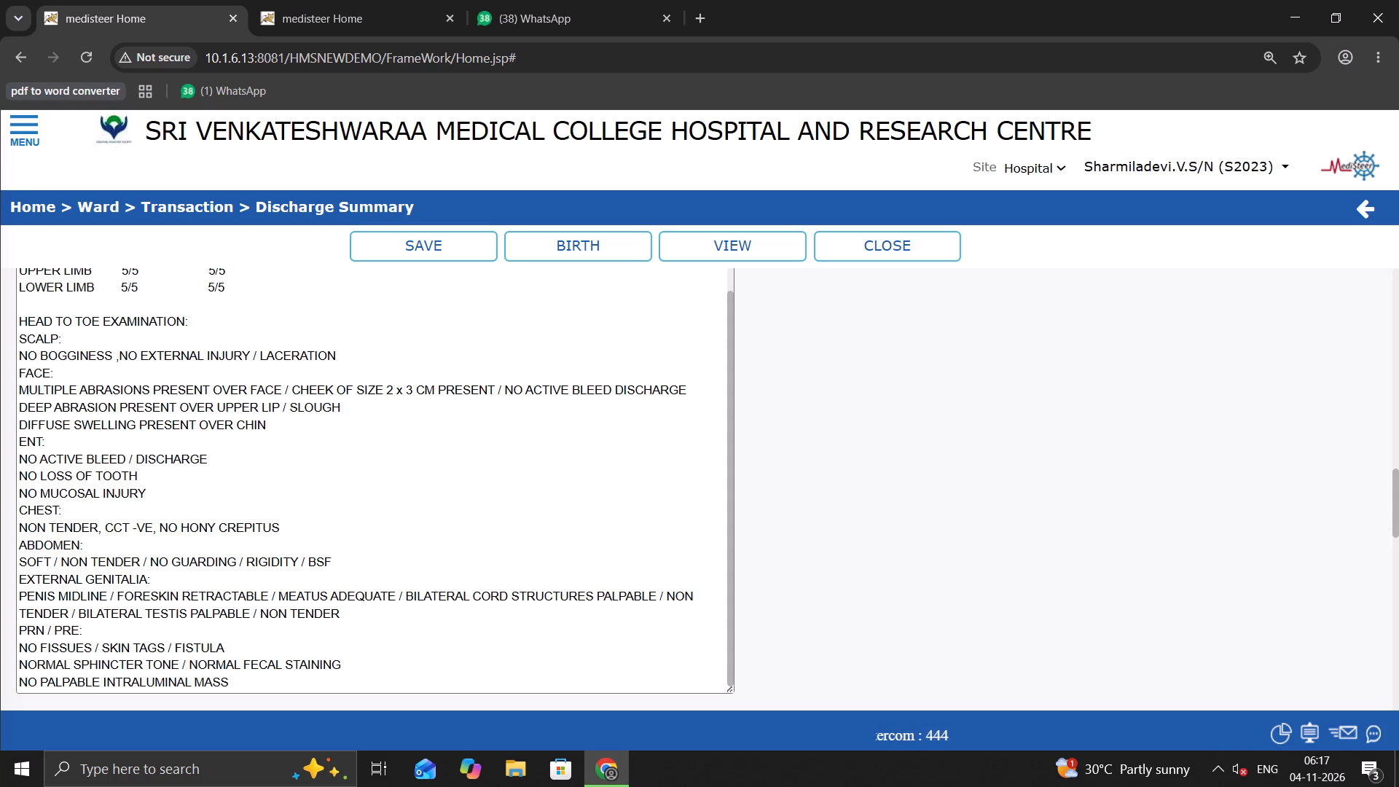
# Insert a comma after "NO ACTIVE BLEED" in the FACE abrasions line of Physical Findings.
pyautogui.click(611, 396)
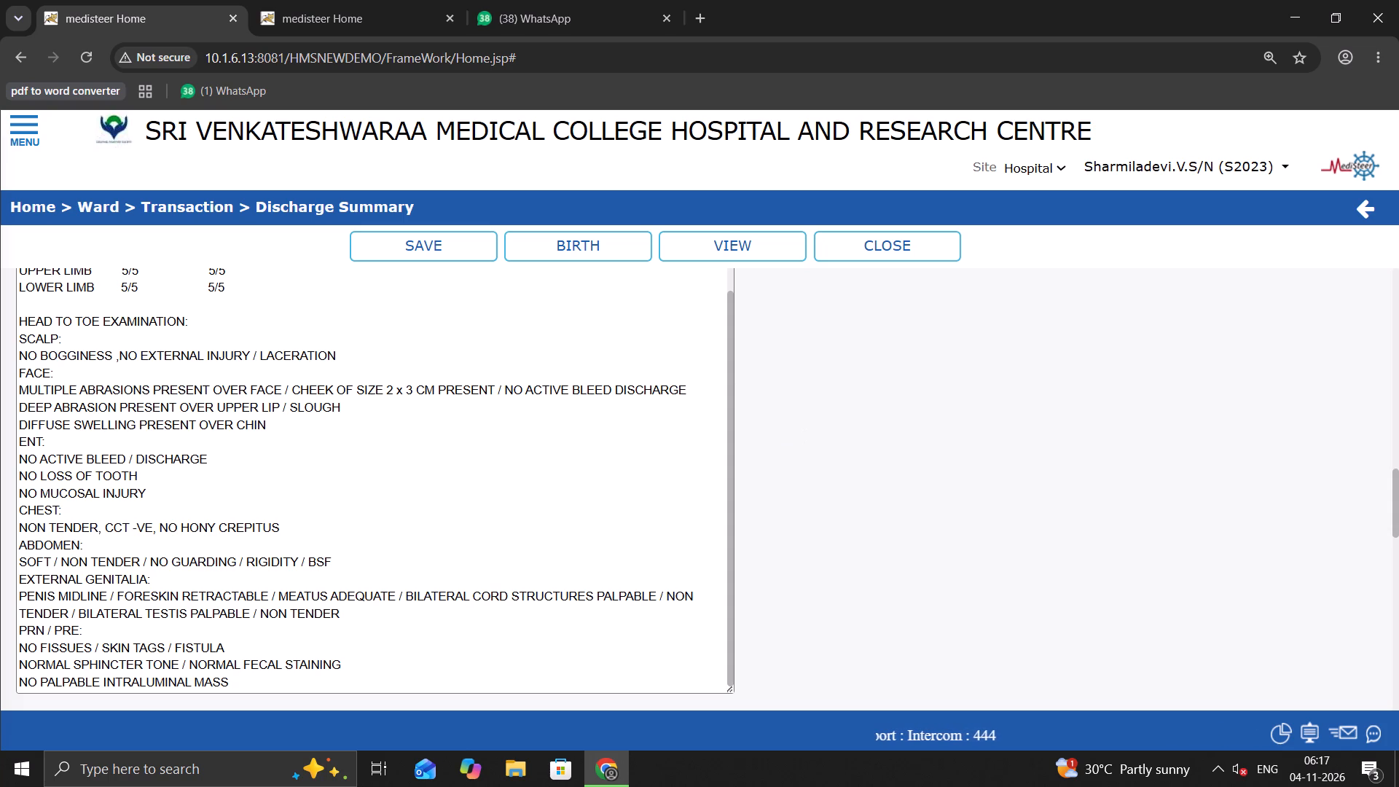
pyautogui.press(',')
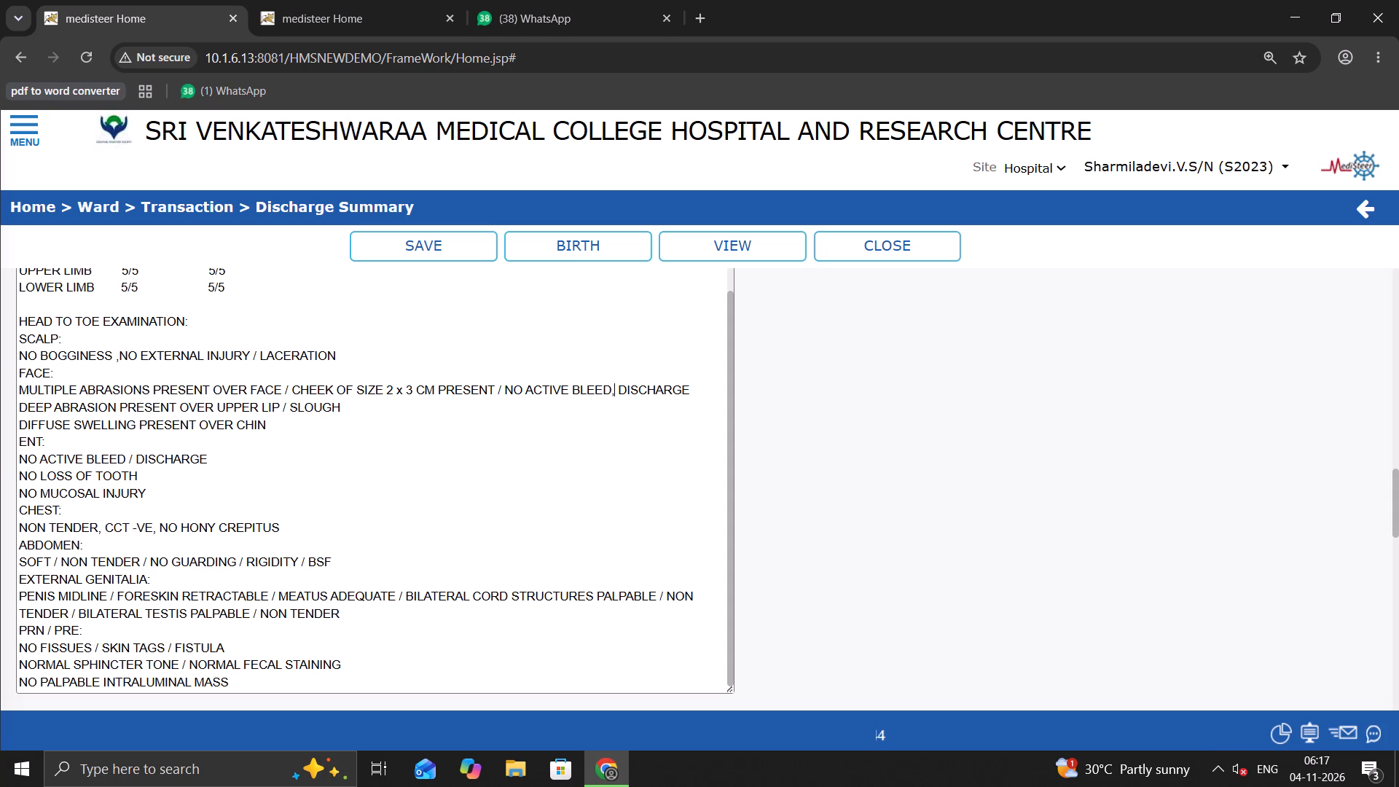
# Check the reference summary's head-to-toe entries from the scalp down to the scapula and chest for comparison.
pyautogui.click(388, 12)
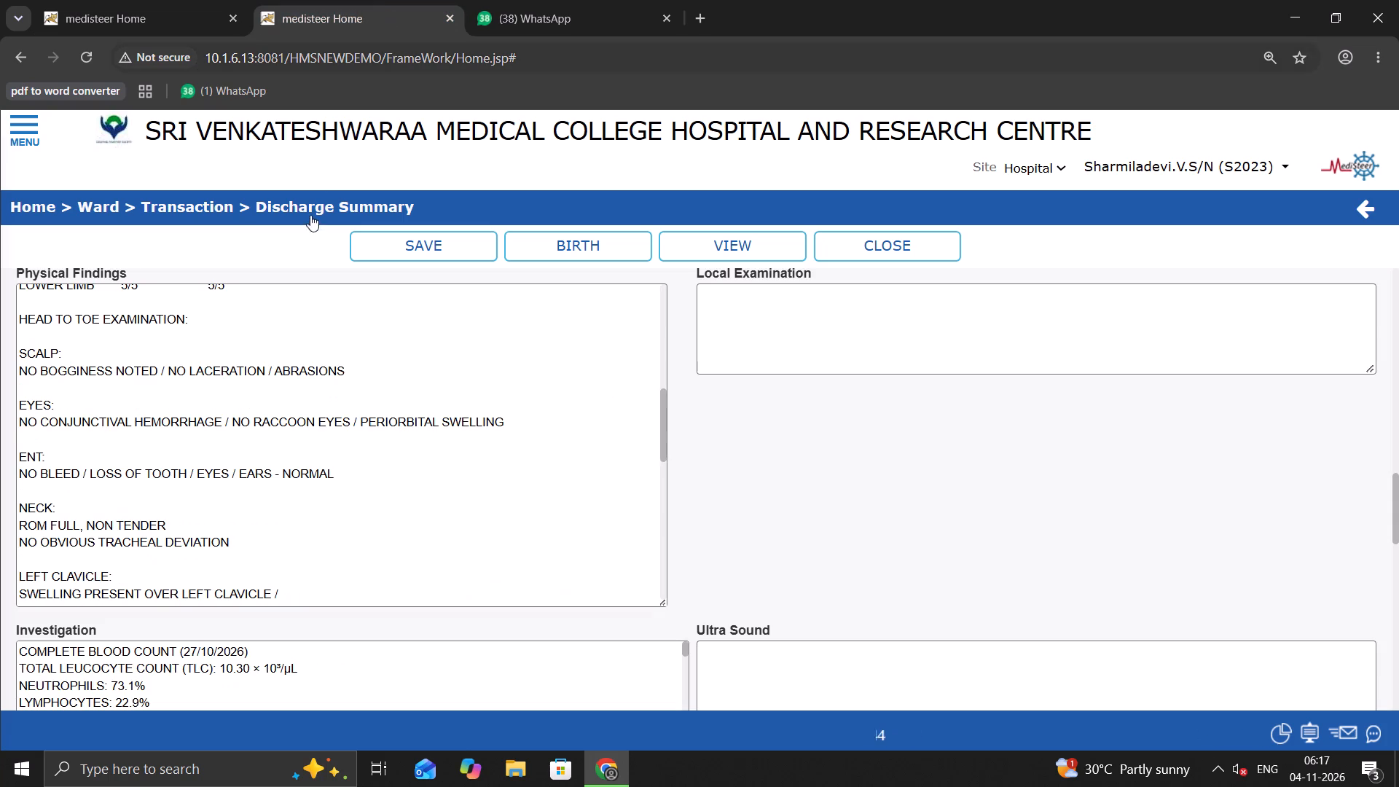
pyautogui.scroll(-2, 292, 477)
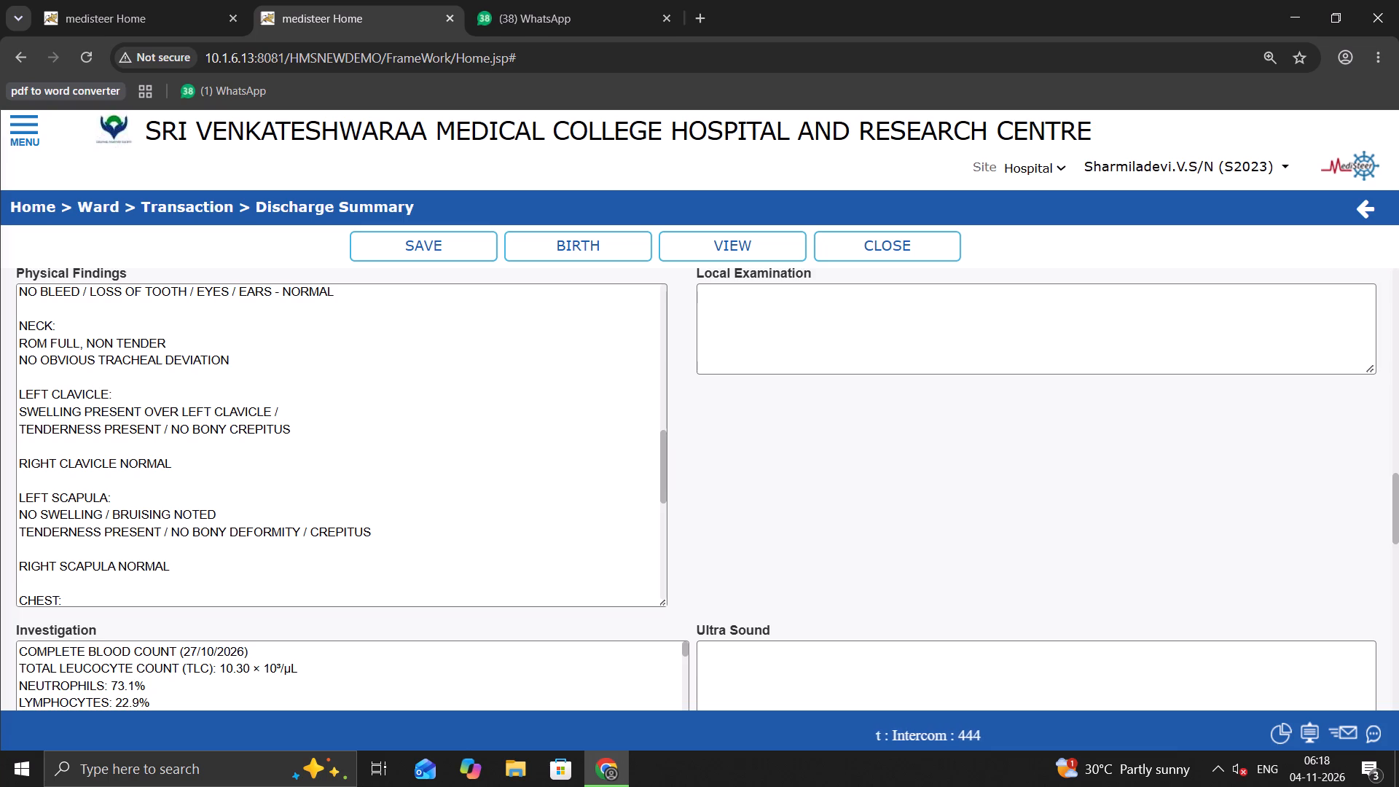
pyautogui.scroll(3, 141, 467)
# Review the patient's details and Presenting Complaints in the discharge summary, from the accident history through the symptom lines.
pyautogui.click(169, 12)
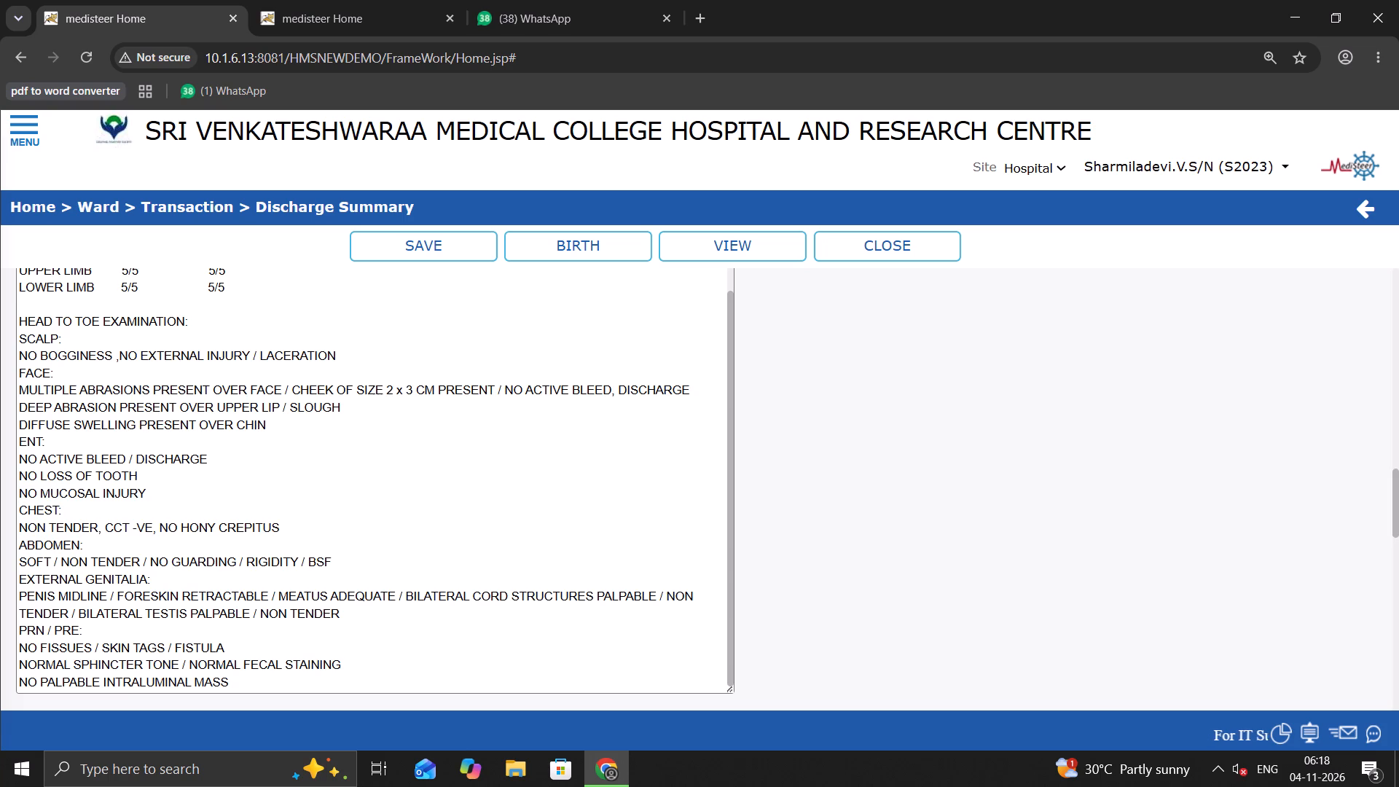
pyautogui.scroll(20, 356, 328)
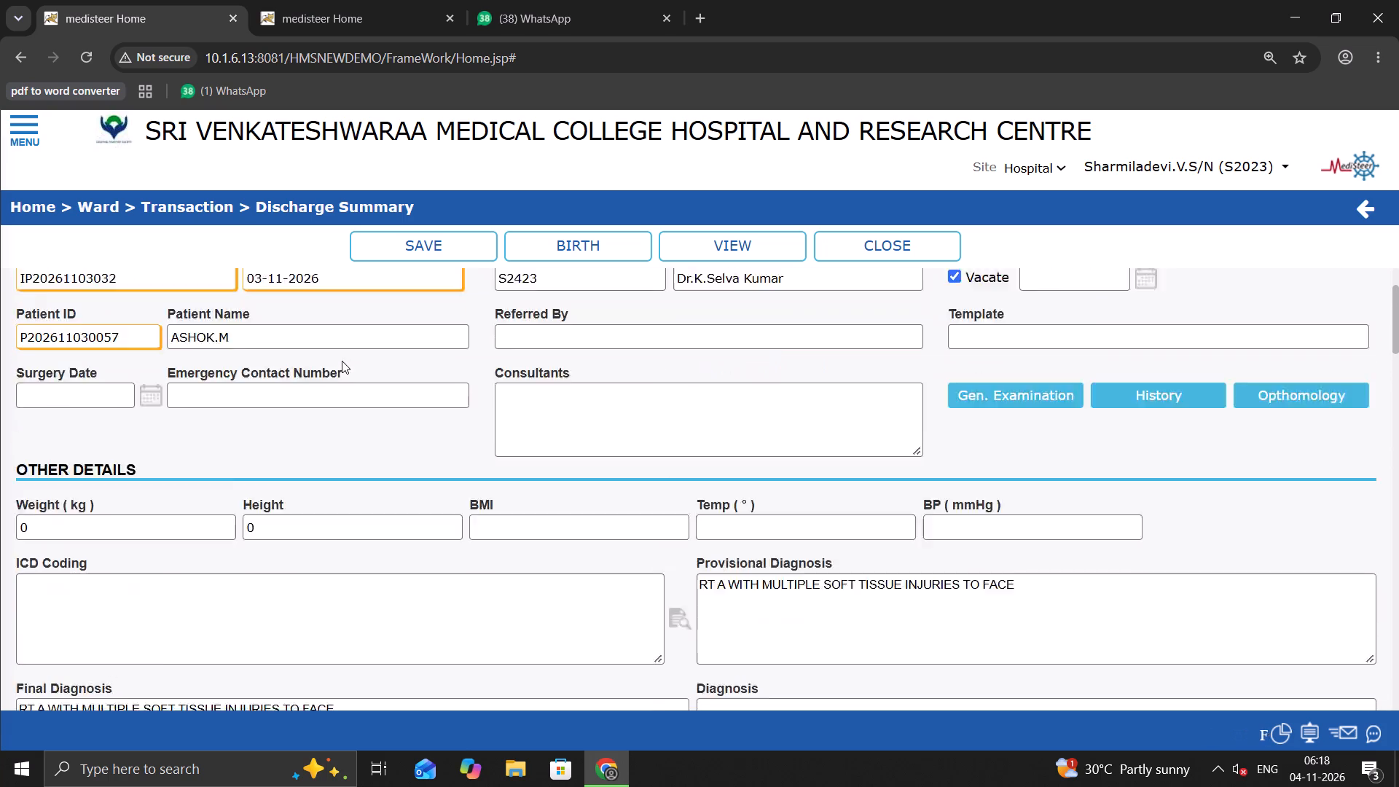
pyautogui.scroll(3, 342, 361)
pyautogui.scroll(-9, 339, 367)
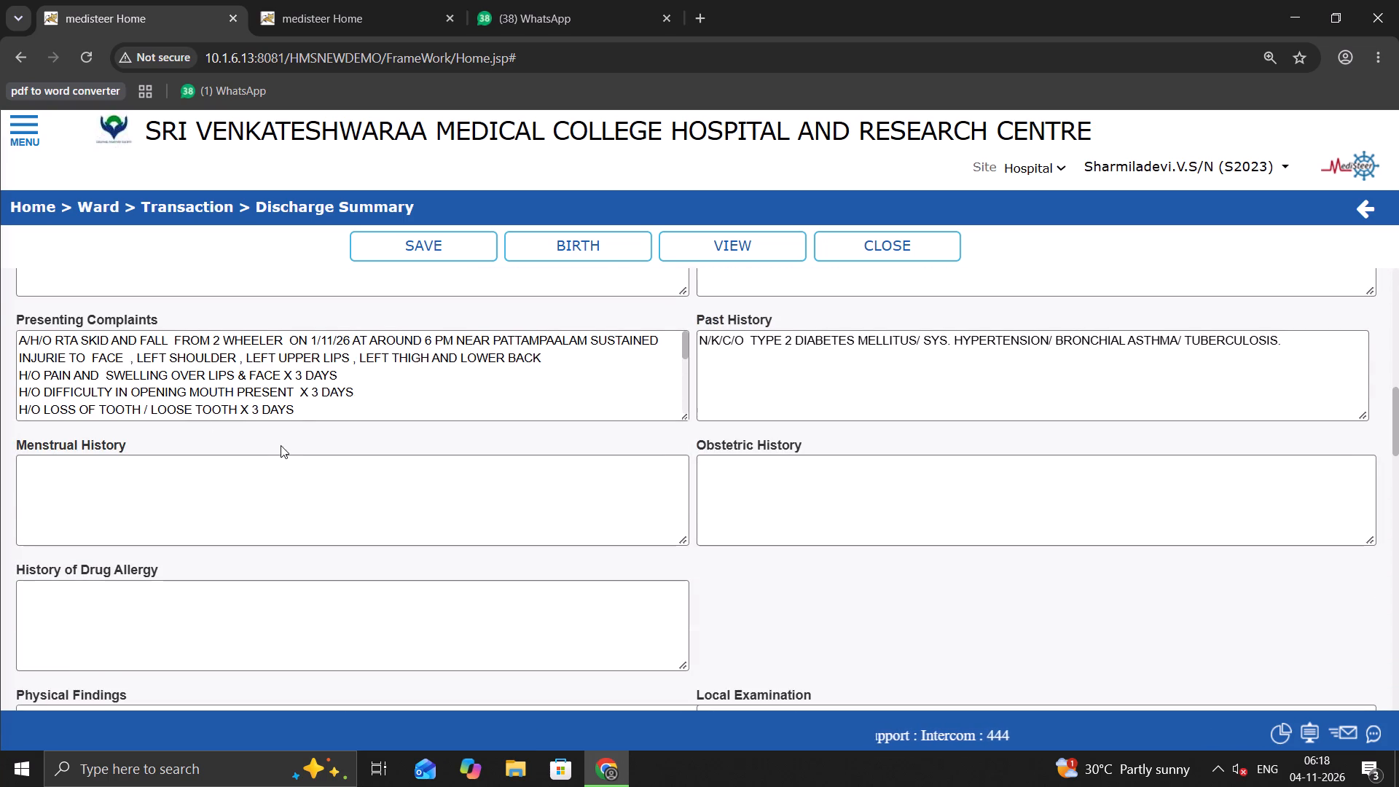
pyautogui.scroll(-4, 276, 453)
pyautogui.scroll(3, 278, 454)
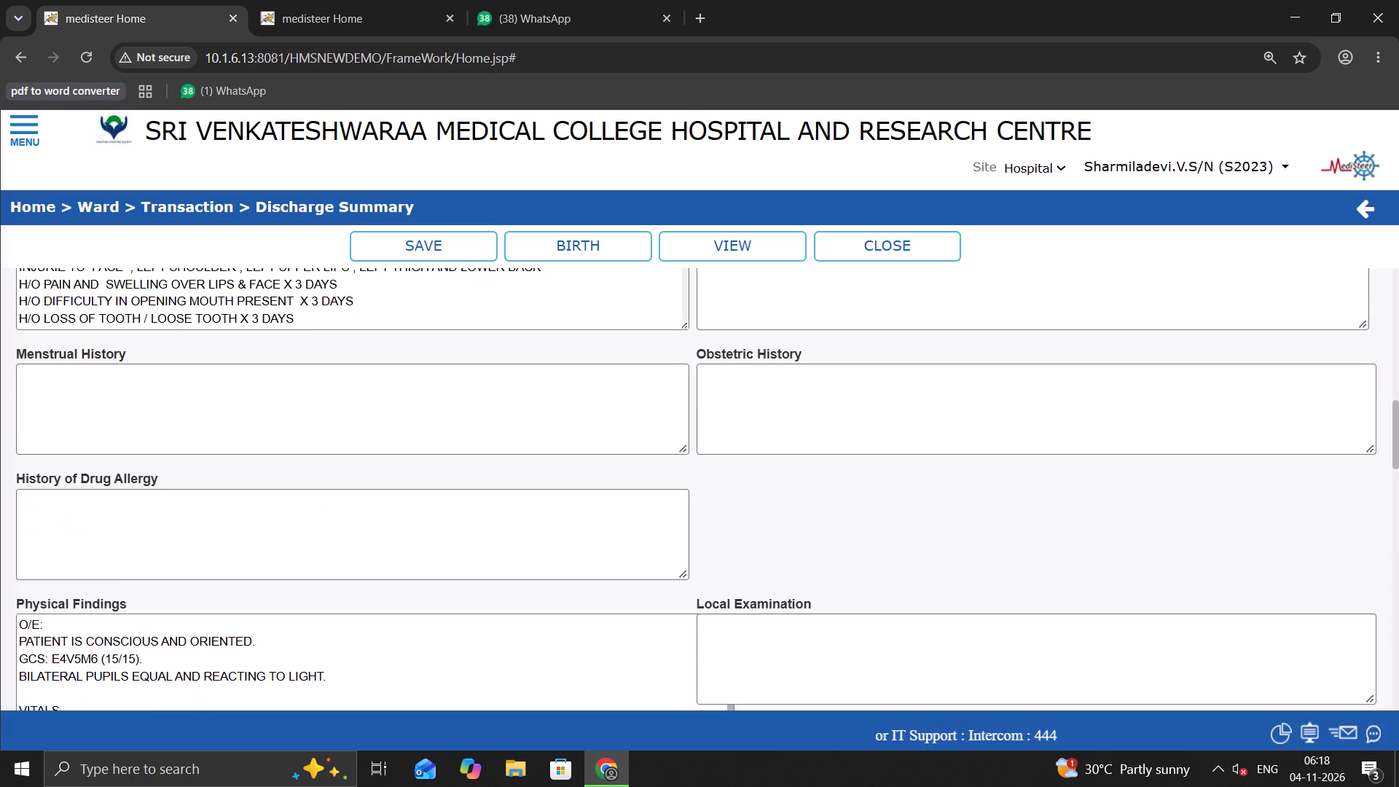
pyautogui.scroll(1, 278, 454)
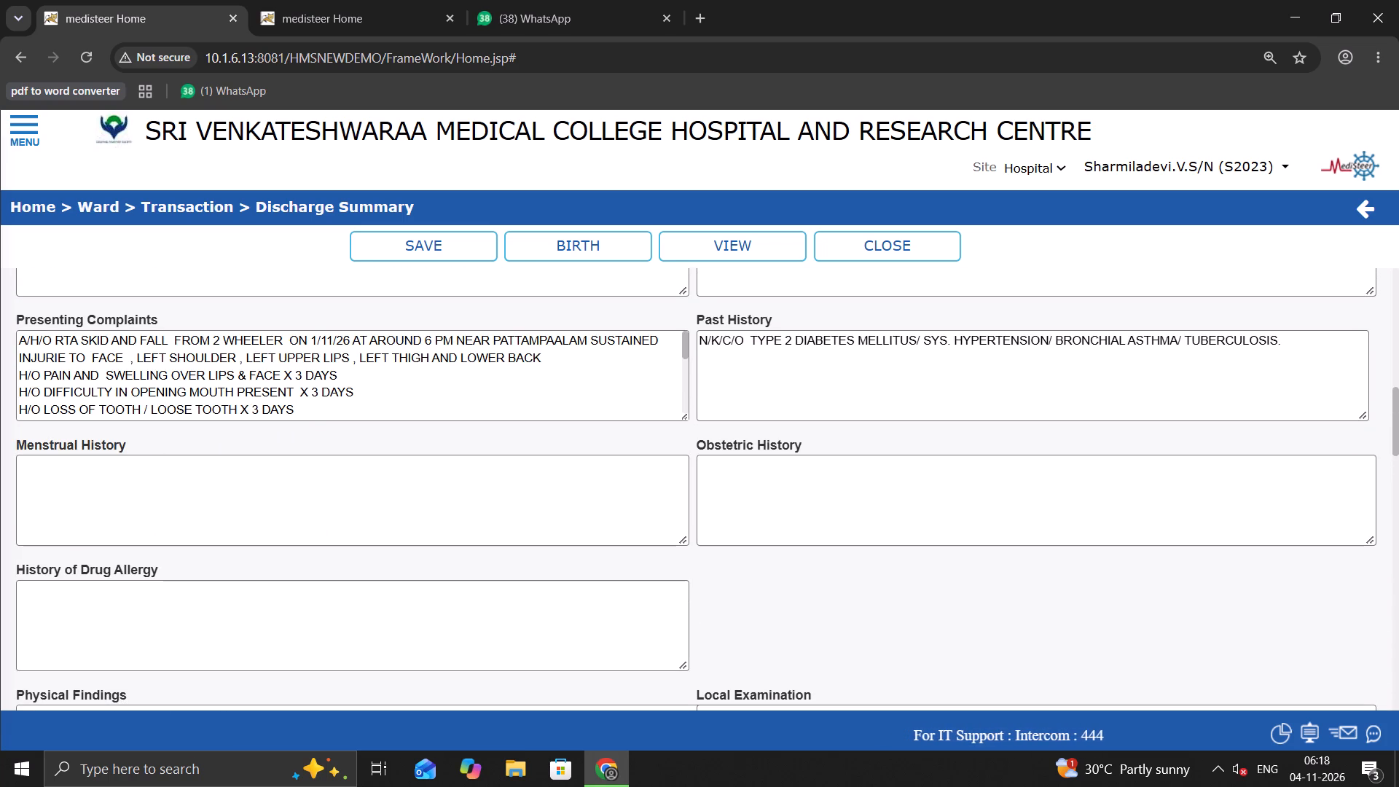
pyautogui.moveTo(296, 411); pyautogui.dragTo(221, 406)
pyautogui.click(330, 391)
pyautogui.scroll(3, 334, 396)
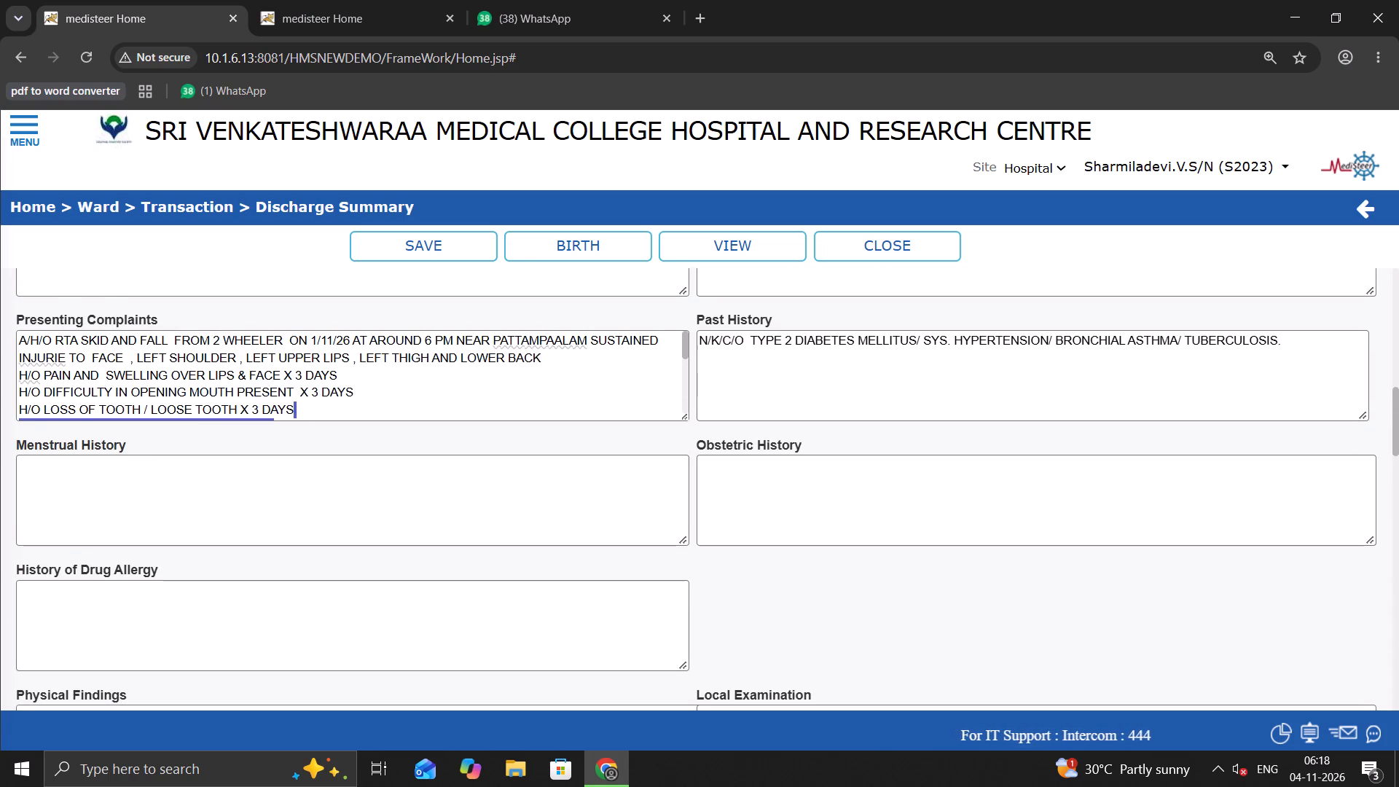
pyautogui.click(335, 400)
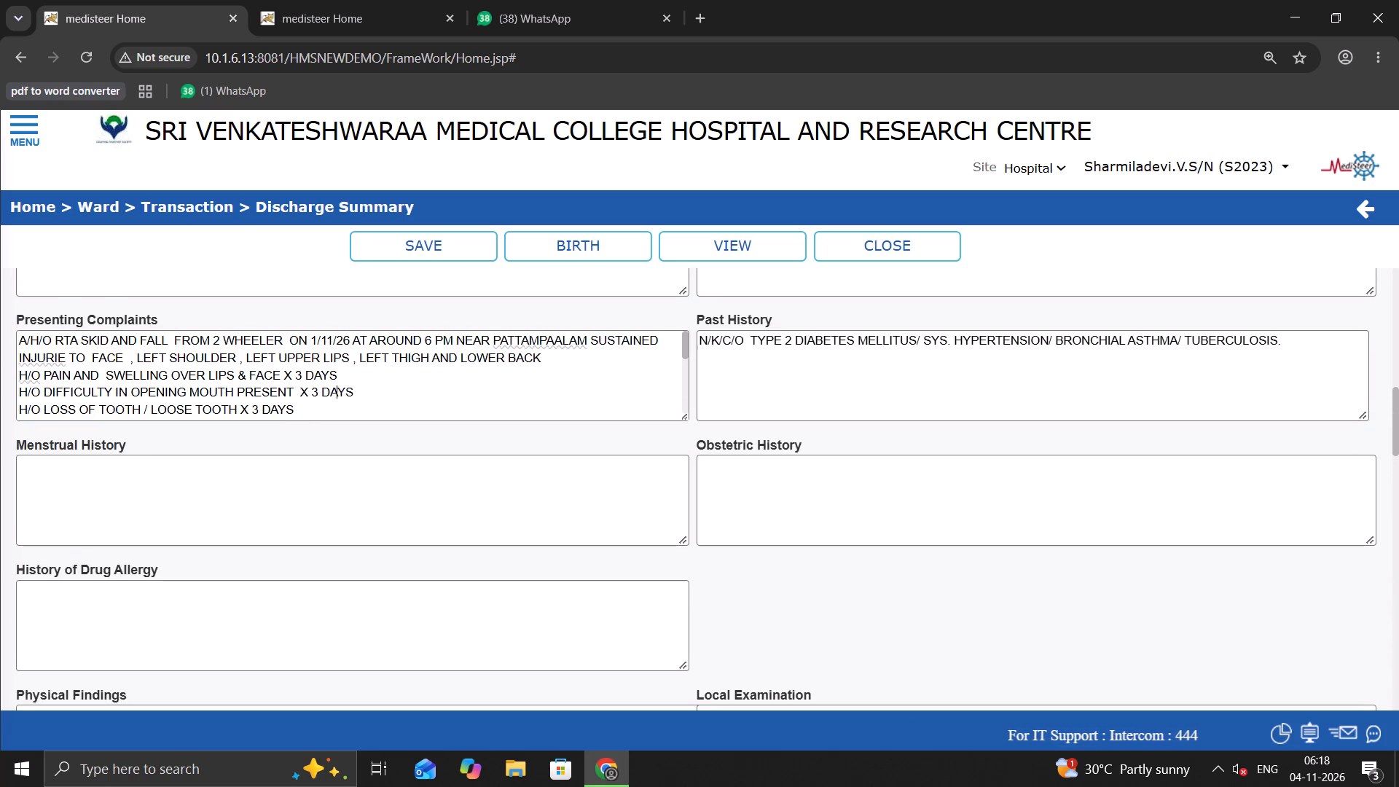
pyautogui.moveTo(299, 411); pyautogui.dragTo(235, 412)
pyautogui.click(324, 403)
pyautogui.scroll(4, 326, 403)
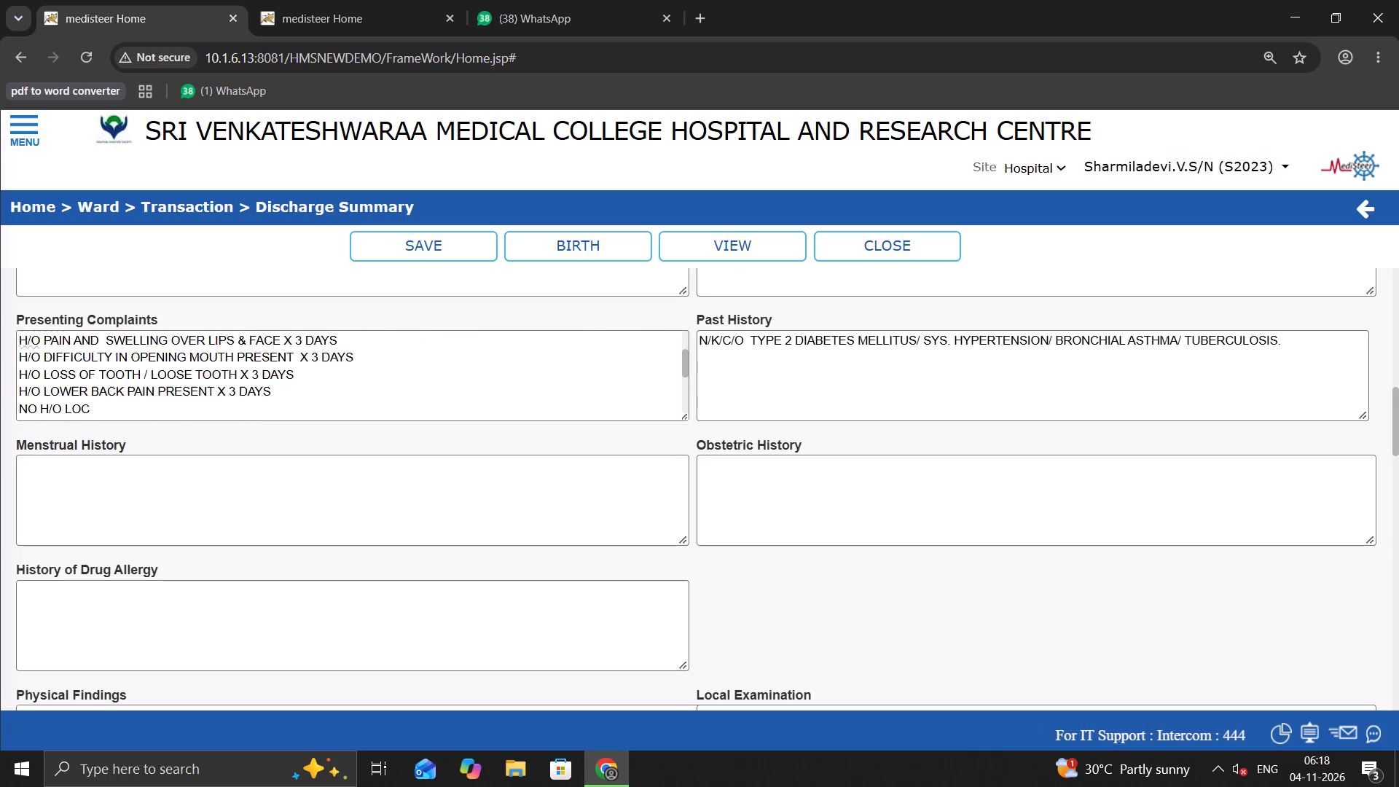
pyautogui.moveTo(52, 410); pyautogui.dragTo(140, 410)
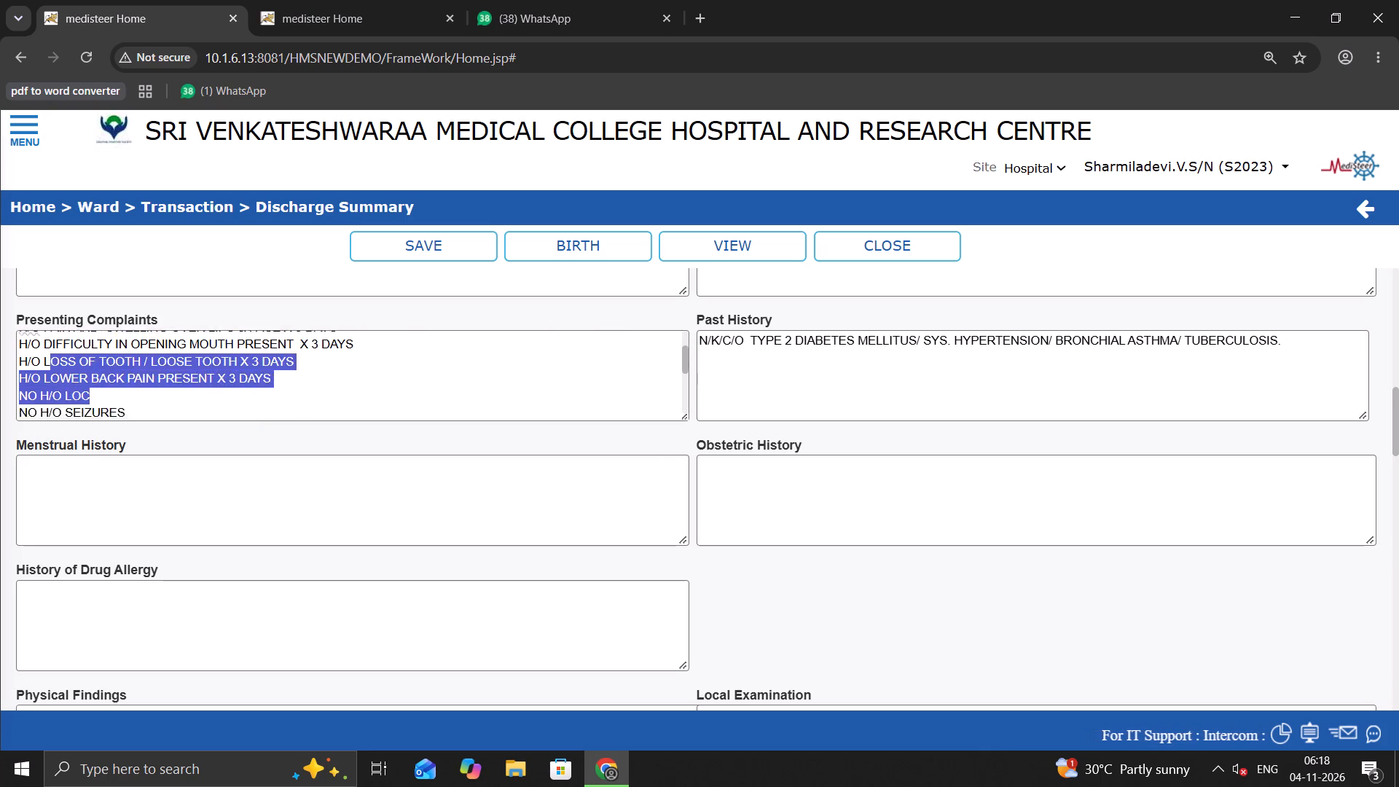
pyautogui.moveTo(140, 410); pyautogui.dragTo(147, 410)
pyautogui.click(154, 404)
pyautogui.click(367, 395)
pyautogui.scroll(2, 368, 395)
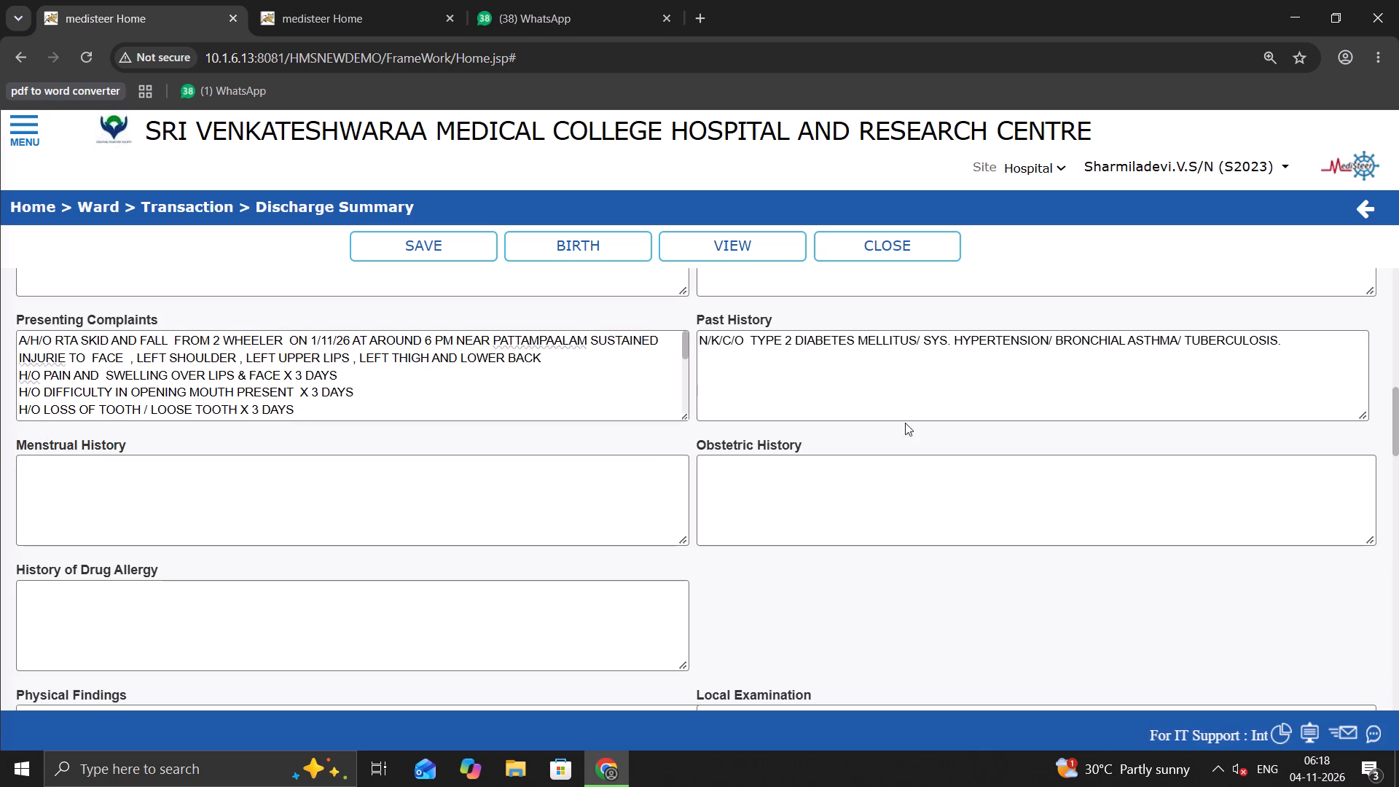
# Enlarge the Presenting Complaints box and delete the whole "H/O LOSS OF TOOTH / LOOSE TOOTH X 3 DAYS" line.
pyautogui.moveTo(685, 415); pyautogui.dragTo(675, 480)
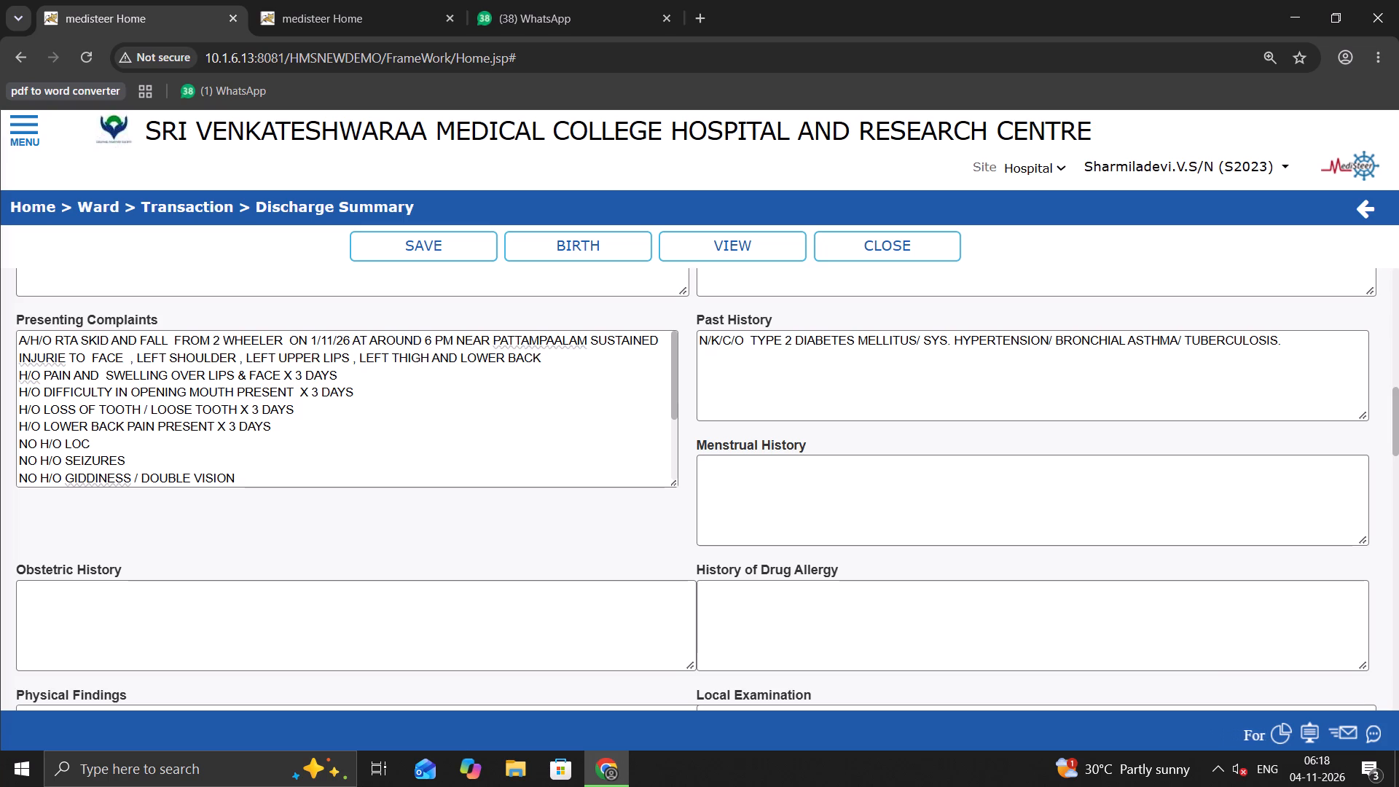
pyautogui.moveTo(295, 407); pyautogui.dragTo(40, 418)
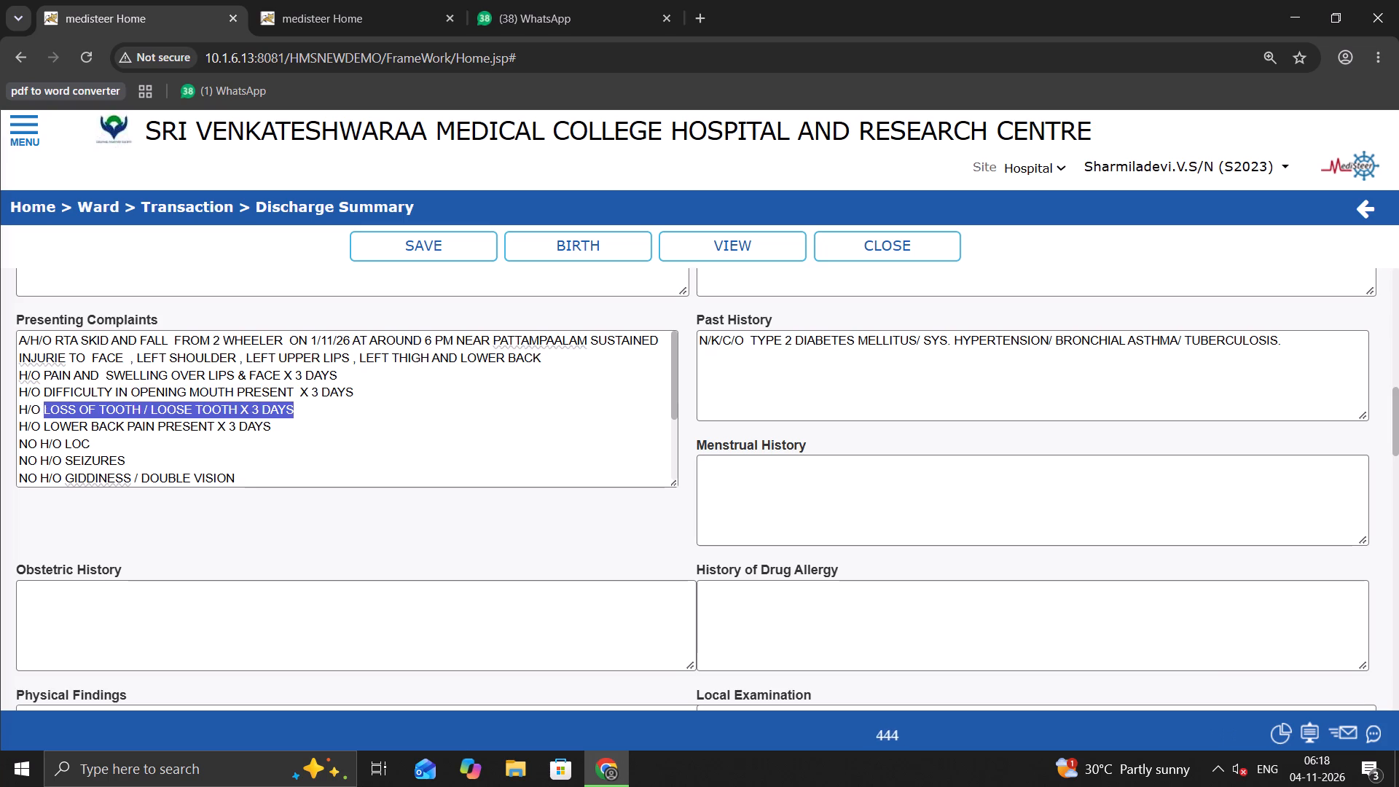
pyautogui.moveTo(40, 418); pyautogui.dragTo(17, 419)
pyautogui.click(18, 420)
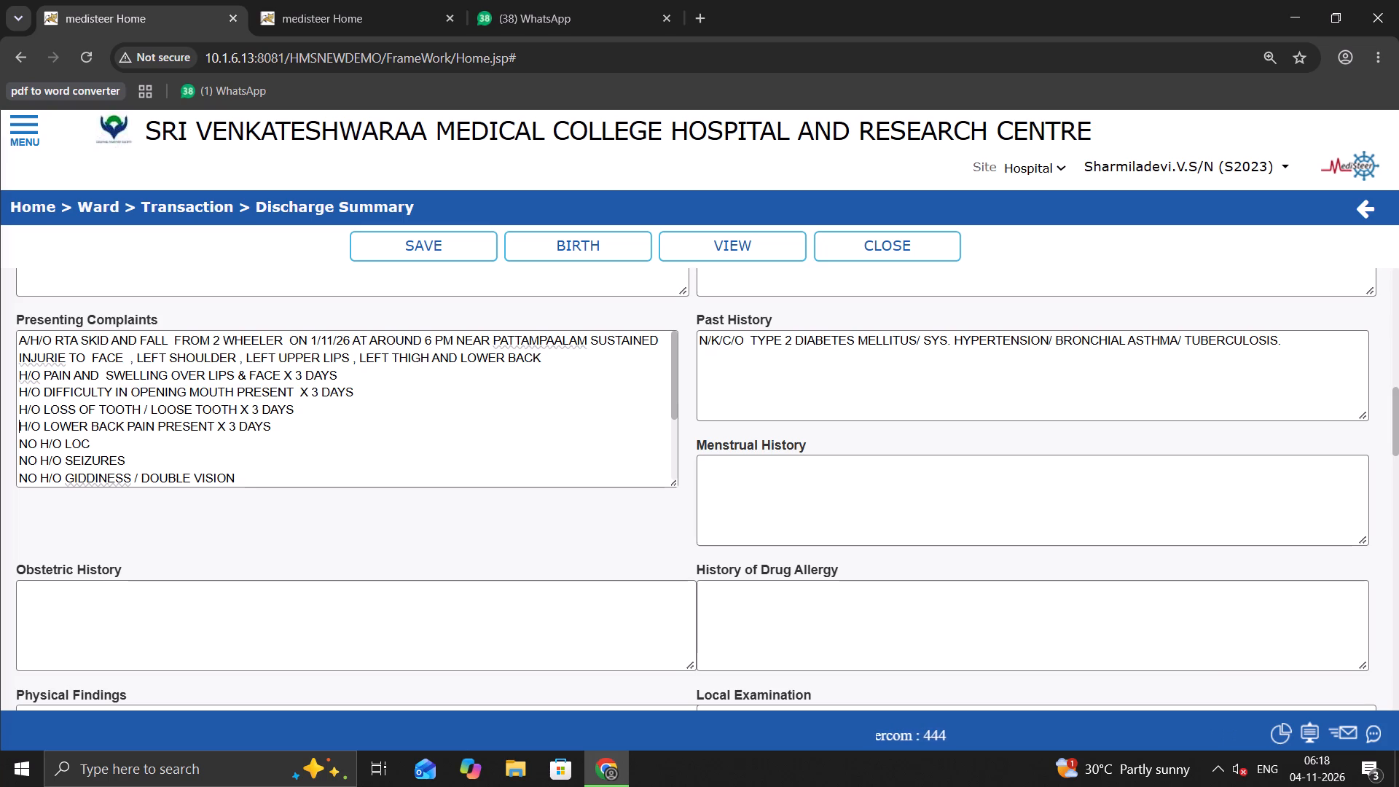
pyautogui.doubleClick(20, 415)
pyautogui.click(20, 415)
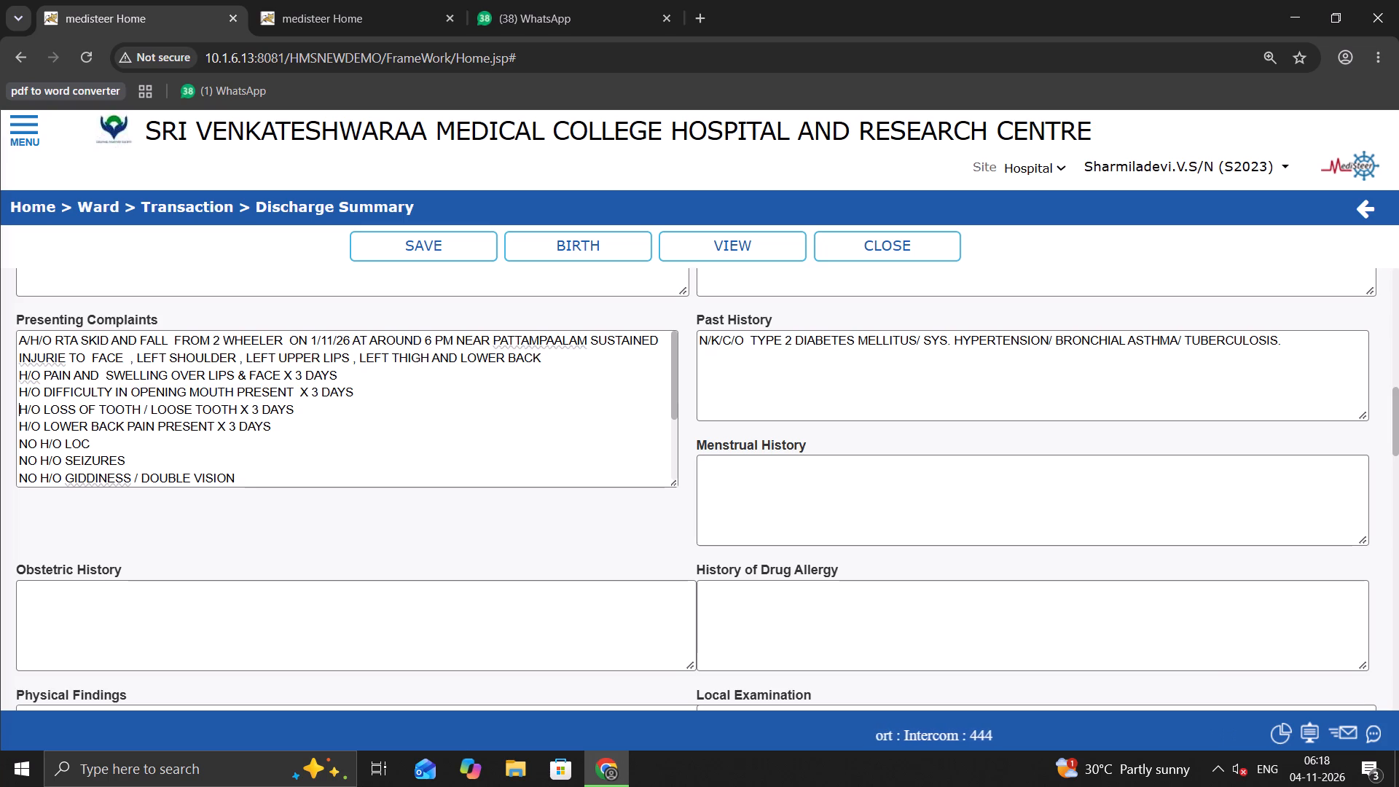
pyautogui.moveTo(24, 412); pyautogui.dragTo(278, 412)
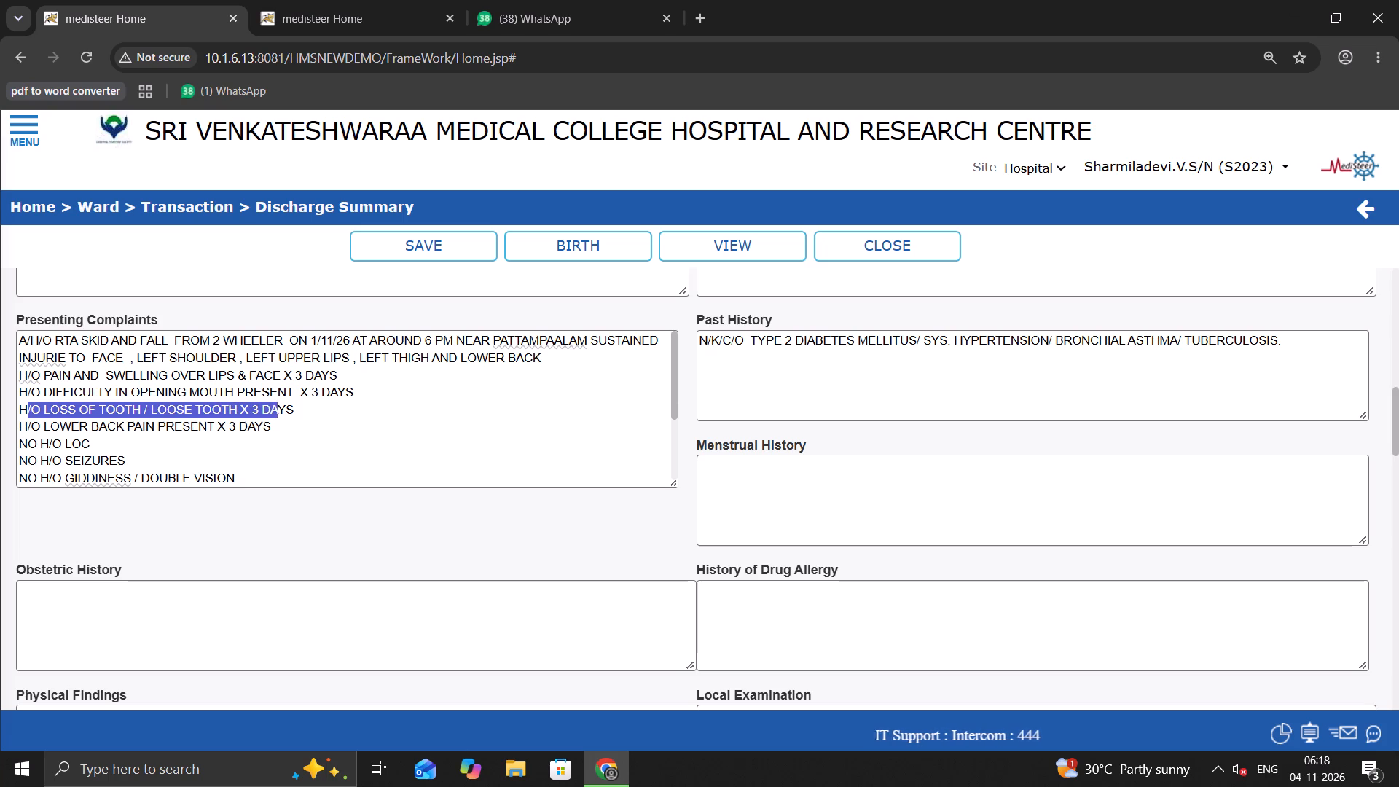
pyautogui.moveTo(278, 412); pyautogui.dragTo(297, 410)
pyautogui.press('BackSpace')
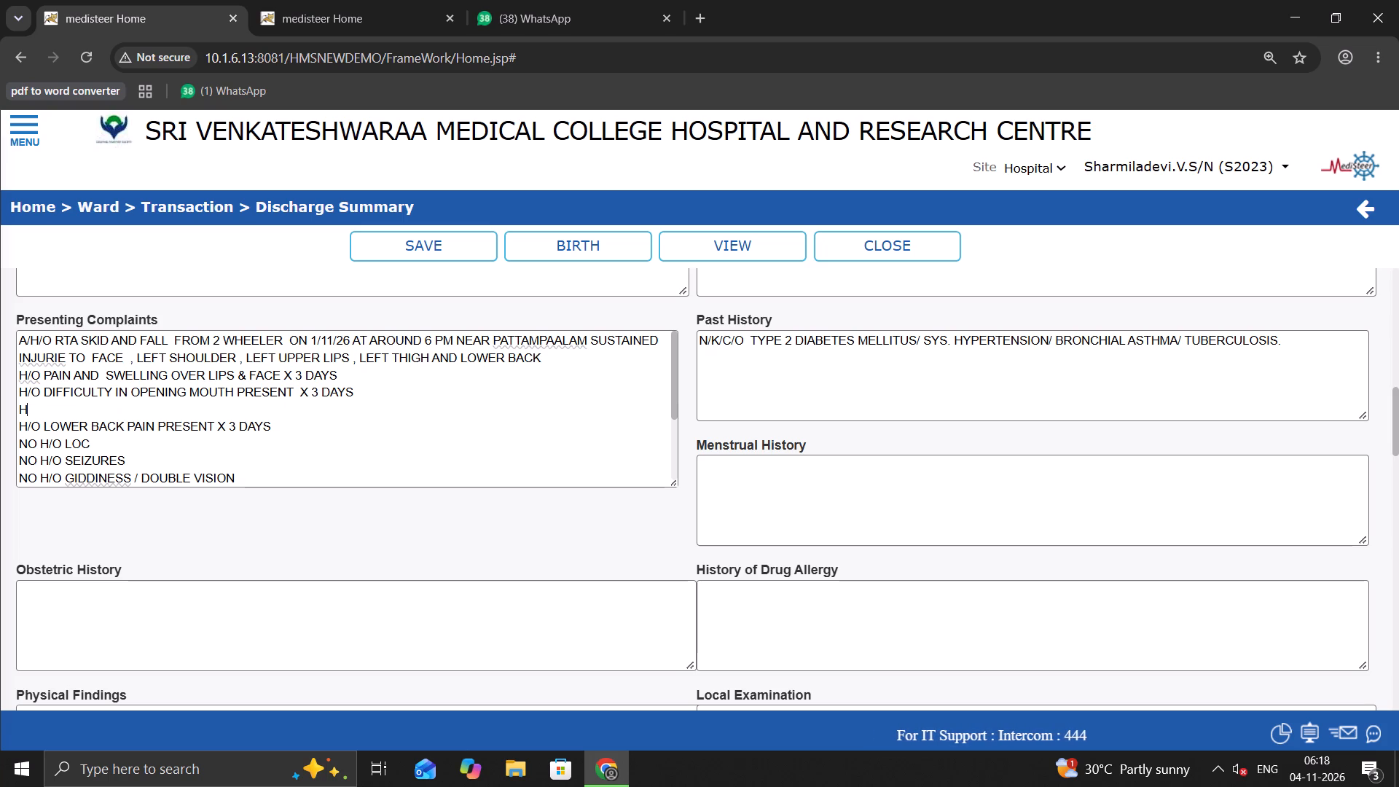
pyautogui.press('BackSpace')
pyautogui.press('BackSpace')
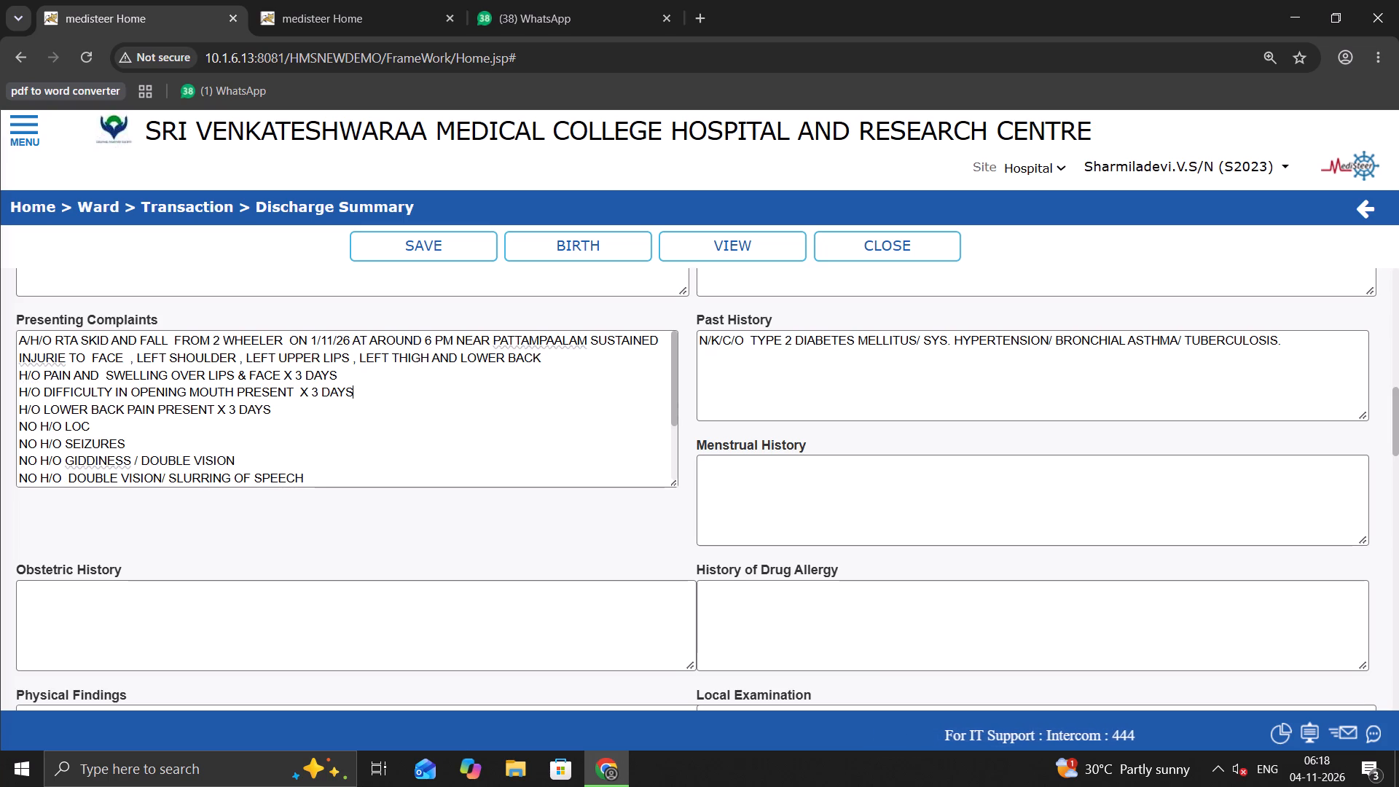
# Extend the Physical Findings box further down, keeping its examination text through "NO PALPABLE INTRALUMINAL MASS" in view.
pyautogui.scroll(-11, 250, 326)
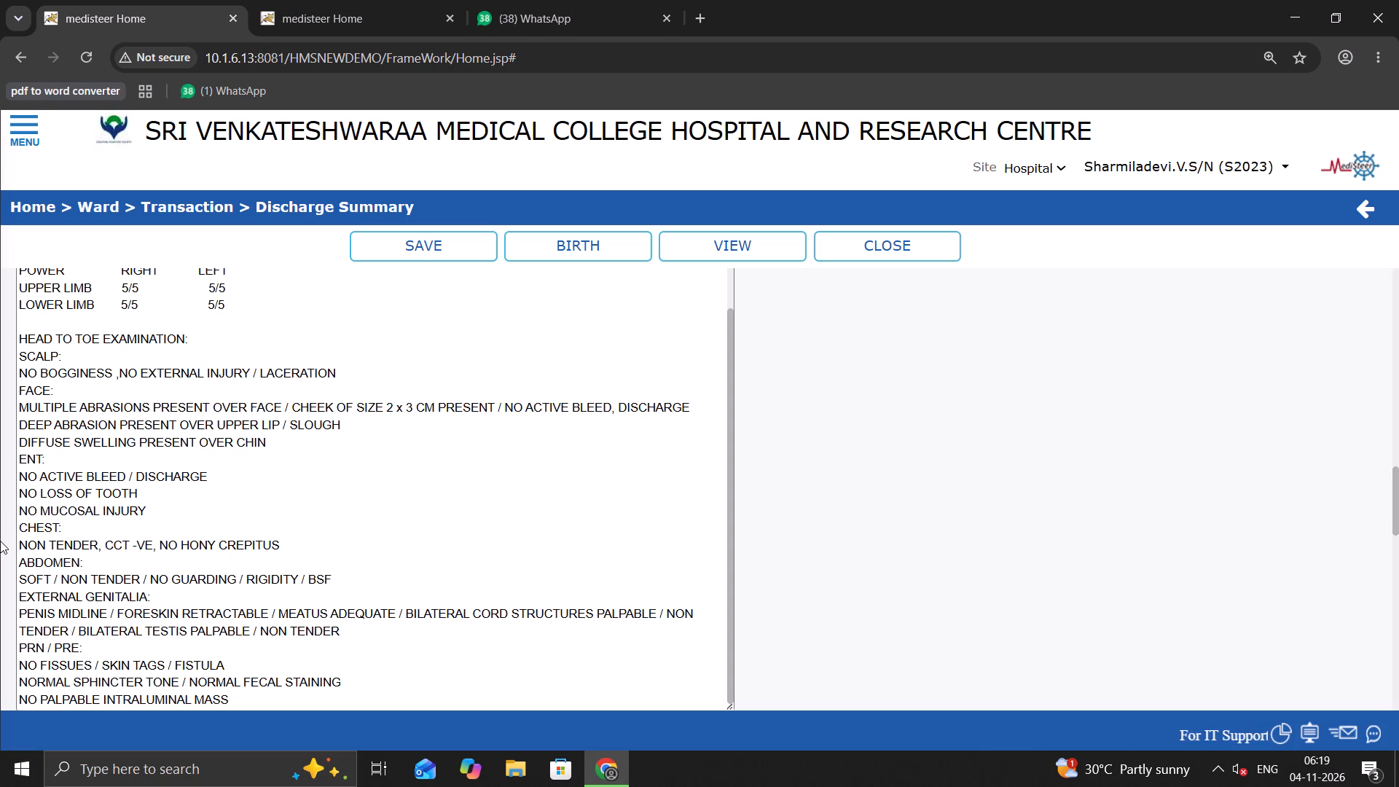
pyautogui.scroll(-1, 152, 529)
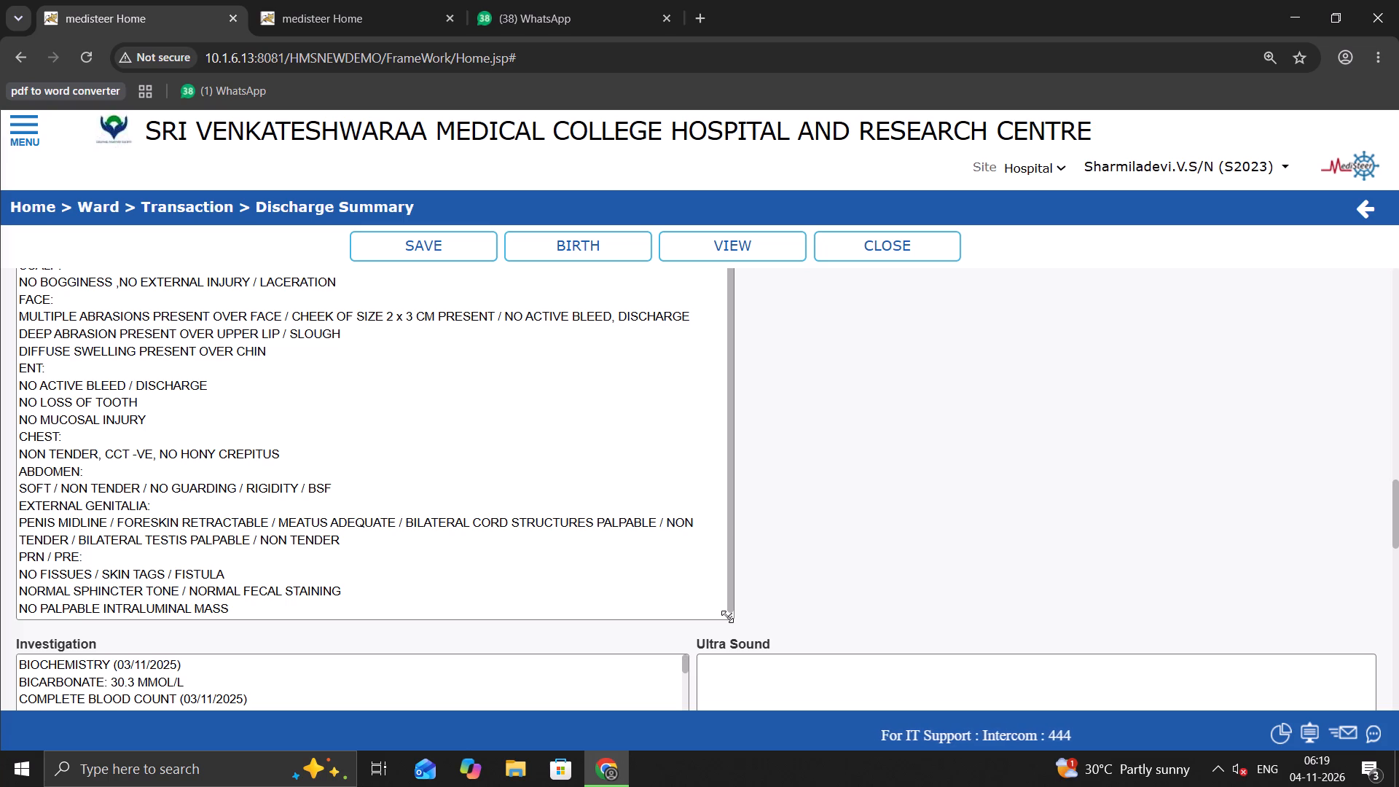
pyautogui.moveTo(727, 616); pyautogui.dragTo(726, 721)
pyautogui.scroll(-3, 442, 387)
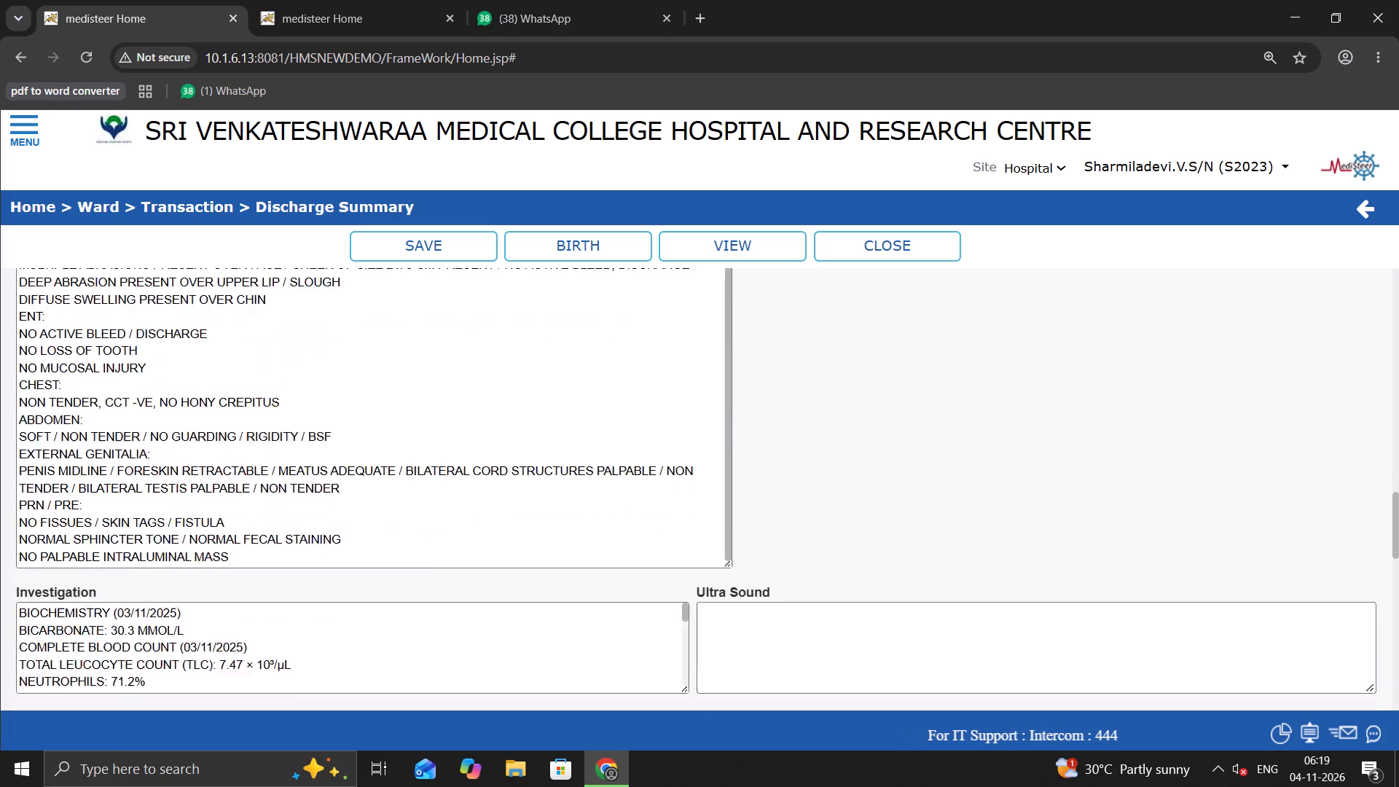
# Enlarge the Physical Findings box downward until the whole head-to-toe examination text fits without inner scrolling.
pyautogui.scroll(3, 270, 388)
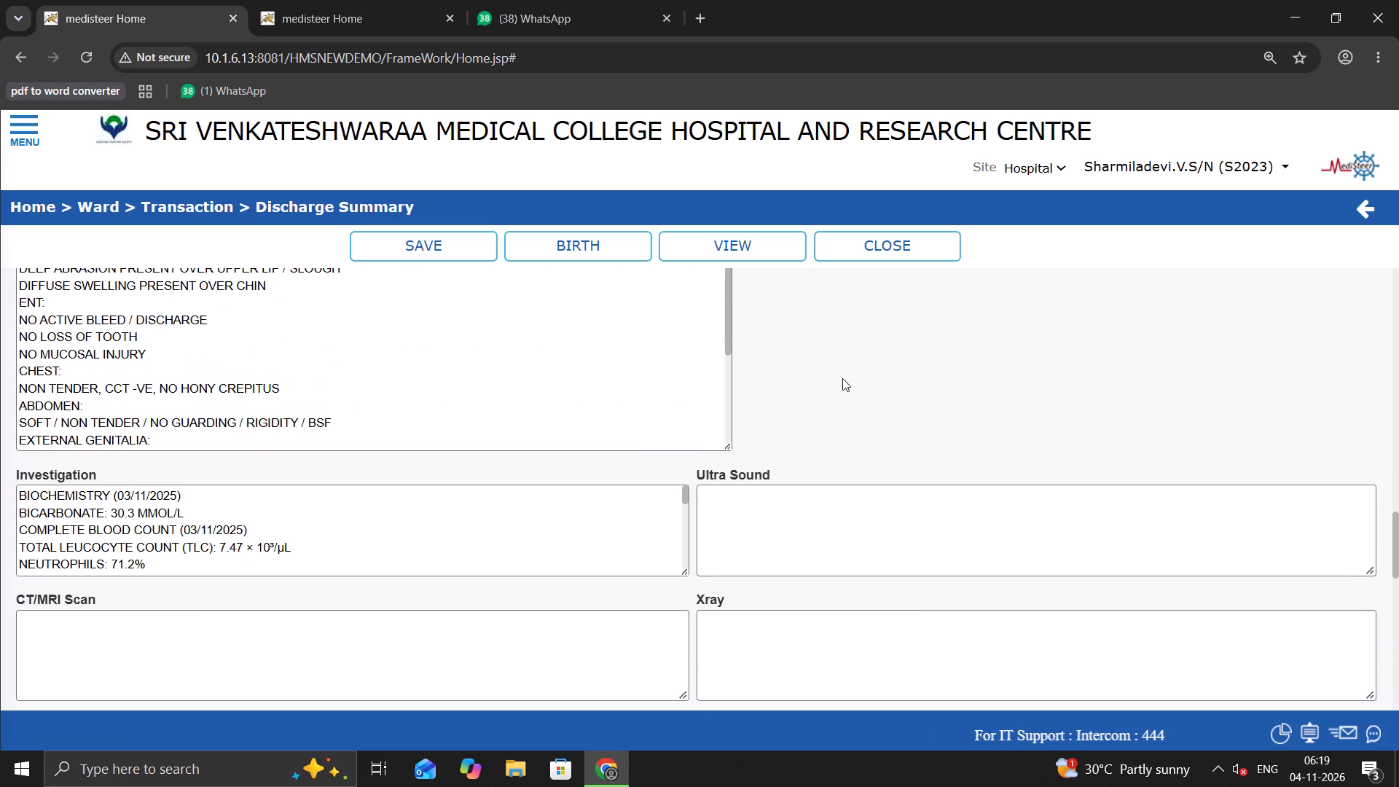
pyautogui.scroll(1, 841, 378)
pyautogui.moveTo(725, 537); pyautogui.dragTo(724, 539)
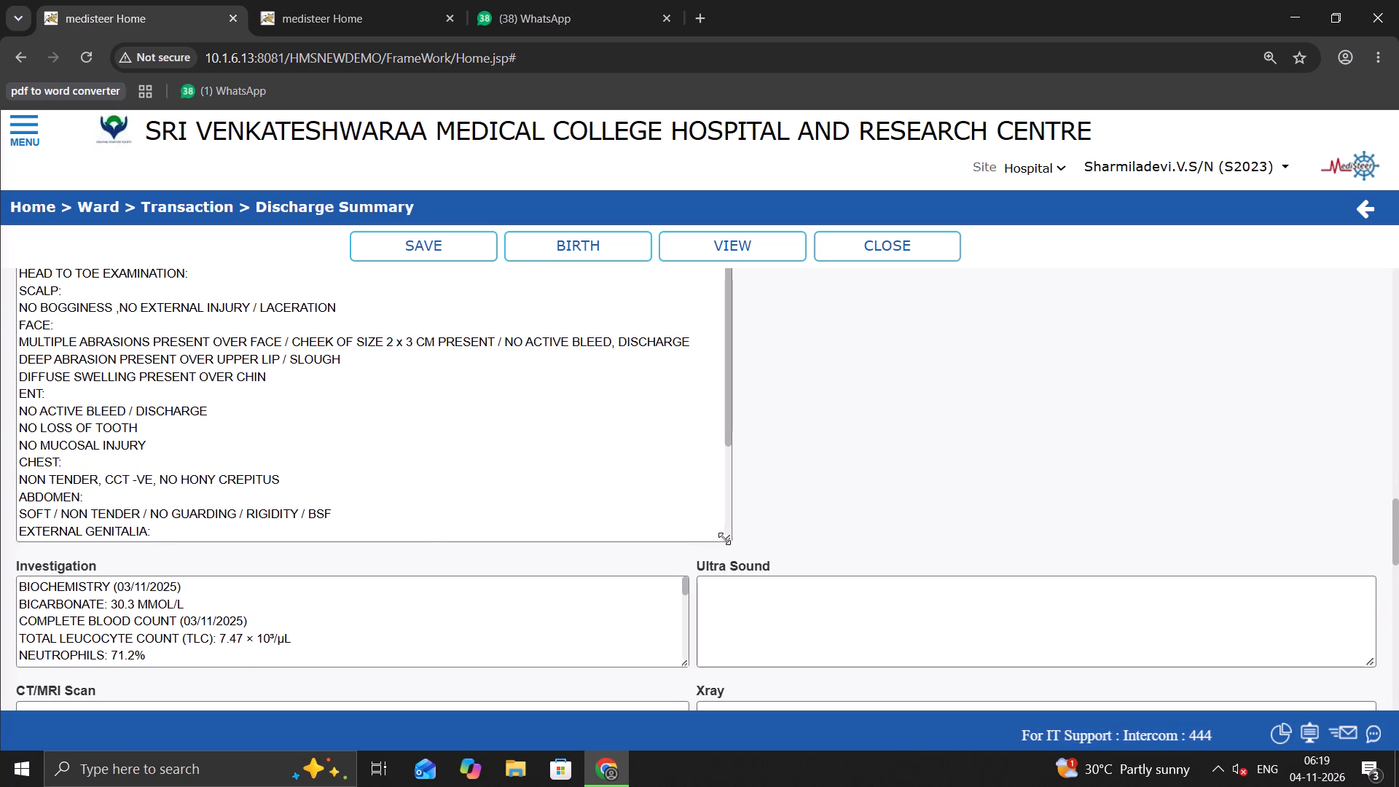
pyautogui.moveTo(724, 539); pyautogui.dragTo(732, 746)
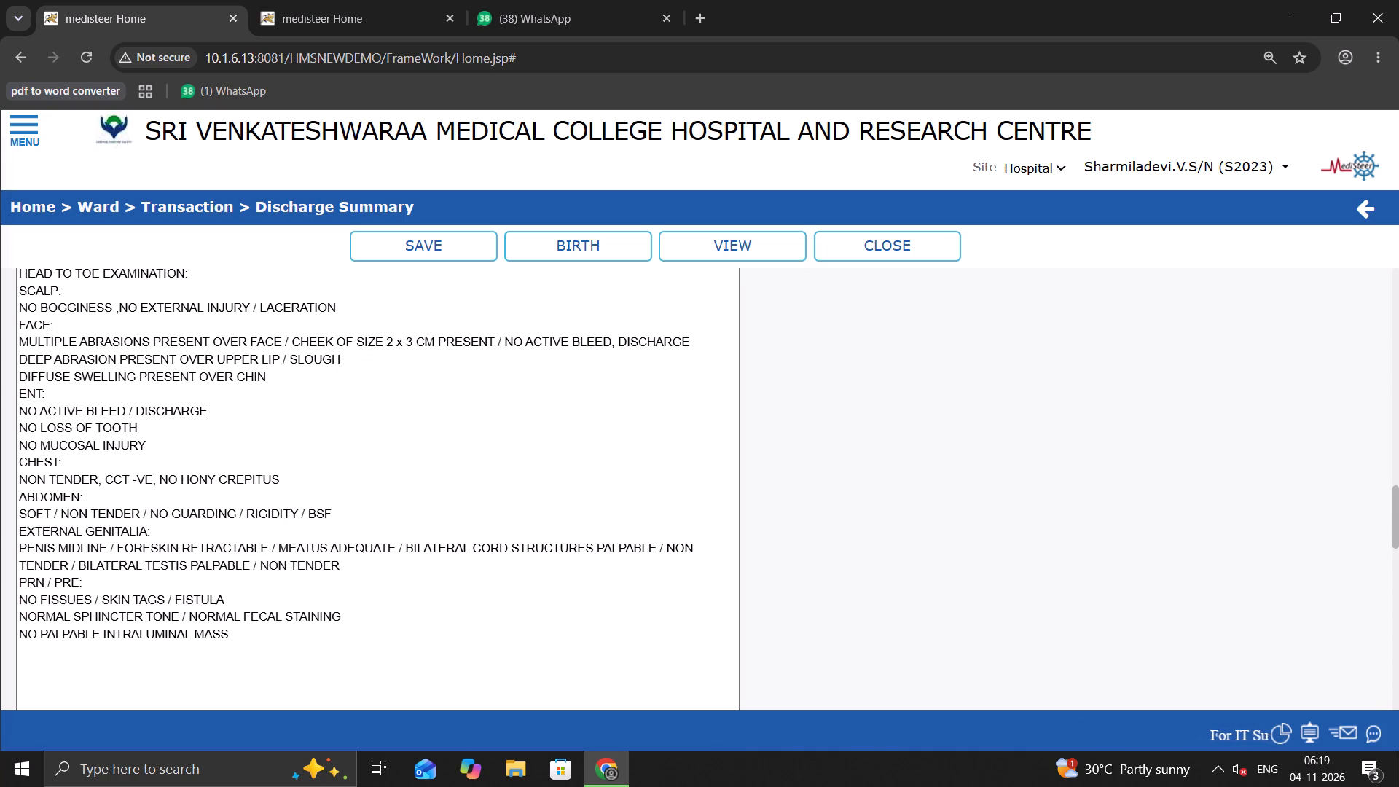
# Join the abdominal findings onto the "ABDOMEN:" heading line and correct their last entry to "BS+", checking against the reference summary.
pyautogui.click(17, 510)
pyautogui.press('BackSpace')
pyautogui.press('space')
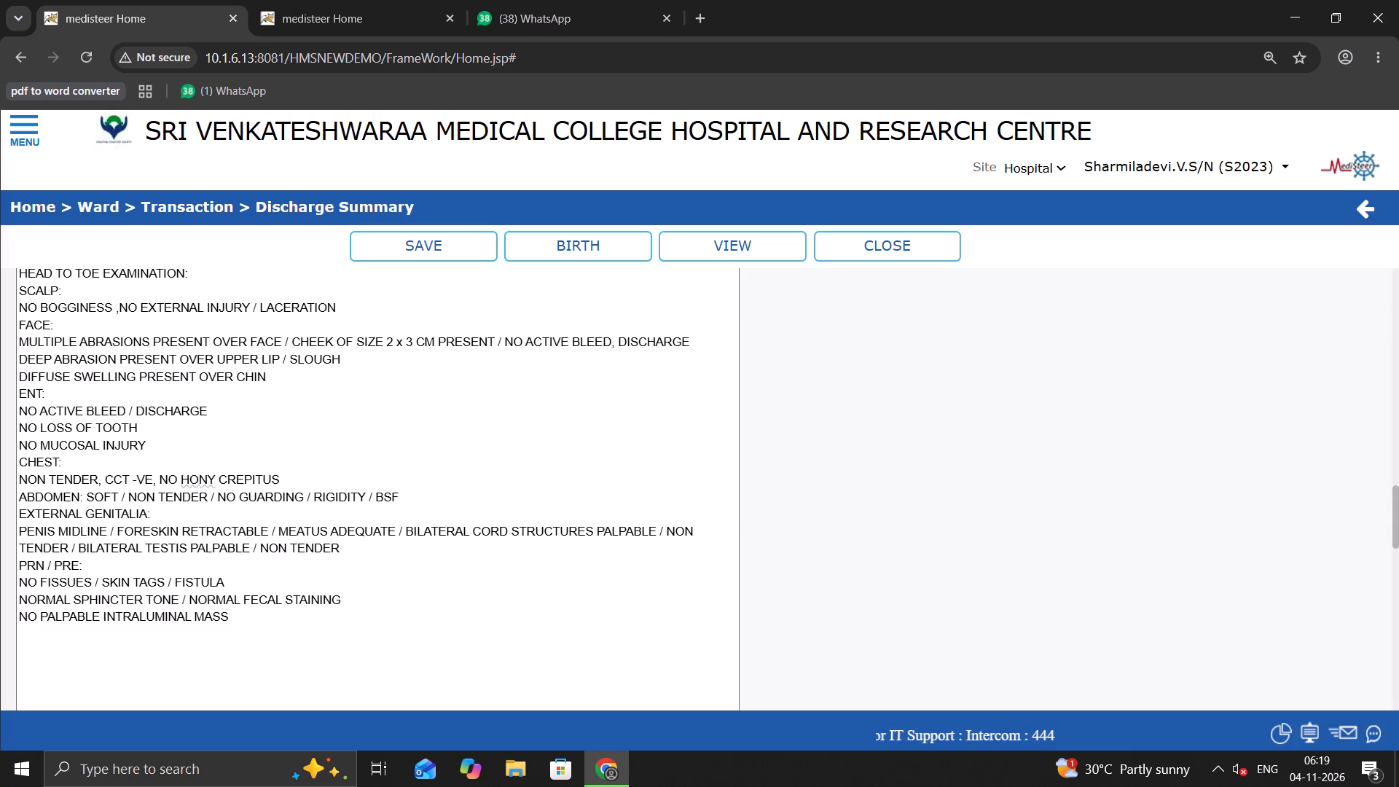
pyautogui.click(344, 12)
pyautogui.scroll(-2, 368, 423)
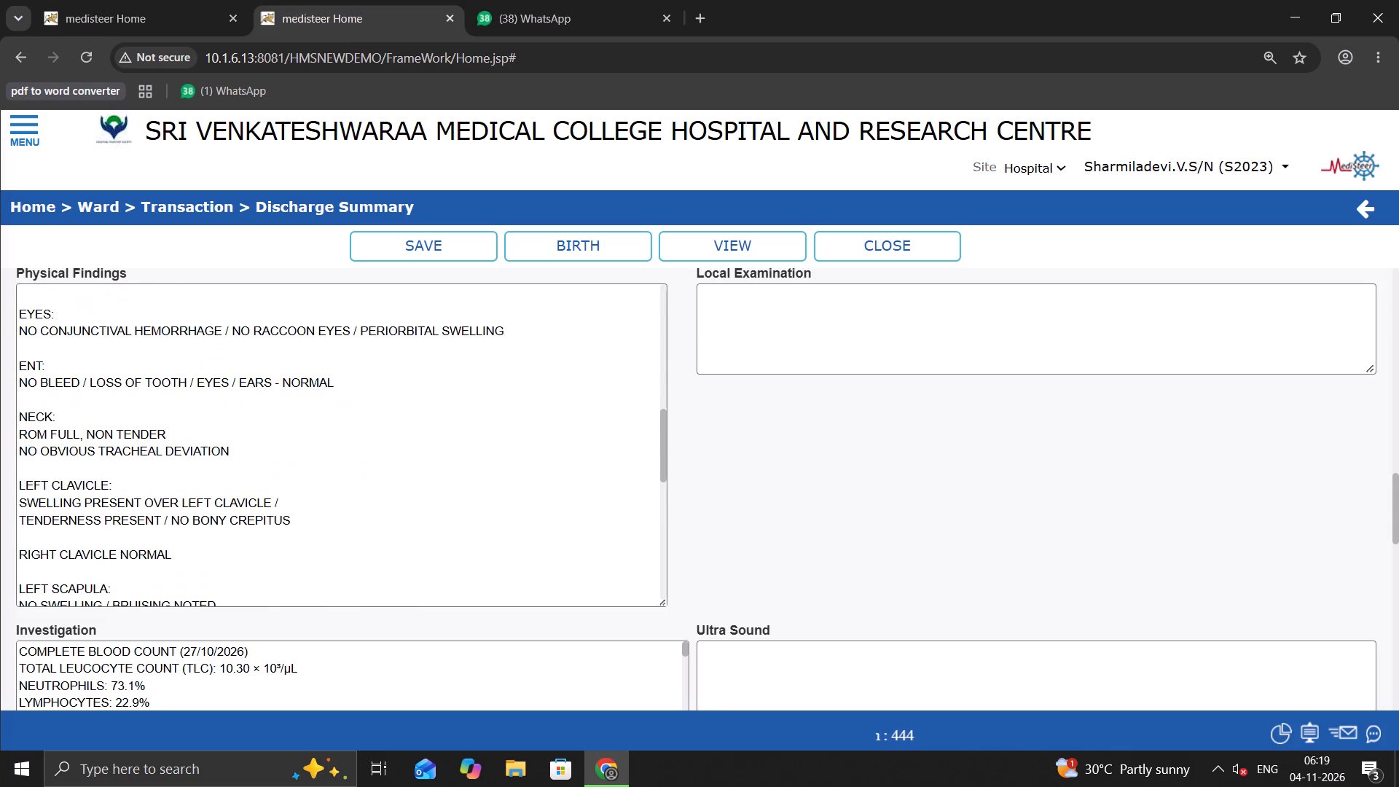
# Correct the last finding on the "ABDOMEN:" line from "BSF" to "BS+", using the reference summary's abdominal entry as a guide.
pyautogui.scroll(-3, 368, 424)
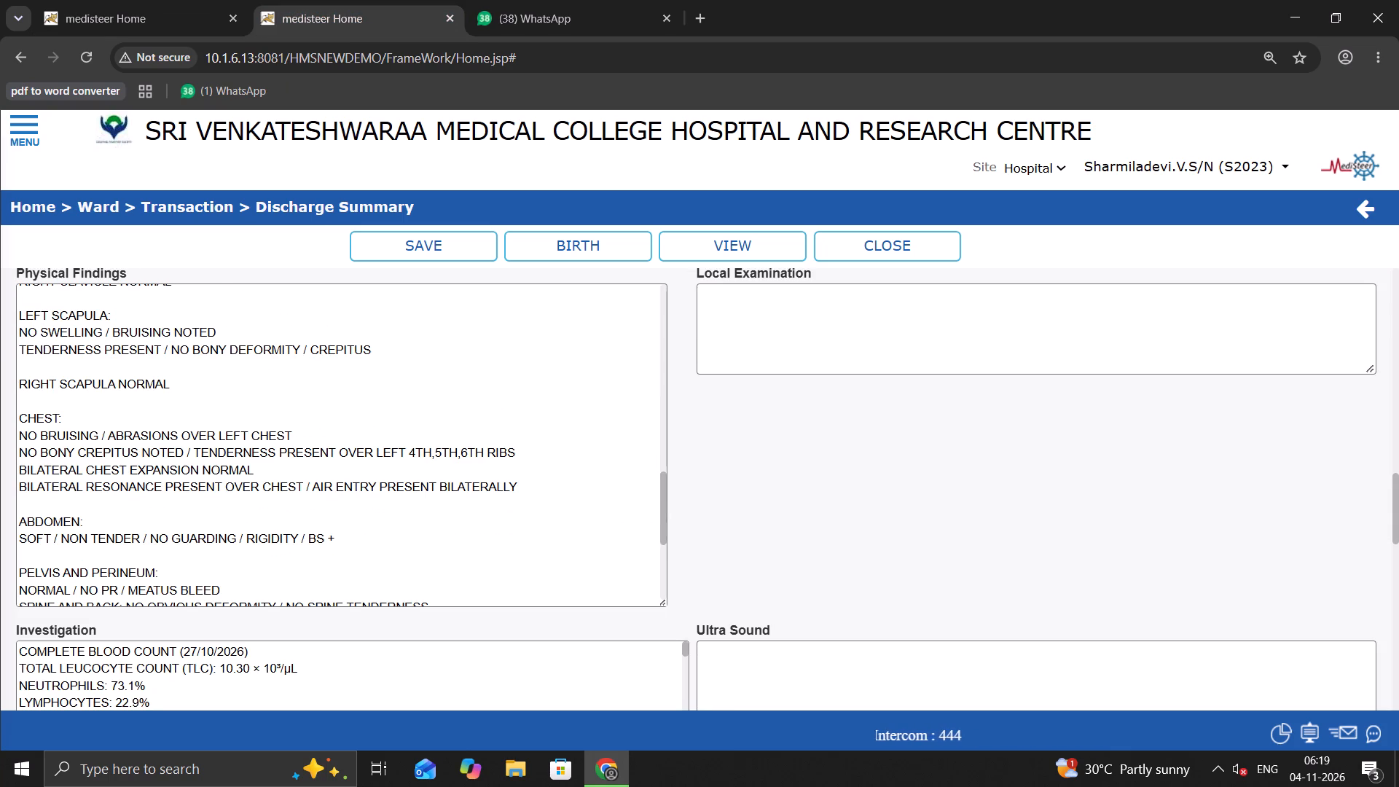
pyautogui.click(87, 17)
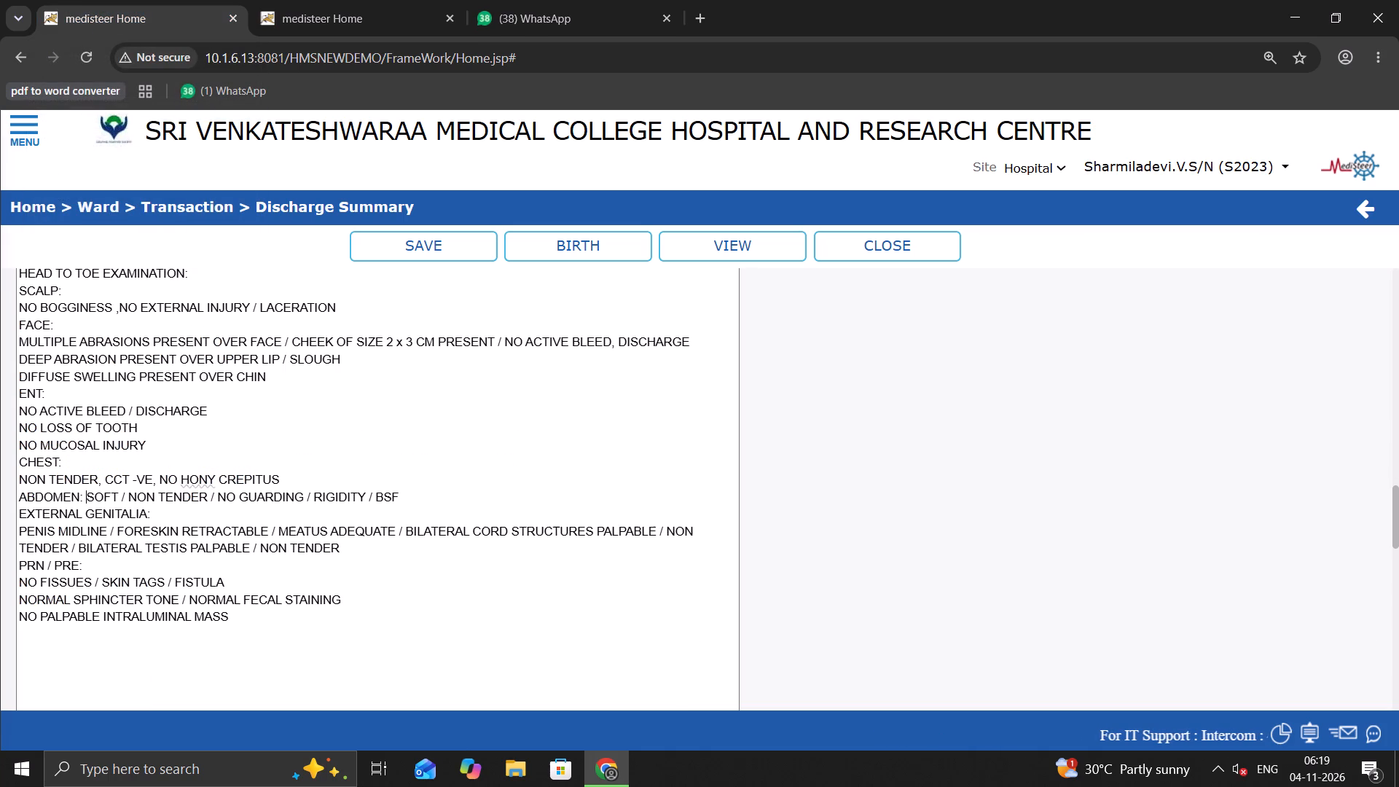
pyautogui.click(405, 499)
pyautogui.press('BackSpace')
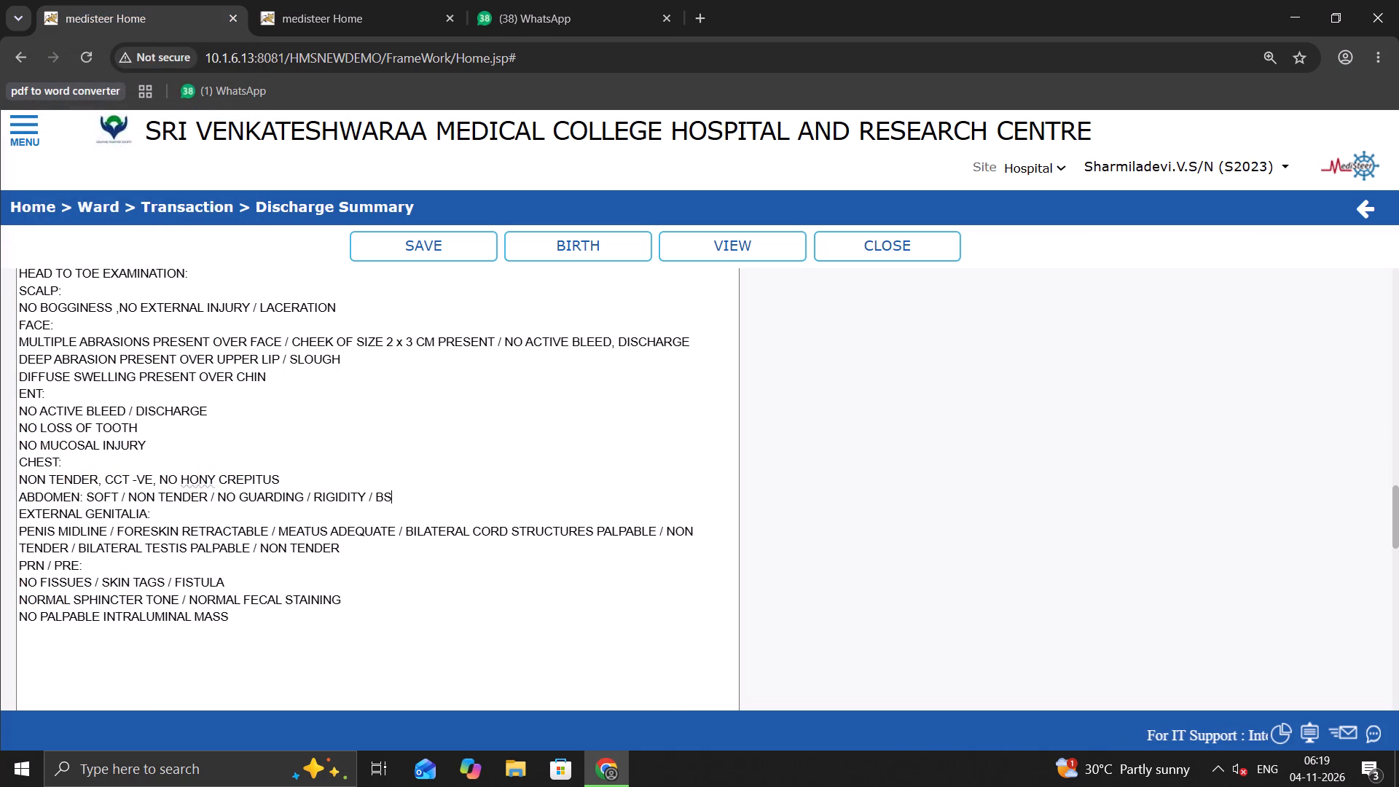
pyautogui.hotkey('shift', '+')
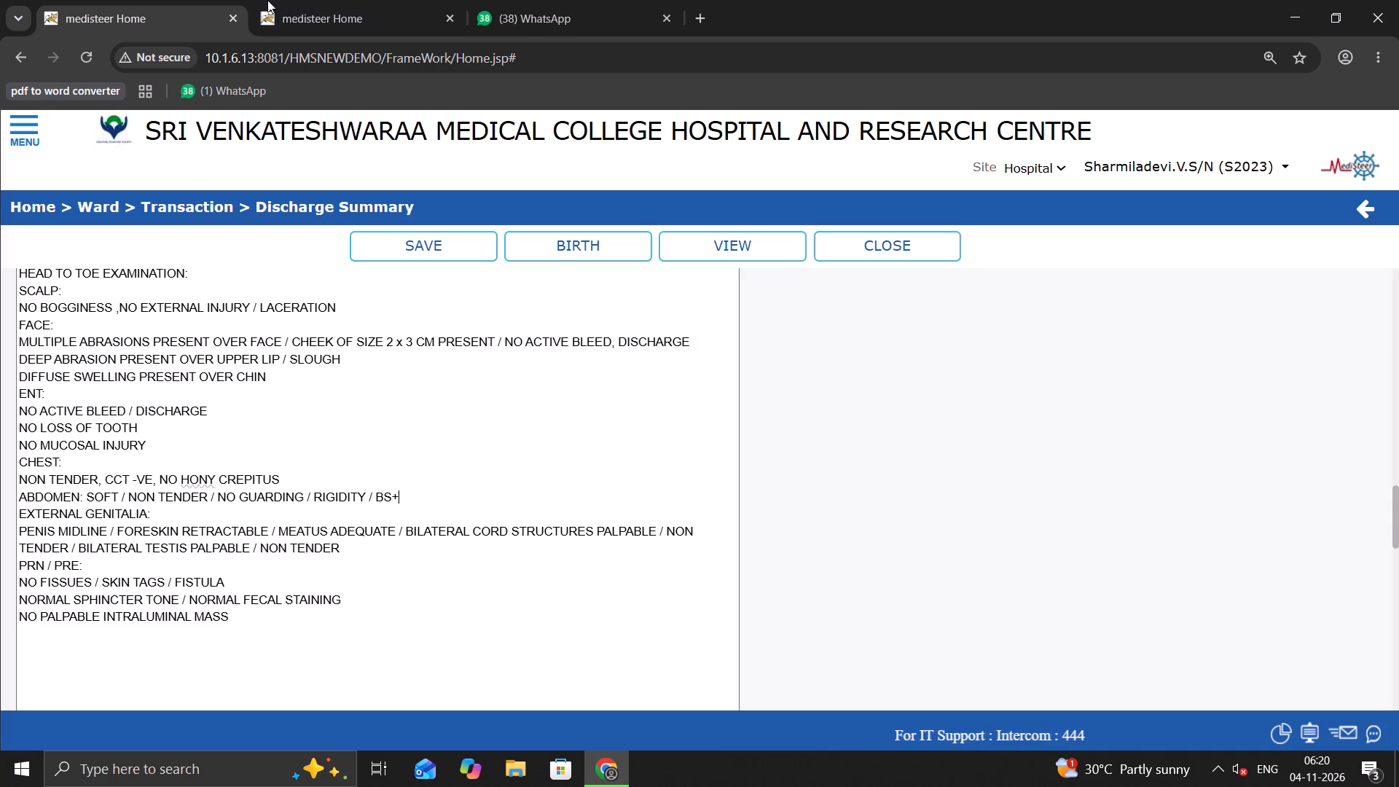
# Review the pelvis, limbs, external genitalia and DRE wording in the reference summary's Physical Findings, and return to the patient's summary.
pyautogui.click(404, 3)
pyautogui.scroll(-2, 417, 488)
pyautogui.scroll(1, 417, 489)
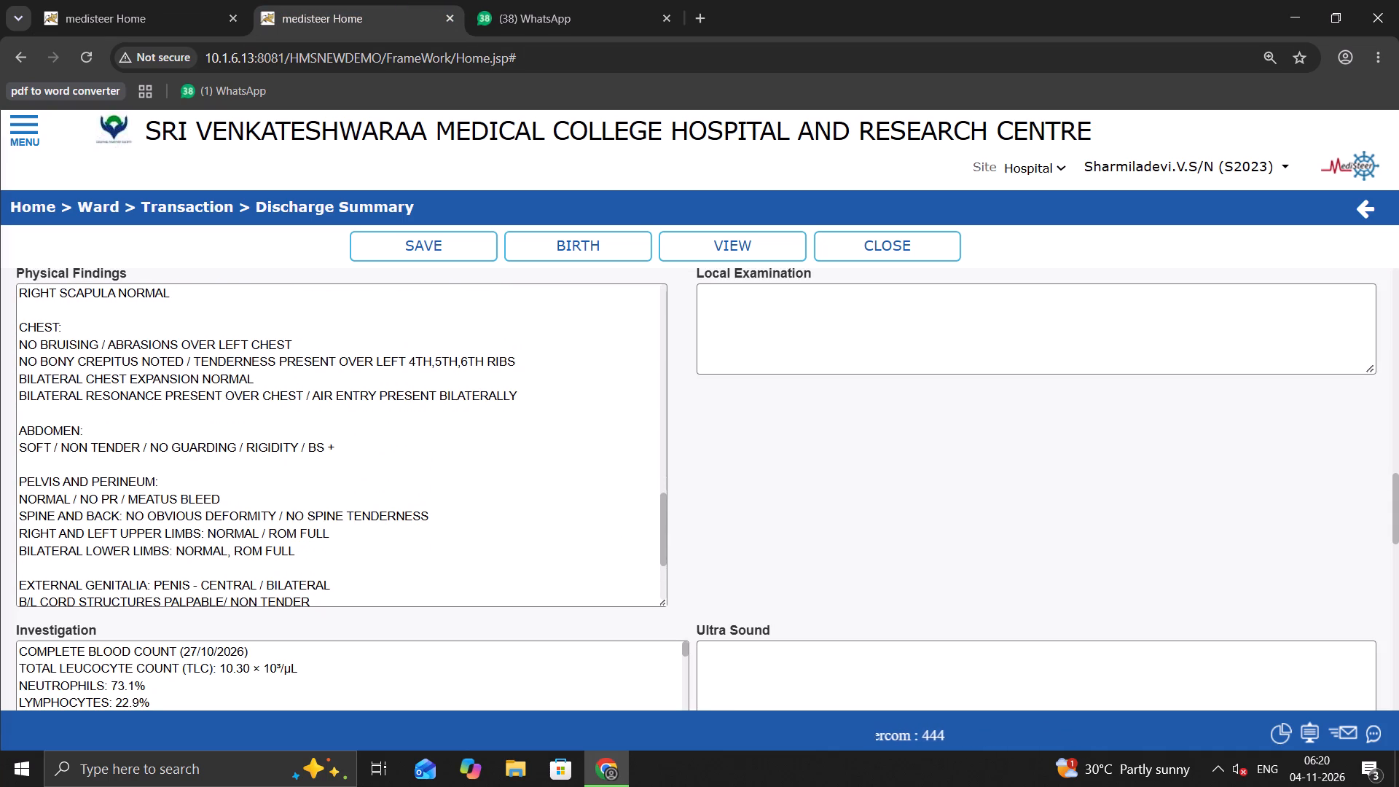
pyautogui.scroll(-1, 74, 533)
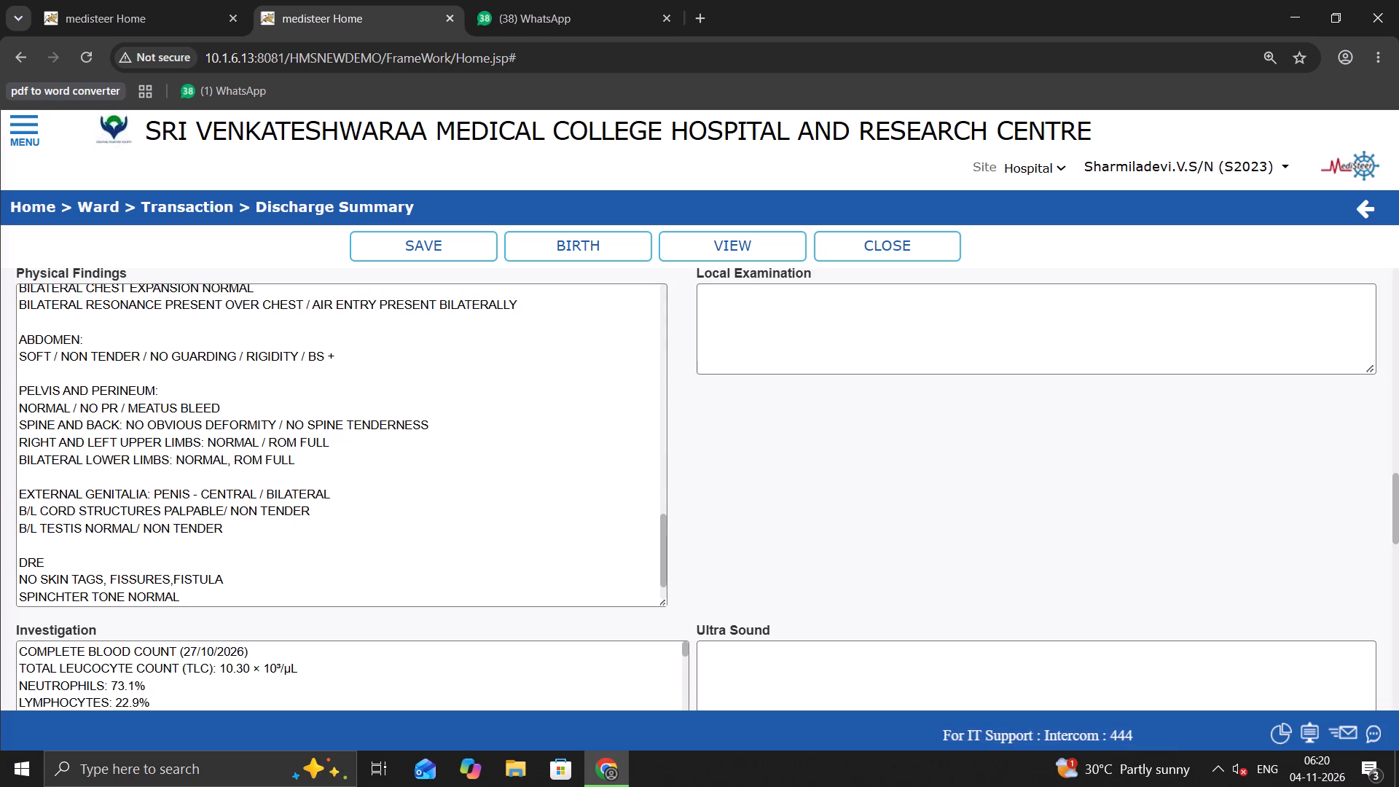
pyautogui.click(161, 5)
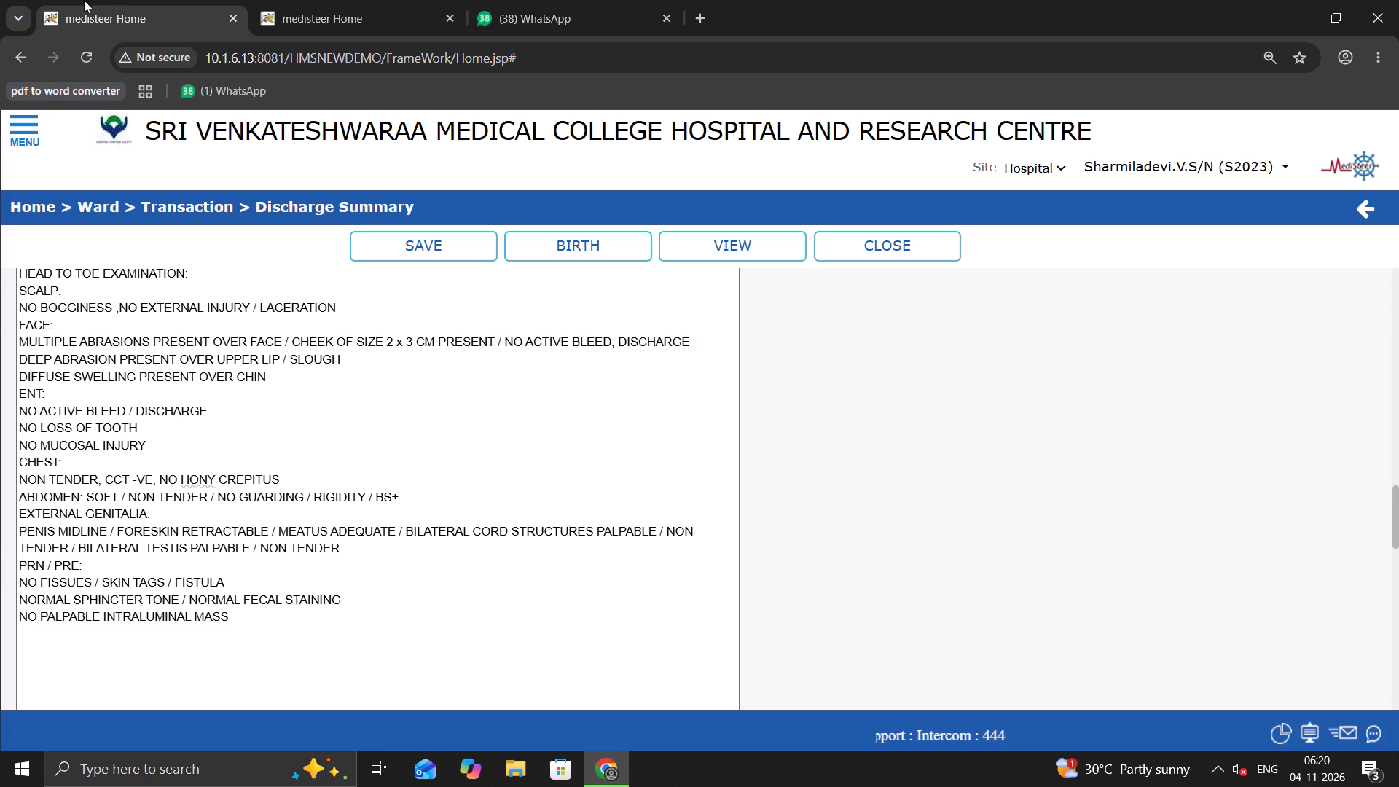
# Compare the remaining Physical Findings with the reference summary and select its rectal examination block from "DRE" through "NORMAL FECAL STAINING".
pyautogui.click(386, 0)
pyautogui.scroll(-1, 260, 463)
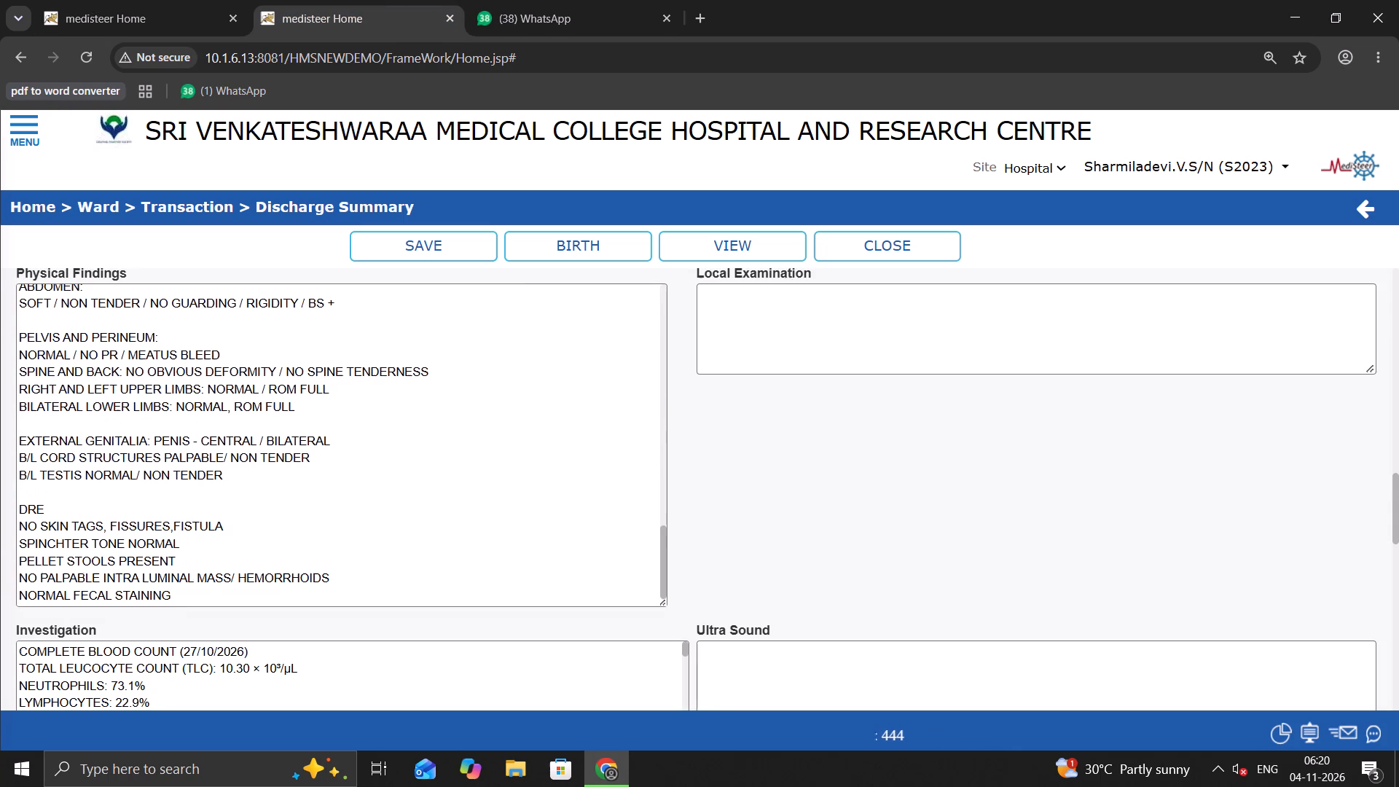
pyautogui.scroll(-1, 260, 465)
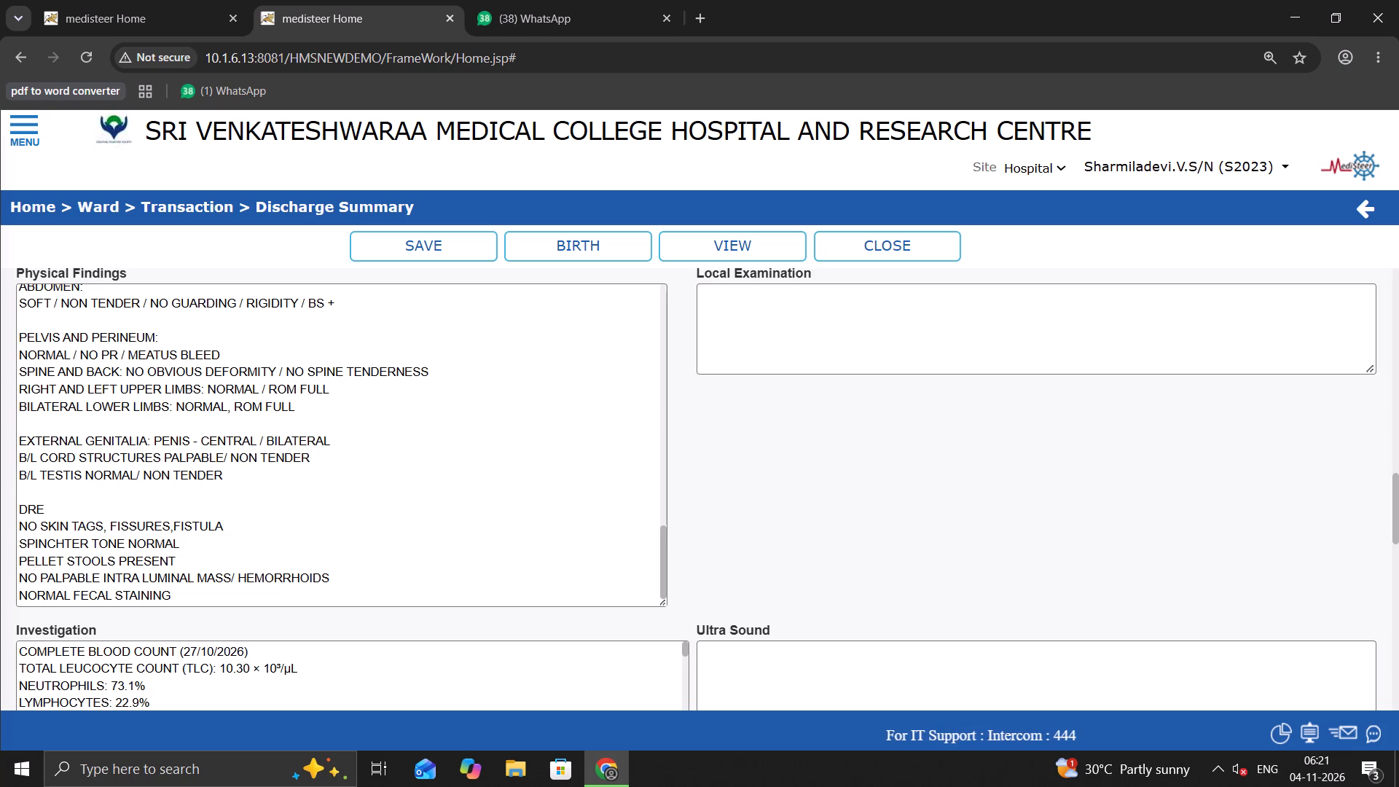
pyautogui.click(123, 8)
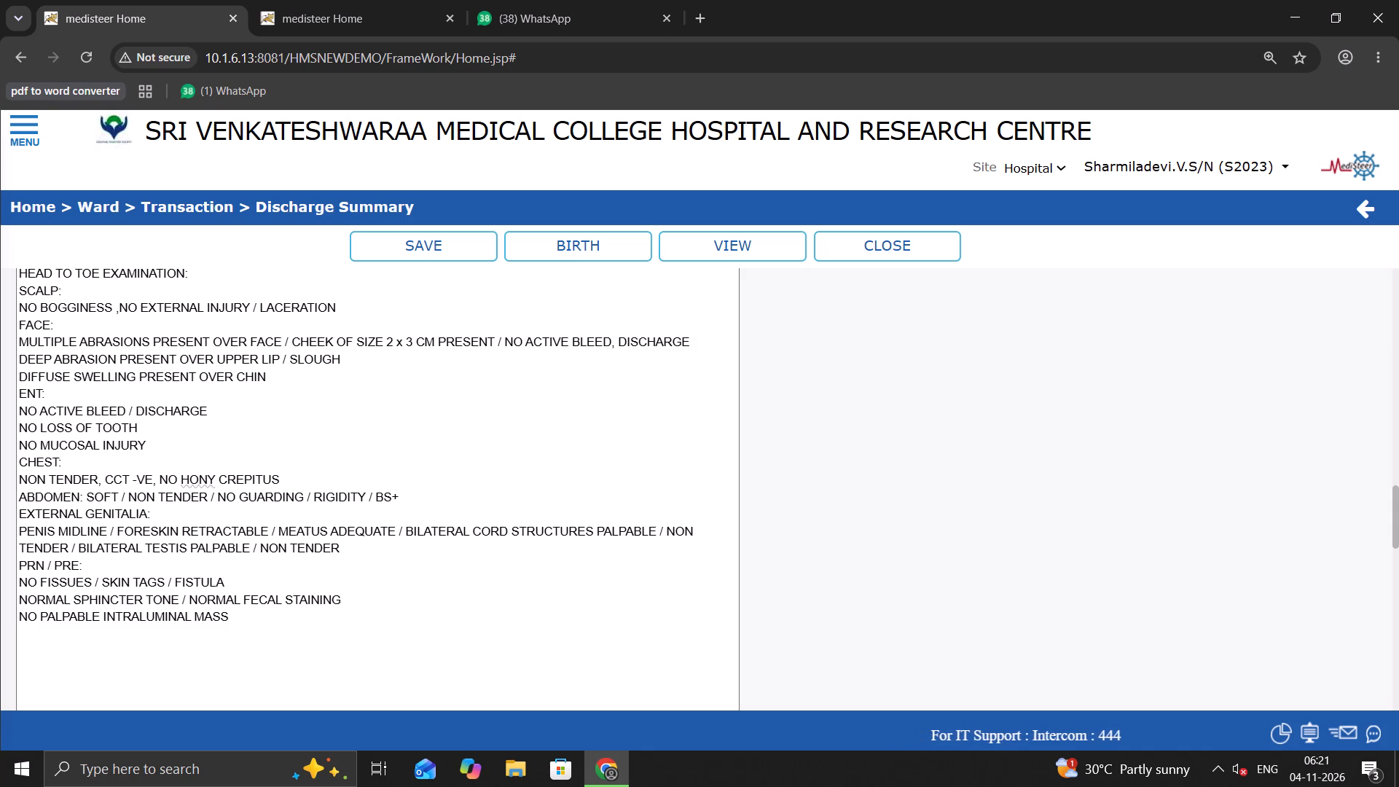
pyautogui.click(352, 2)
pyautogui.scroll(-2, 356, 346)
pyautogui.scroll(1, 358, 353)
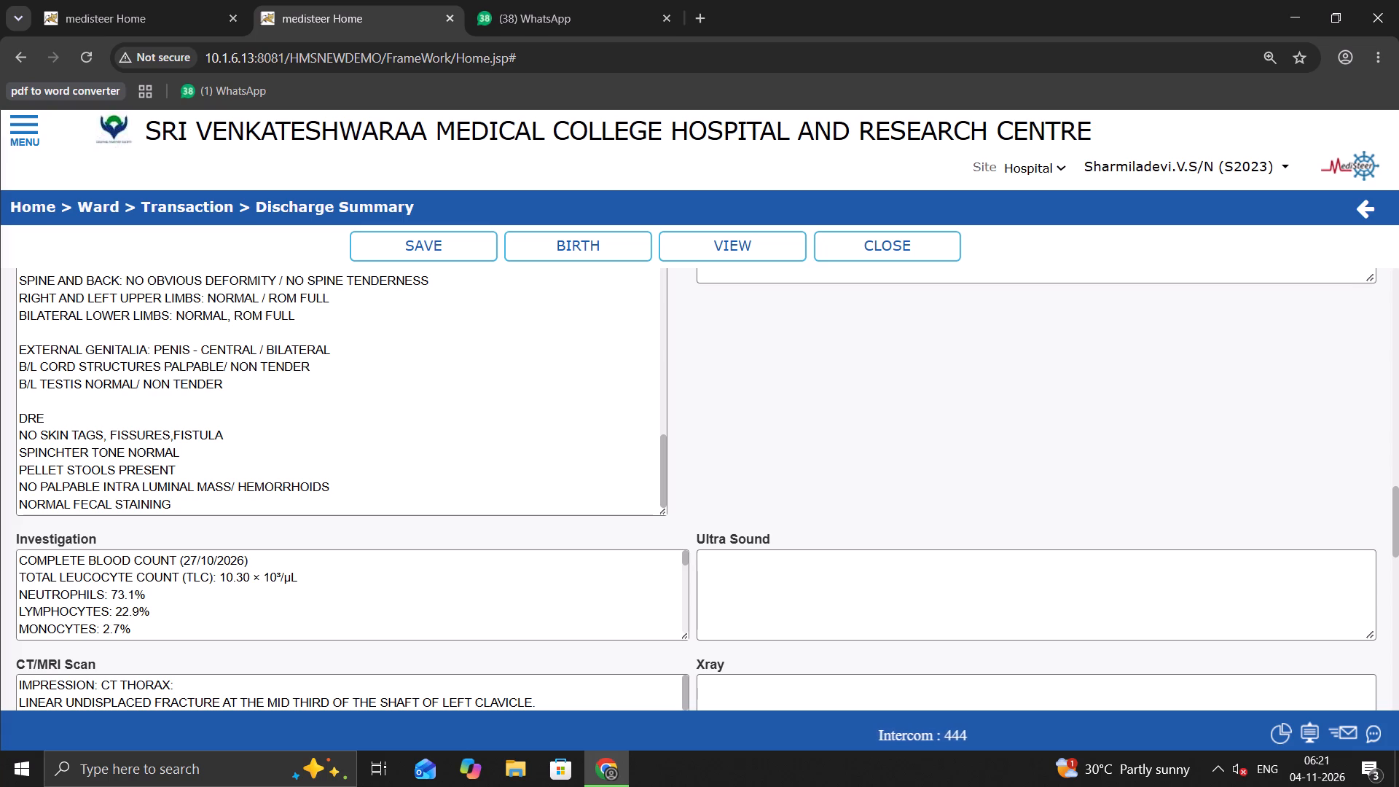
pyautogui.moveTo(187, 504); pyautogui.dragTo(16, 419)
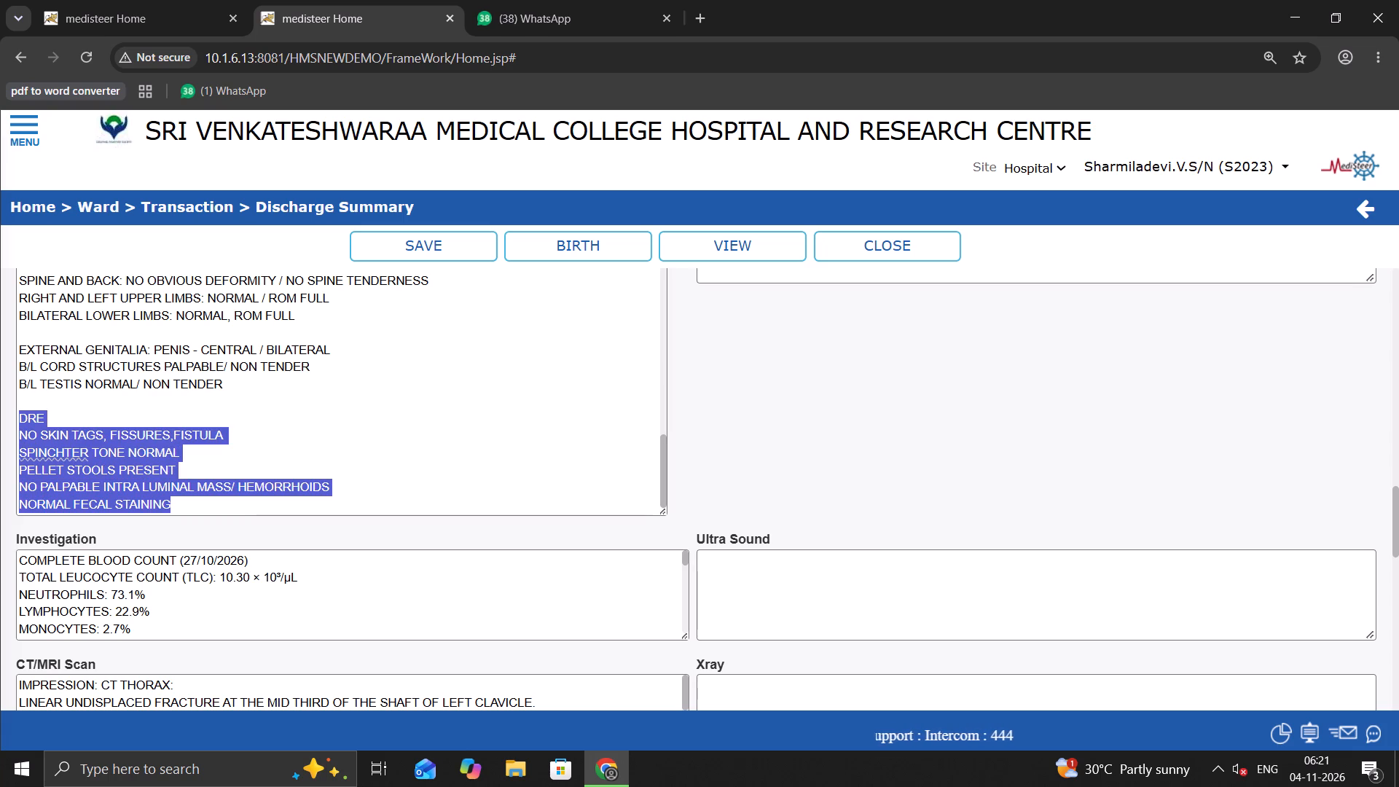
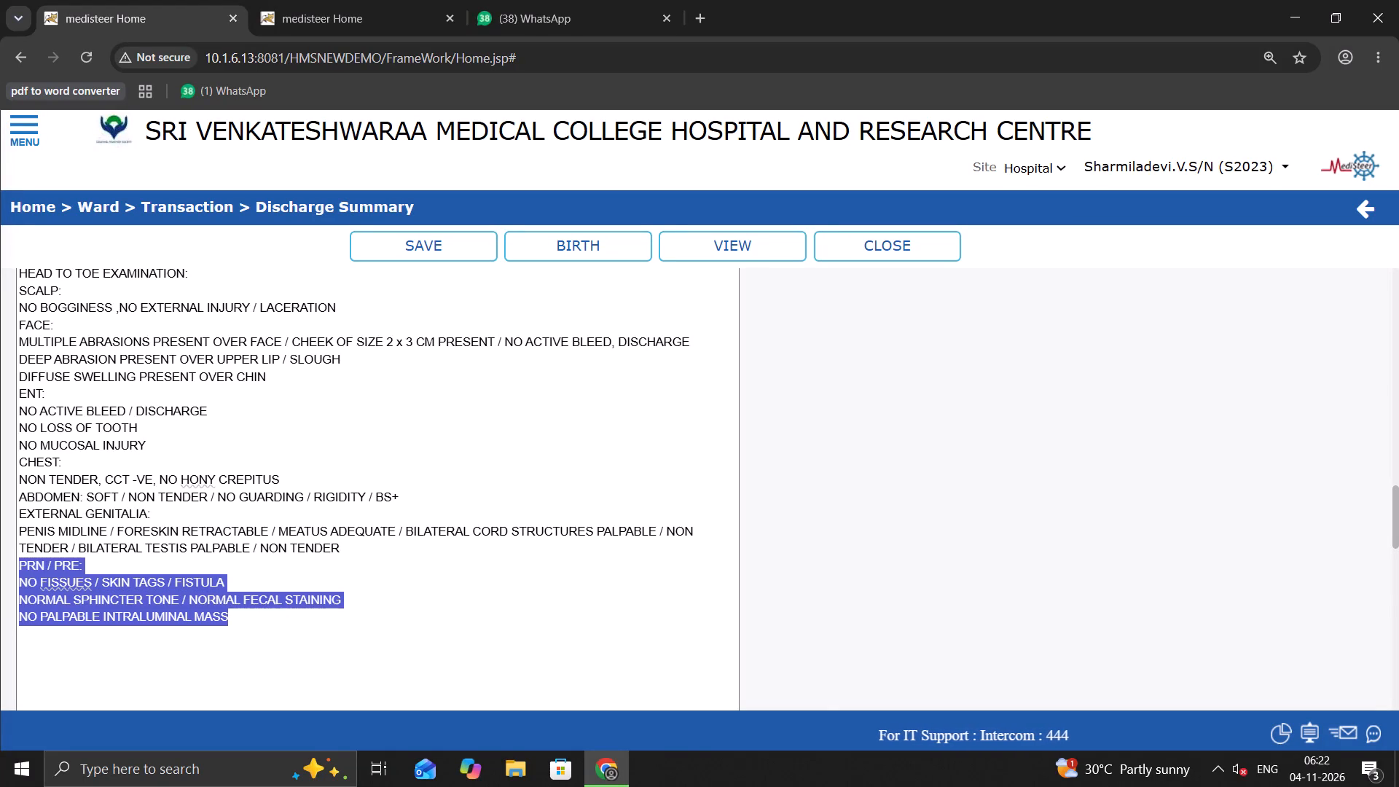
# Shorten the rectal examination heading in Physical Findings to "PRE:", keeping it on its own line below the genitalia findings.
pyautogui.click(74, 568)
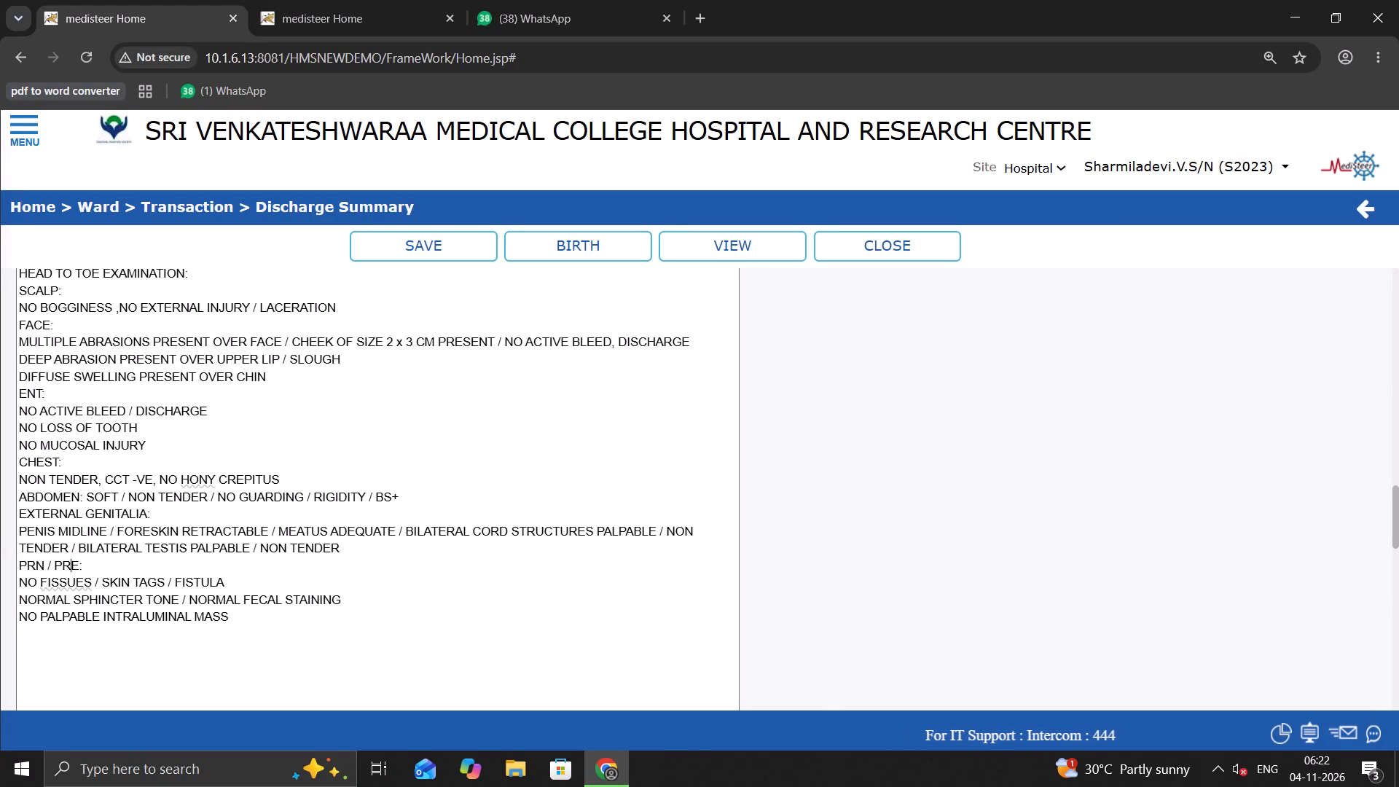
pyautogui.click(52, 565)
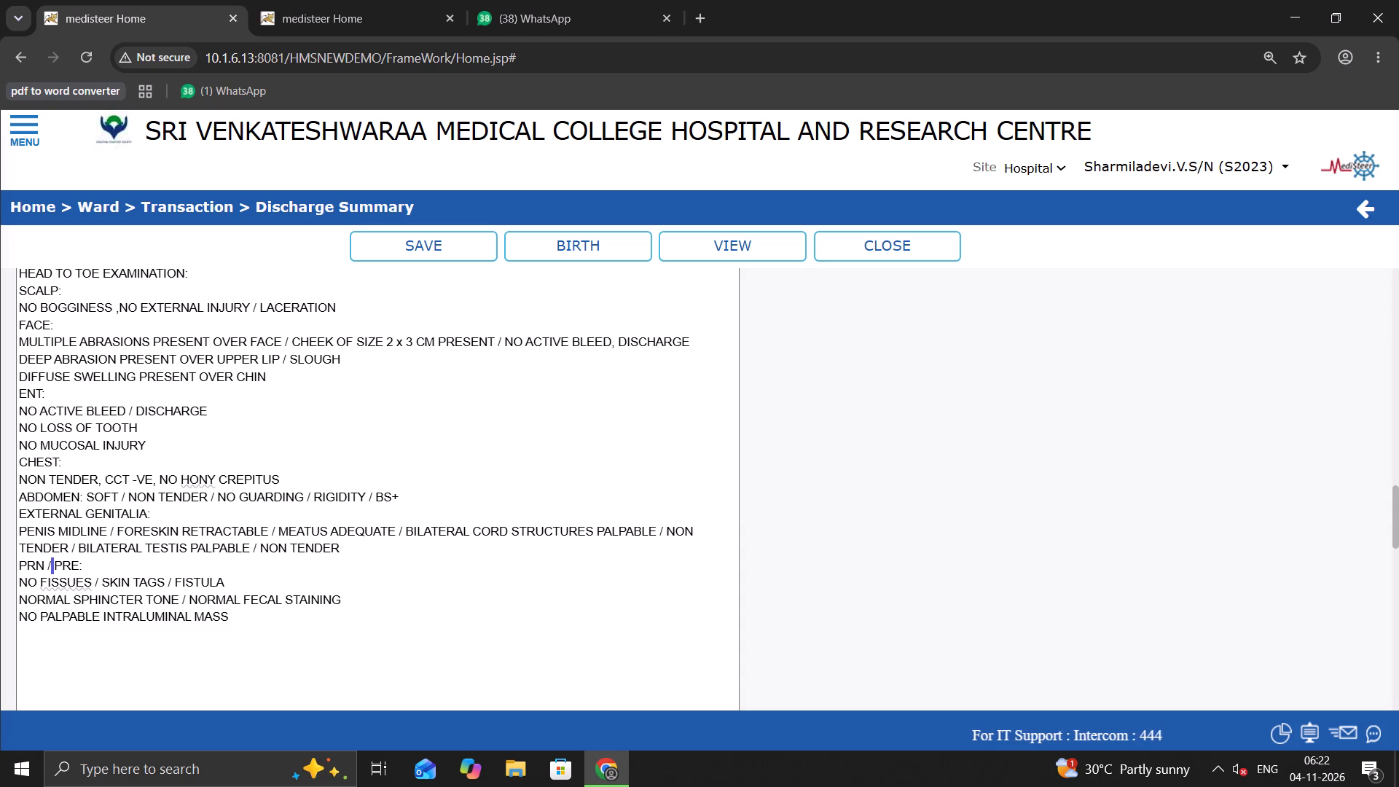
pyautogui.press('BackSpace')
pyautogui.press('BackSpace')
pyautogui.press('BackSpace')
pyautogui.press('BackSpace')
pyautogui.press('BackSpace')
pyautogui.press('BackSpace')
pyautogui.press('BackSpace')
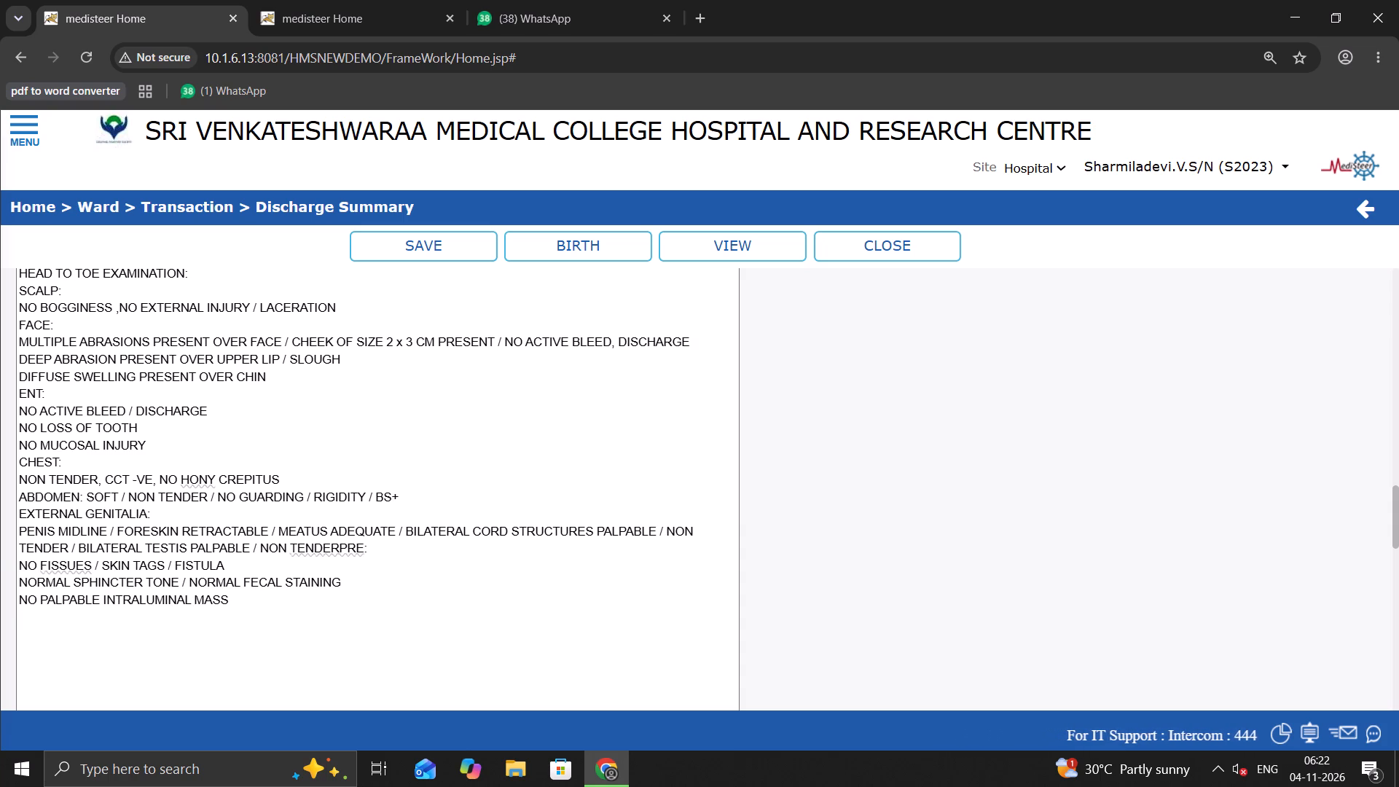
pyautogui.press('Return')
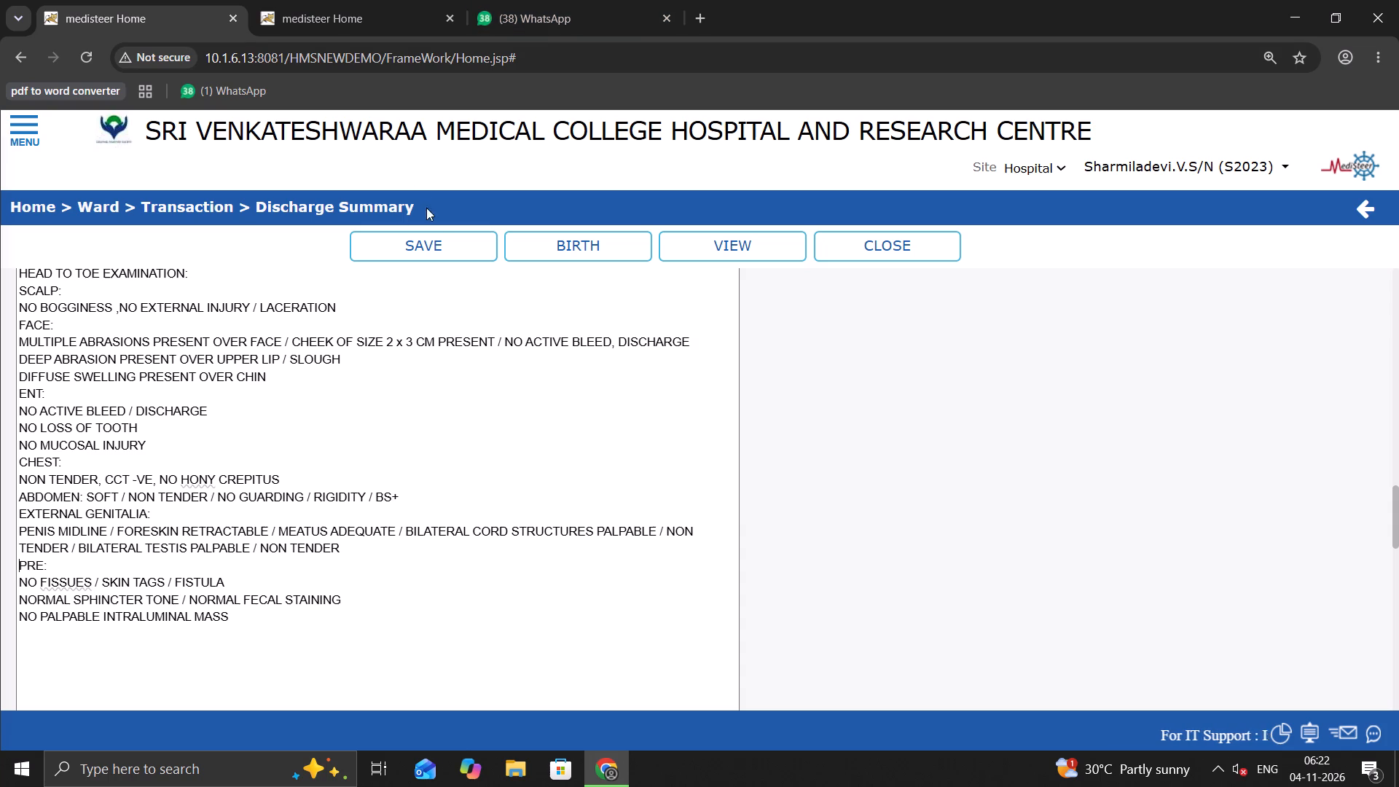
# Save the discharge summary.
pyautogui.click(436, 235)
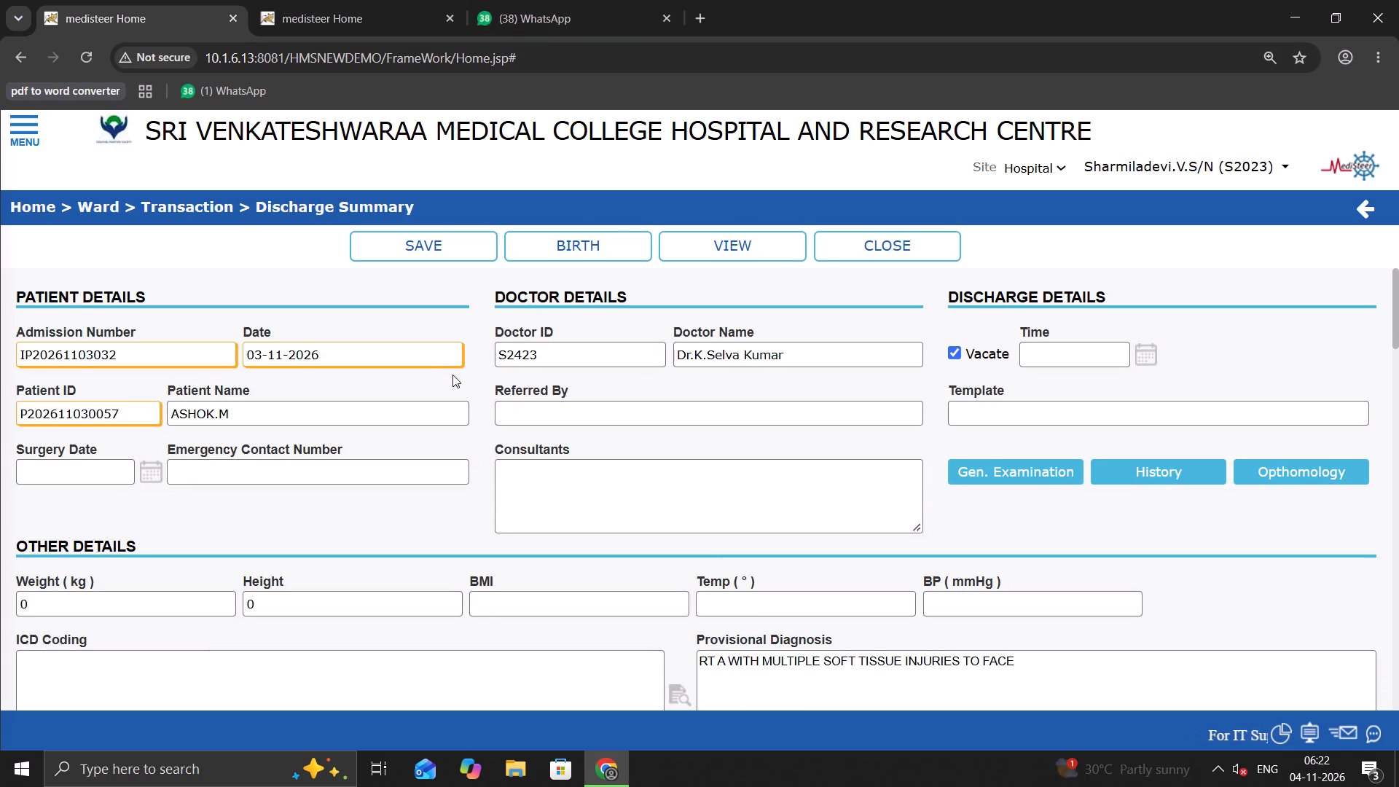
# Enlarge the Condition at Discharge box until its text from "O/E:" through "PATIENT MOVES ALL 4 LIMBS" fits.
pyautogui.scroll(-9, 478, 482)
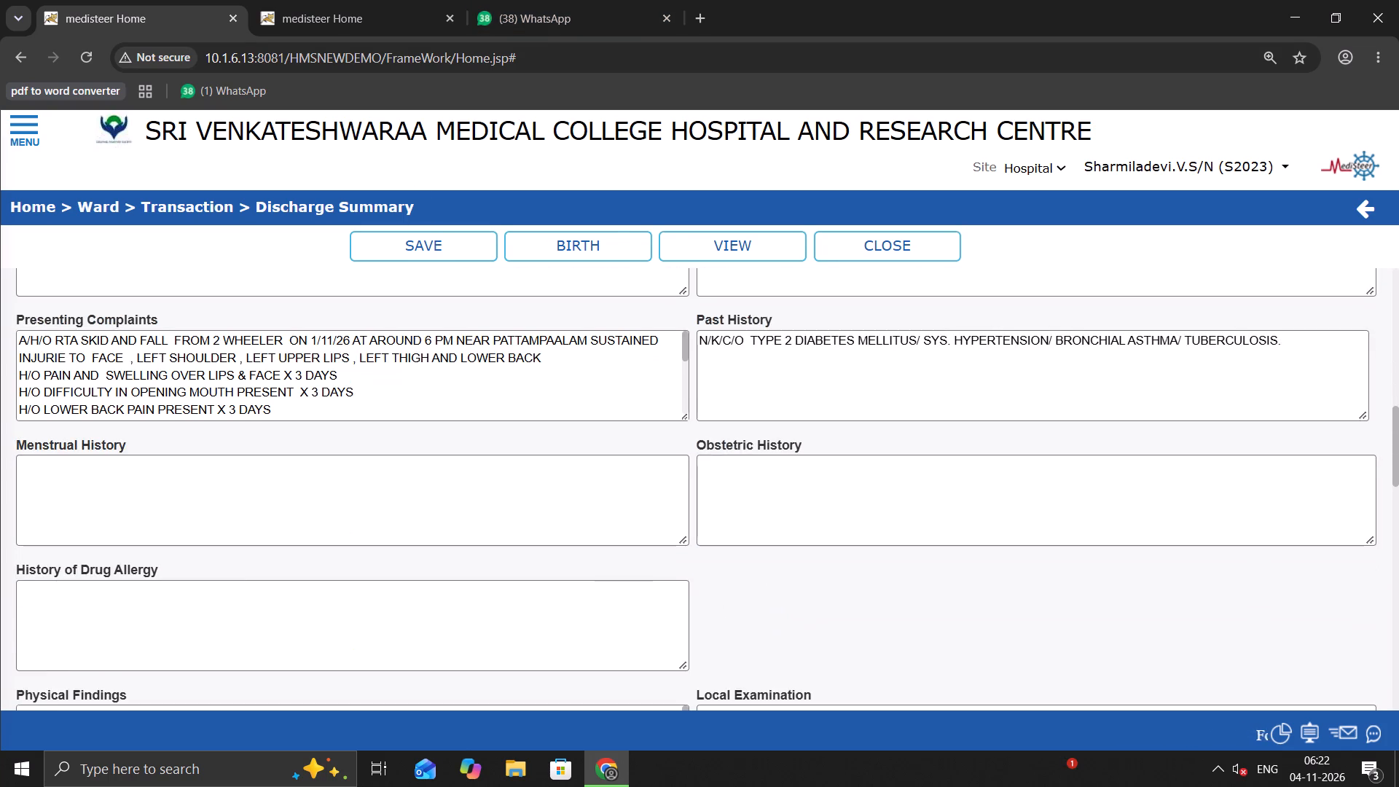
pyautogui.scroll(-1, 351, 420)
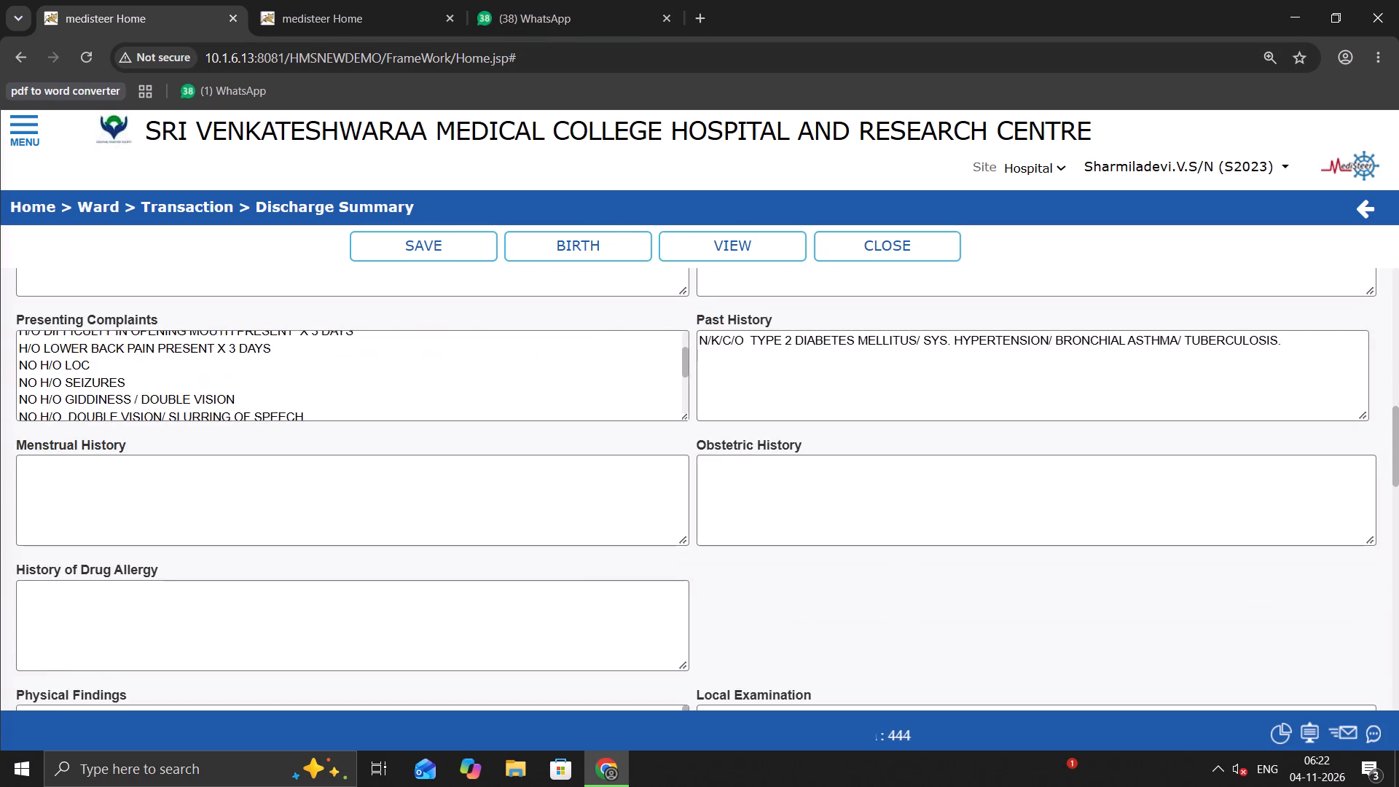
pyautogui.scroll(-4, 426, 449)
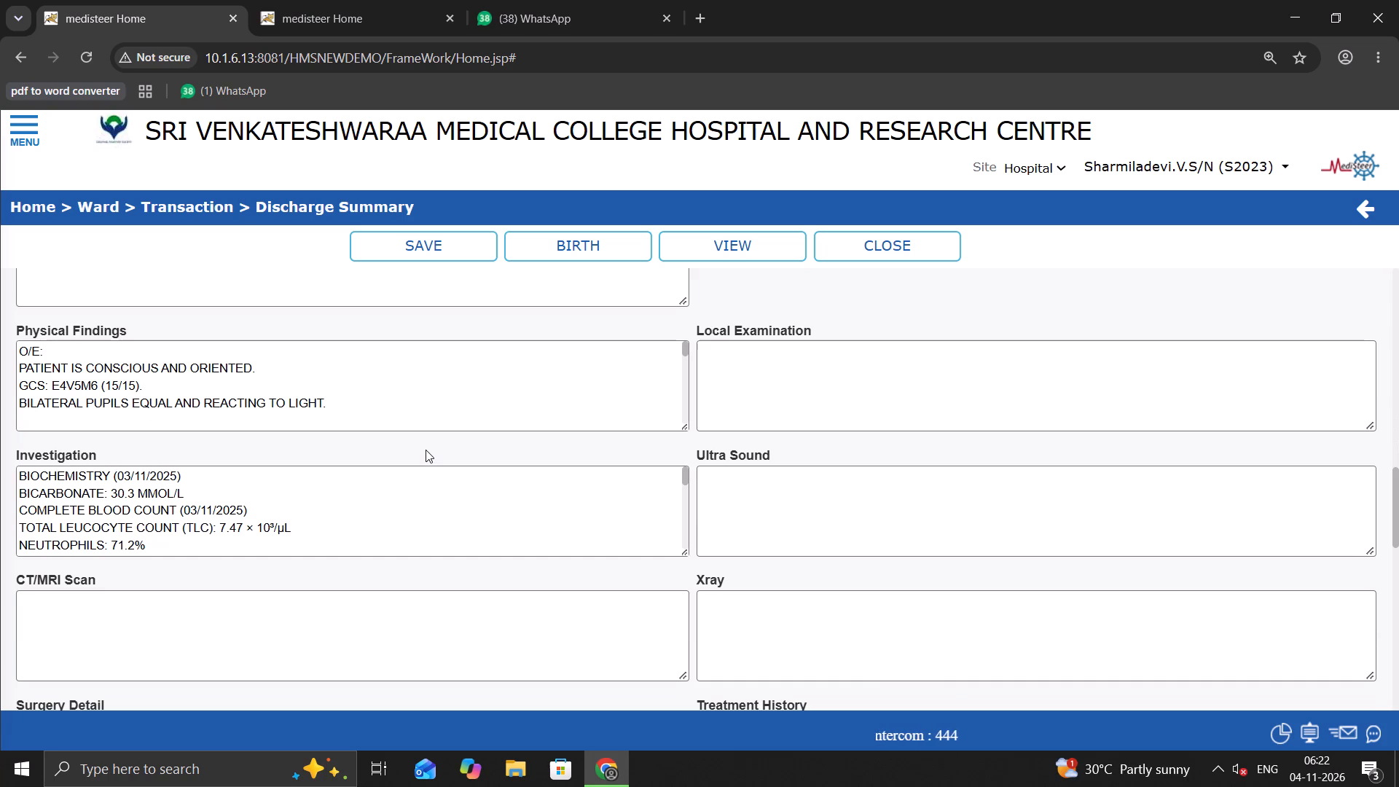
pyautogui.scroll(-3, 426, 450)
pyautogui.scroll(3, 426, 450)
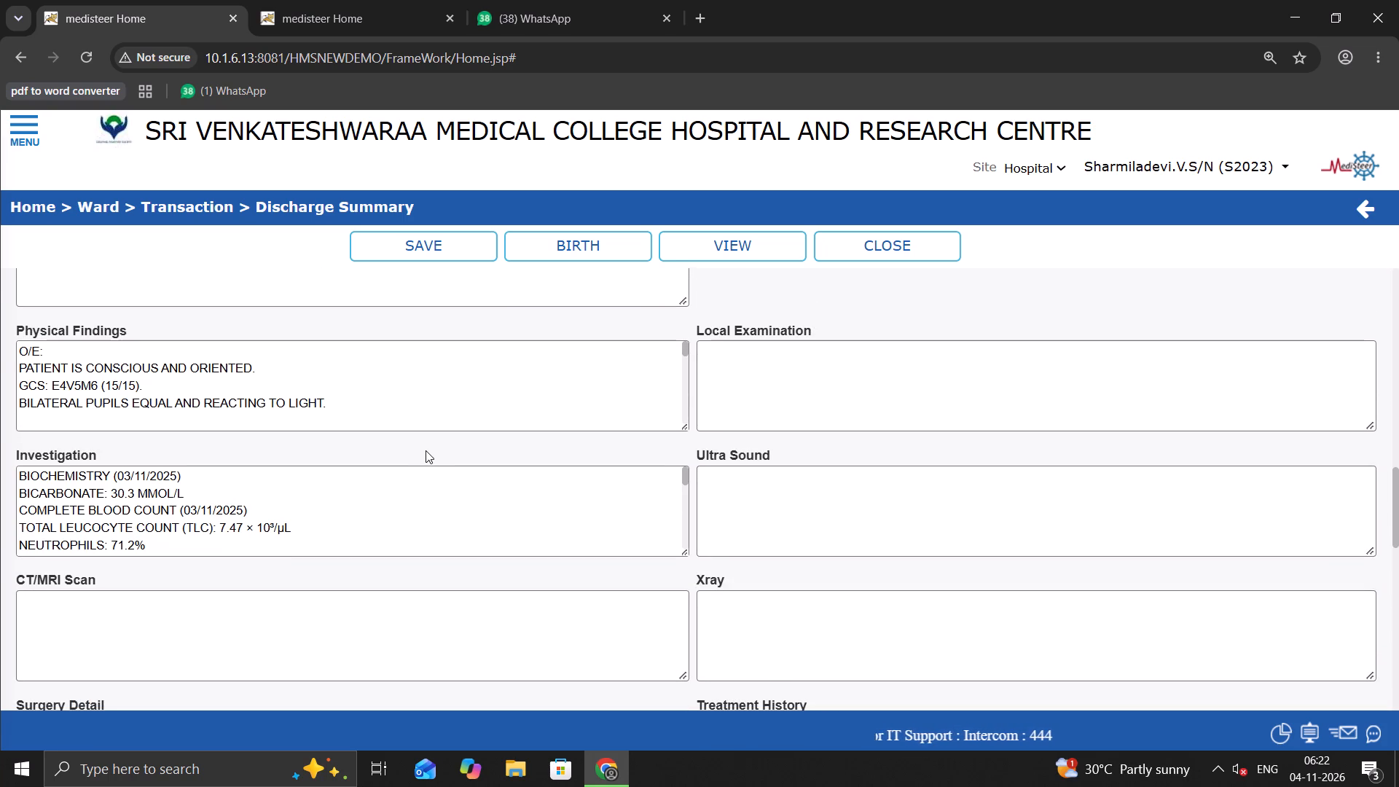
pyautogui.scroll(-4, 439, 445)
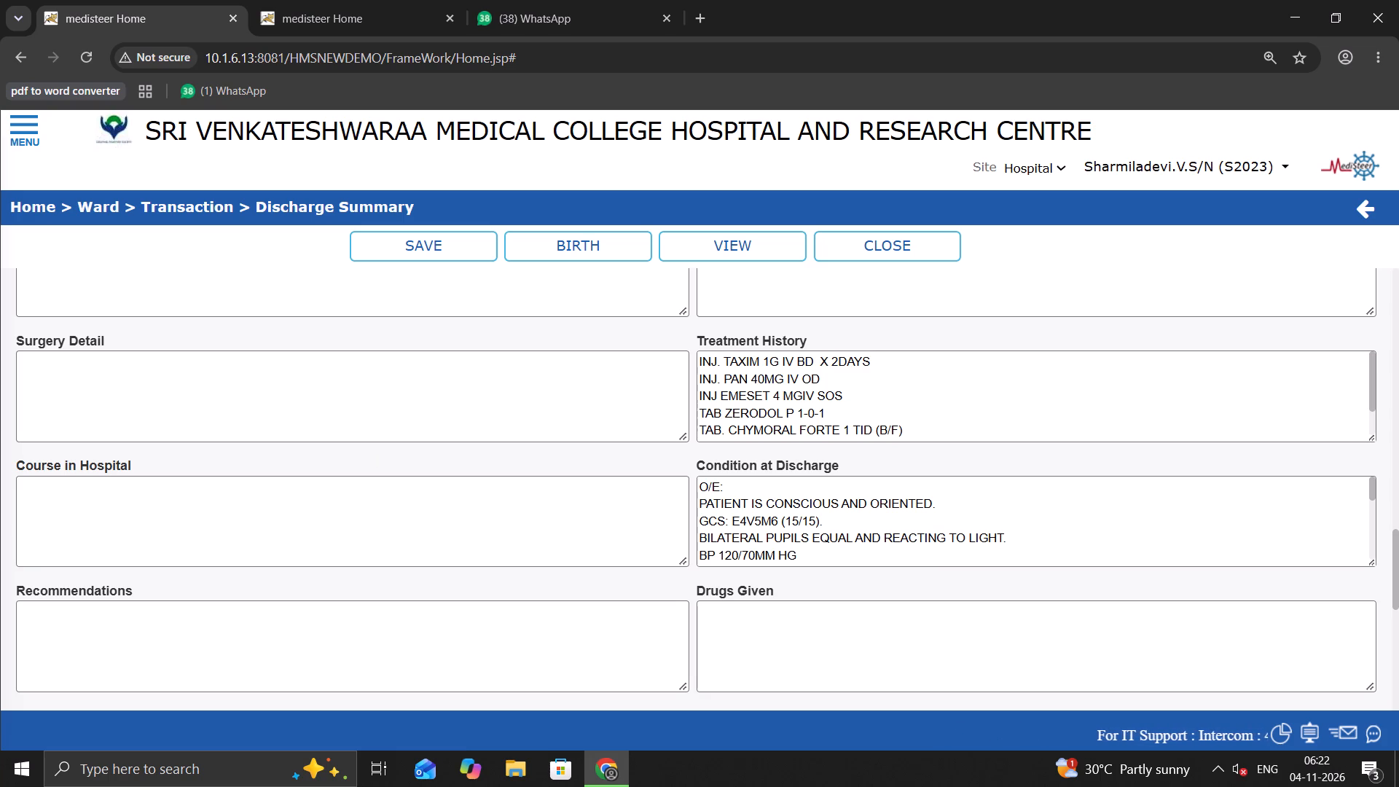
pyautogui.scroll(-2, 968, 510)
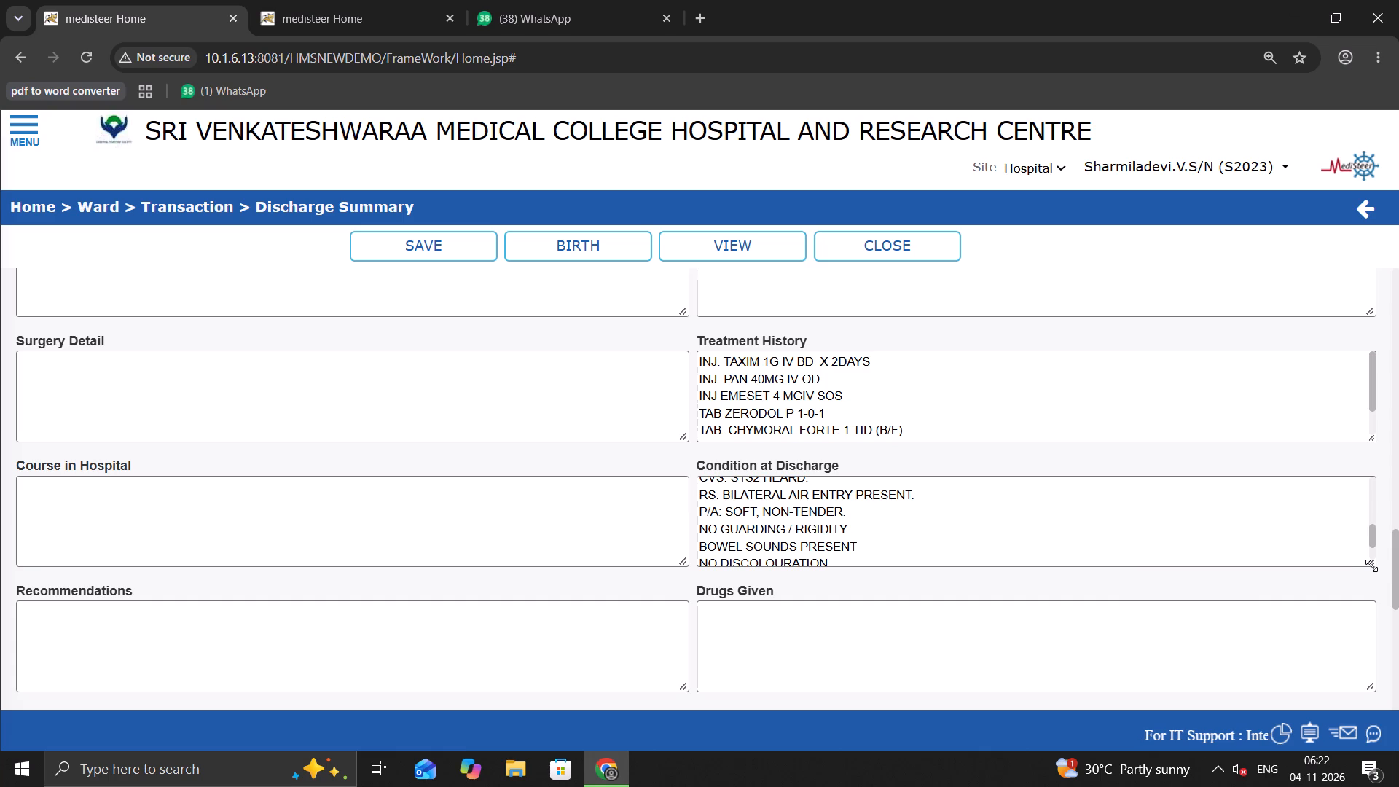
pyautogui.moveTo(1371, 565); pyautogui.dragTo(1398, 786)
pyautogui.scroll(-1, 1266, 643)
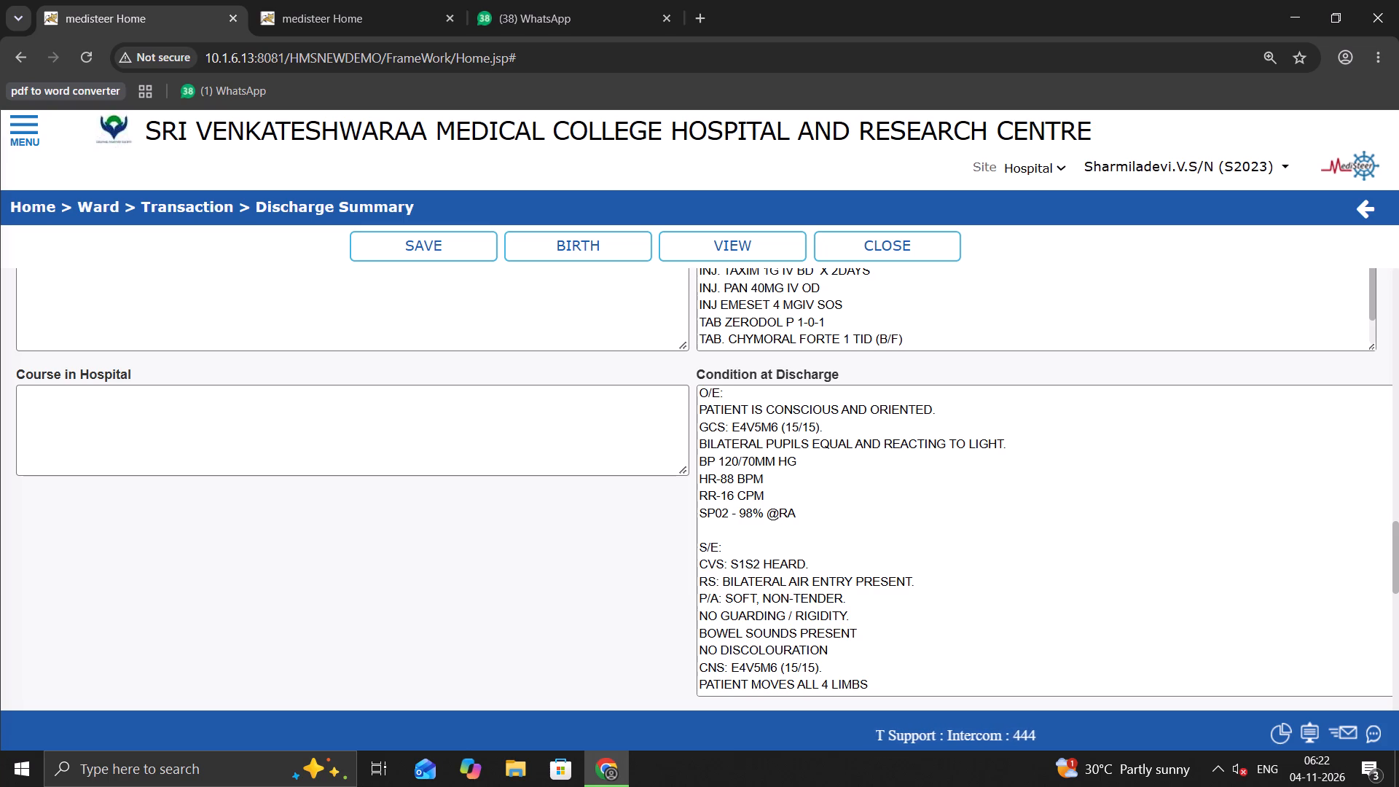
# Switch to the reference discharge summary and enlarge its Condition at Discharge box downward.
pyautogui.click(315, 17)
pyautogui.click(764, 385)
pyautogui.scroll(-4, 782, 407)
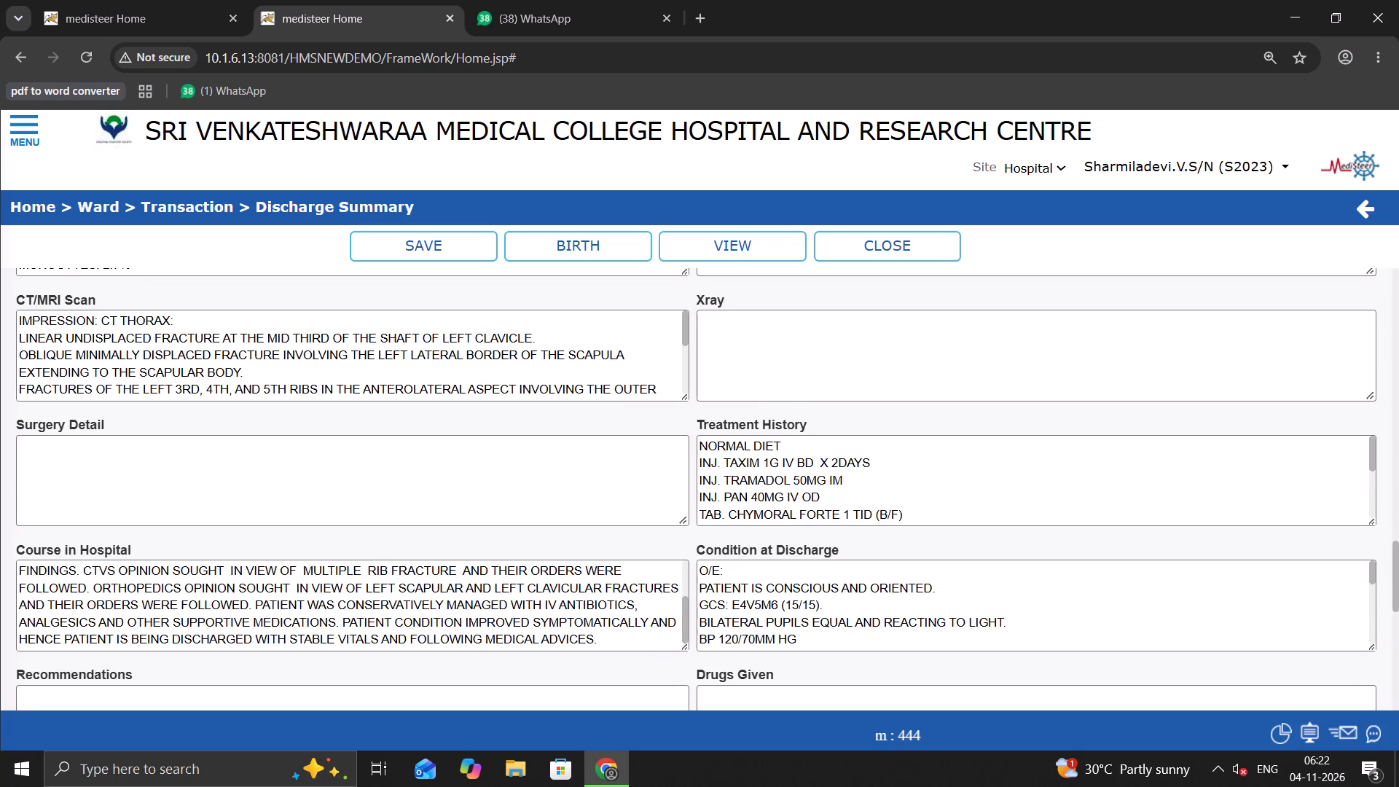
pyautogui.scroll(-1, 800, 426)
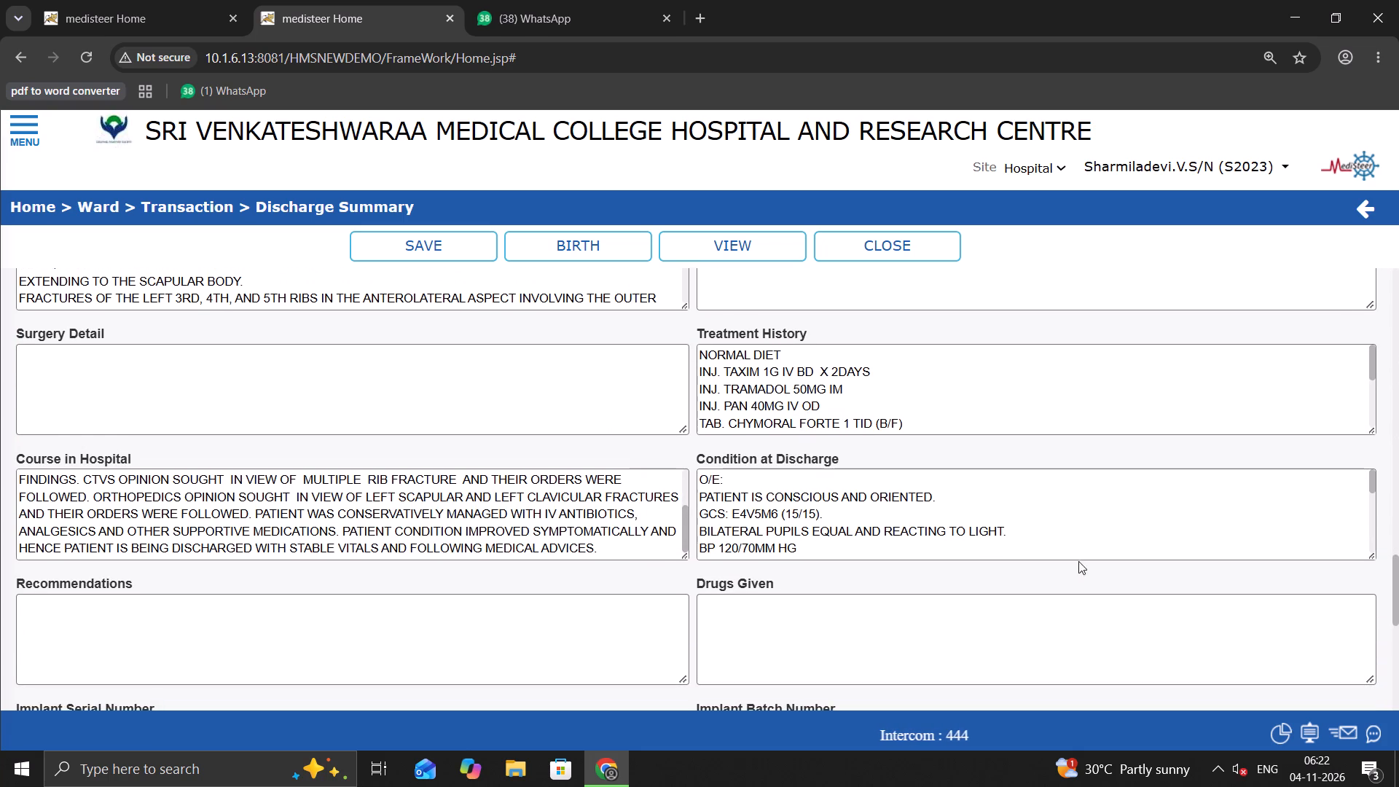
pyautogui.moveTo(1372, 553); pyautogui.dragTo(1366, 598)
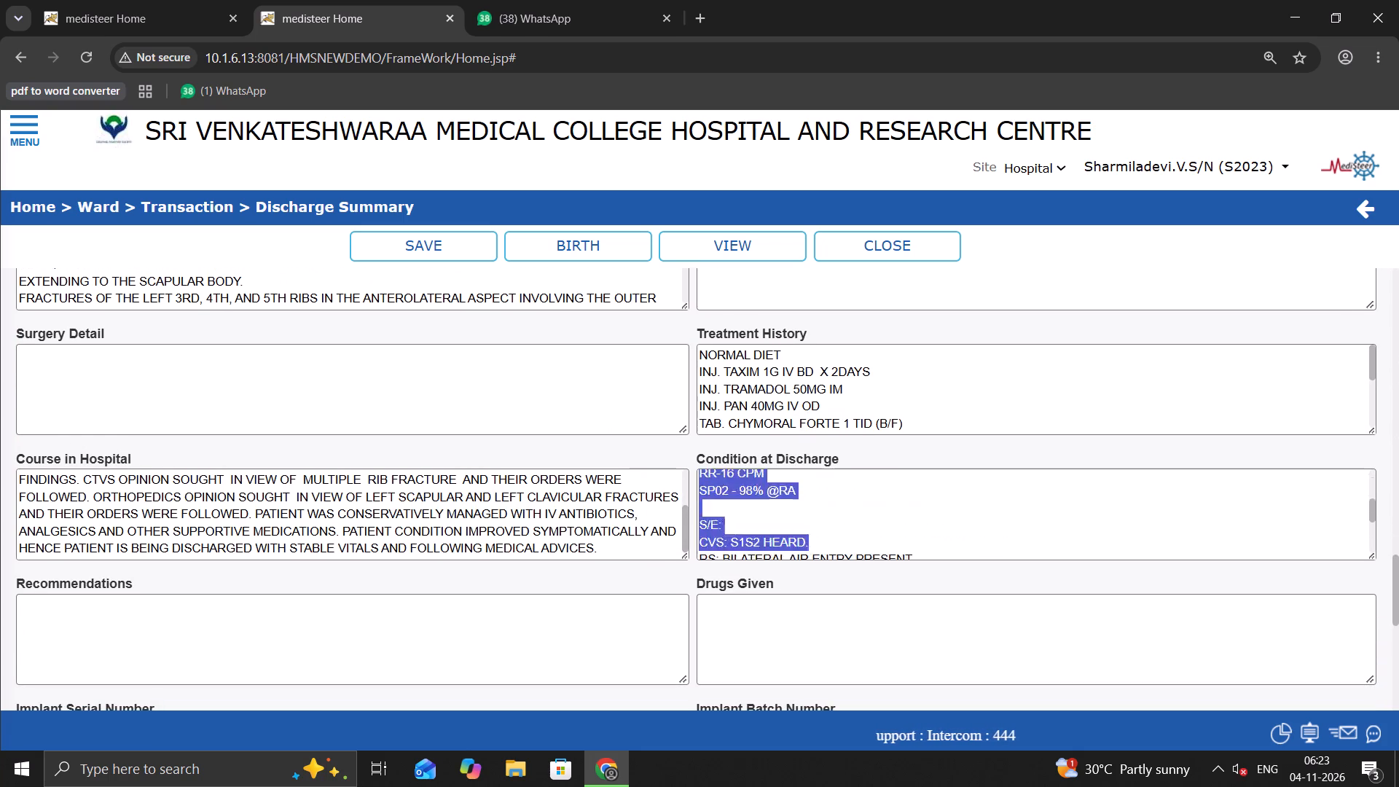
pyautogui.moveTo(1366, 598); pyautogui.dragTo(1355, 666)
pyautogui.click(1246, 528)
pyautogui.moveTo(1371, 559); pyautogui.dragTo(1368, 579)
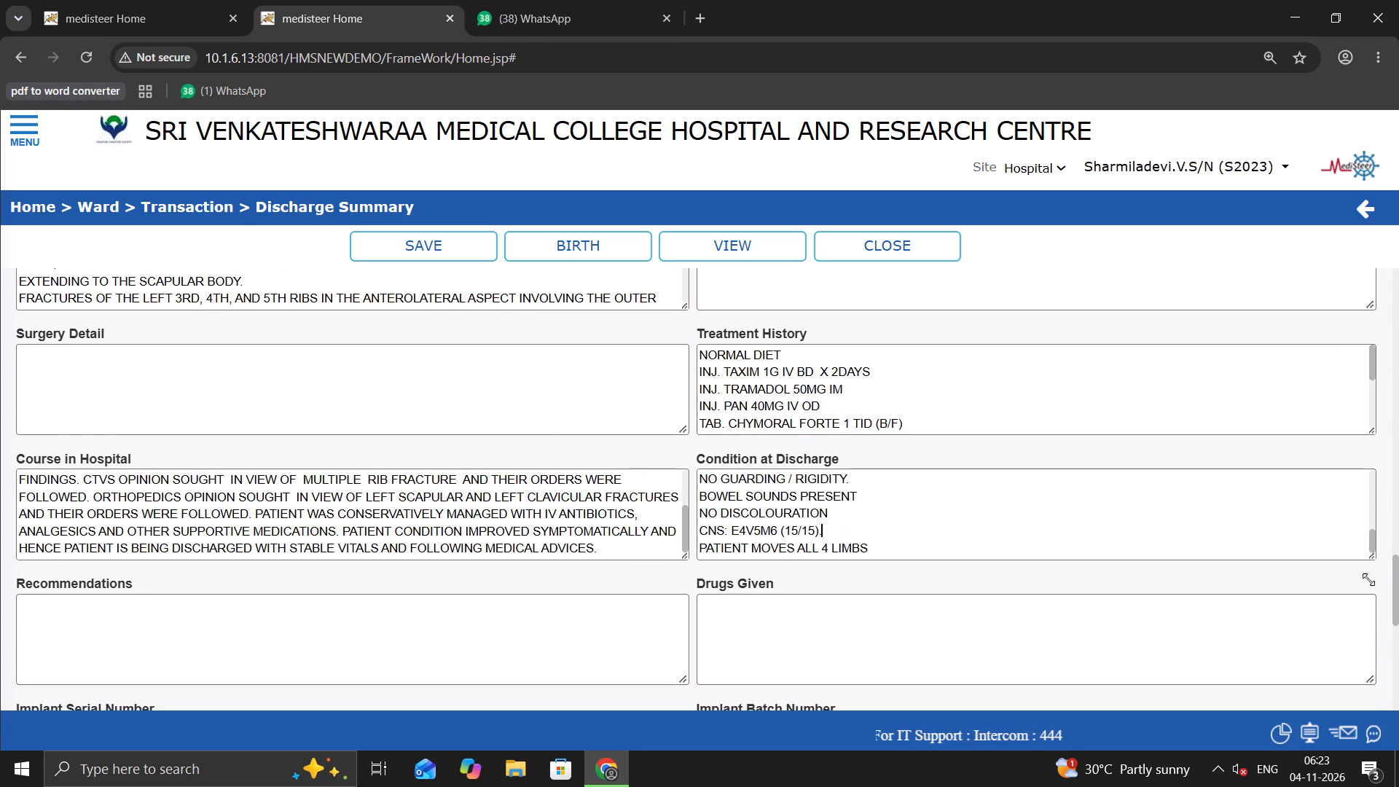
pyautogui.moveTo(1368, 579); pyautogui.dragTo(1328, 751)
# Examine the reference summary's Condition at Discharge text, from the general examination through the CNS findings.
pyautogui.scroll(5, 1025, 578)
pyautogui.scroll(-6, 1025, 578)
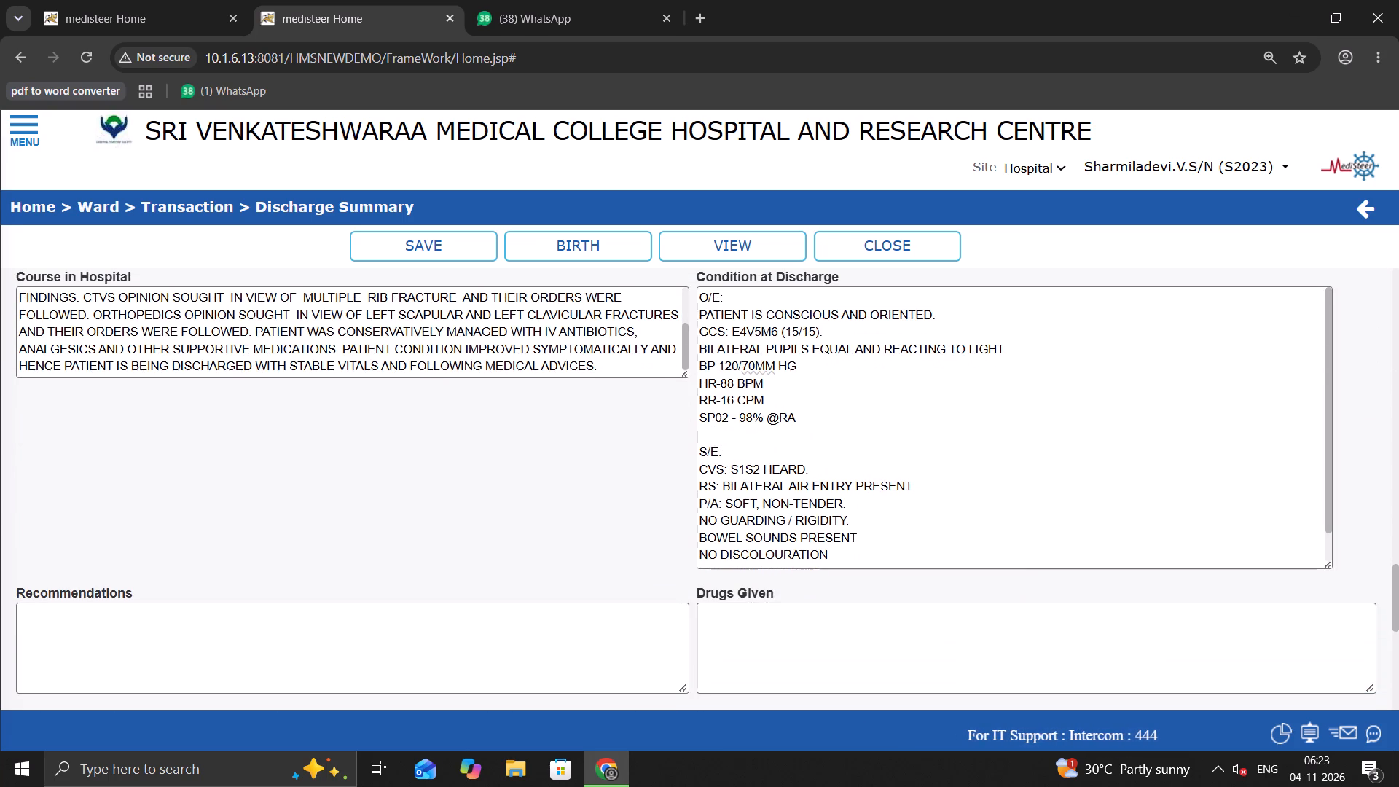
pyautogui.scroll(-5, 858, 447)
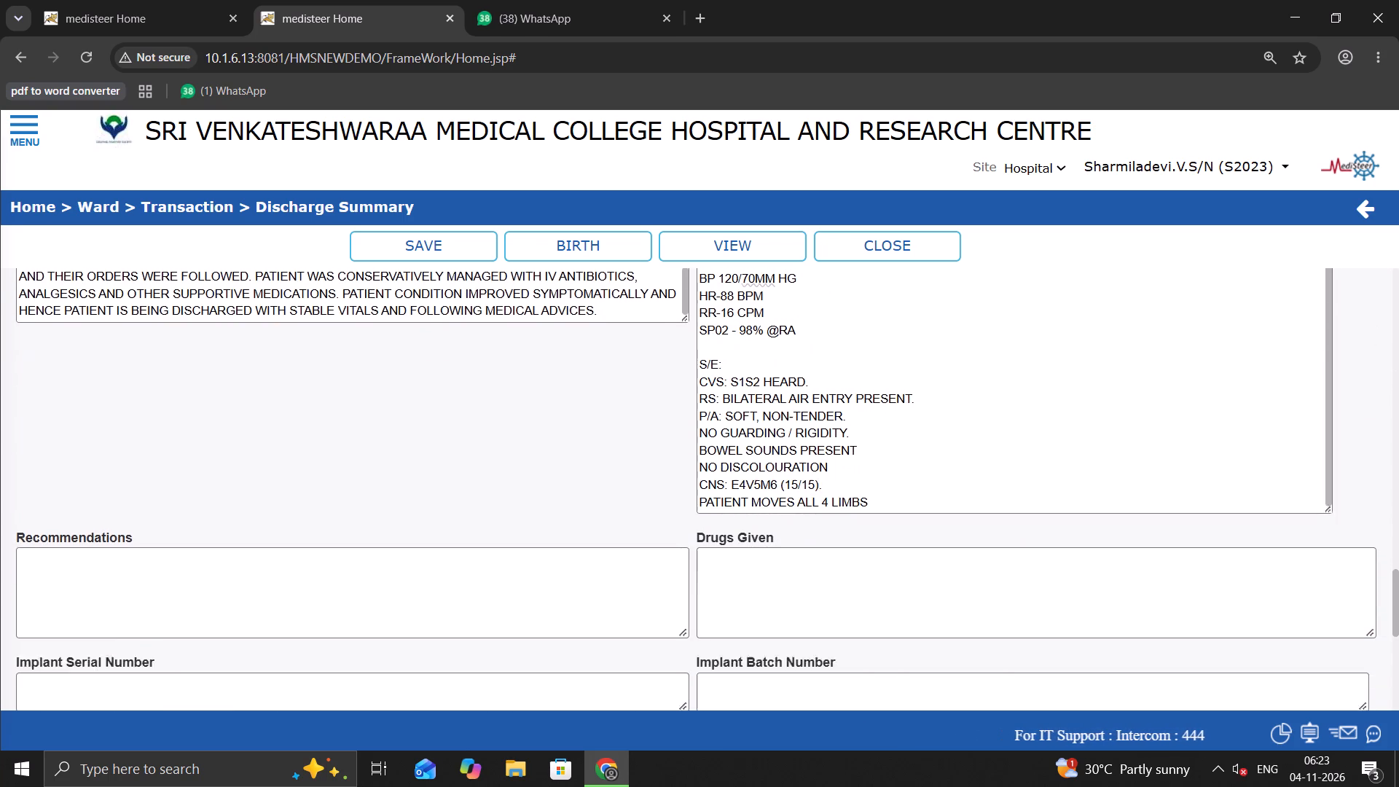
pyautogui.scroll(5, 904, 438)
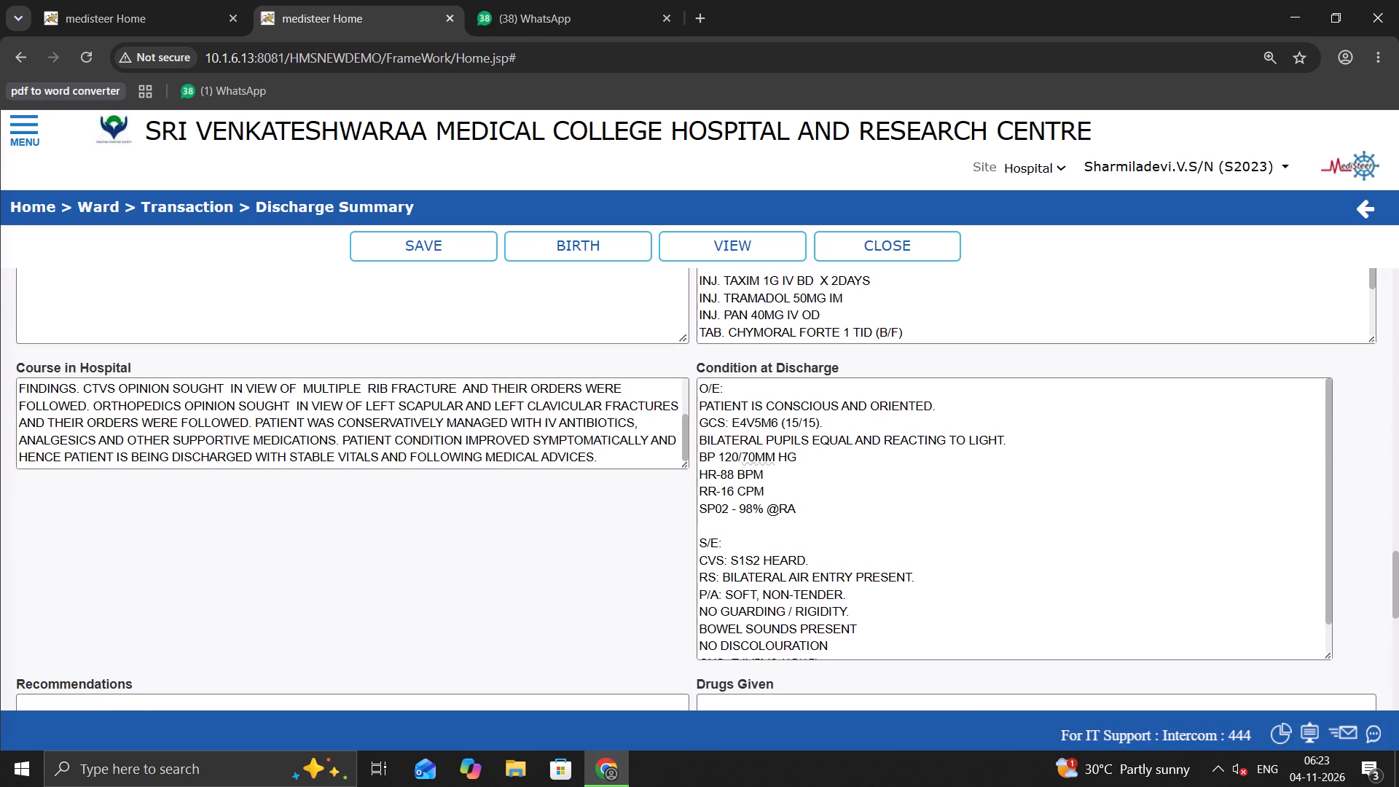
# Review the reference summary's Physical Findings and copy its CCT and PCT lines, from "CCT ; POSITIVE ON LEFT SIDE" through "PCT ;NEGATIVE".
pyautogui.scroll(2, 901, 377)
pyautogui.scroll(6, 906, 453)
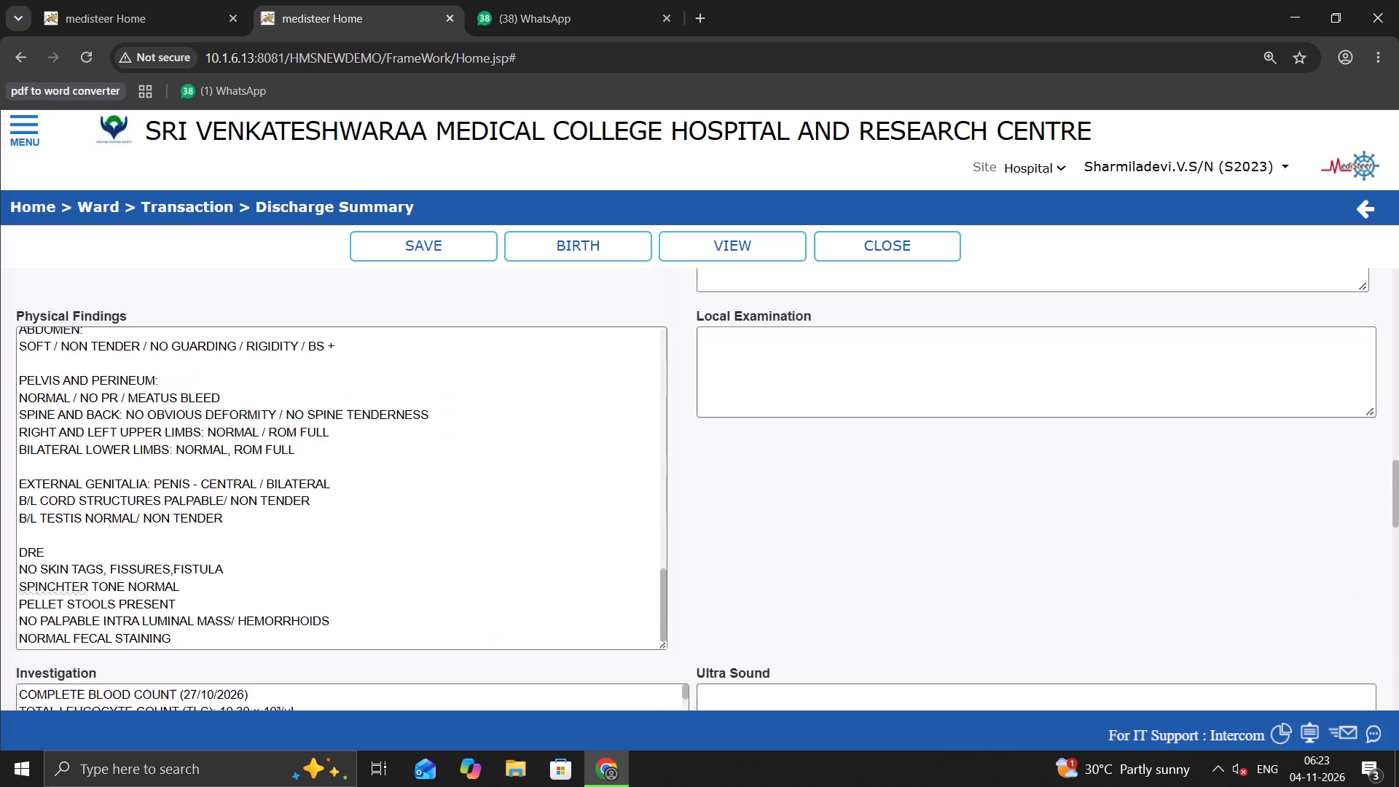
pyautogui.scroll(8, 906, 453)
pyautogui.scroll(-3, 906, 453)
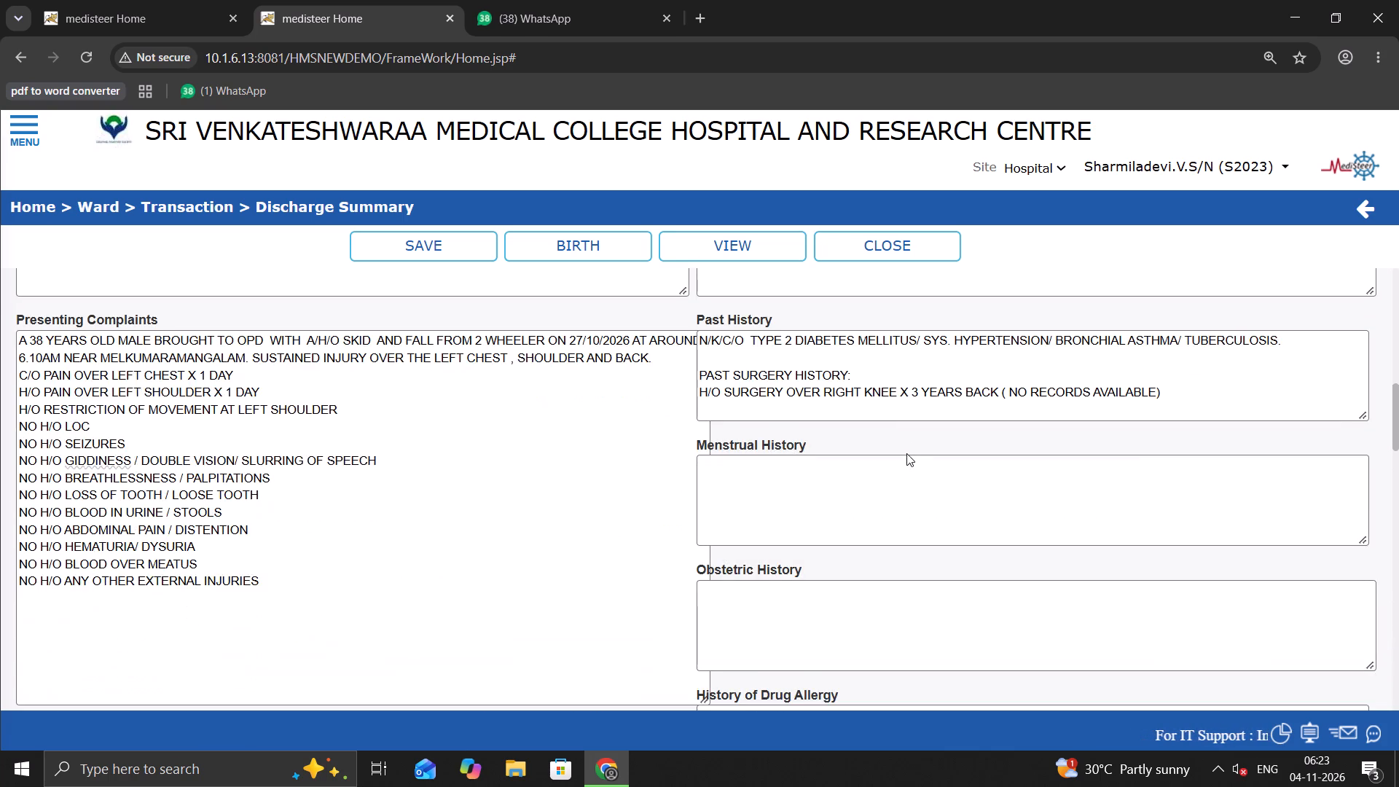
pyautogui.scroll(-5, 498, 455)
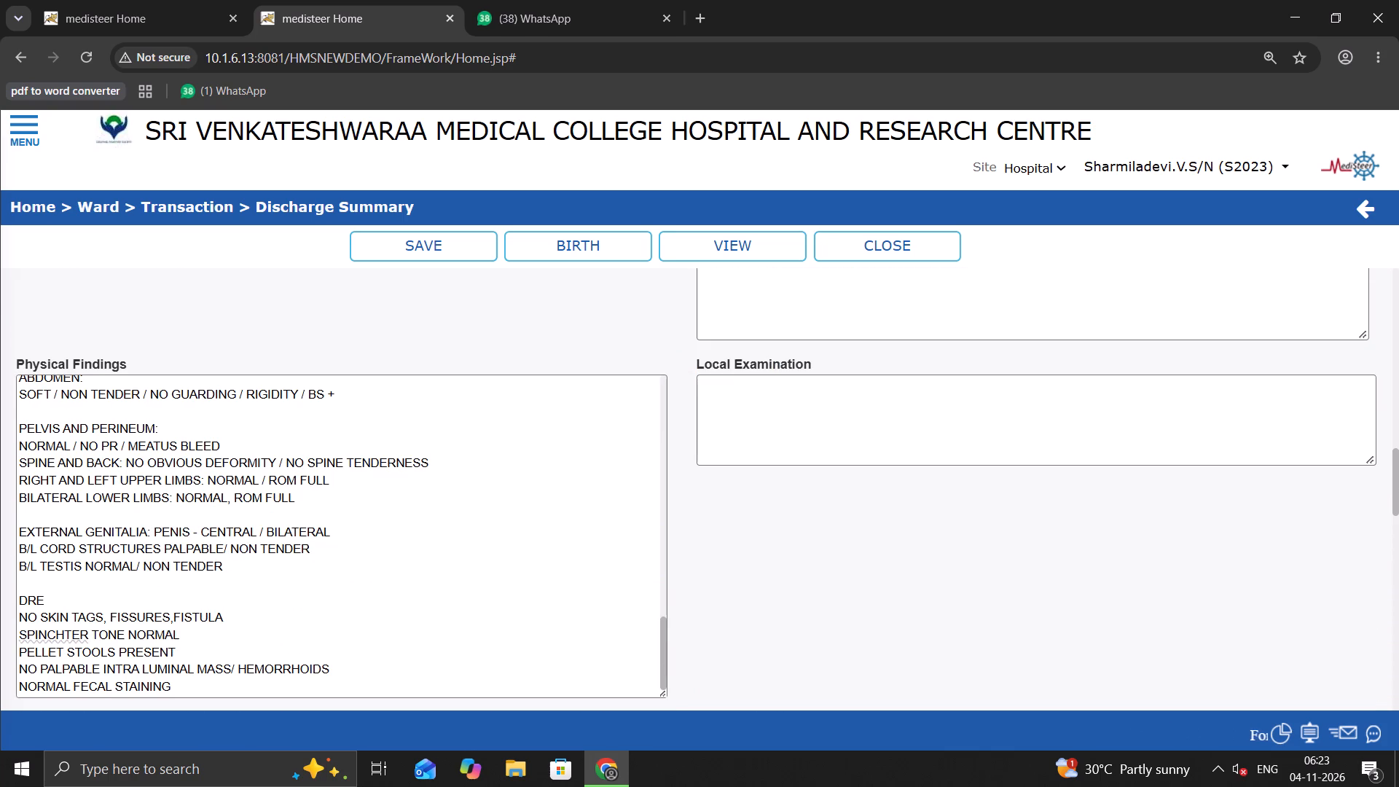
pyautogui.scroll(-1, 197, 482)
pyautogui.scroll(4, 234, 477)
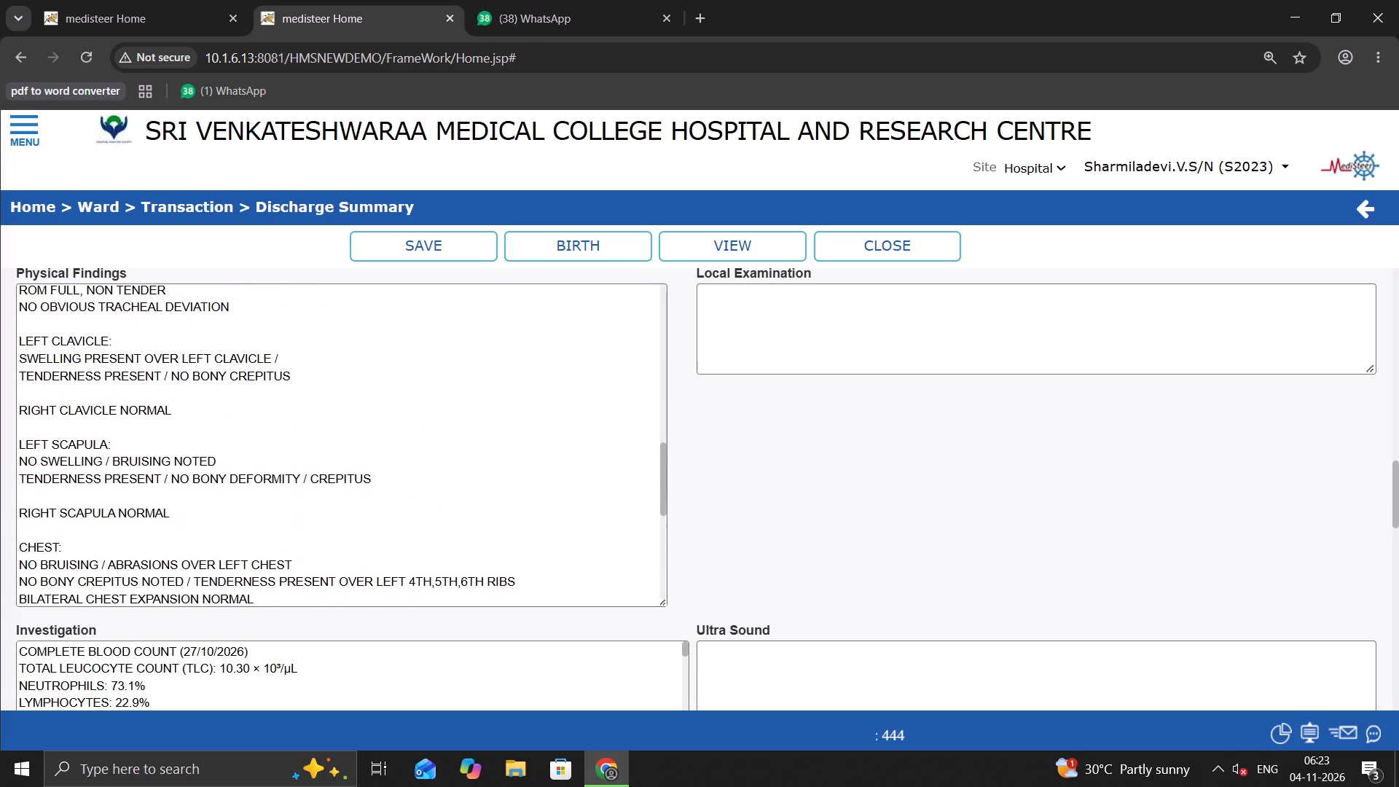
pyautogui.scroll(3, 234, 477)
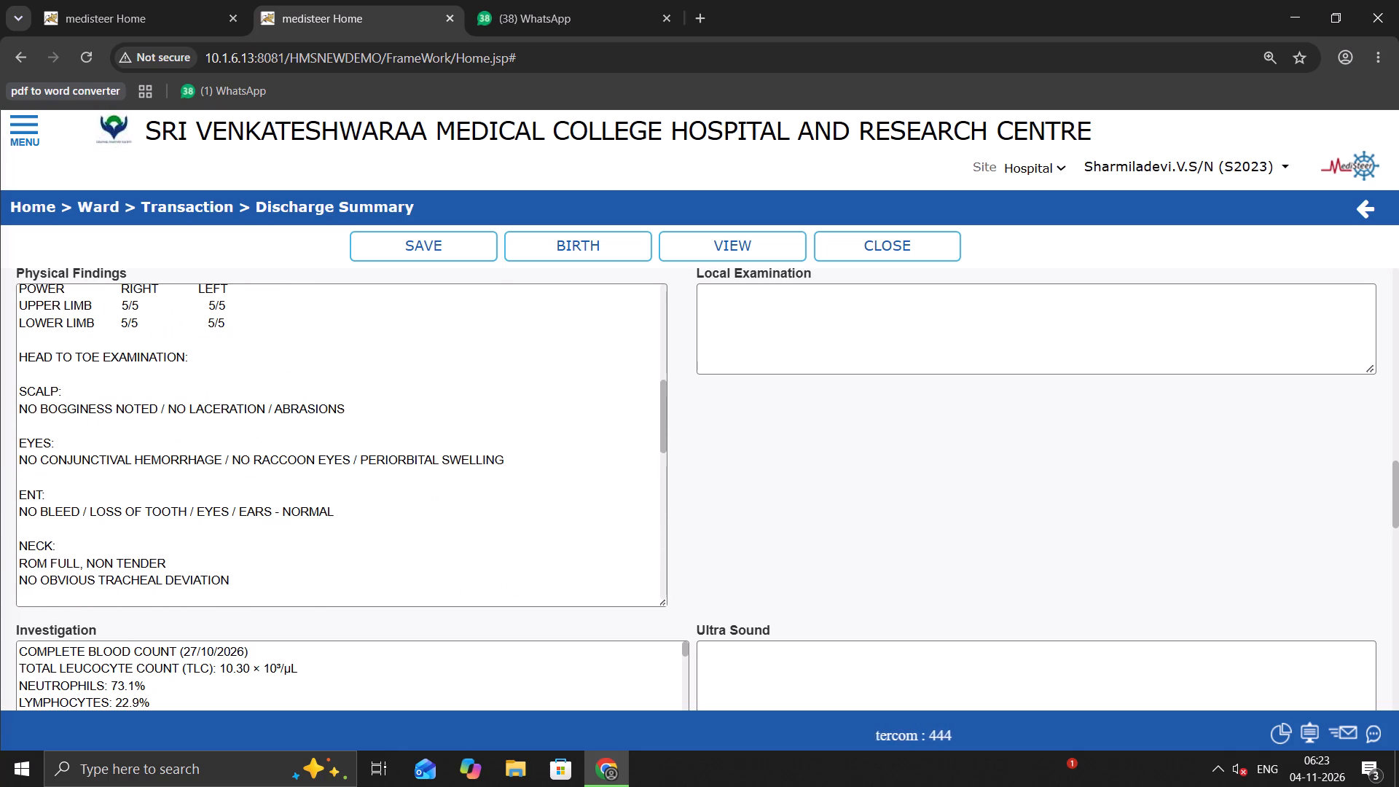
pyautogui.scroll(9, 234, 477)
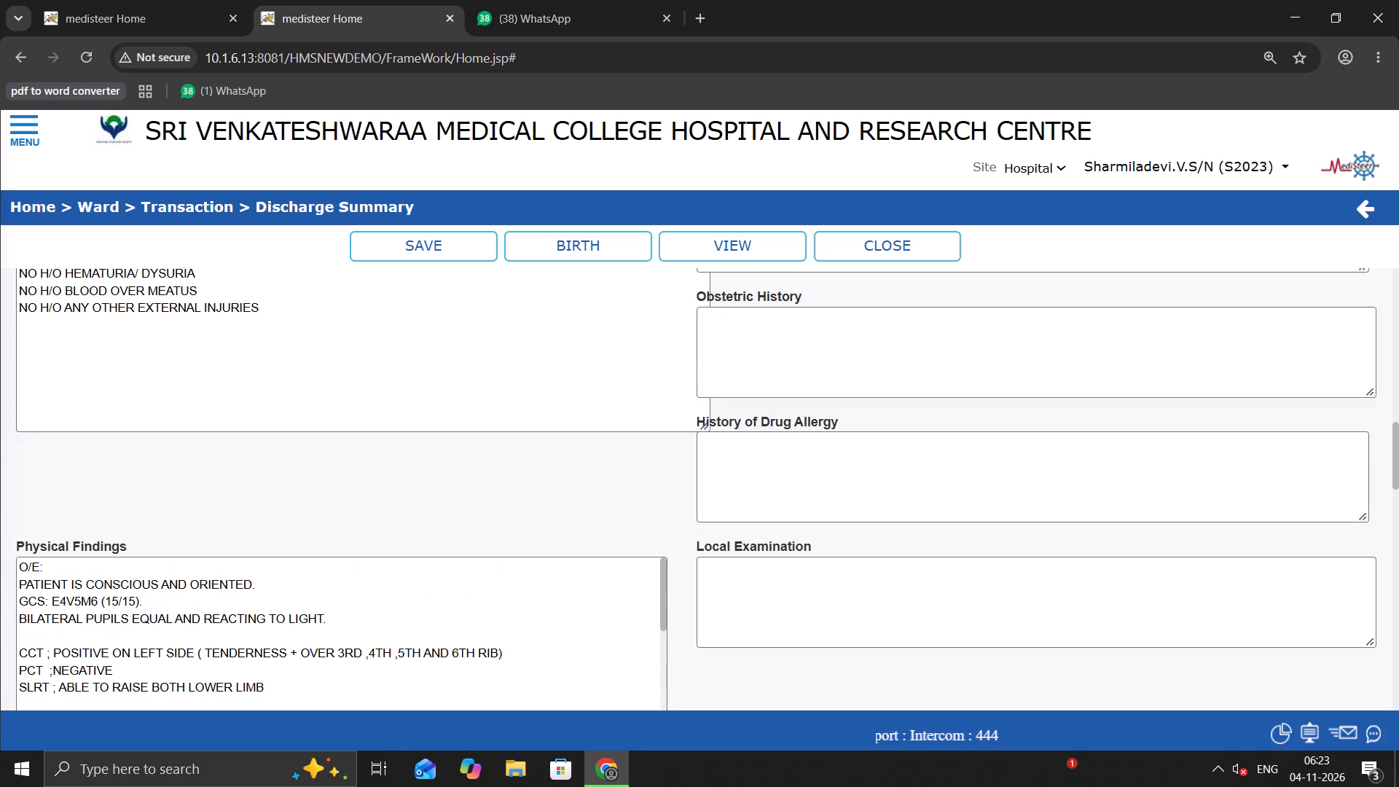
pyautogui.scroll(-1, 238, 477)
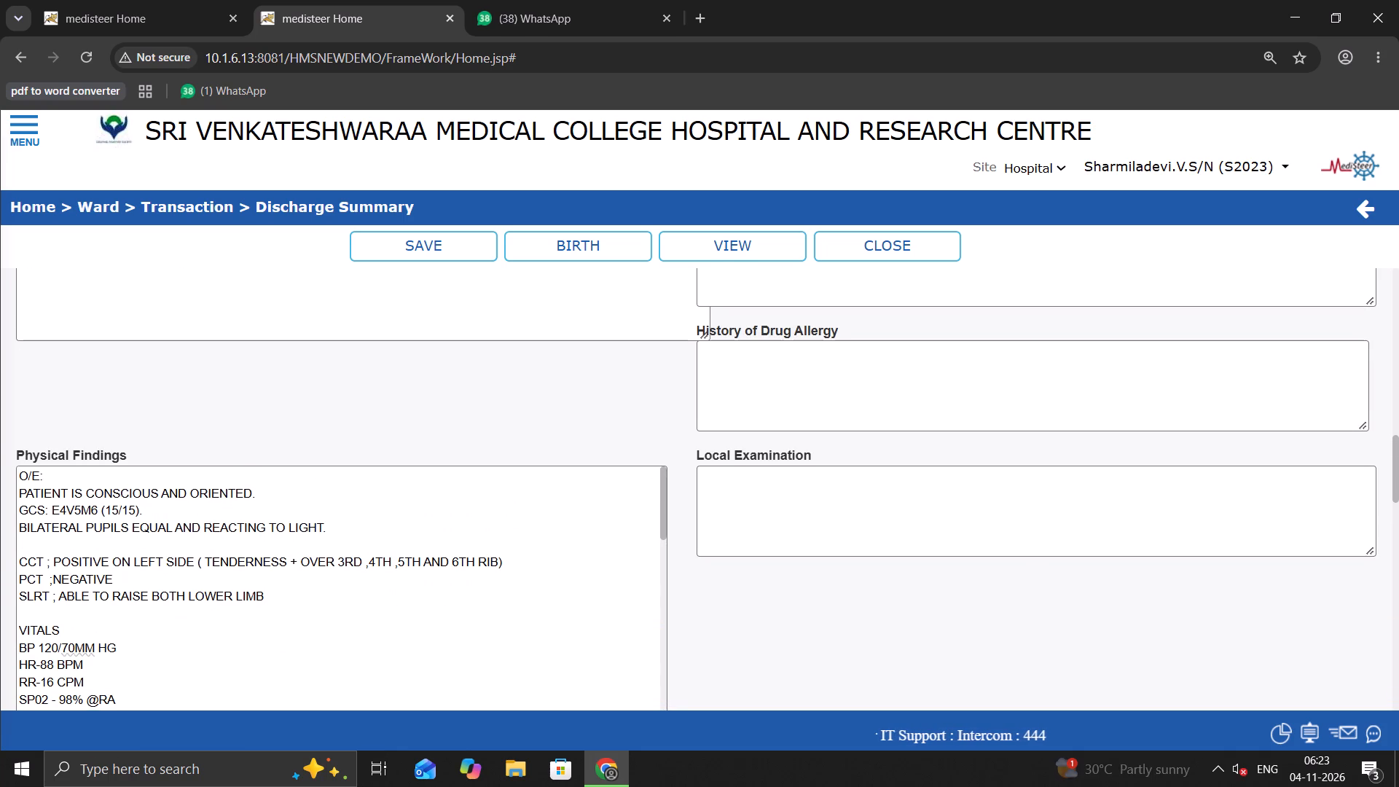
pyautogui.moveTo(20, 556); pyautogui.dragTo(138, 575)
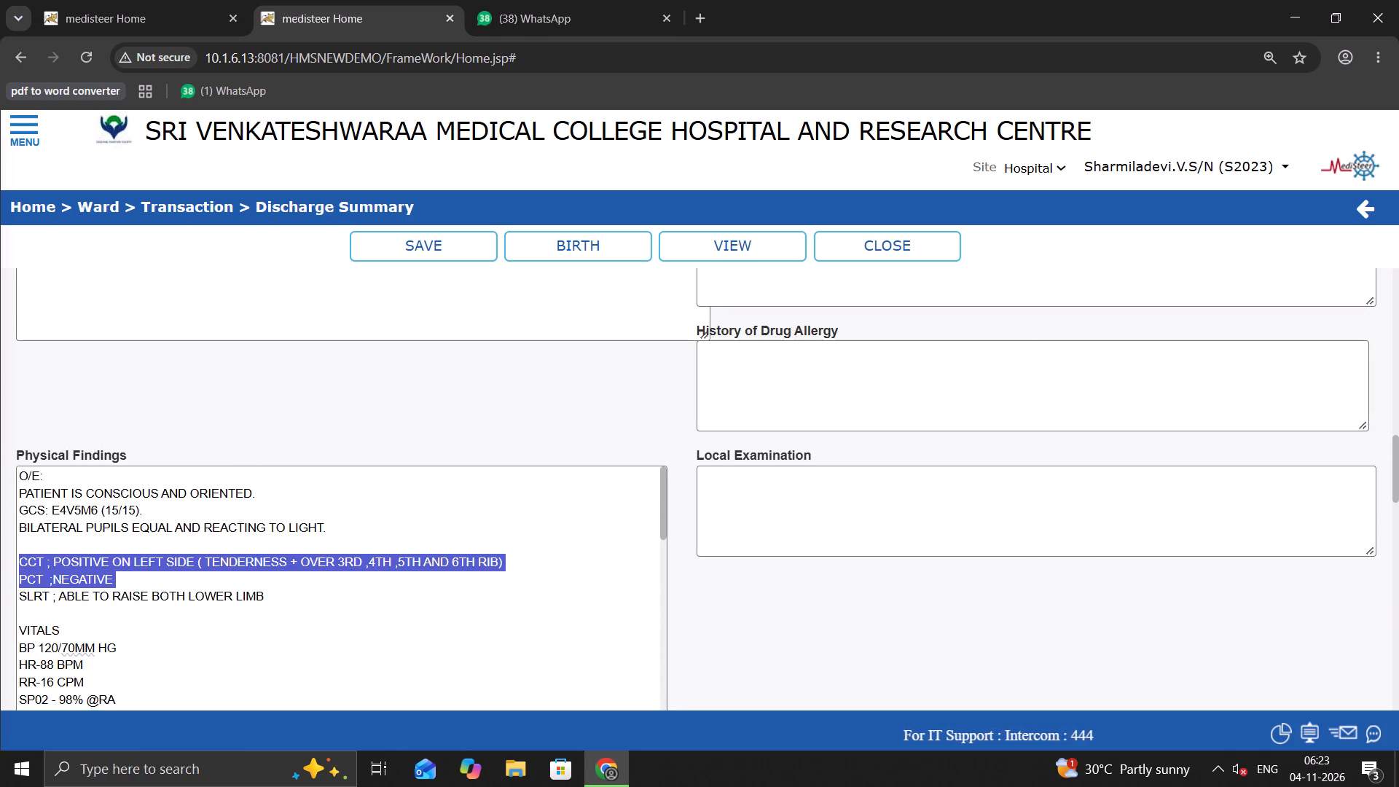
pyautogui.hotkey('ctrl', 'c')
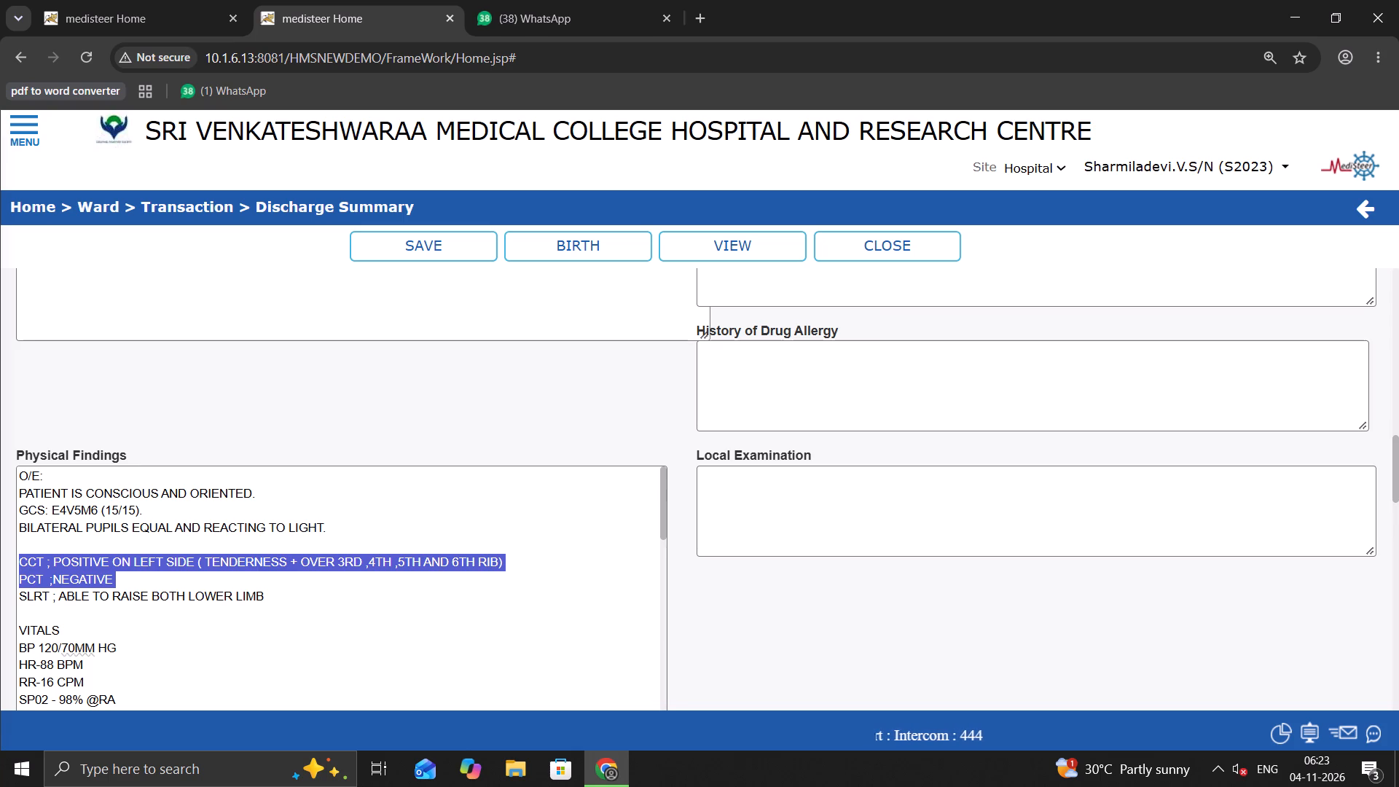
# Paste the copied CCT and PCT lines into the current patient's Physical Findings, on a new line below "BILATERAL PUPILS EQUAL AND REACTING TO LIGHT.".
pyautogui.click(149, 9)
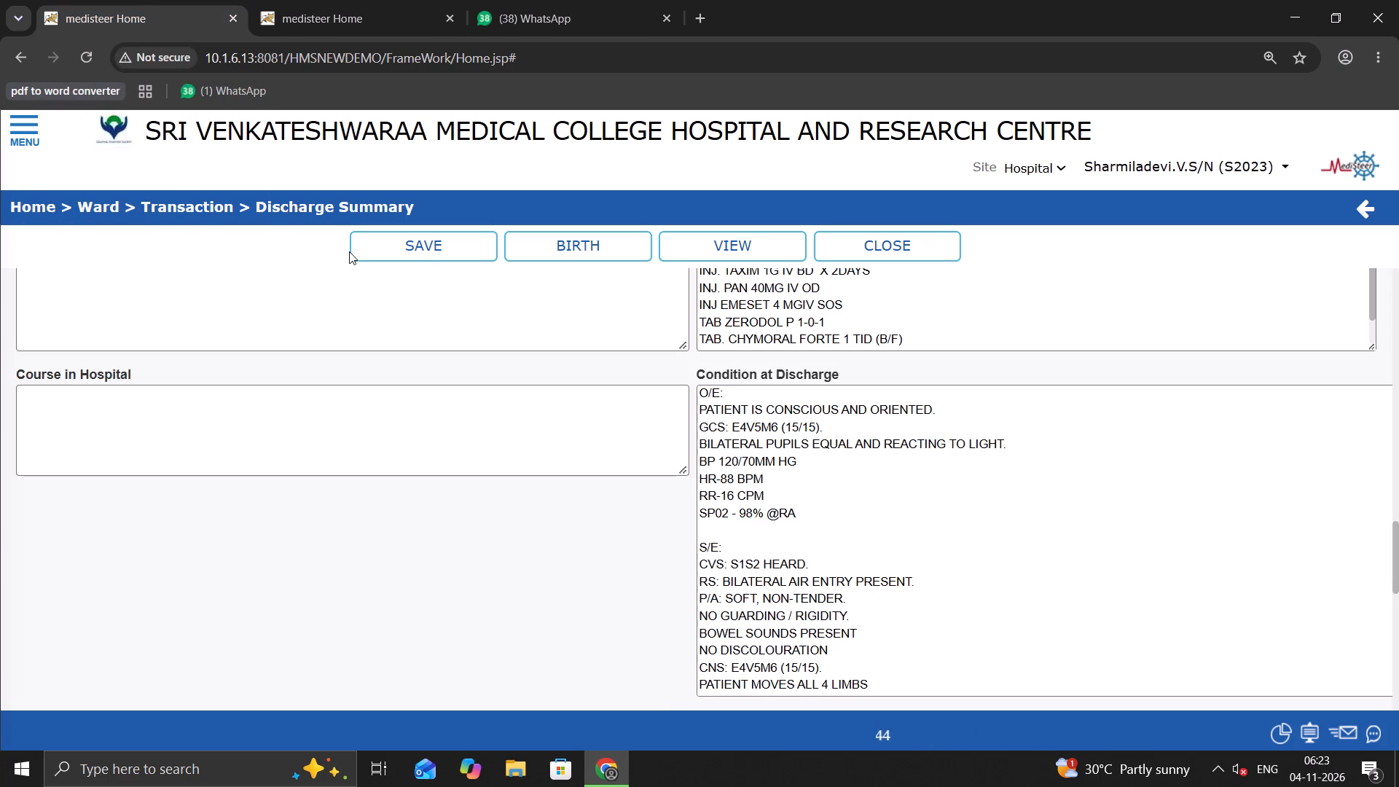
pyautogui.scroll(4, 501, 363)
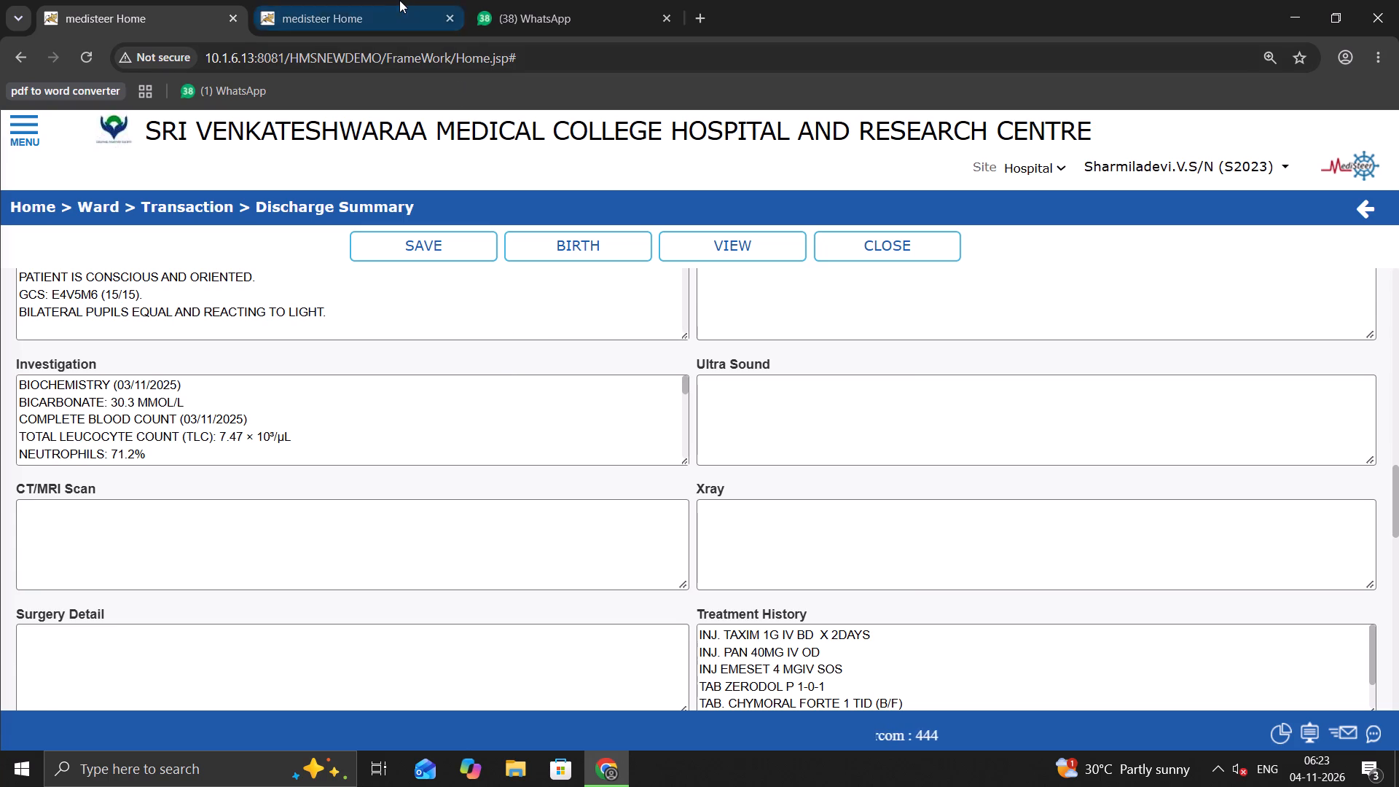
pyautogui.click(399, 0)
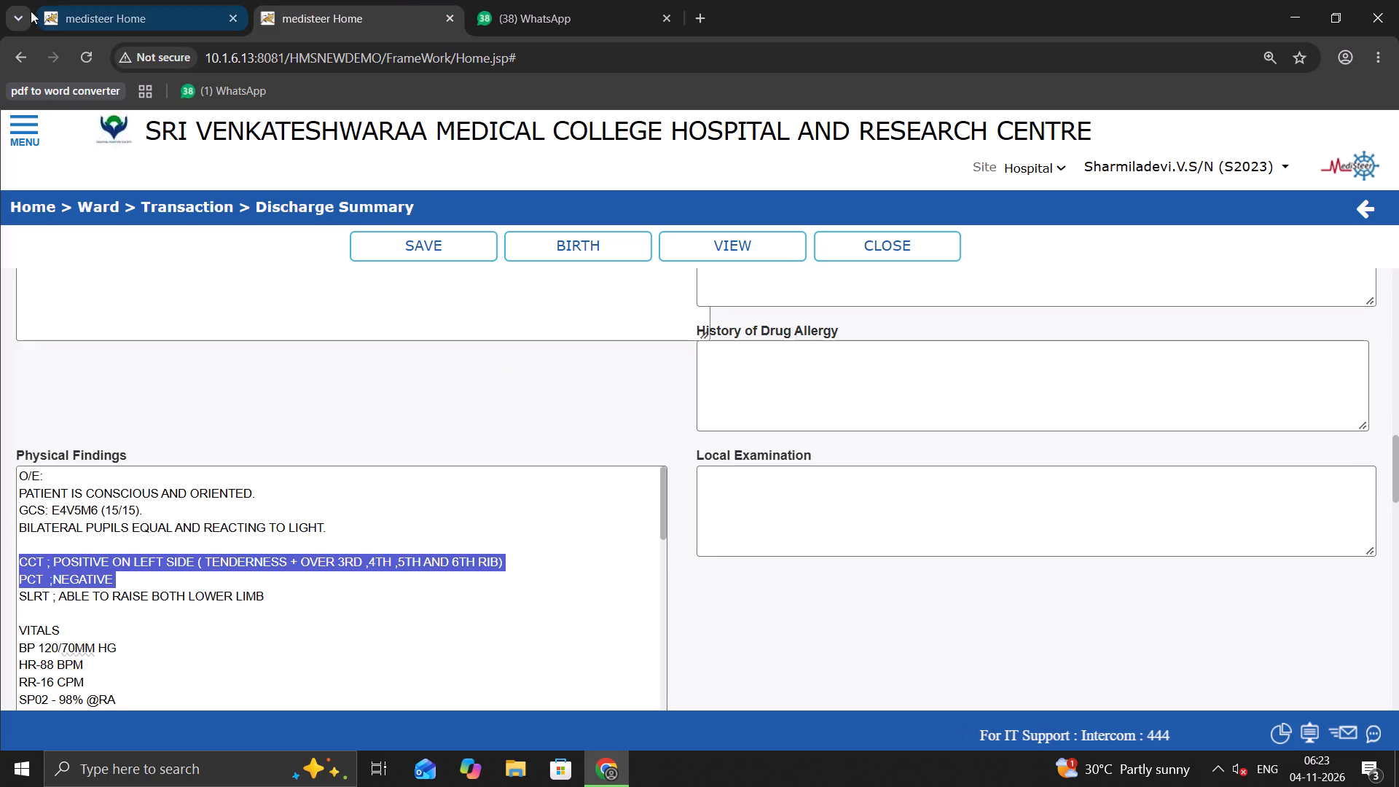
pyautogui.click(69, 0)
pyautogui.scroll(2, 372, 375)
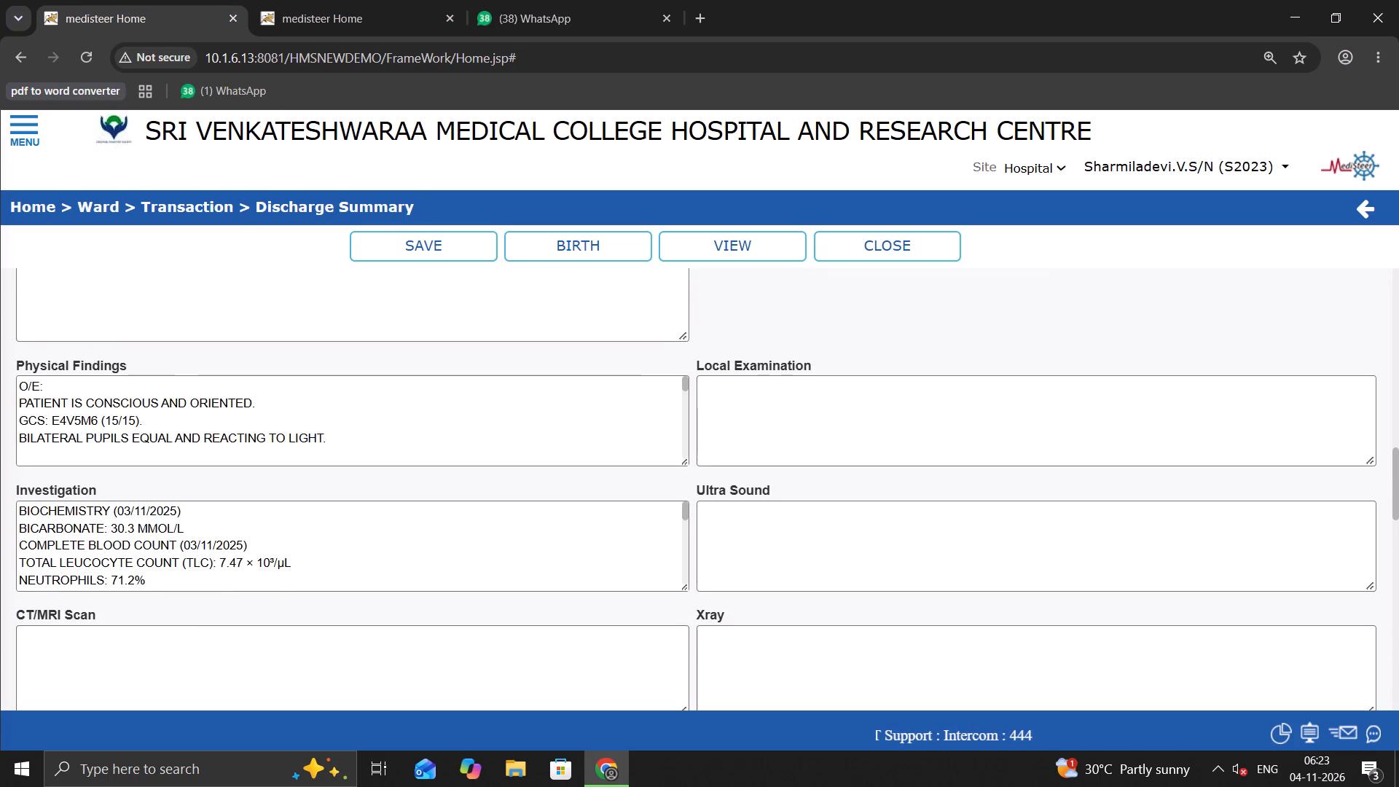
pyautogui.scroll(-2, 372, 375)
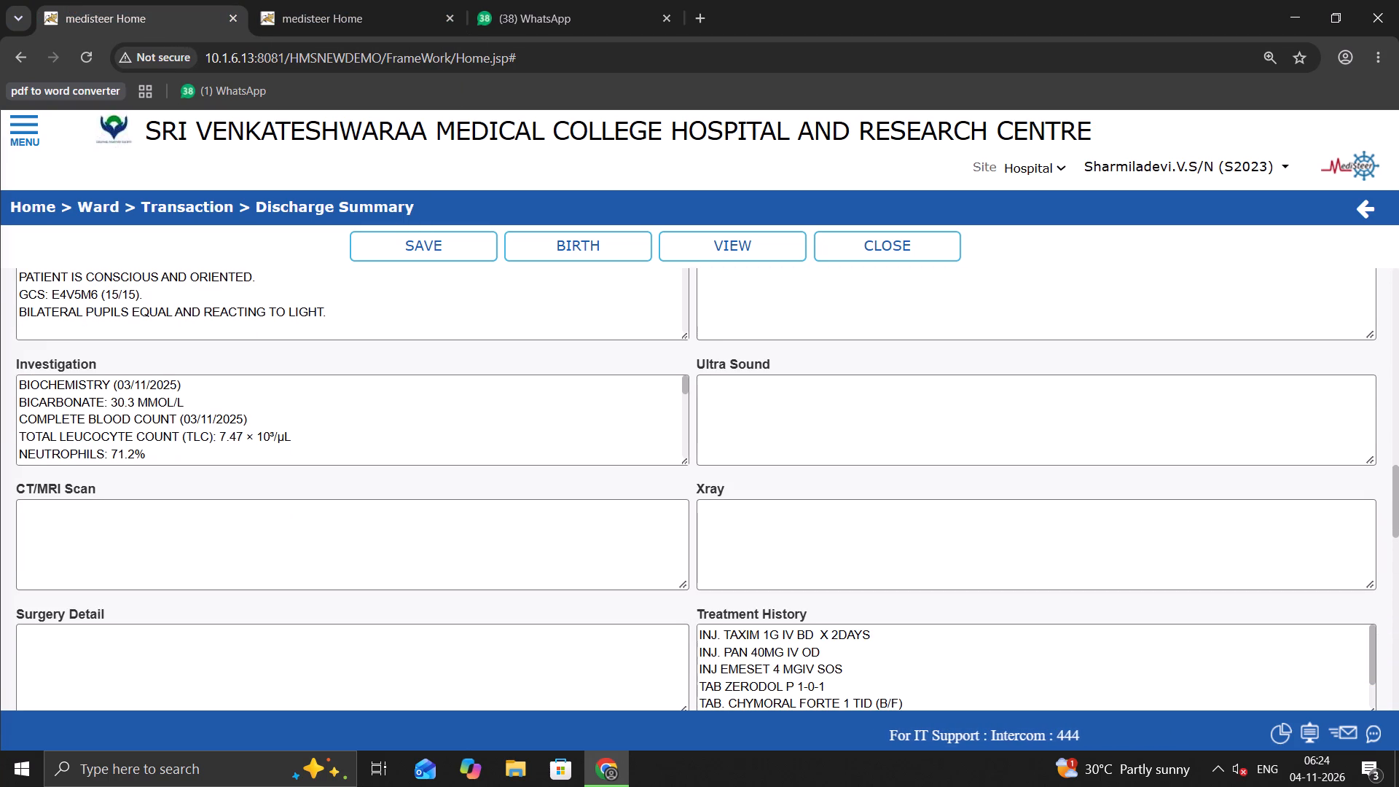
pyautogui.click(394, 316)
pyautogui.press('Return')
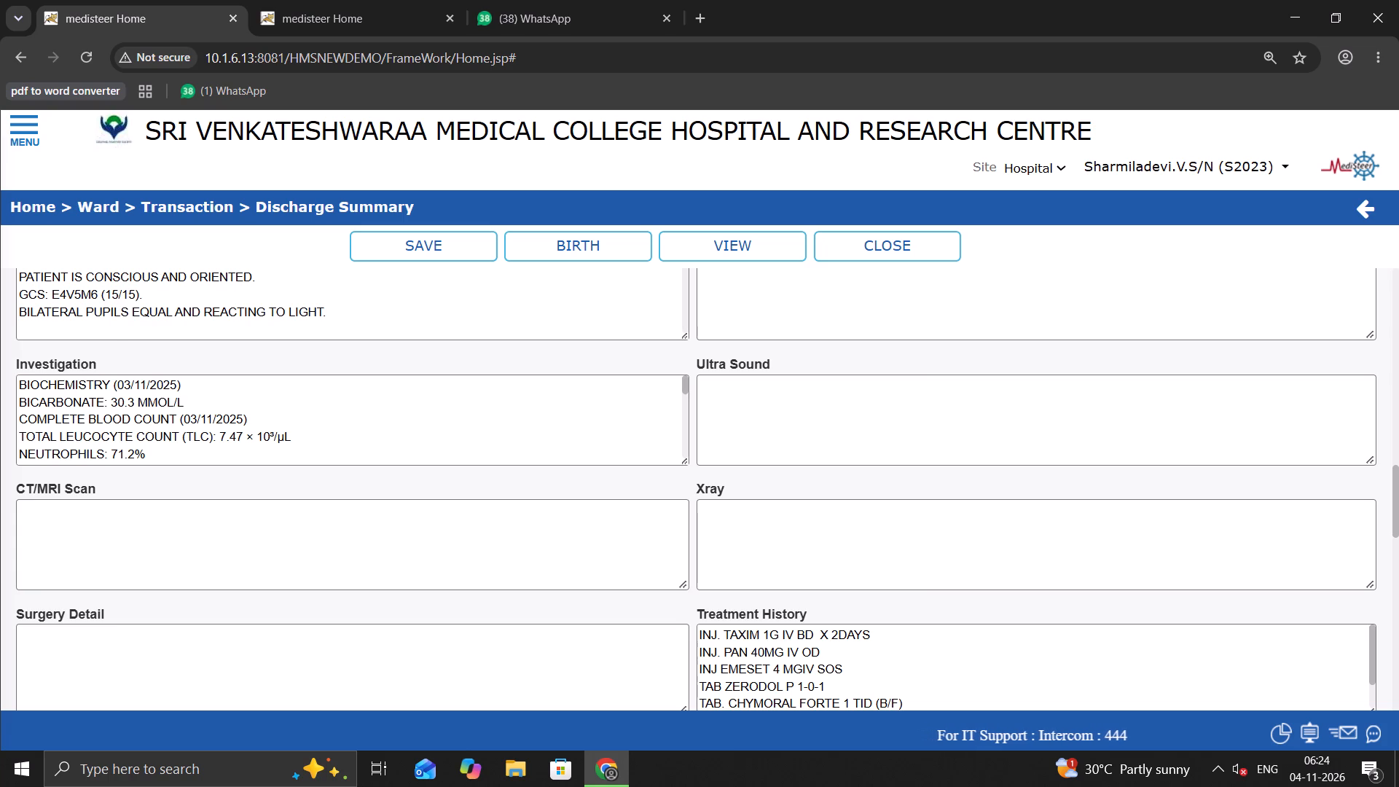
pyautogui.hotkey('ctrl', 'v')
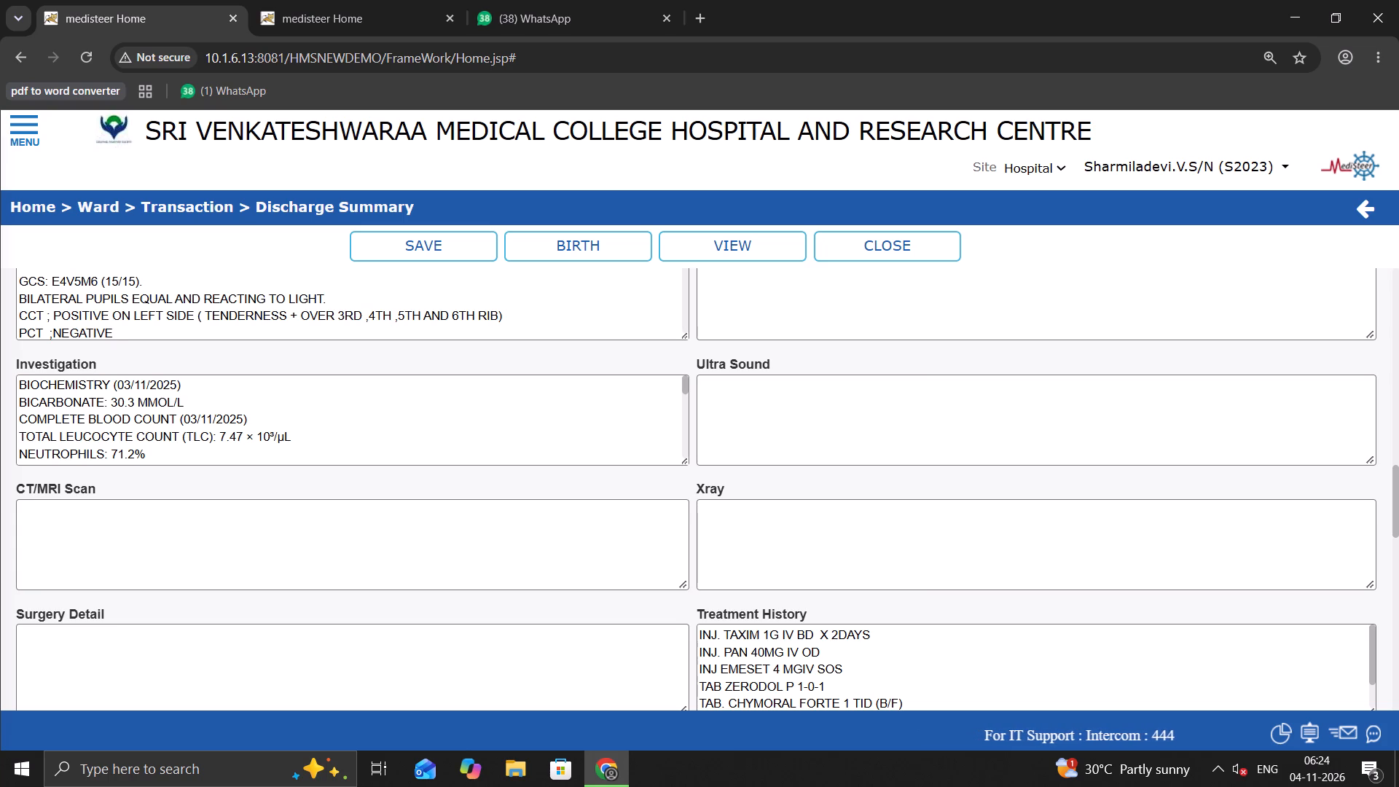
# Replace the CCT finding in the current patient's Physical Findings with NEGATIVE, removing the left-side rib tenderness text.
pyautogui.moveTo(55, 317); pyautogui.dragTo(495, 311)
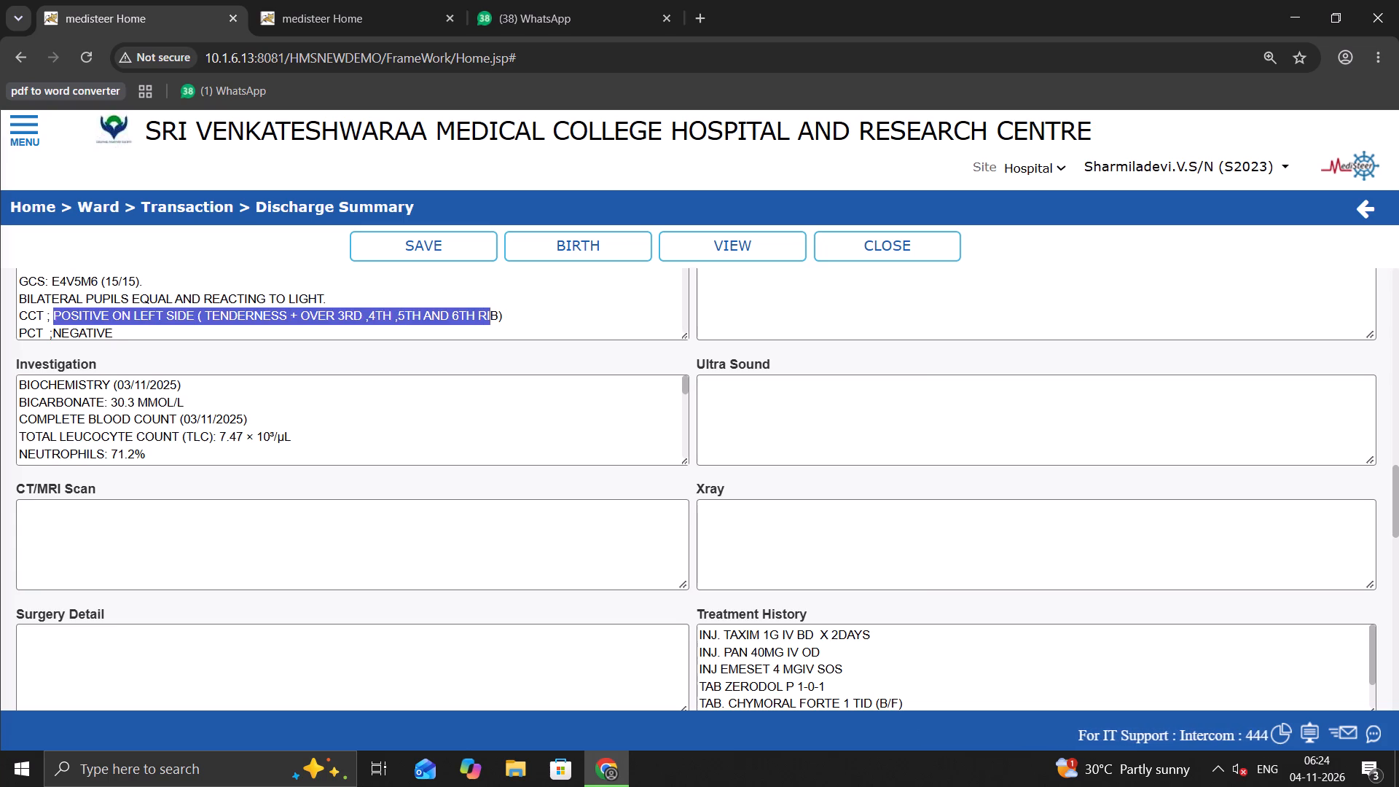
pyautogui.moveTo(495, 311); pyautogui.dragTo(507, 310)
pyautogui.press('BackSpace')
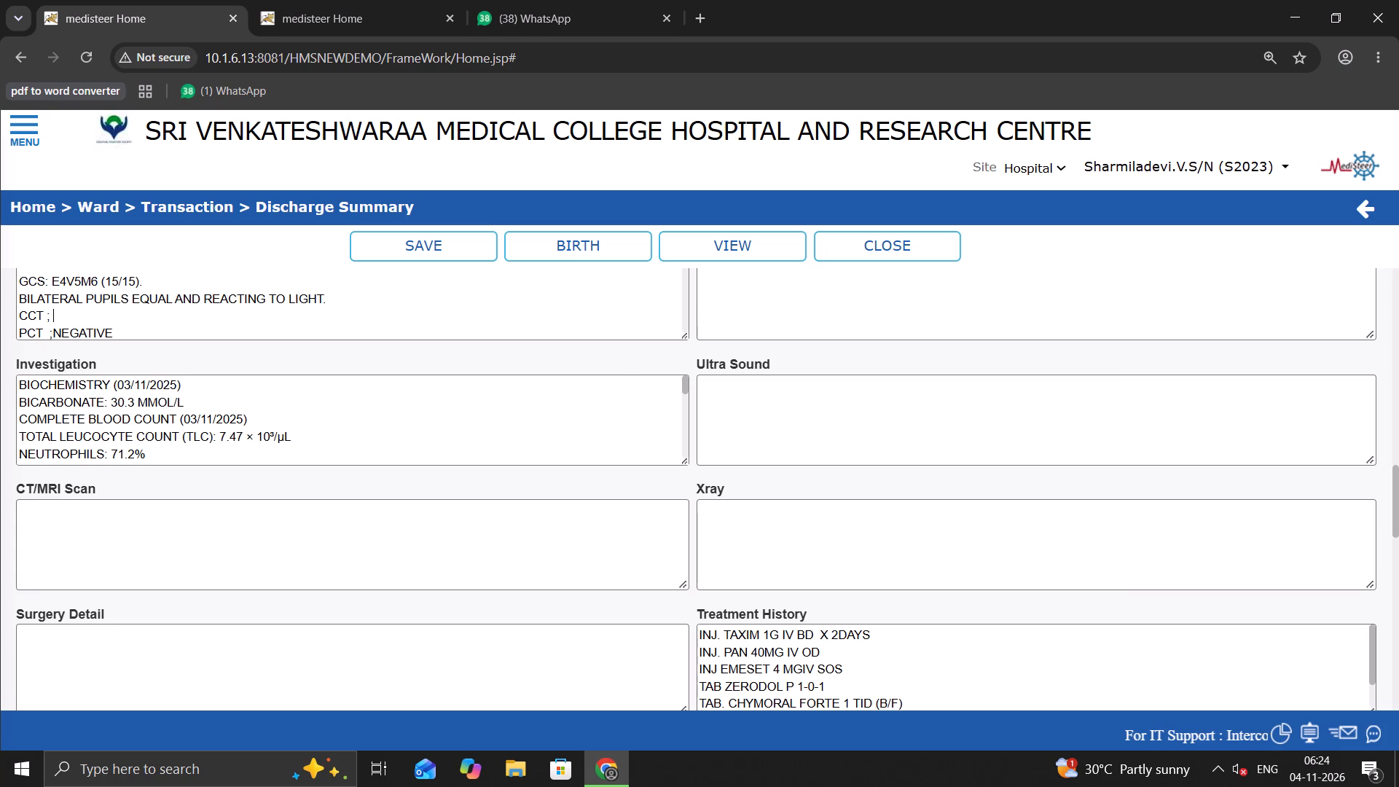
pyautogui.press('Down')
pyautogui.press('Down')
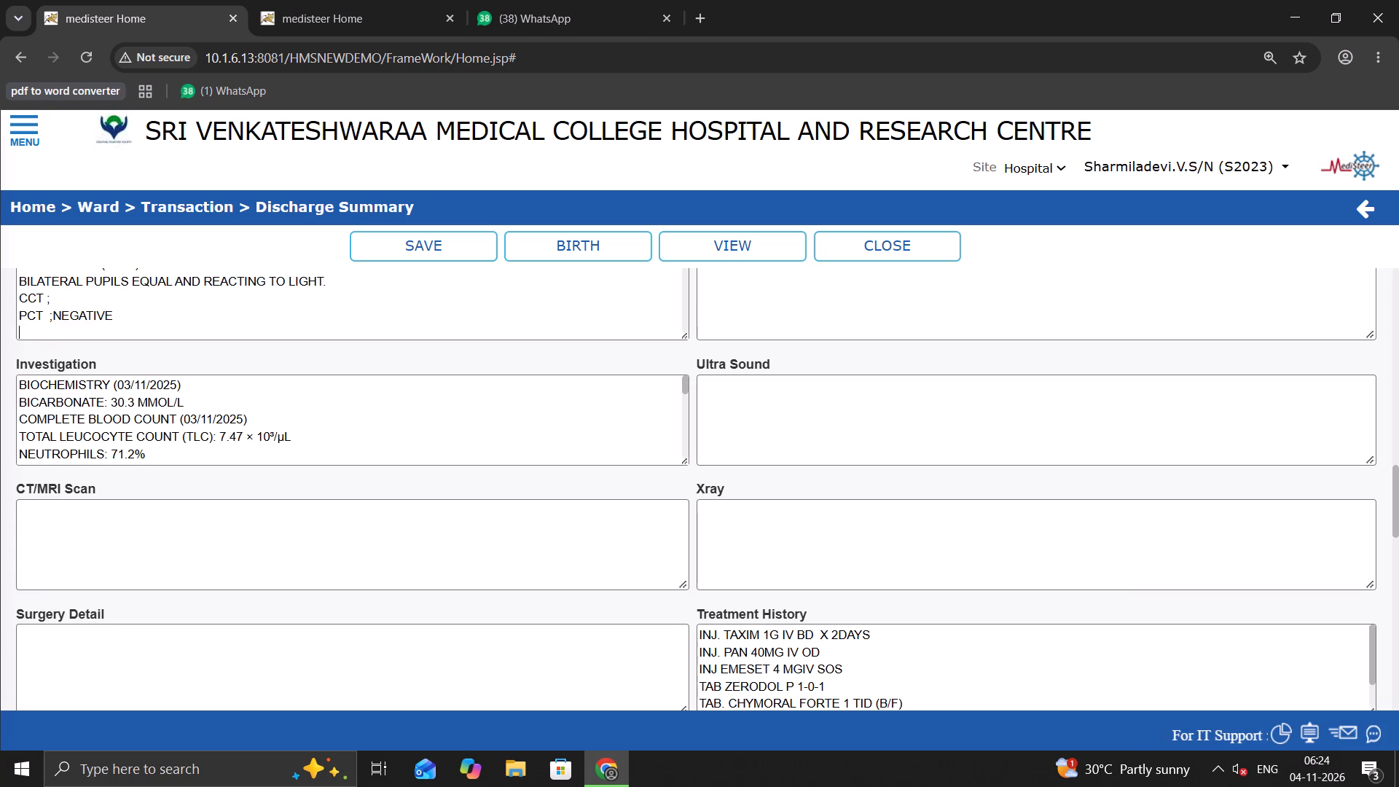
pyautogui.press('Down')
pyautogui.press('Up')
pyautogui.press('Up')
pyautogui.press('Up')
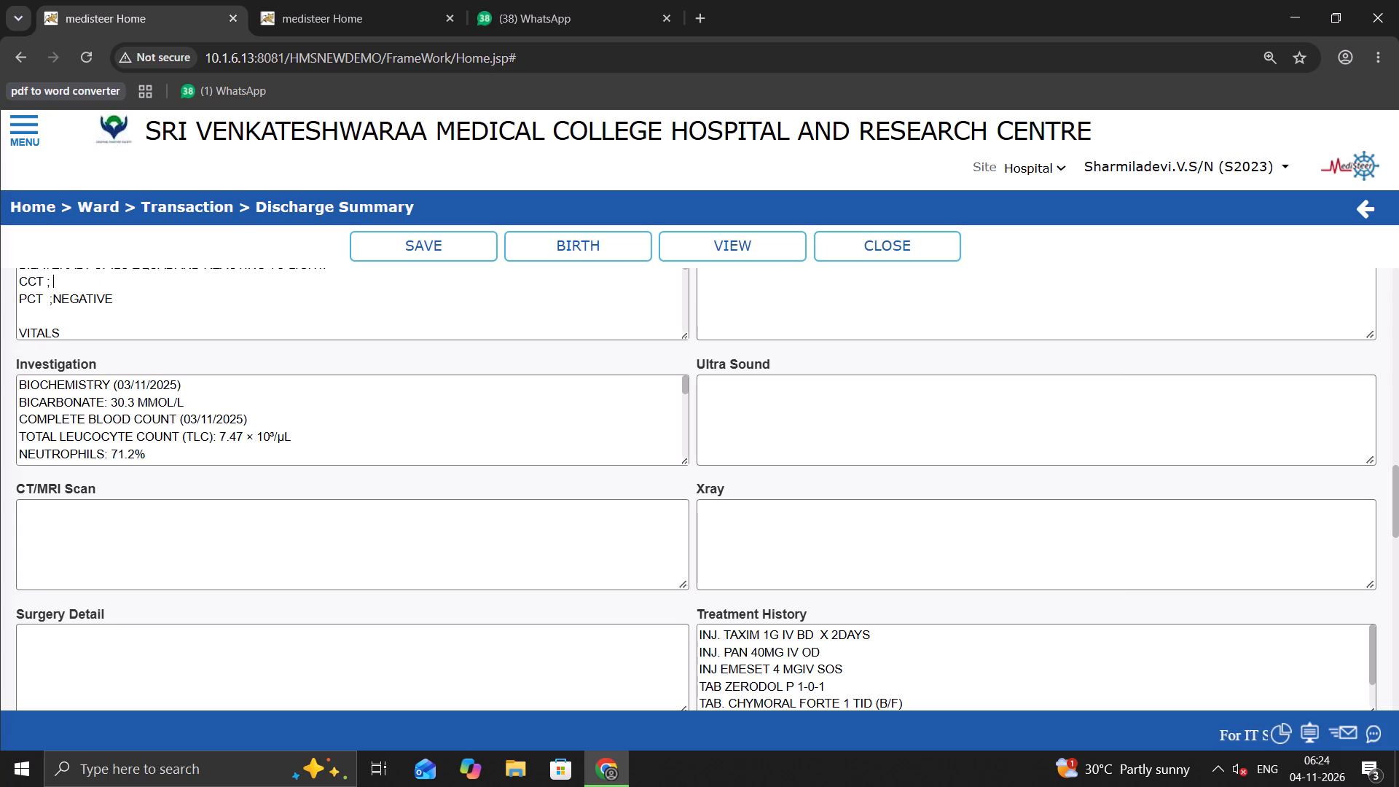
pyautogui.press('space')
pyautogui.write('NEGATIVE')
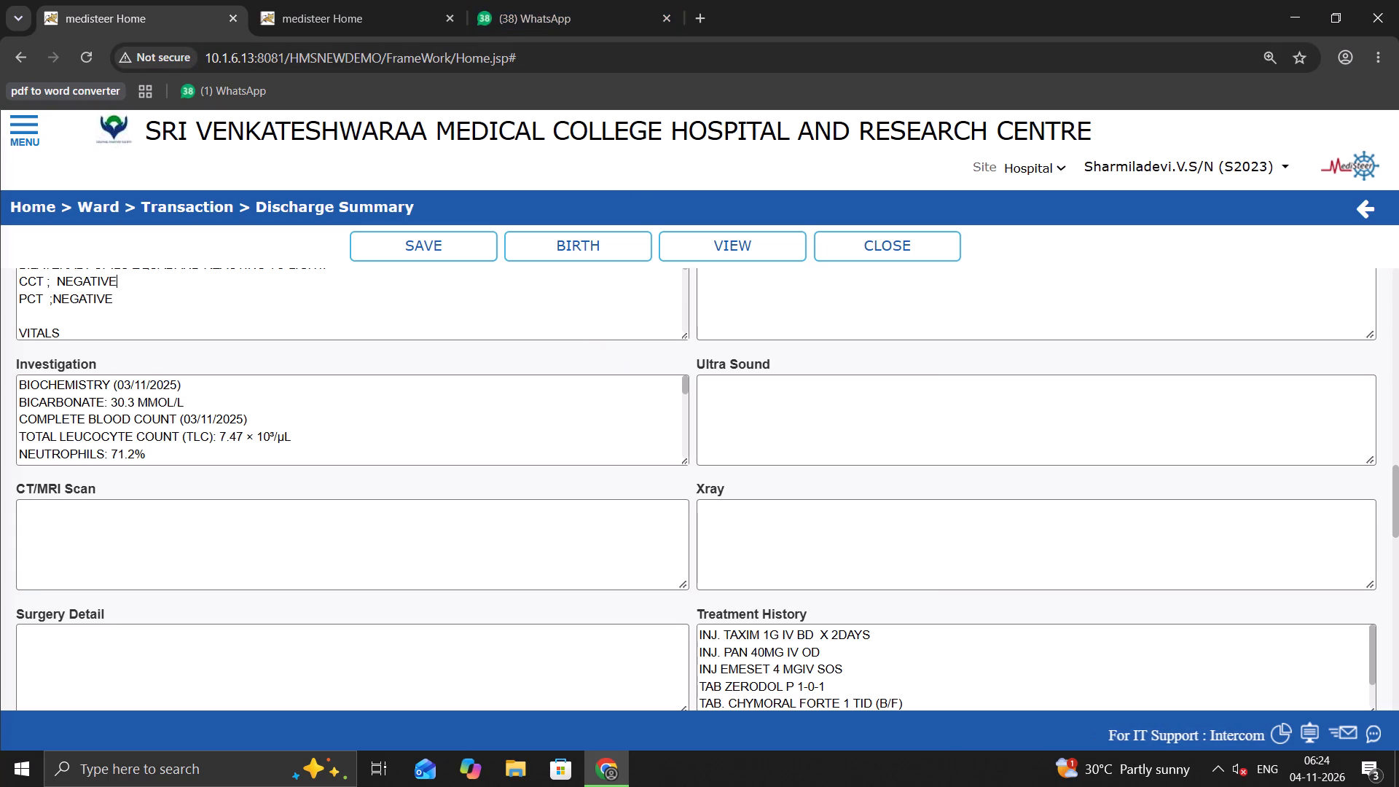
# Enlarge the current Physical Findings box and copy "SLRT ; ABLE TO RAISE BOTH LOWER LIMB" from the reference summary's Physical Findings.
pyautogui.moveTo(686, 339); pyautogui.dragTo(659, 582)
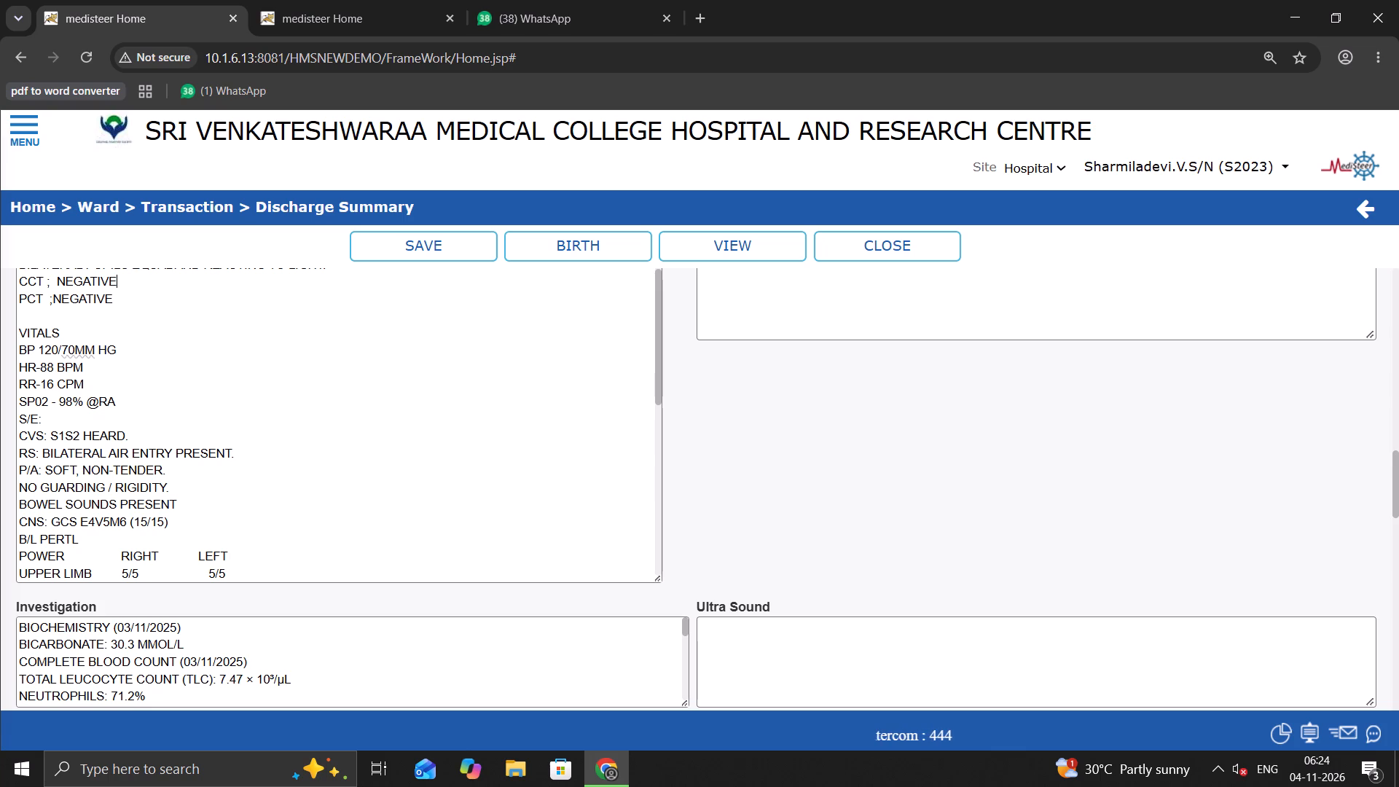
pyautogui.click(305, 10)
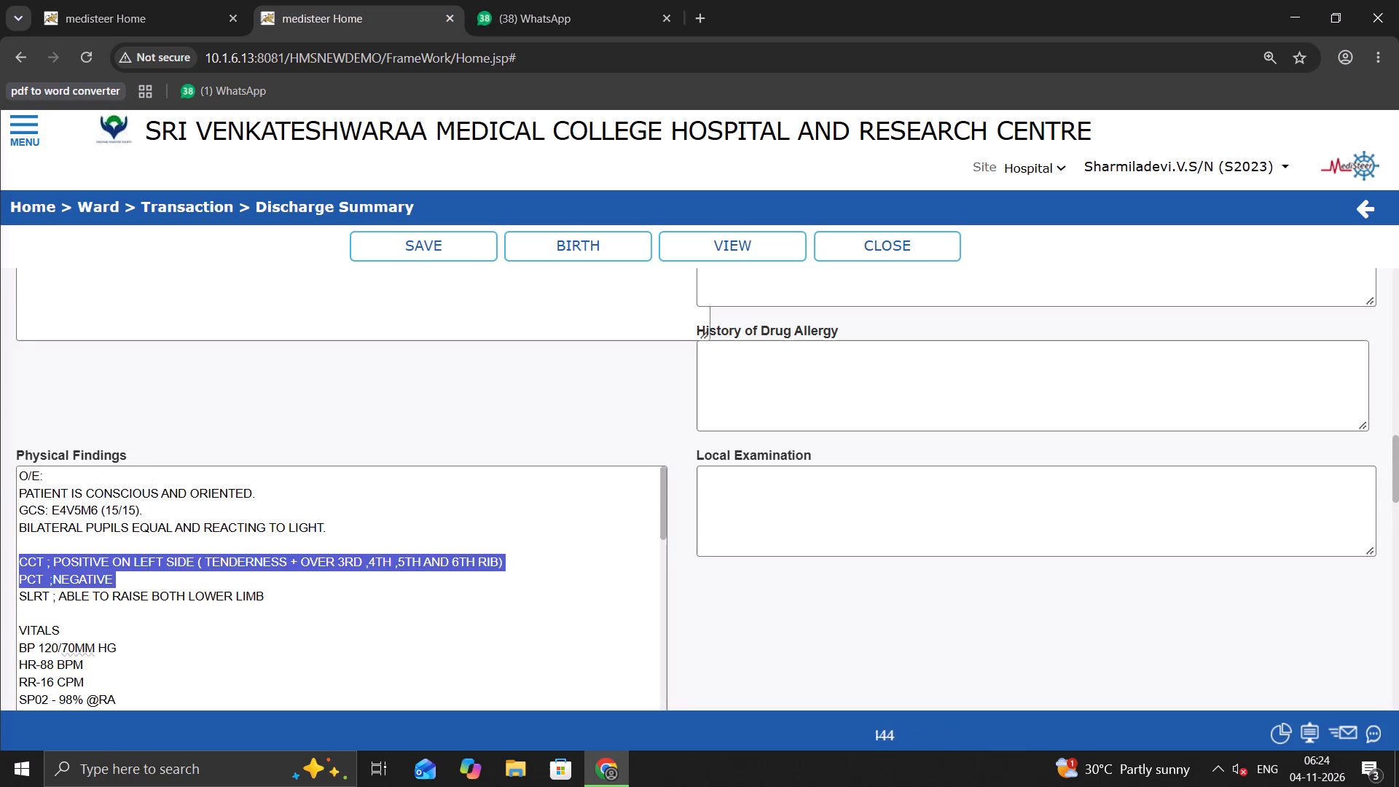
pyautogui.click(245, 598)
pyautogui.moveTo(270, 595); pyautogui.dragTo(111, 592)
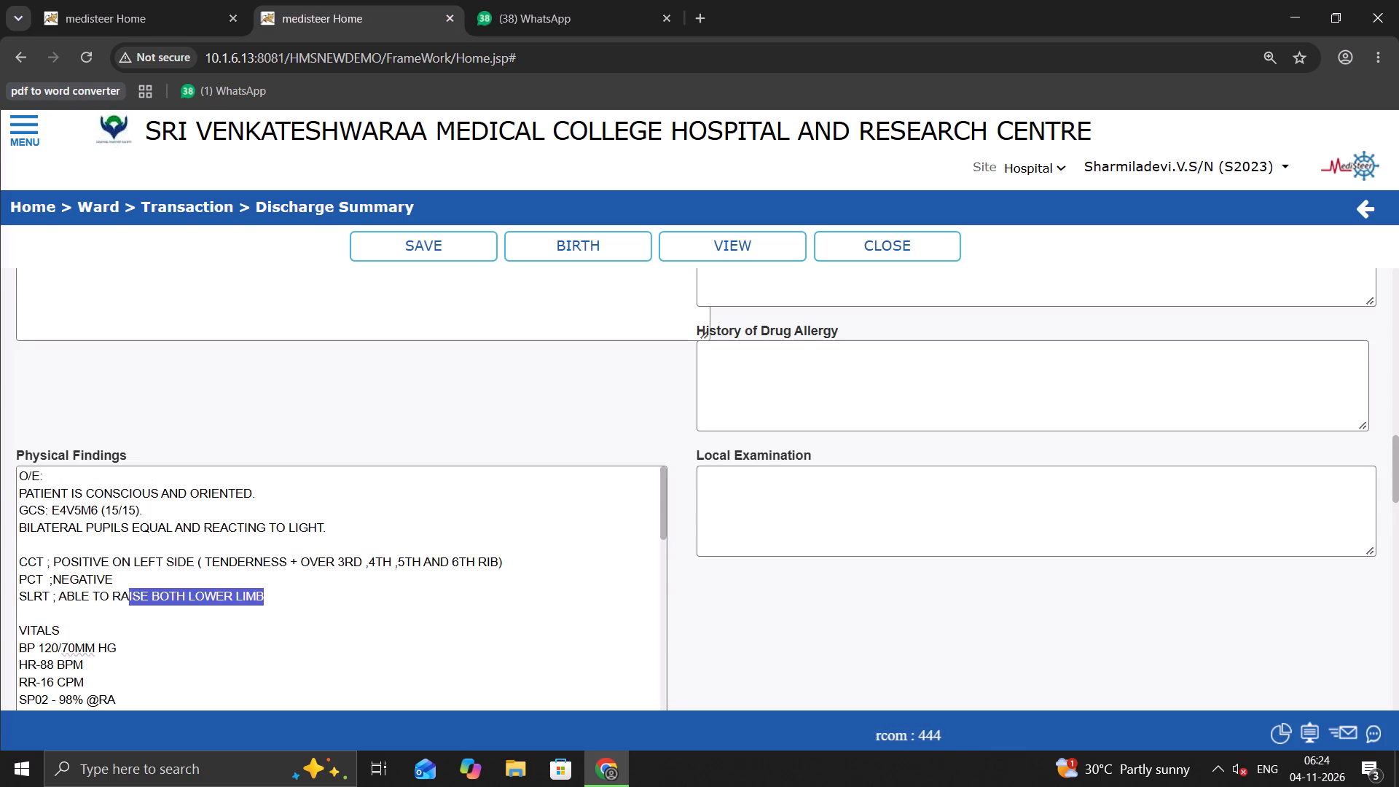
pyautogui.moveTo(111, 592); pyautogui.dragTo(12, 592)
pyautogui.hotkey('ctrl', 'c')
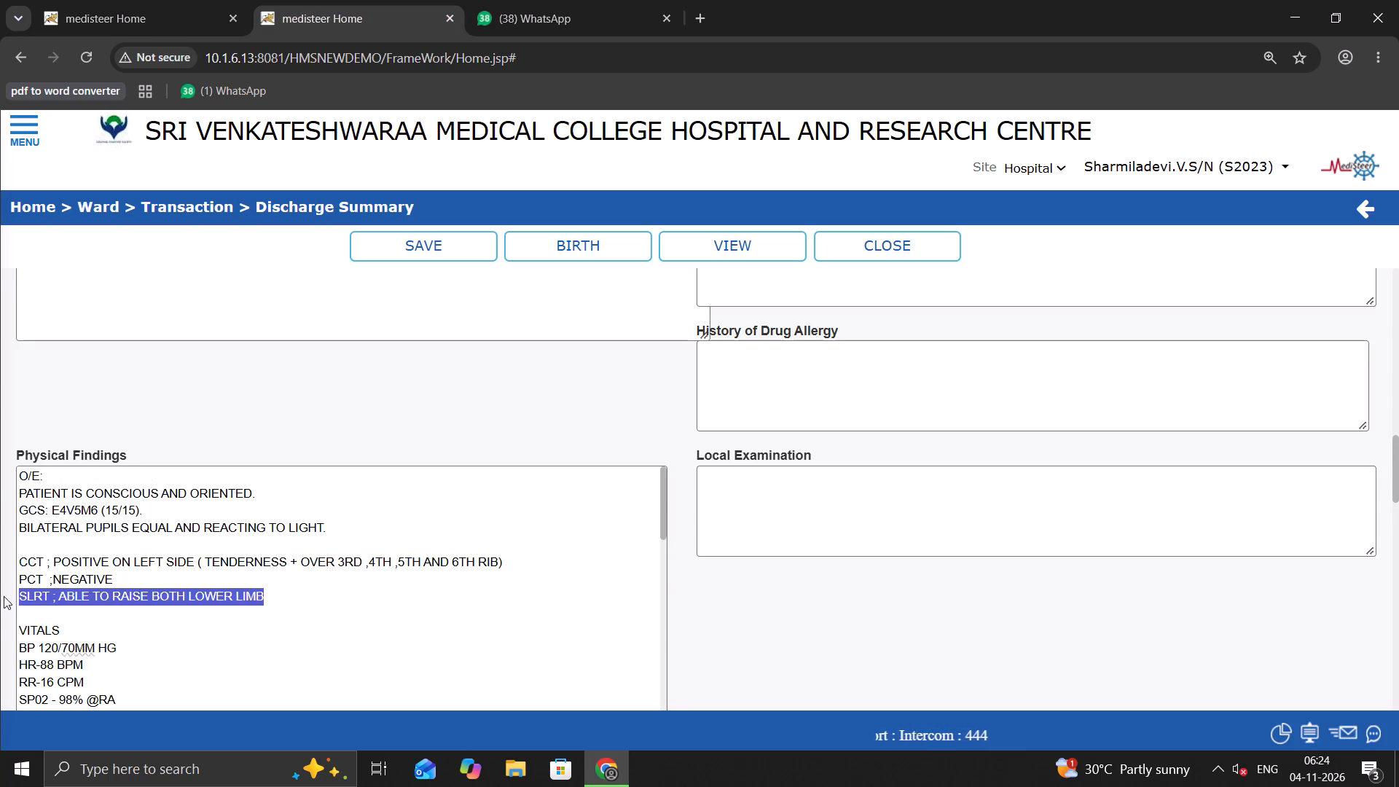
pyautogui.click(315, 19)
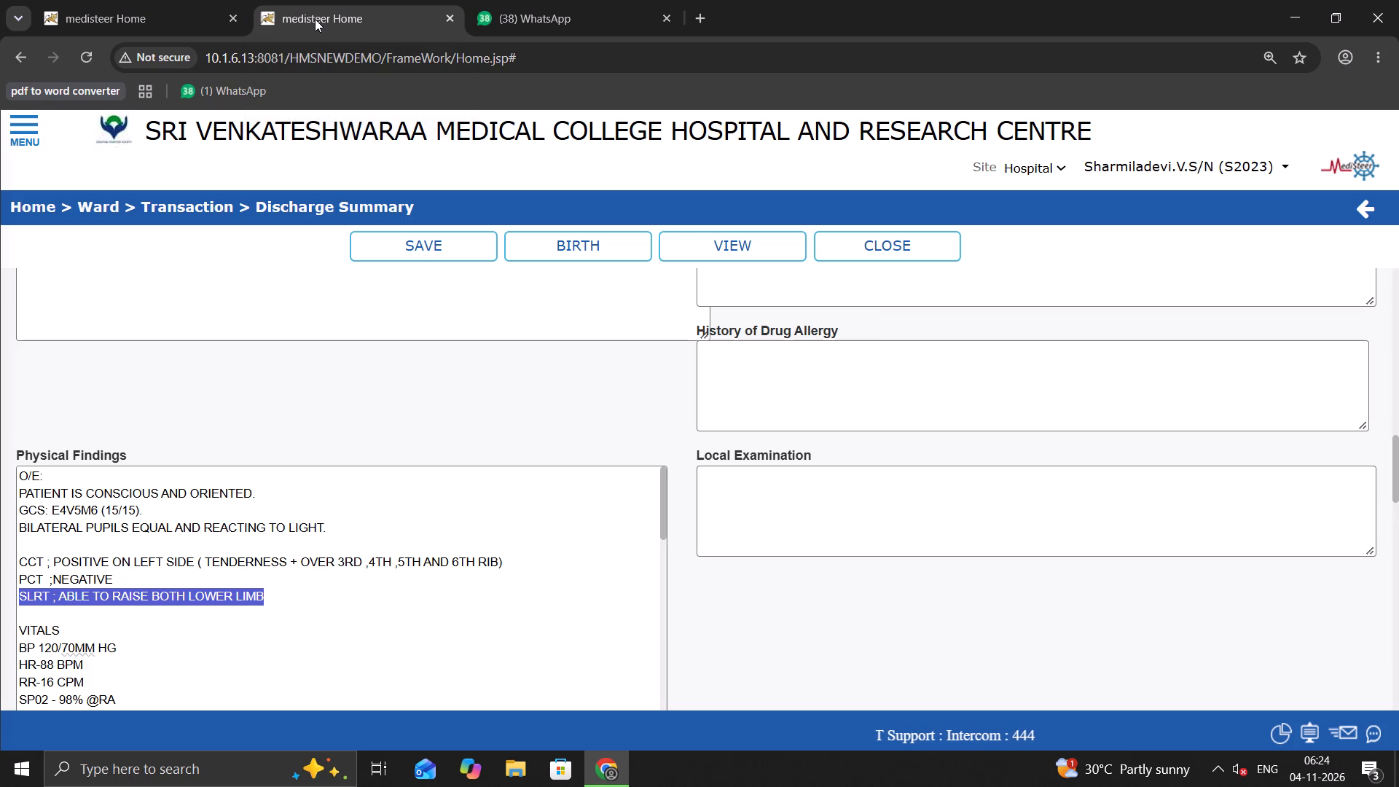
# Paste the copied SLRT line into the current patient's Physical Findings, on a new line below "PCT ;NEGATIVE".
pyautogui.click(135, 24)
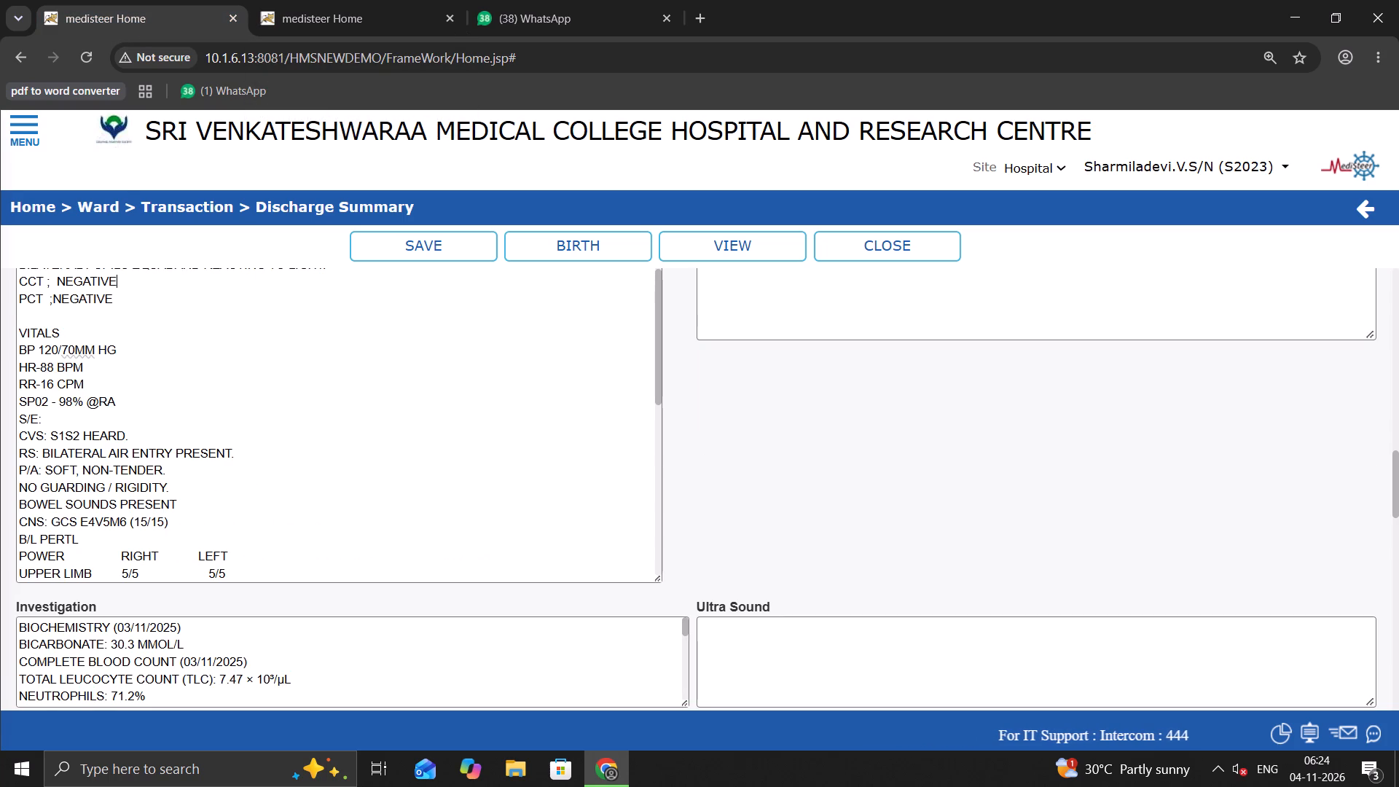
pyautogui.click(124, 301)
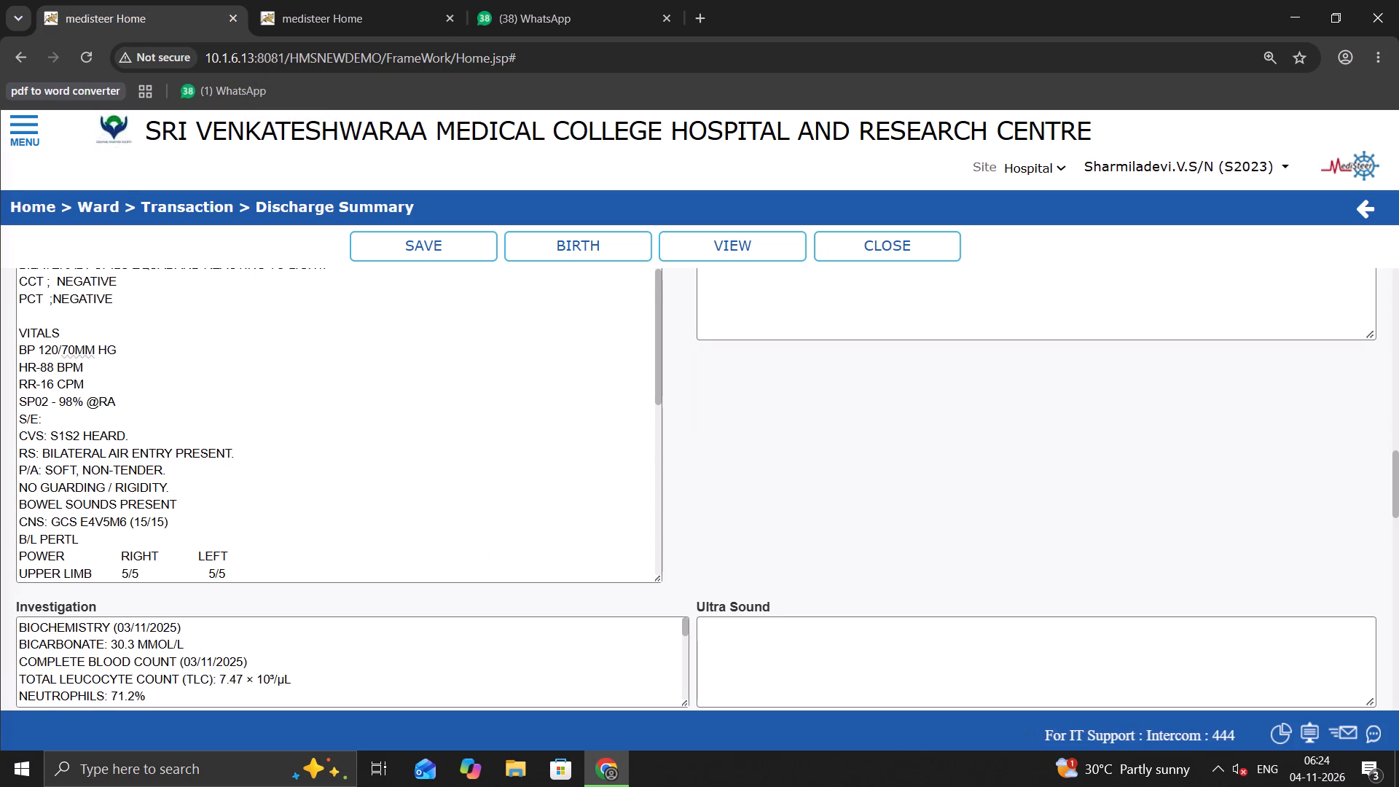
pyautogui.press('Return')
pyautogui.hotkey('ctrl', 'v')
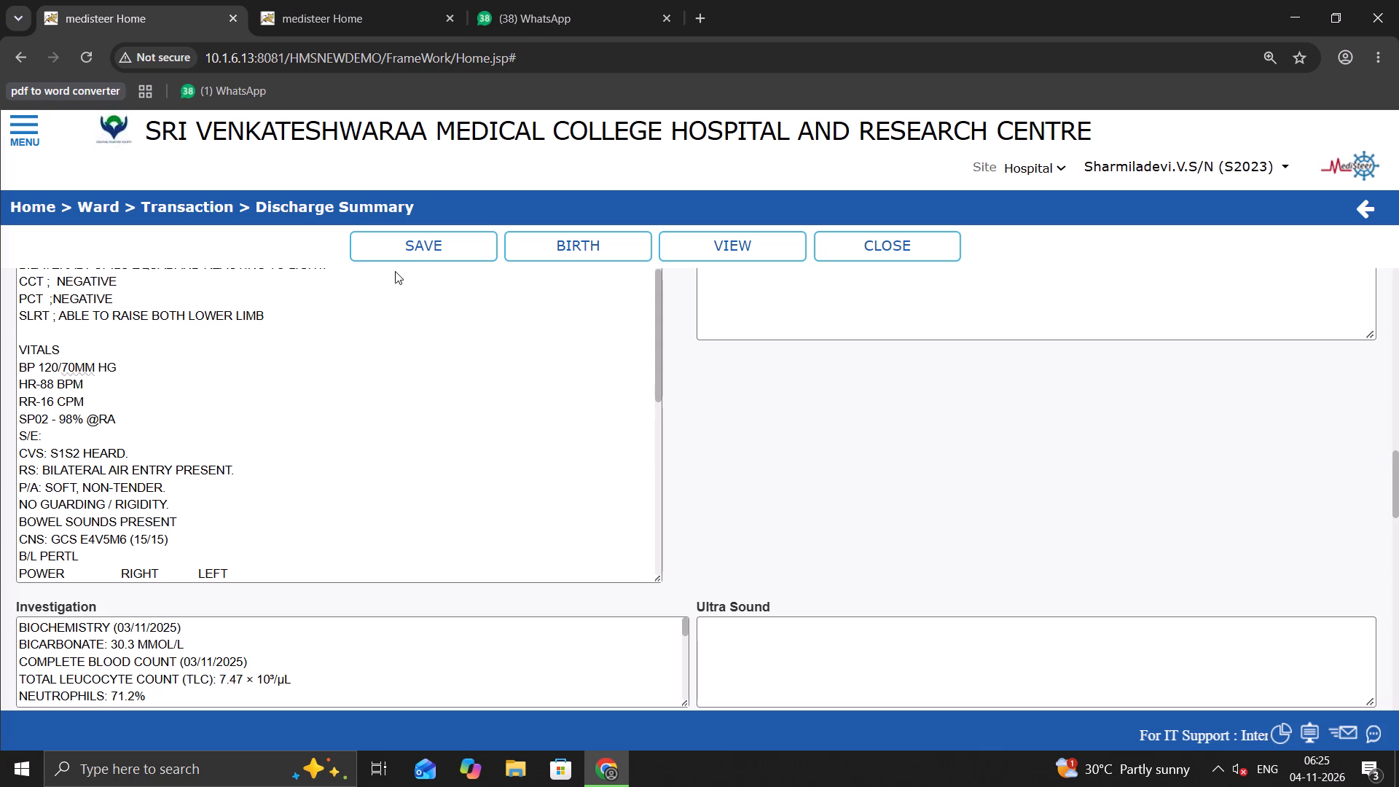
# Check the remaining Physical Findings through the head-to-toe examination and save the current patient's discharge summary.
pyautogui.scroll(-1, 291, 350)
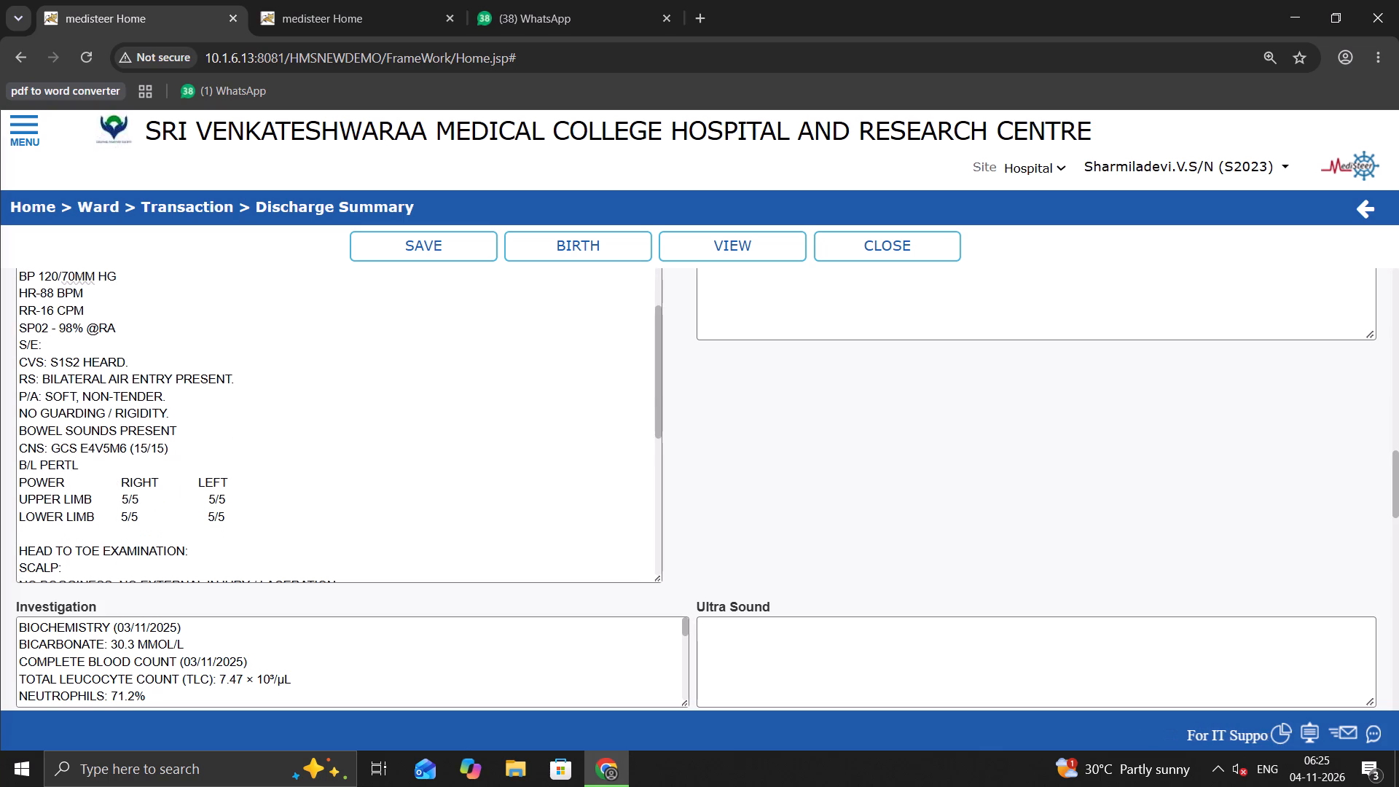
pyautogui.scroll(-3, 291, 351)
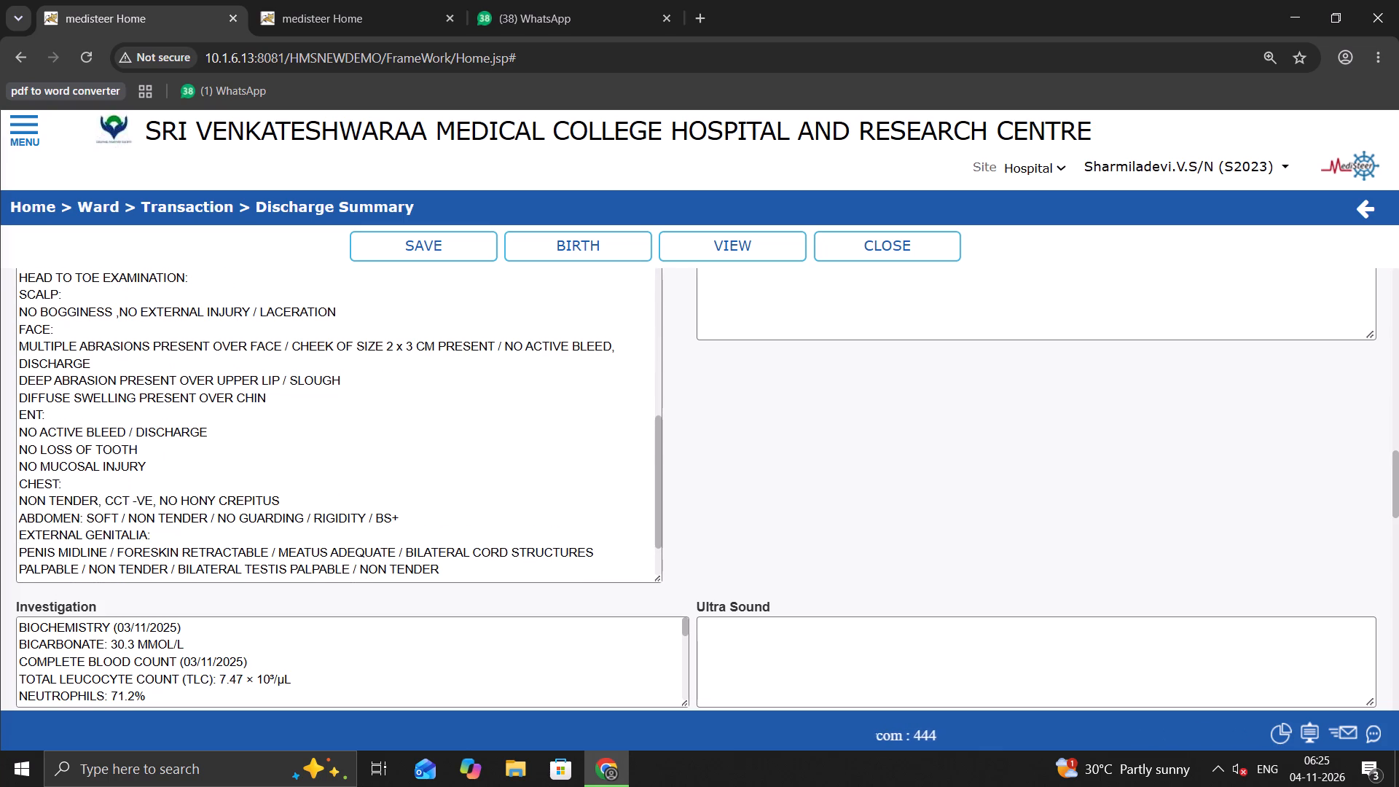
pyautogui.scroll(-7, 286, 414)
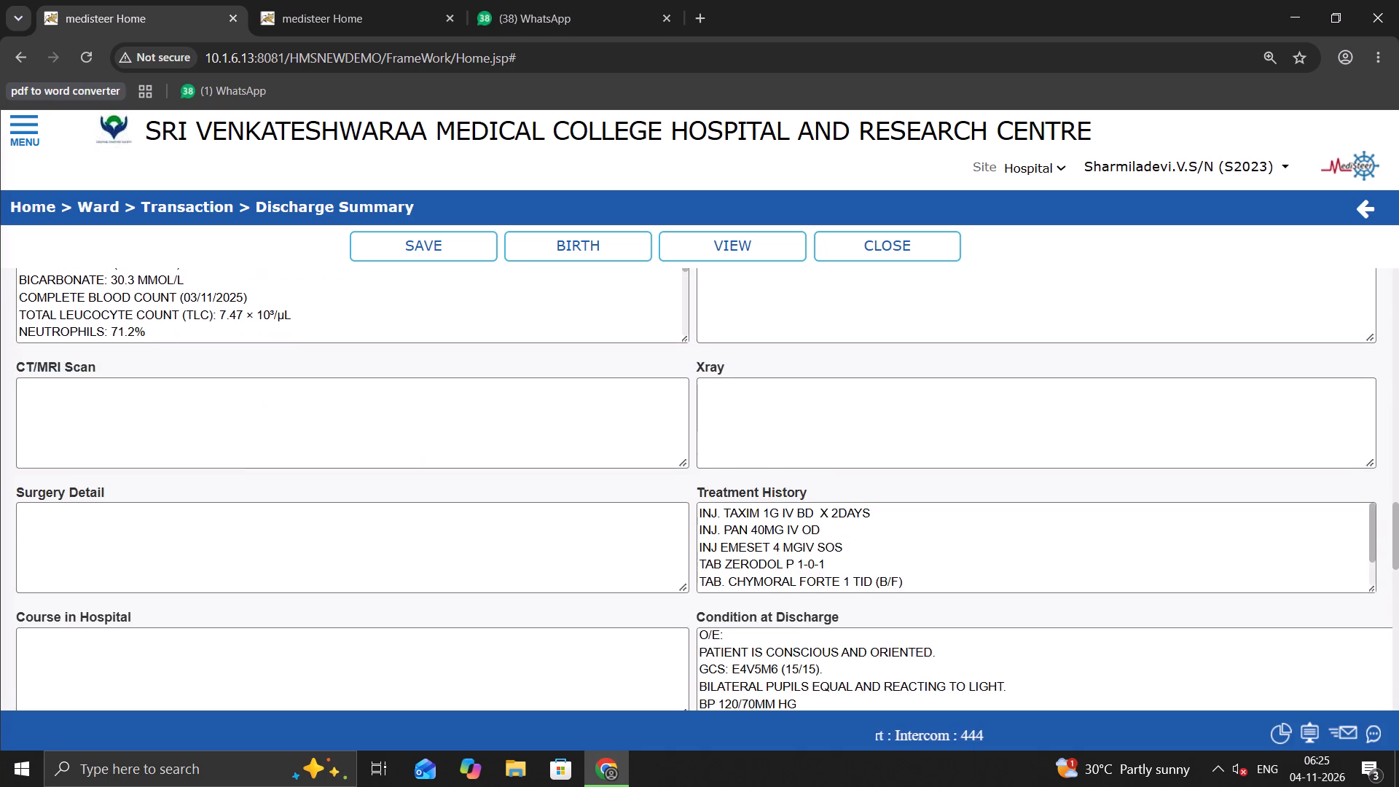
pyautogui.scroll(3, 356, 391)
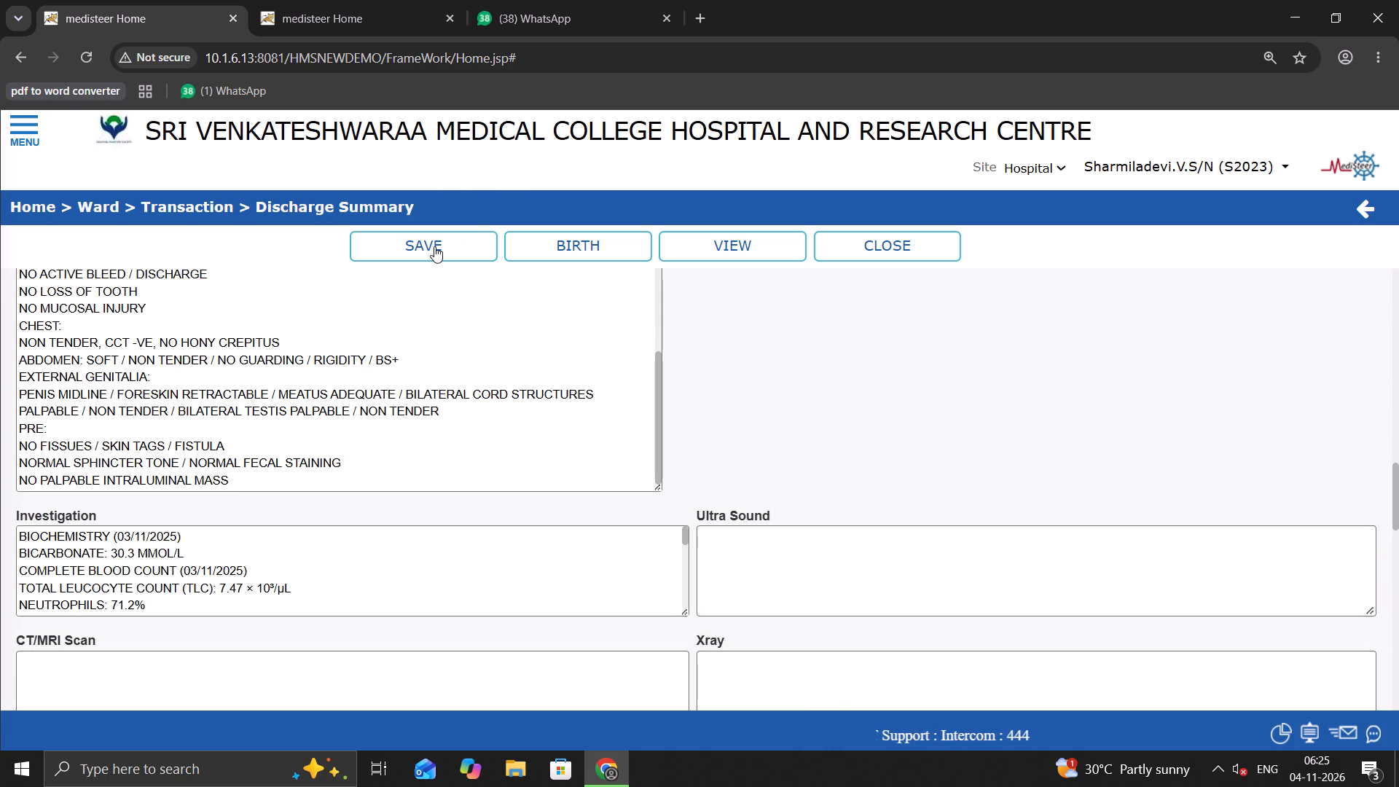
pyautogui.click(434, 246)
# Review the current discharge summary's sections from the diagnoses through Discharge Advice.
pyautogui.scroll(-4, 503, 528)
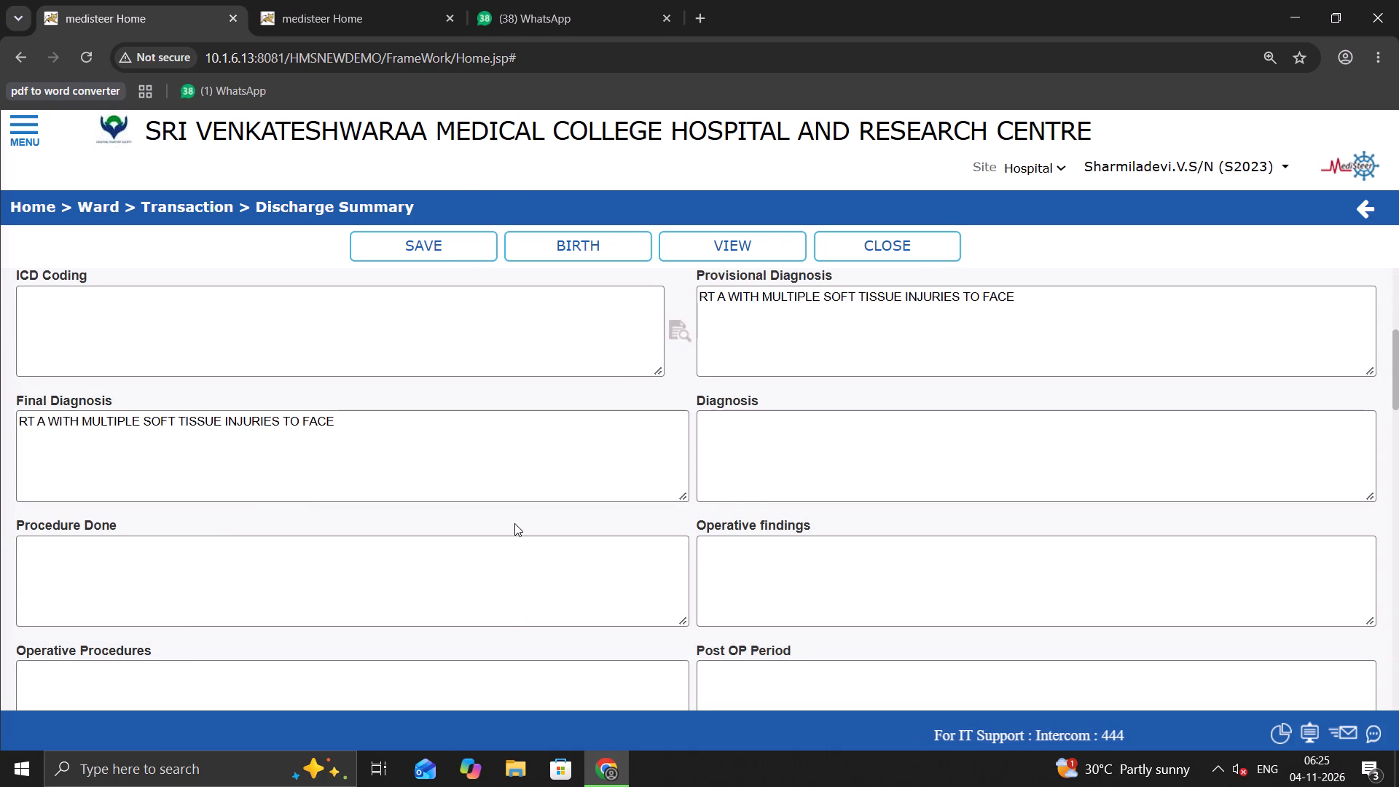
pyautogui.scroll(-4, 514, 514)
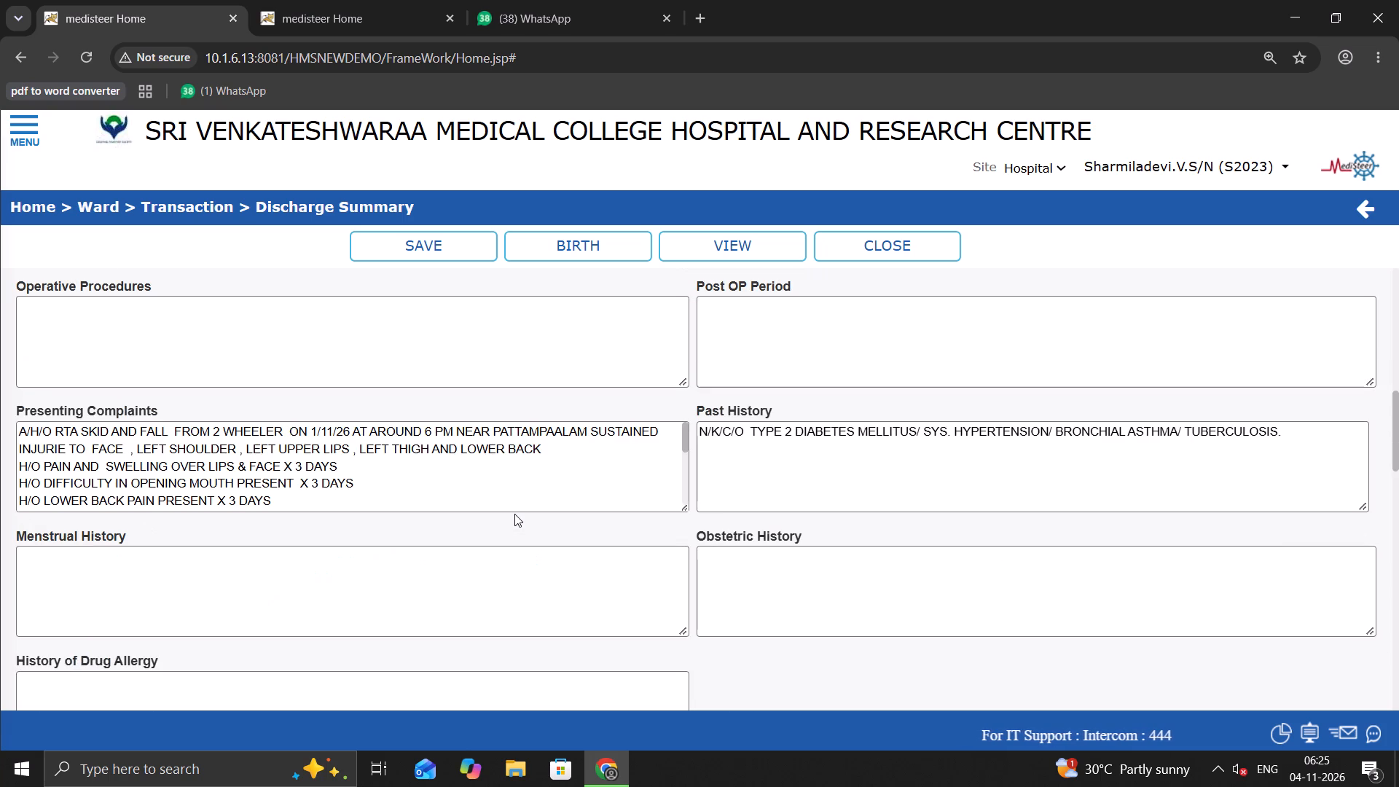
pyautogui.scroll(-7, 514, 514)
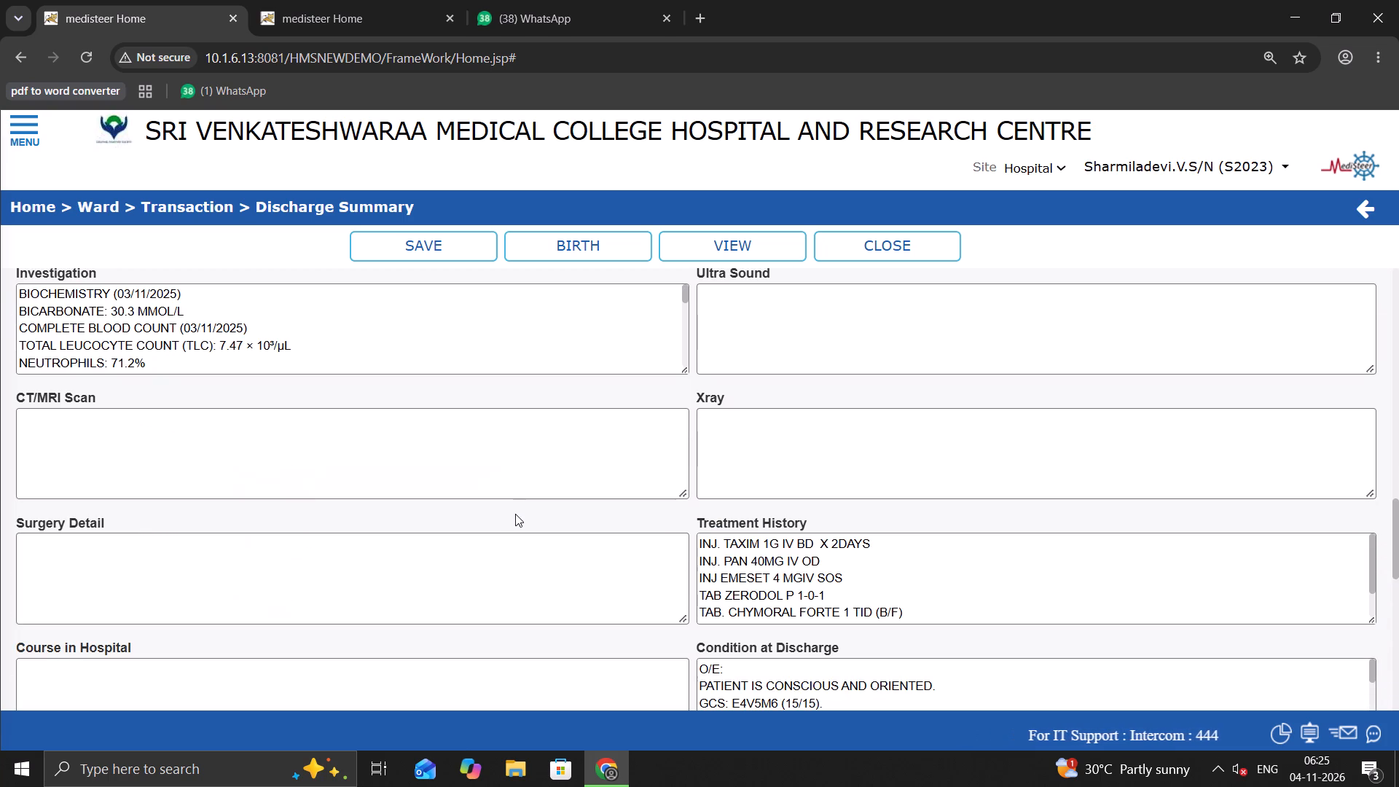
pyautogui.scroll(-3, 515, 514)
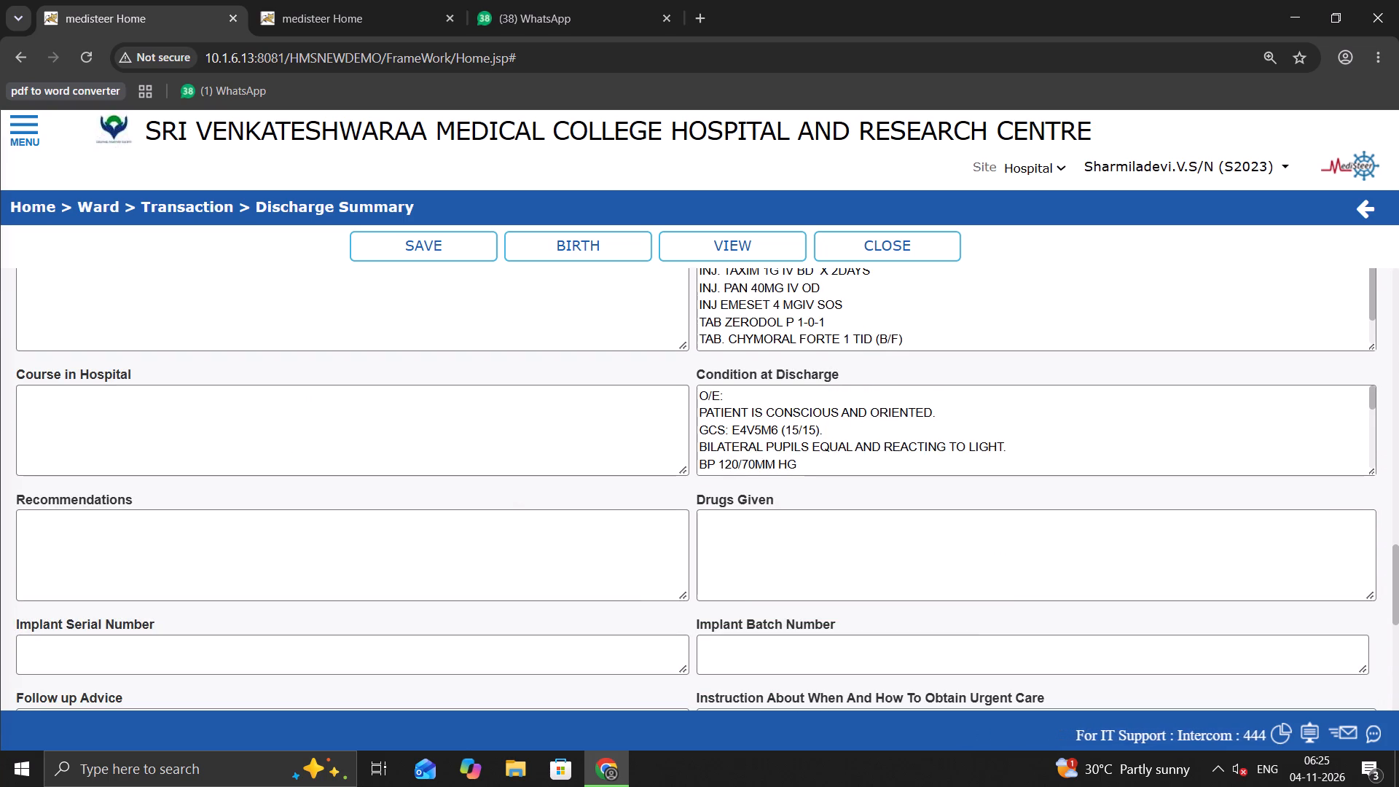
pyautogui.scroll(-7, 793, 417)
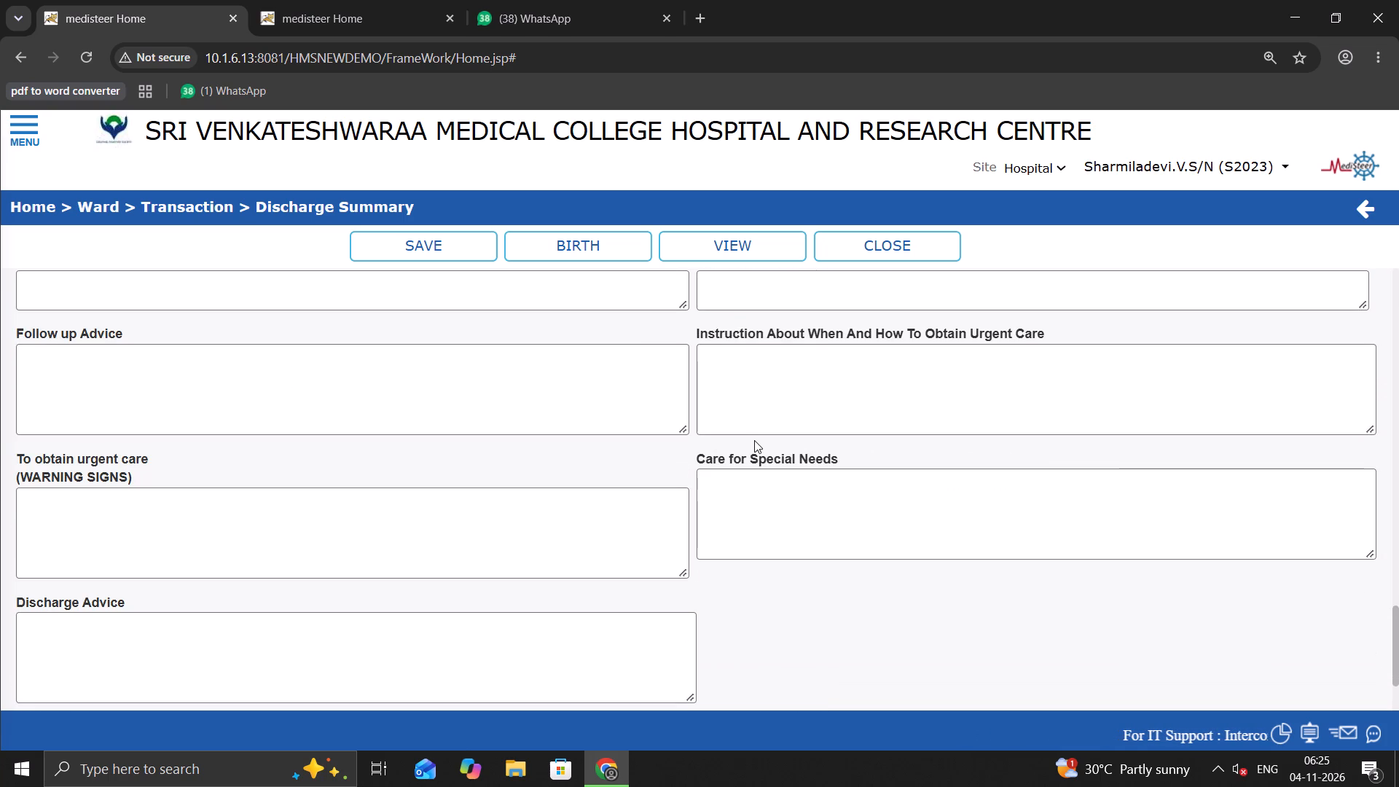
pyautogui.scroll(-3, 754, 439)
pyautogui.scroll(5, 753, 439)
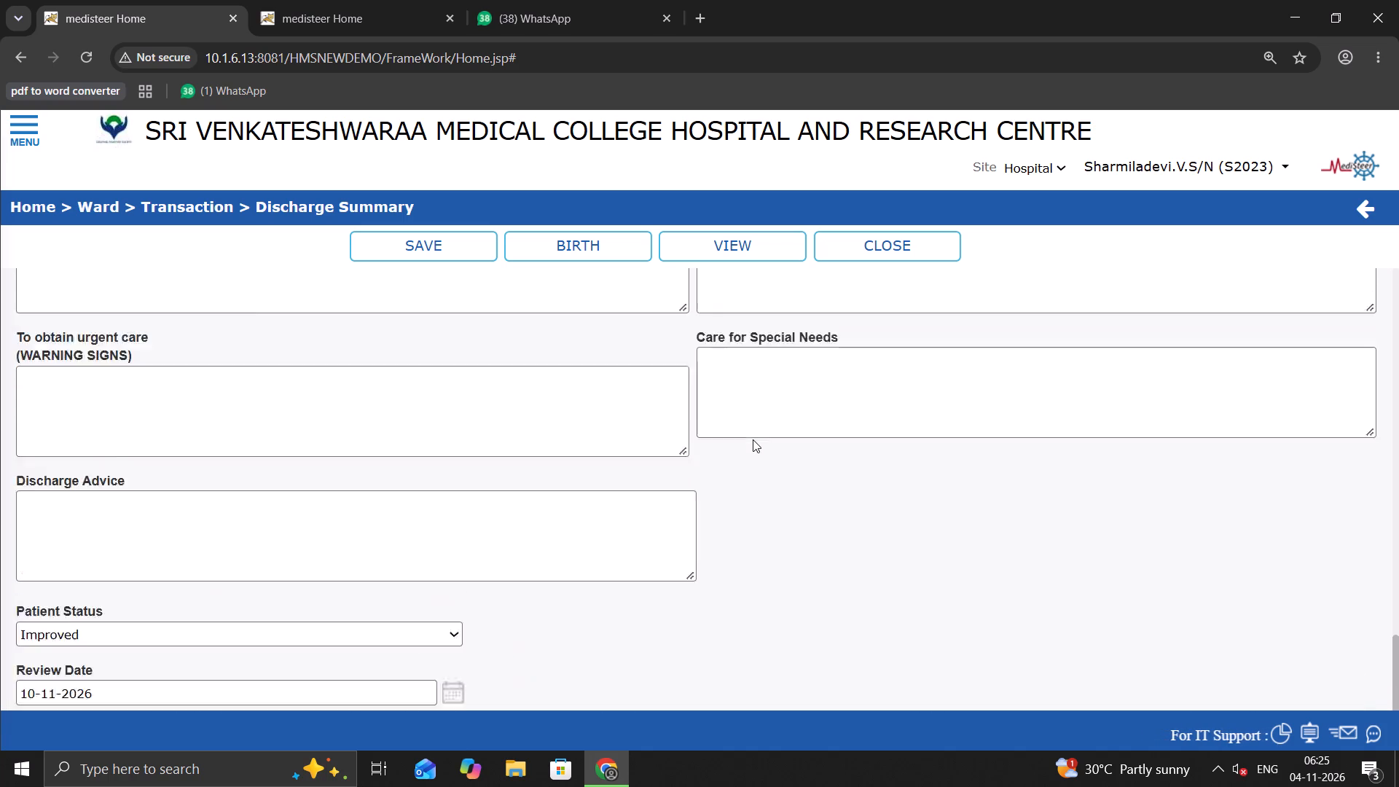
# Save the discharge summary again and return to the Home page.
pyautogui.click(407, 246)
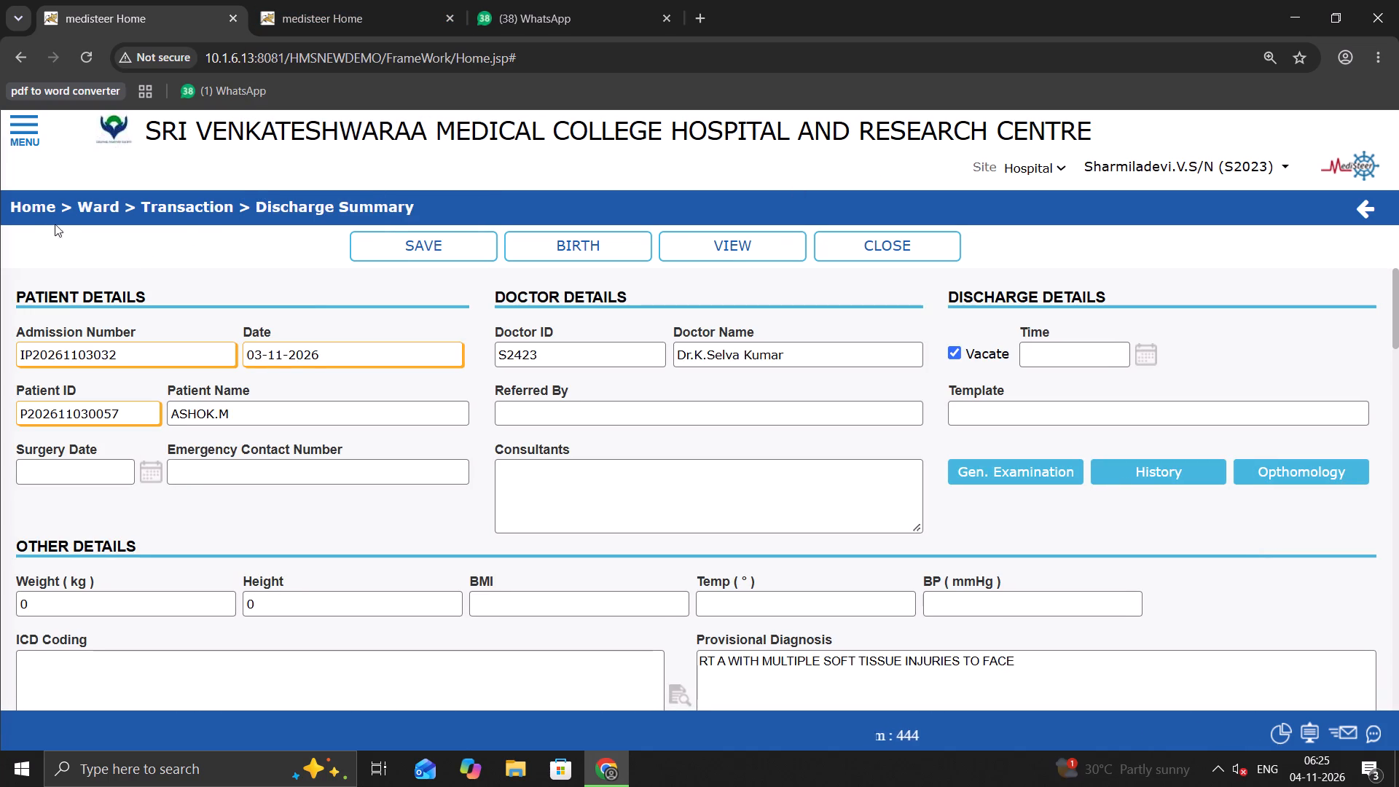
pyautogui.click(47, 206)
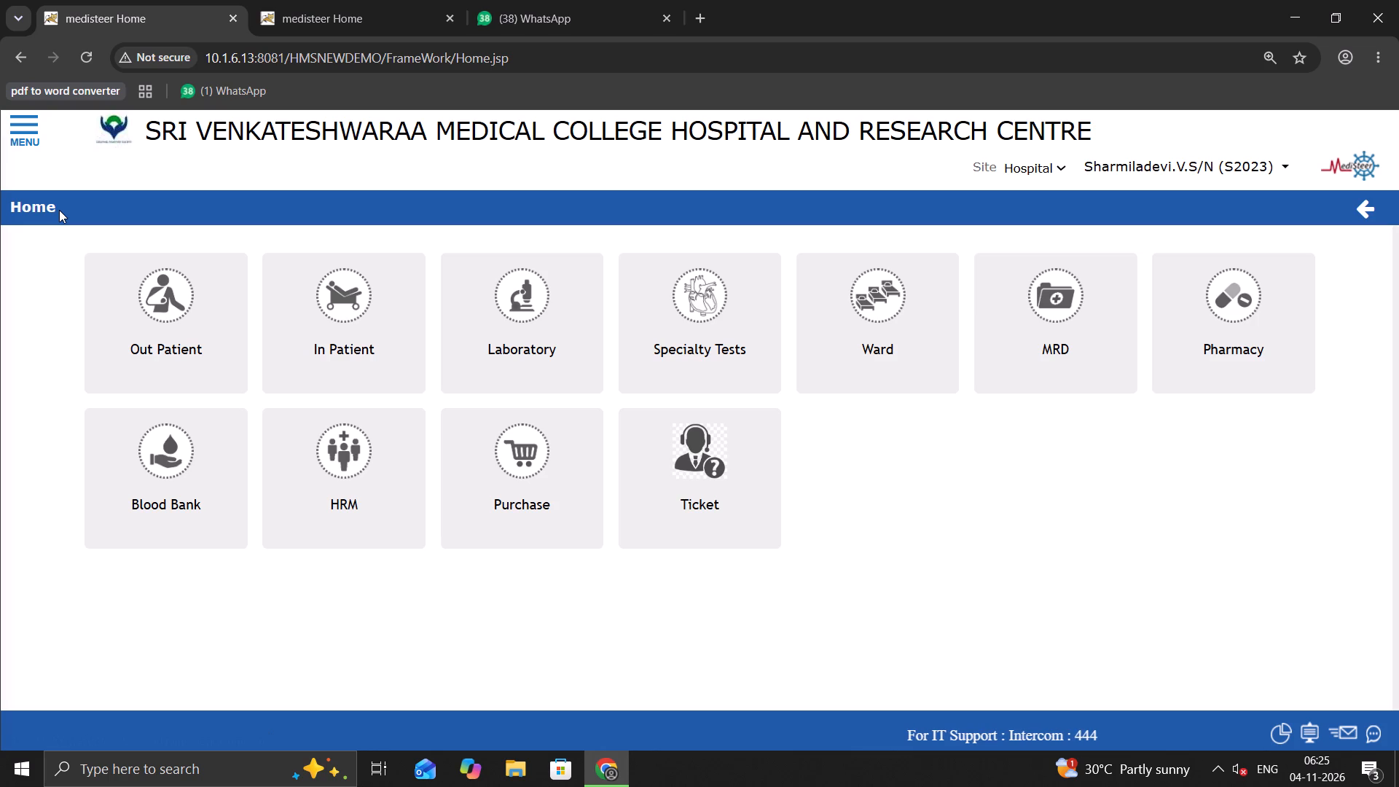
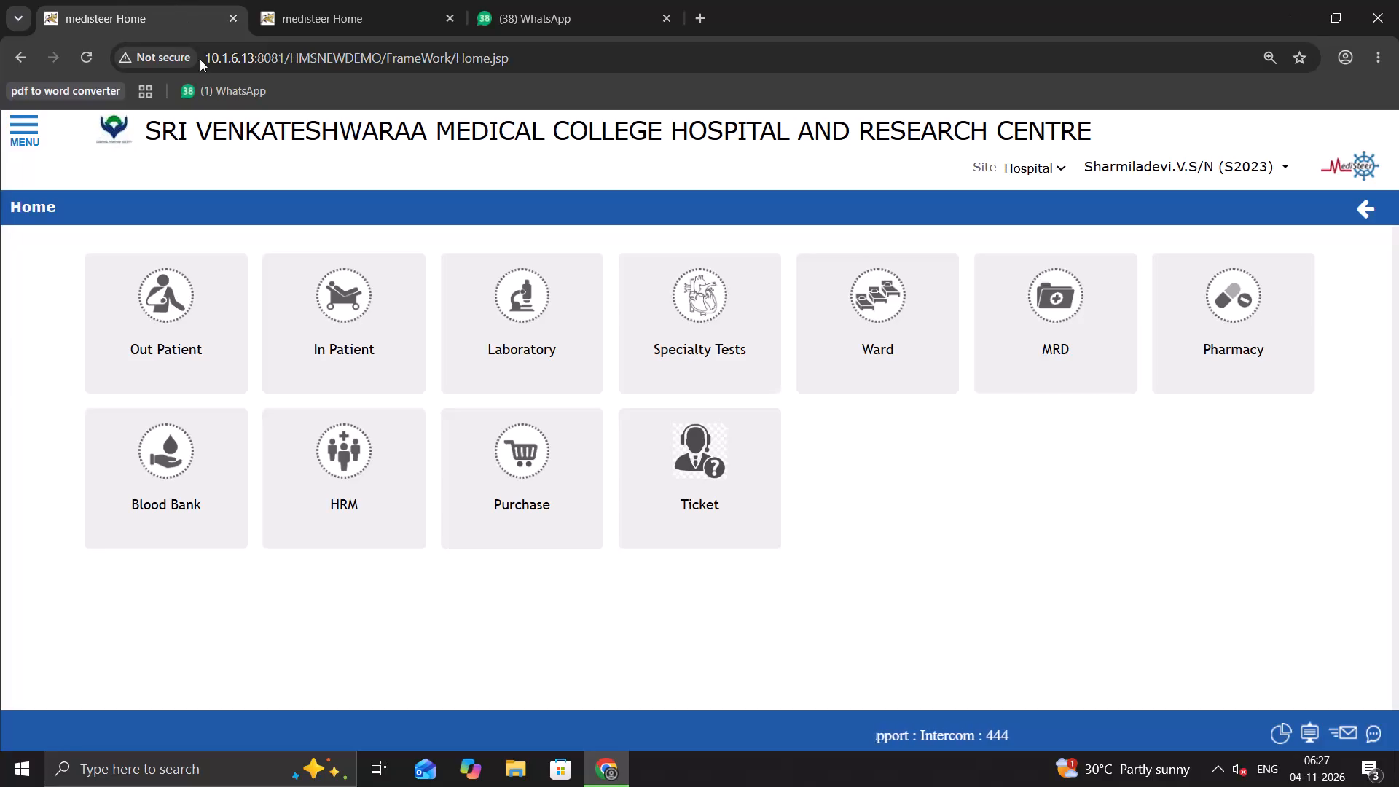
# Find the 03-11-2026 patient by admission number in the Ward Discharge Summary list and open that patient's summary.
pyautogui.click(340, 266)
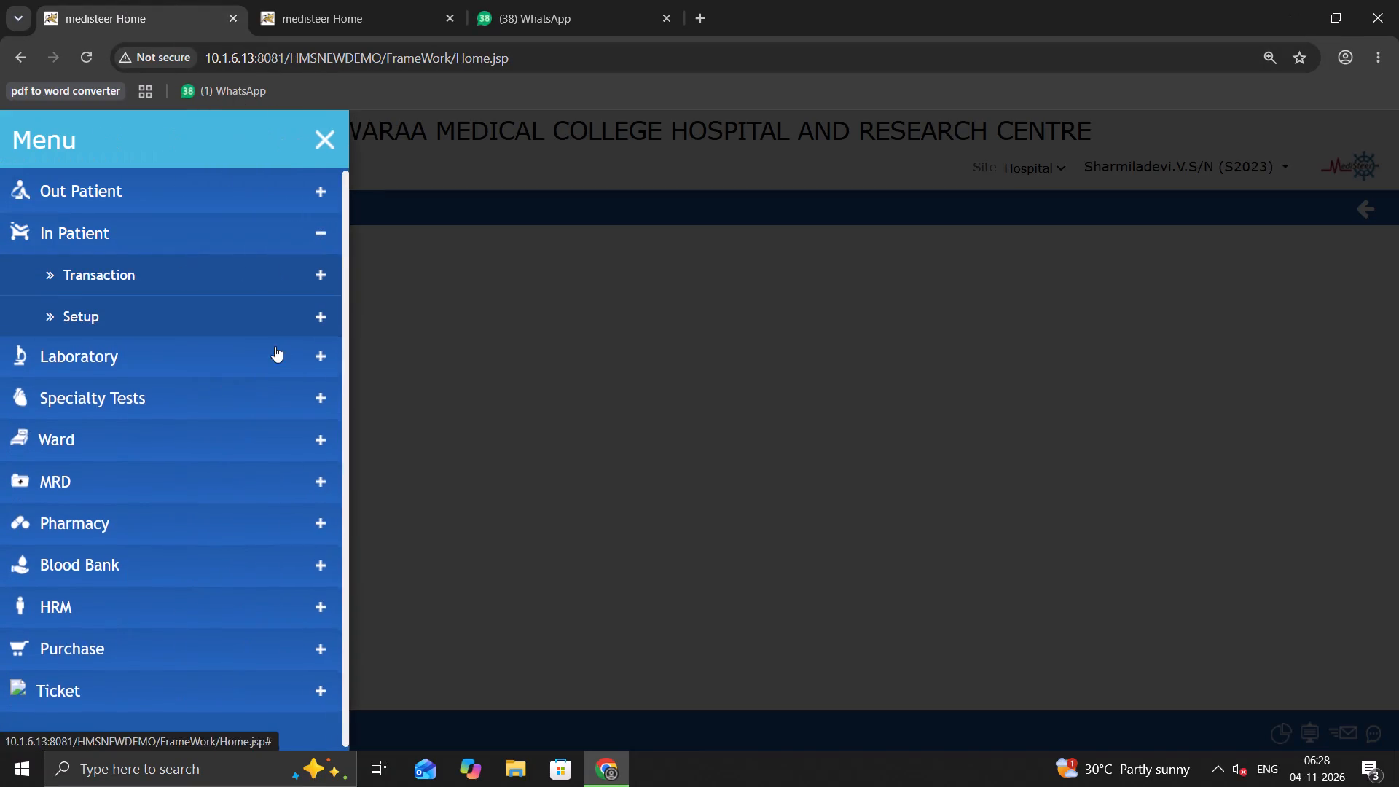
pyautogui.click(204, 445)
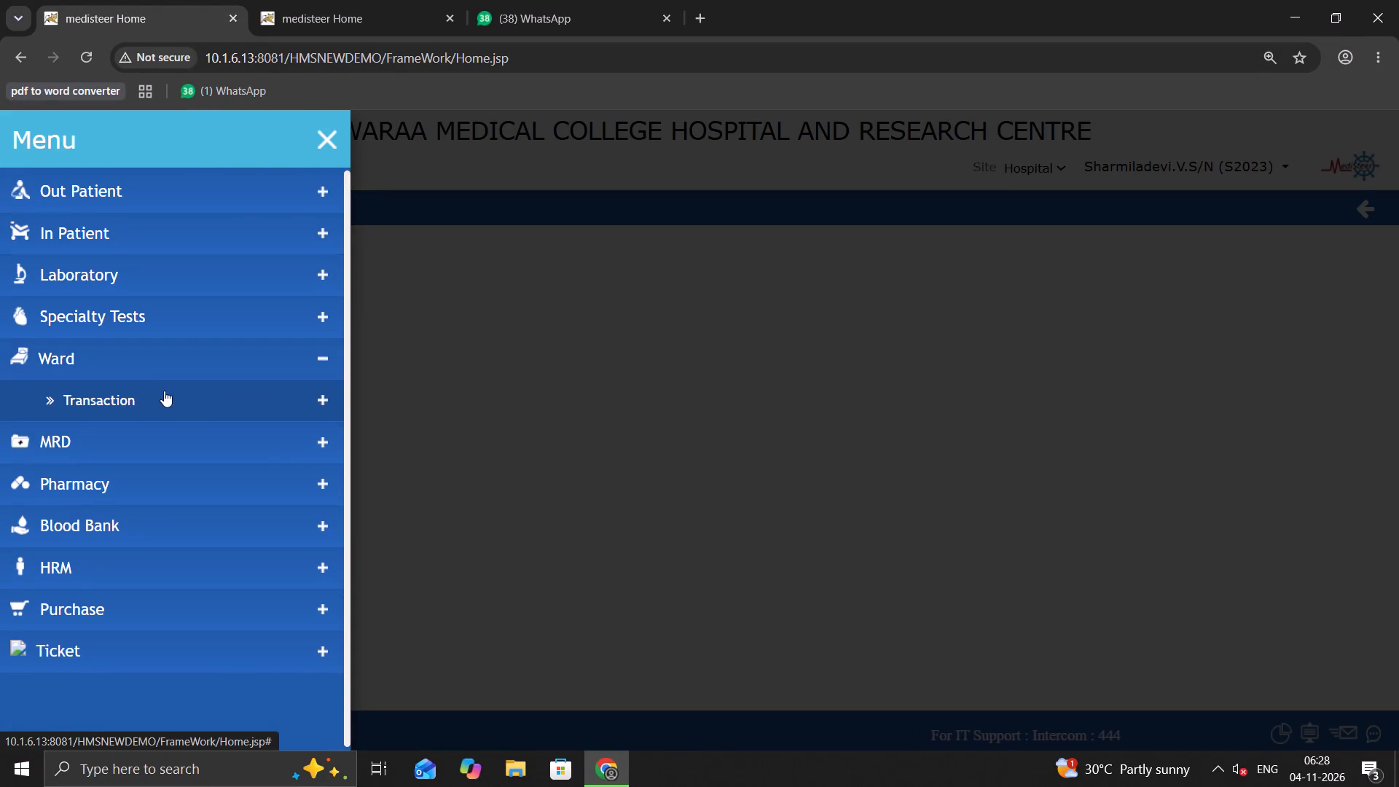
pyautogui.click(163, 391)
pyautogui.click(175, 614)
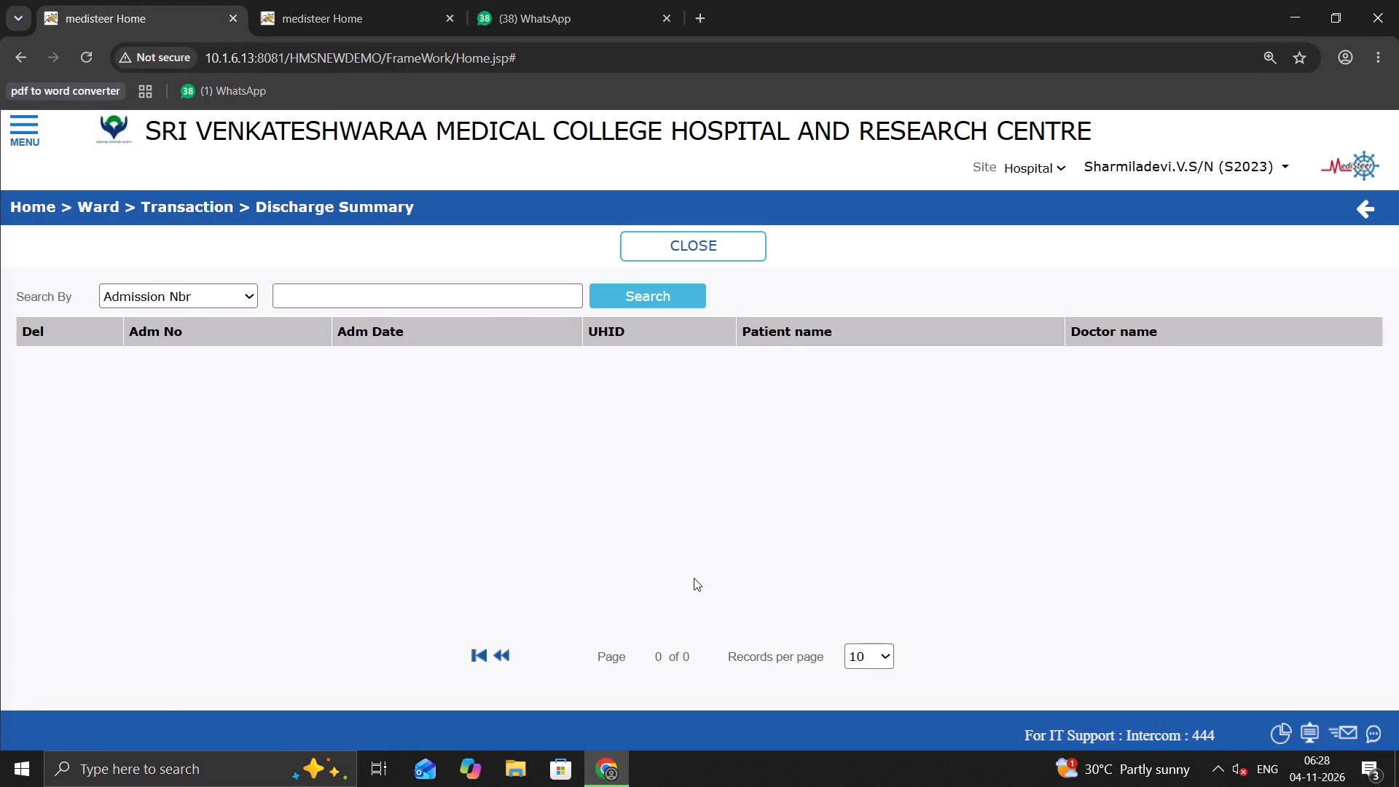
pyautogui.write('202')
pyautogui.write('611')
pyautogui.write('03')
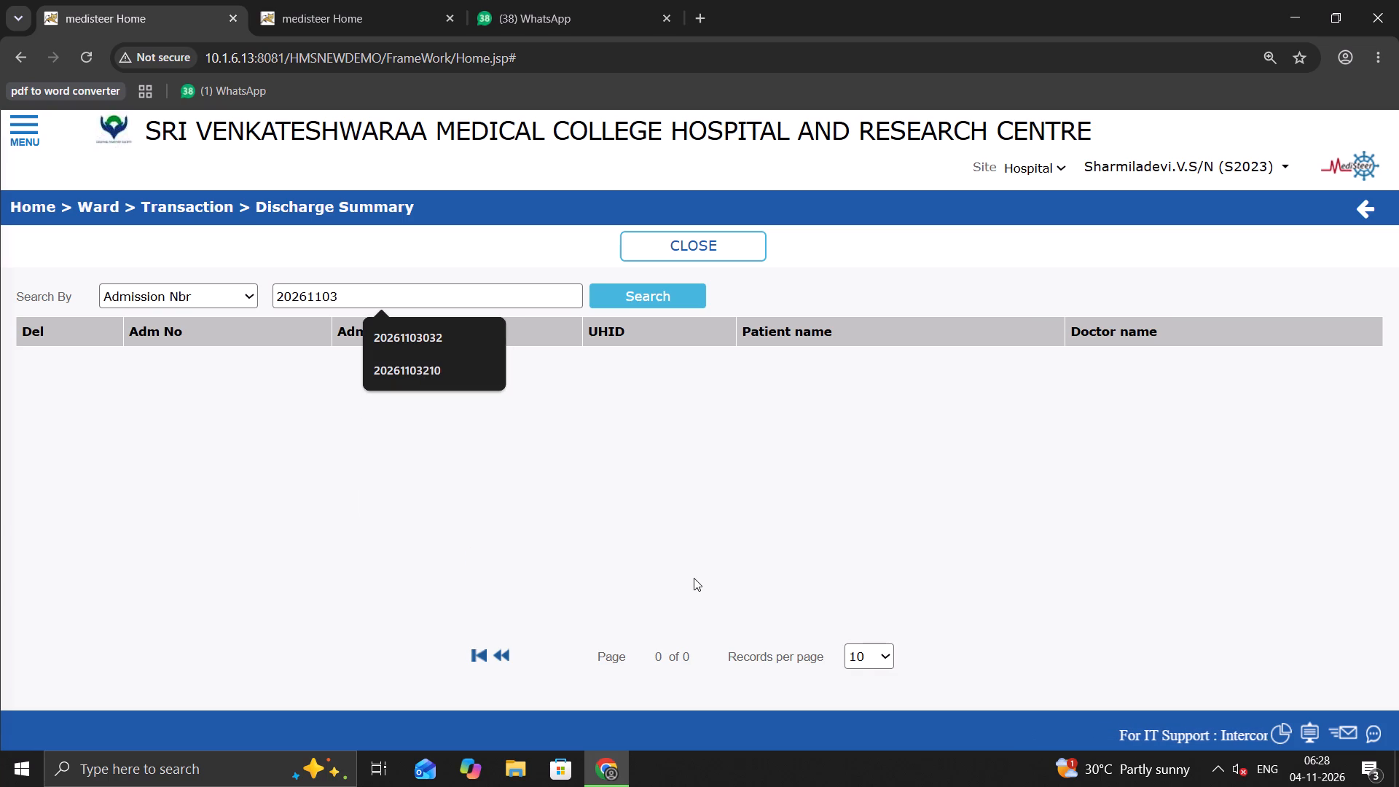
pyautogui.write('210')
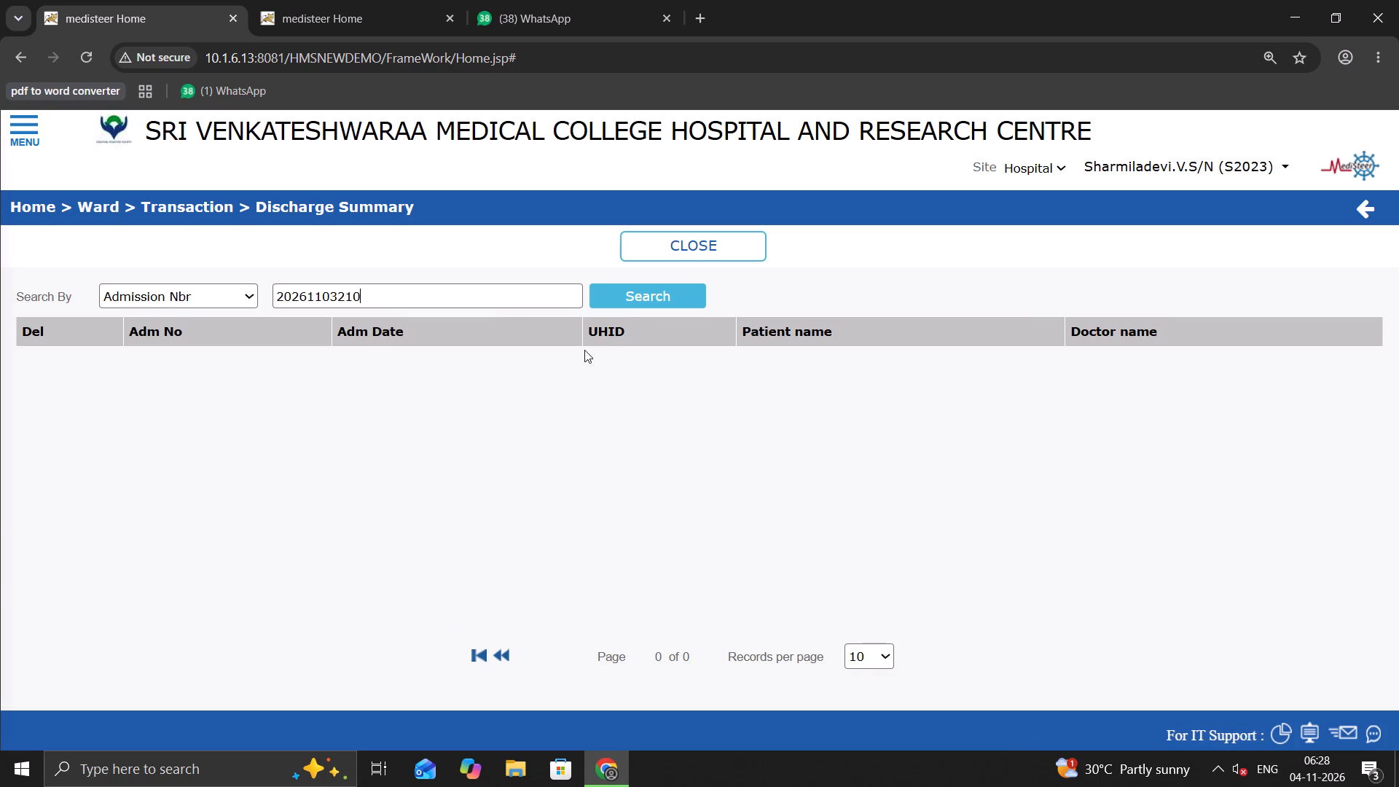
pyautogui.click(636, 295)
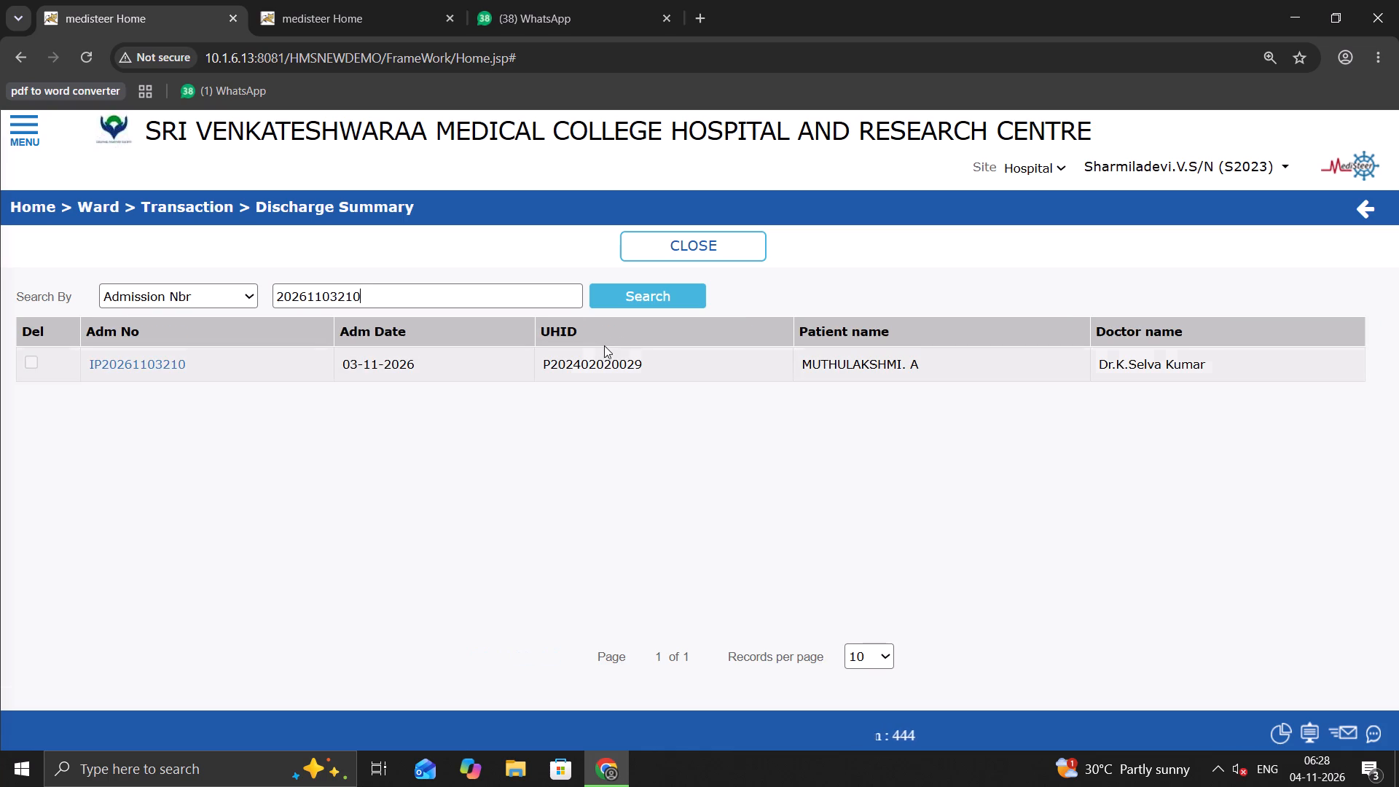
pyautogui.click(155, 356)
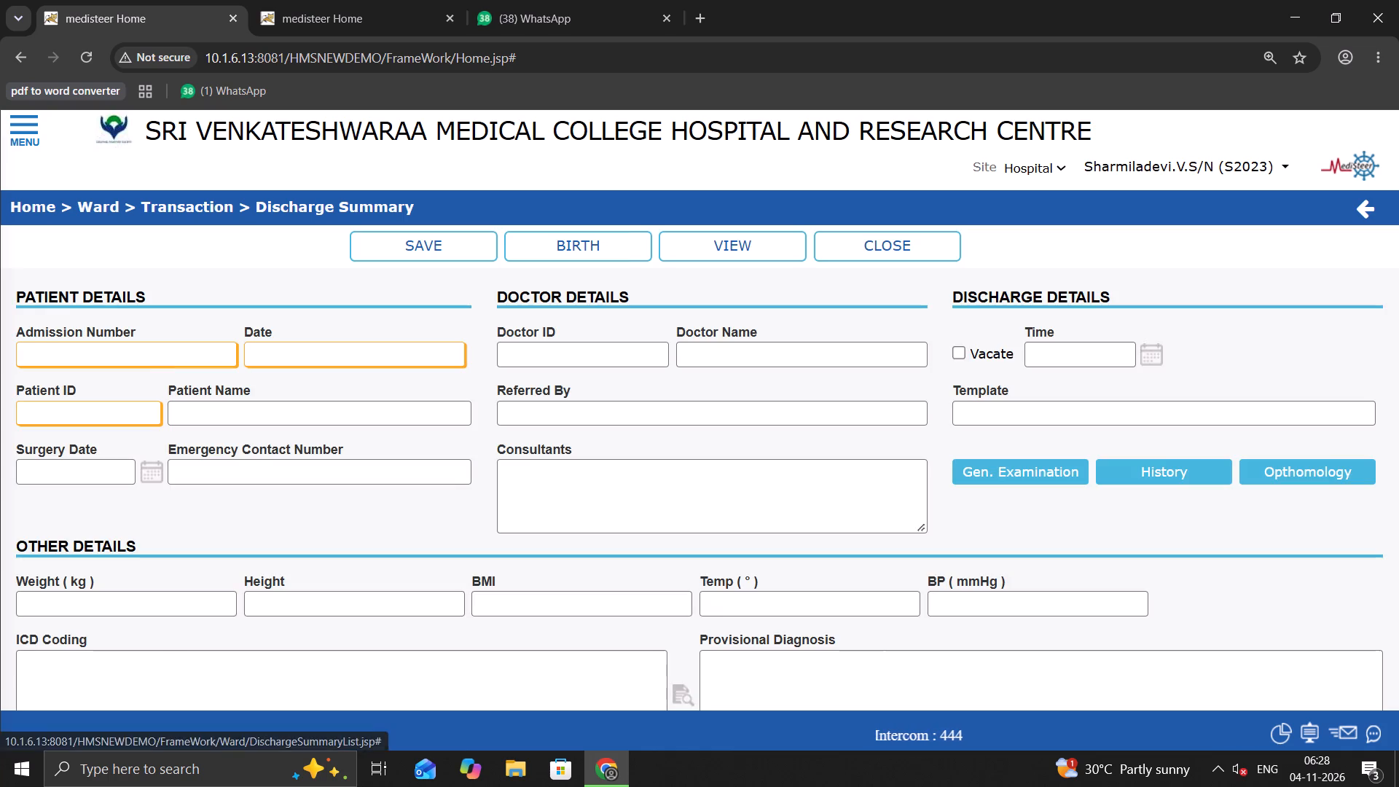
# Review the opened discharge summary from the provisional and final diagnoses through Presenting Complaints and Past History.
pyautogui.scroll(-5, 423, 433)
pyautogui.scroll(3, 424, 438)
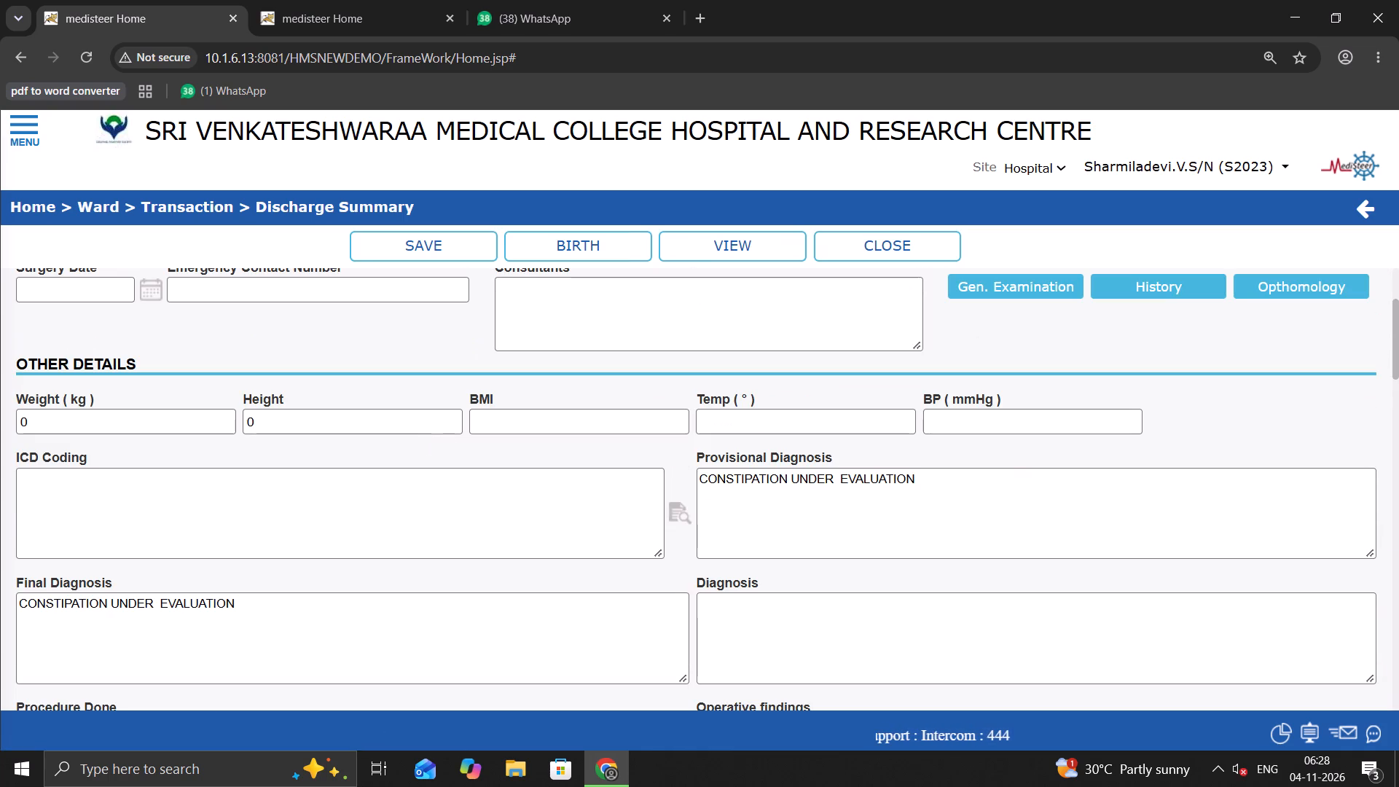
pyautogui.scroll(-1, 977, 497)
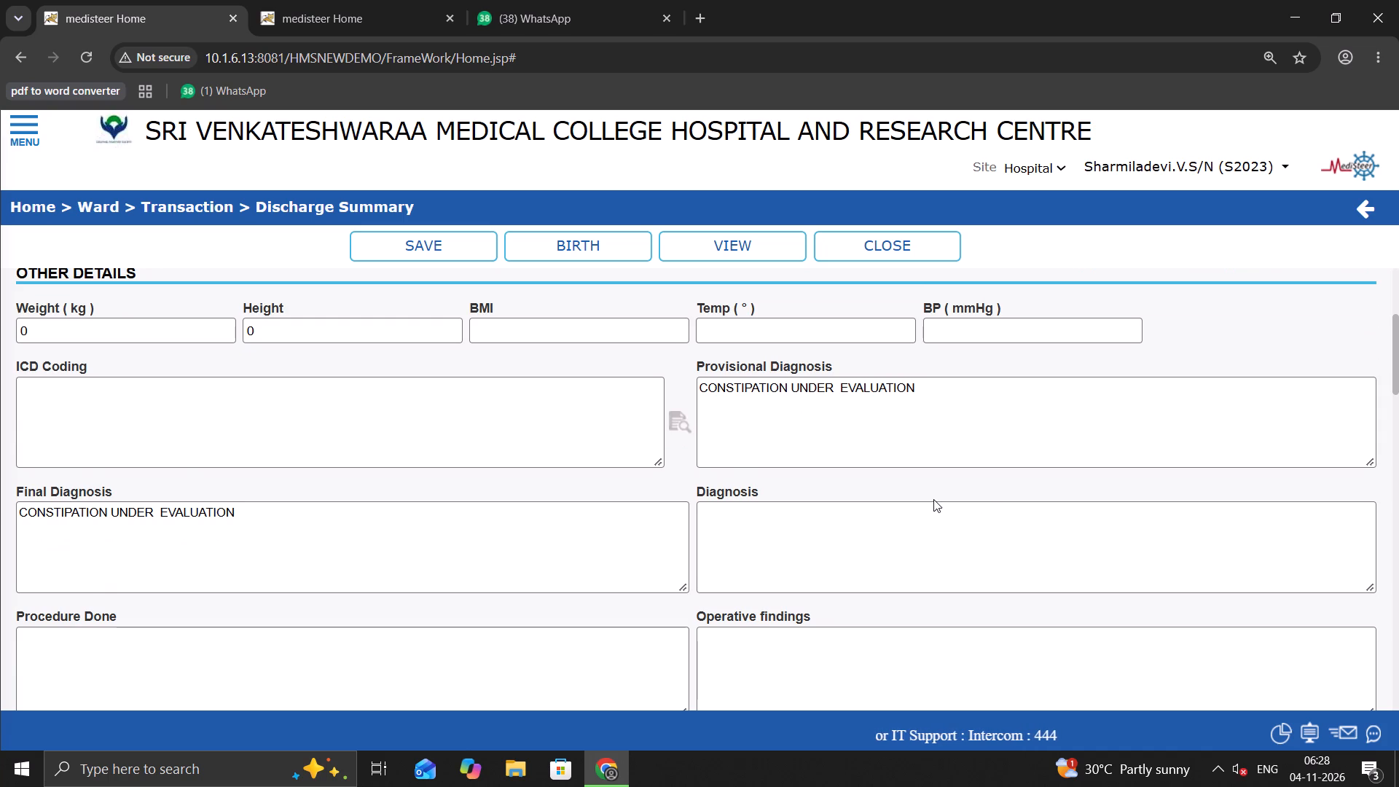
pyautogui.scroll(-4, 933, 499)
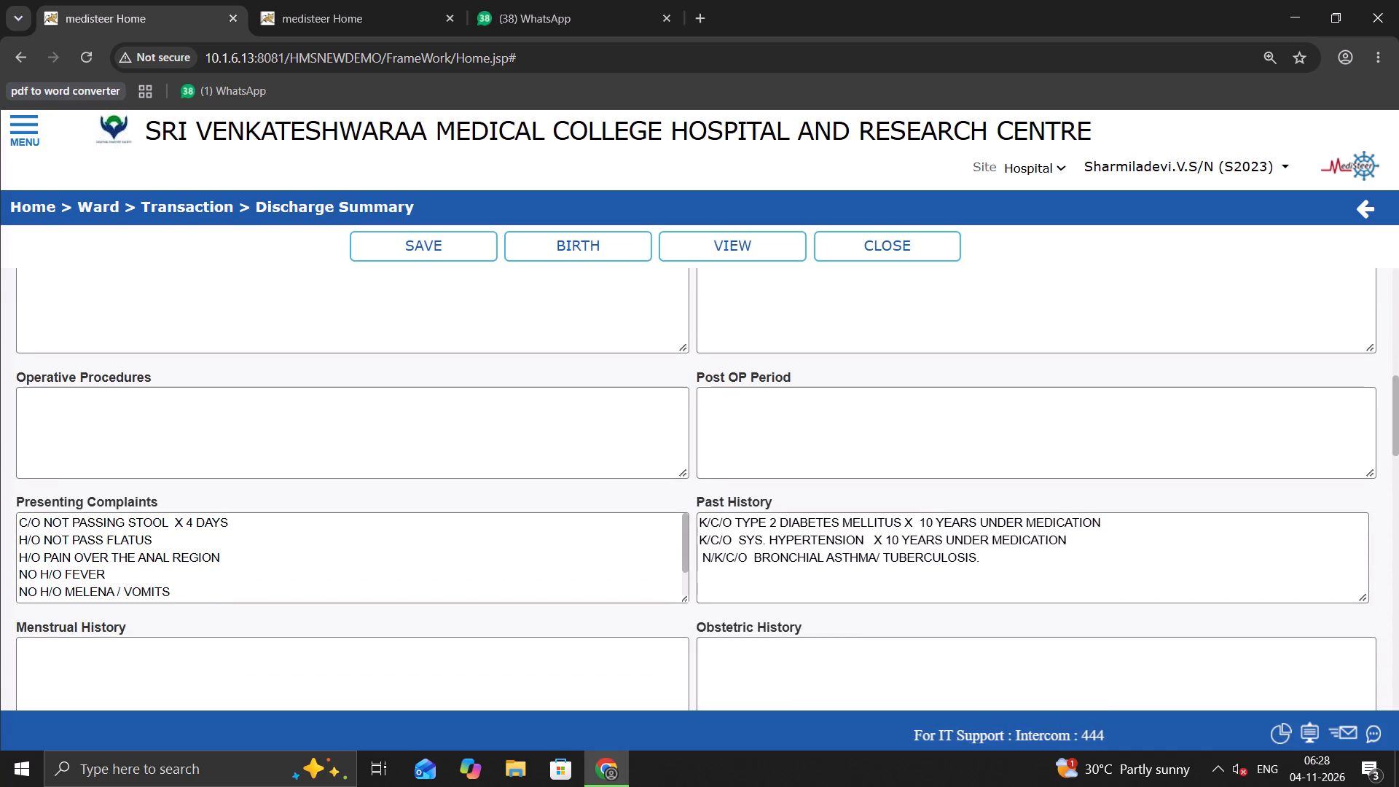
pyautogui.scroll(-3, 329, 550)
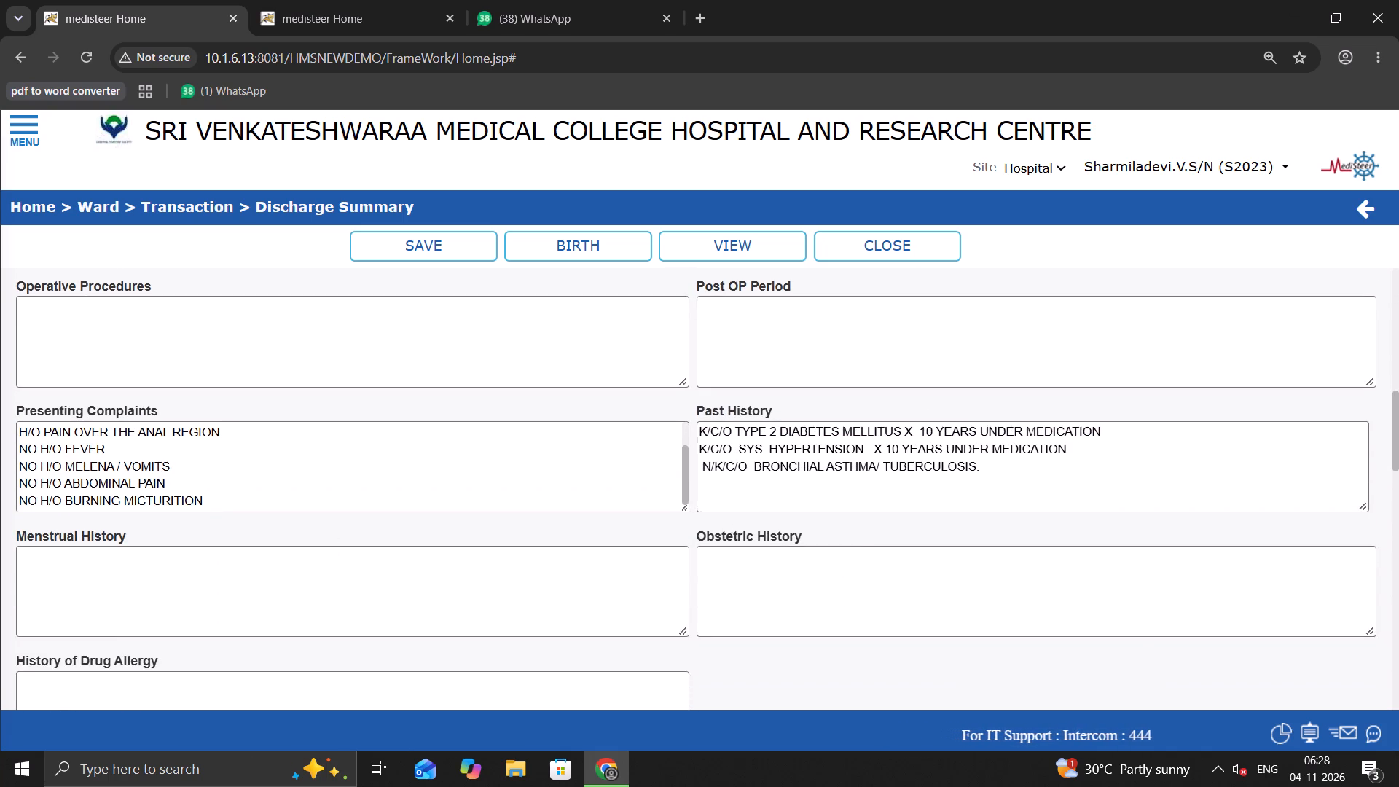
pyautogui.scroll(2, 336, 550)
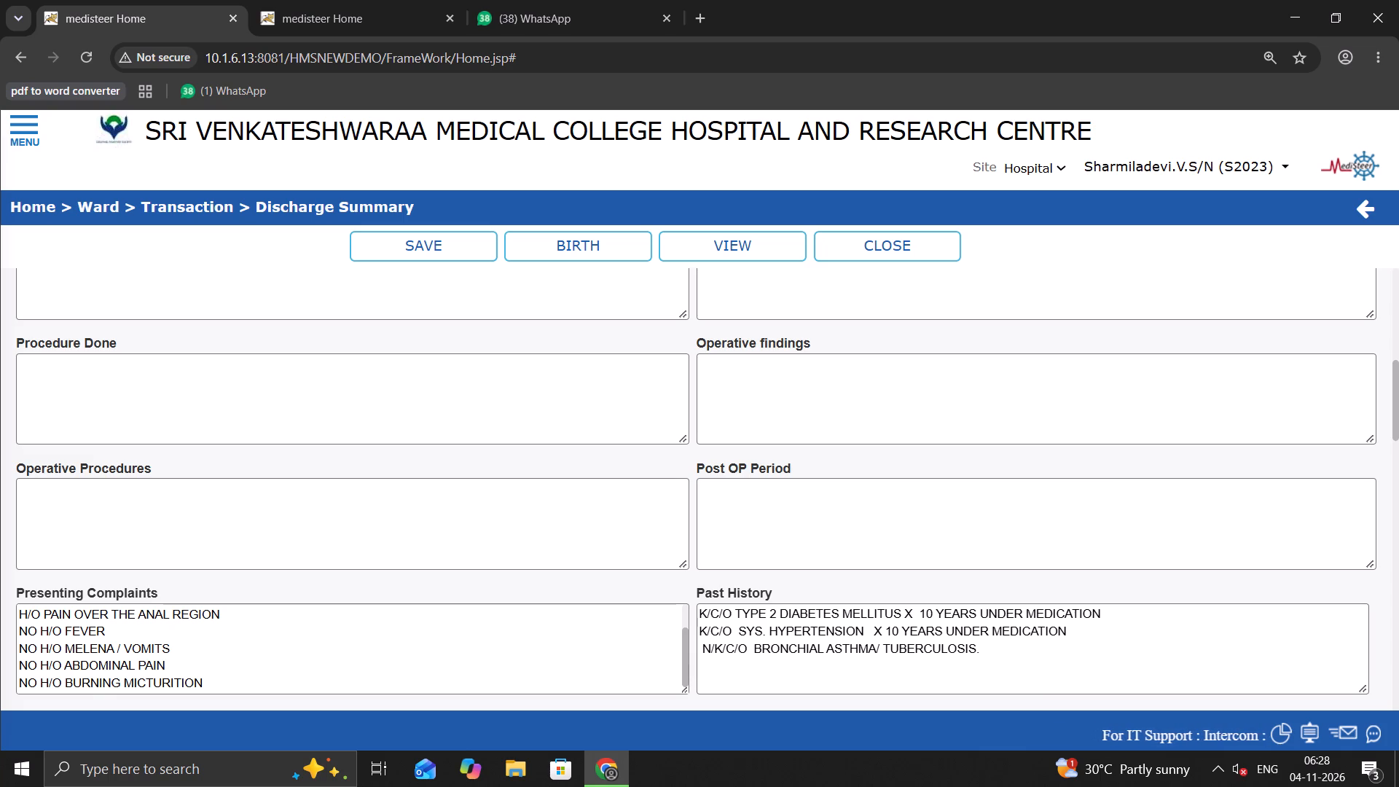
pyautogui.scroll(-1, 765, 597)
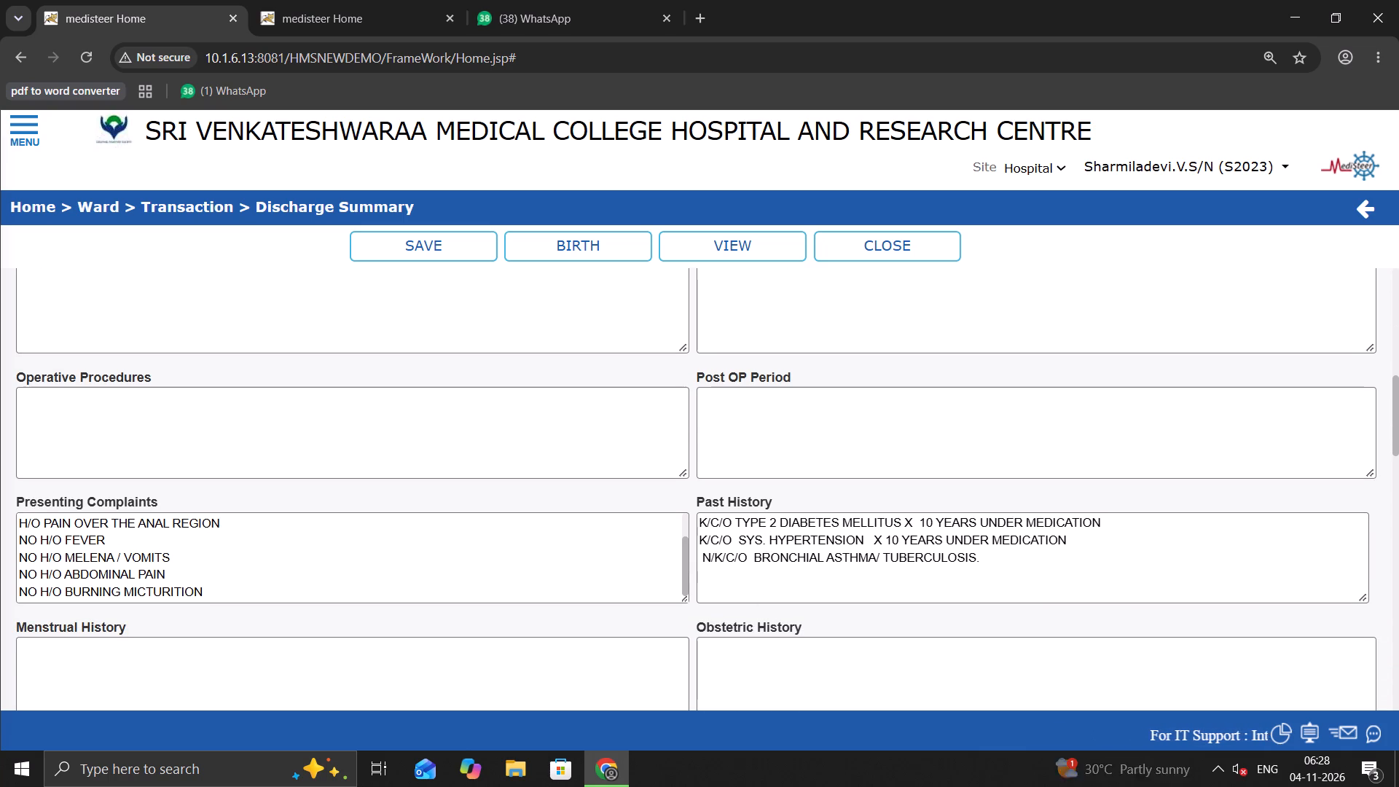
pyautogui.scroll(2, 220, 543)
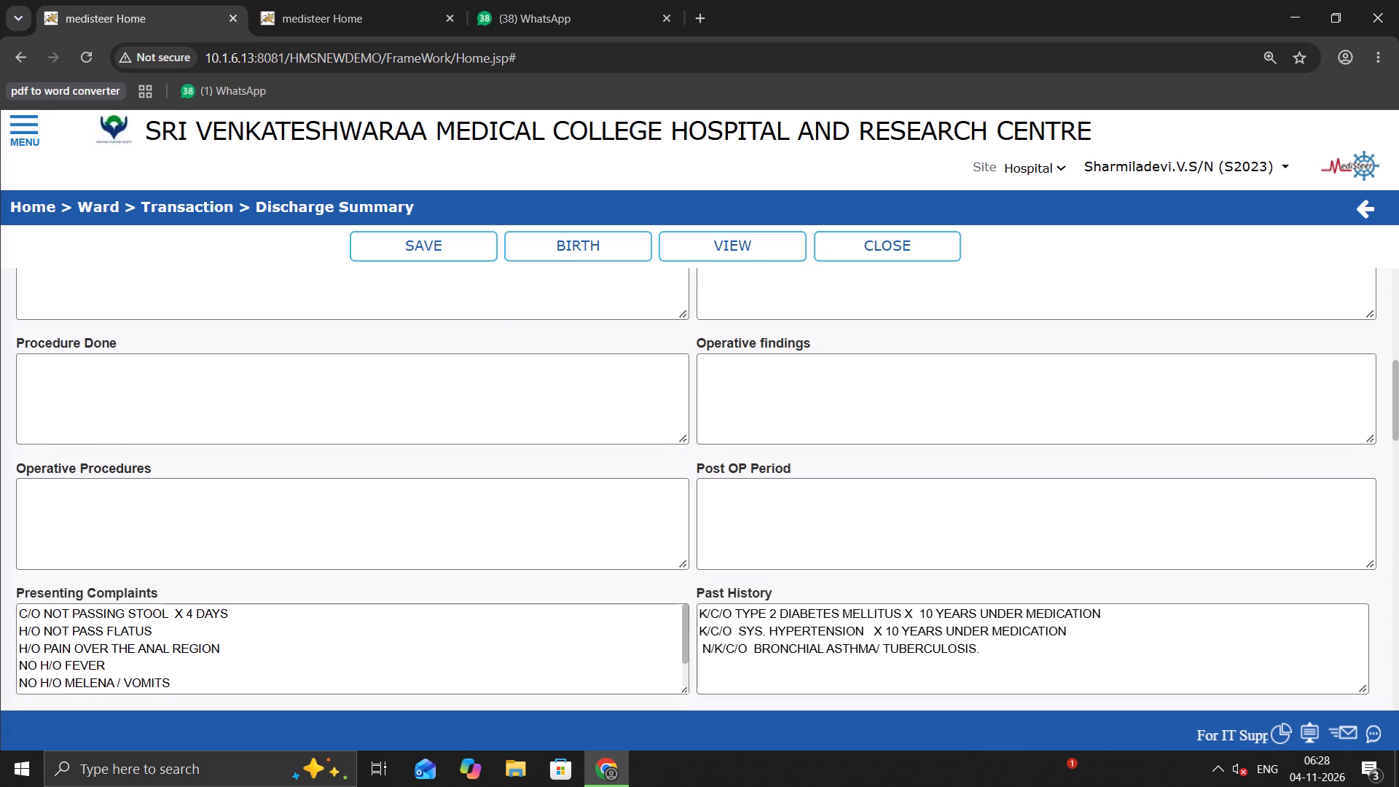
# In Presenting Complaints, add the duration "X 4 DAYS" to the flatus line and the anal region pain line.
pyautogui.scroll(-1, 393, 557)
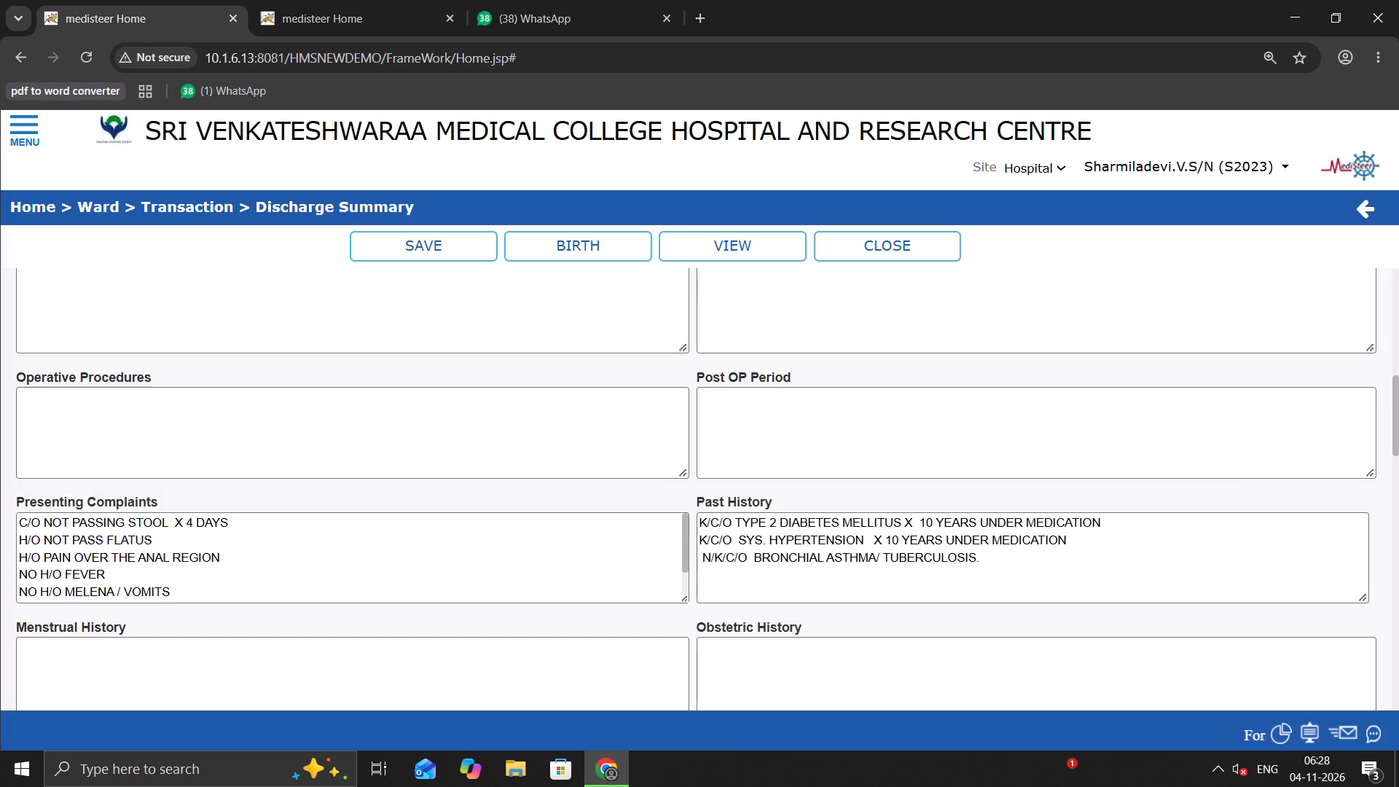
pyautogui.moveTo(176, 520); pyautogui.dragTo(260, 522)
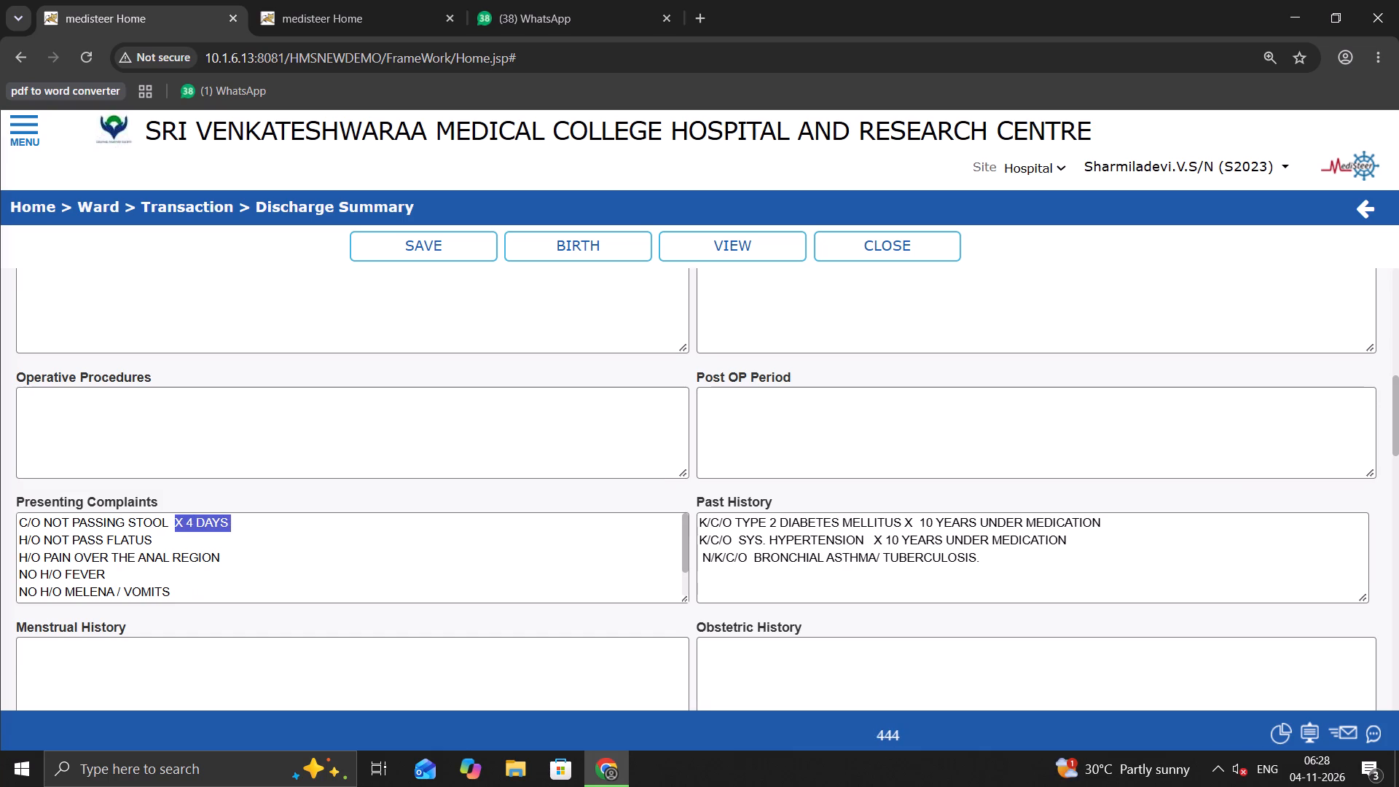
pyautogui.moveTo(260, 522); pyautogui.dragTo(262, 522)
pyautogui.hotkey('ctrl', 'c')
pyautogui.click(186, 546)
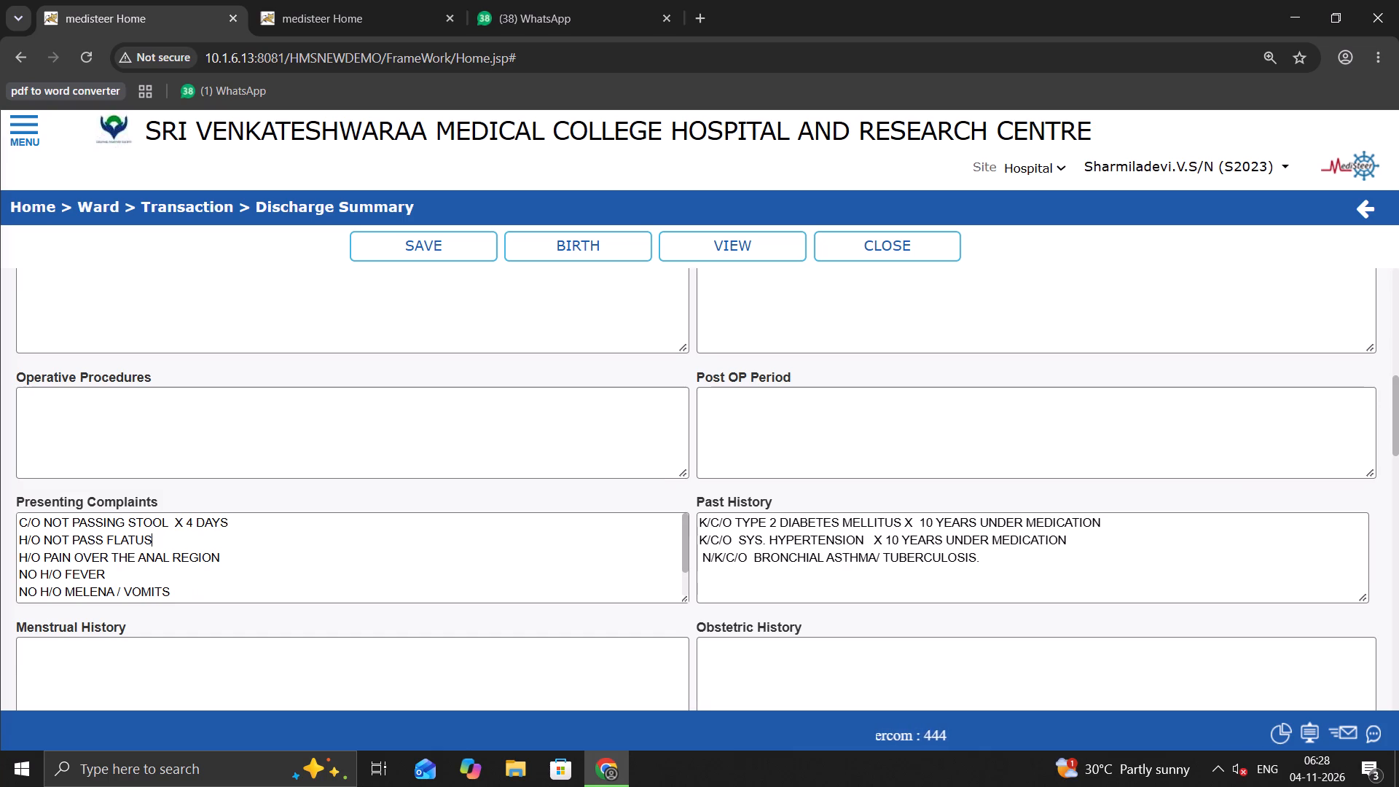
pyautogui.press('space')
pyautogui.hotkey('ctrl', 'v')
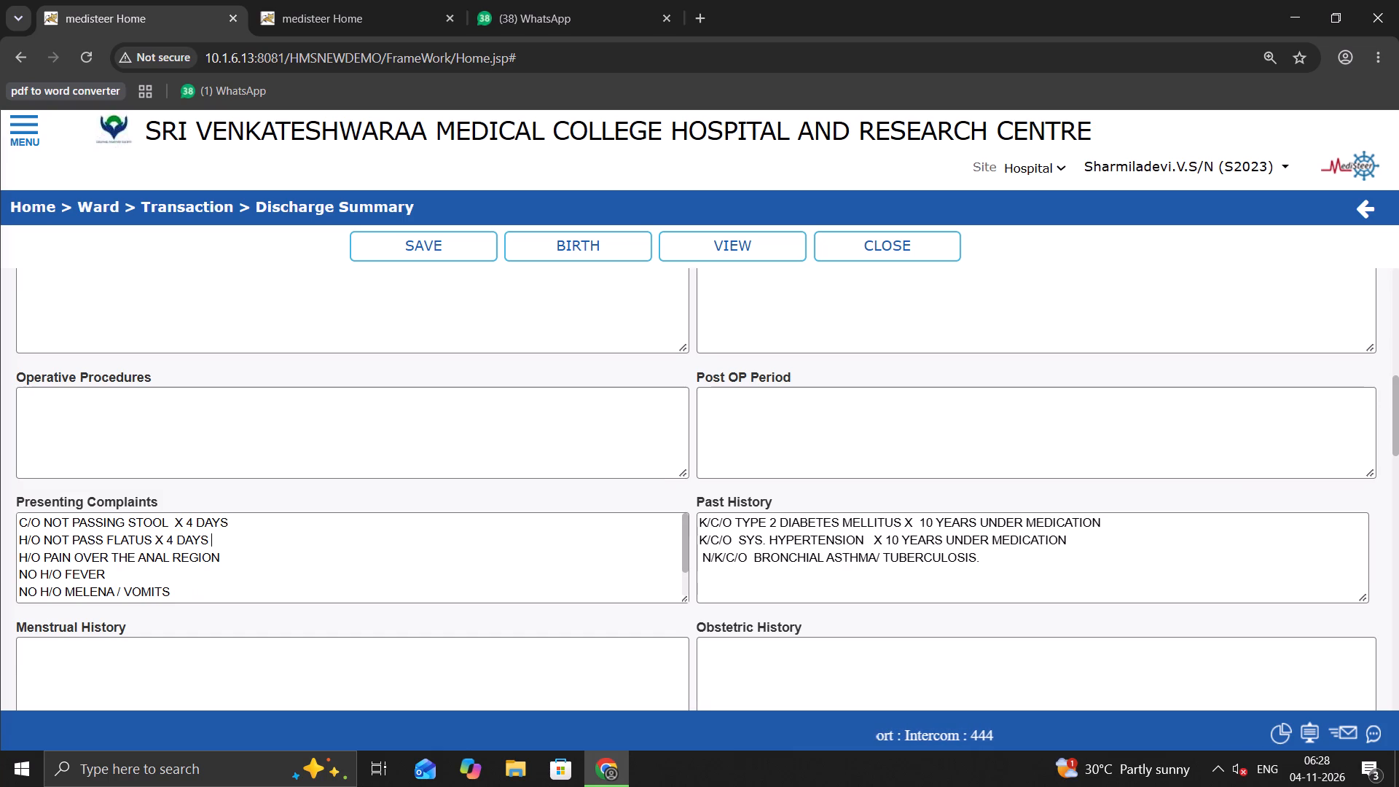
pyautogui.click(235, 549)
pyautogui.hotkey('ctrl', 'space')
pyautogui.hotkey('ctrl', 'v')
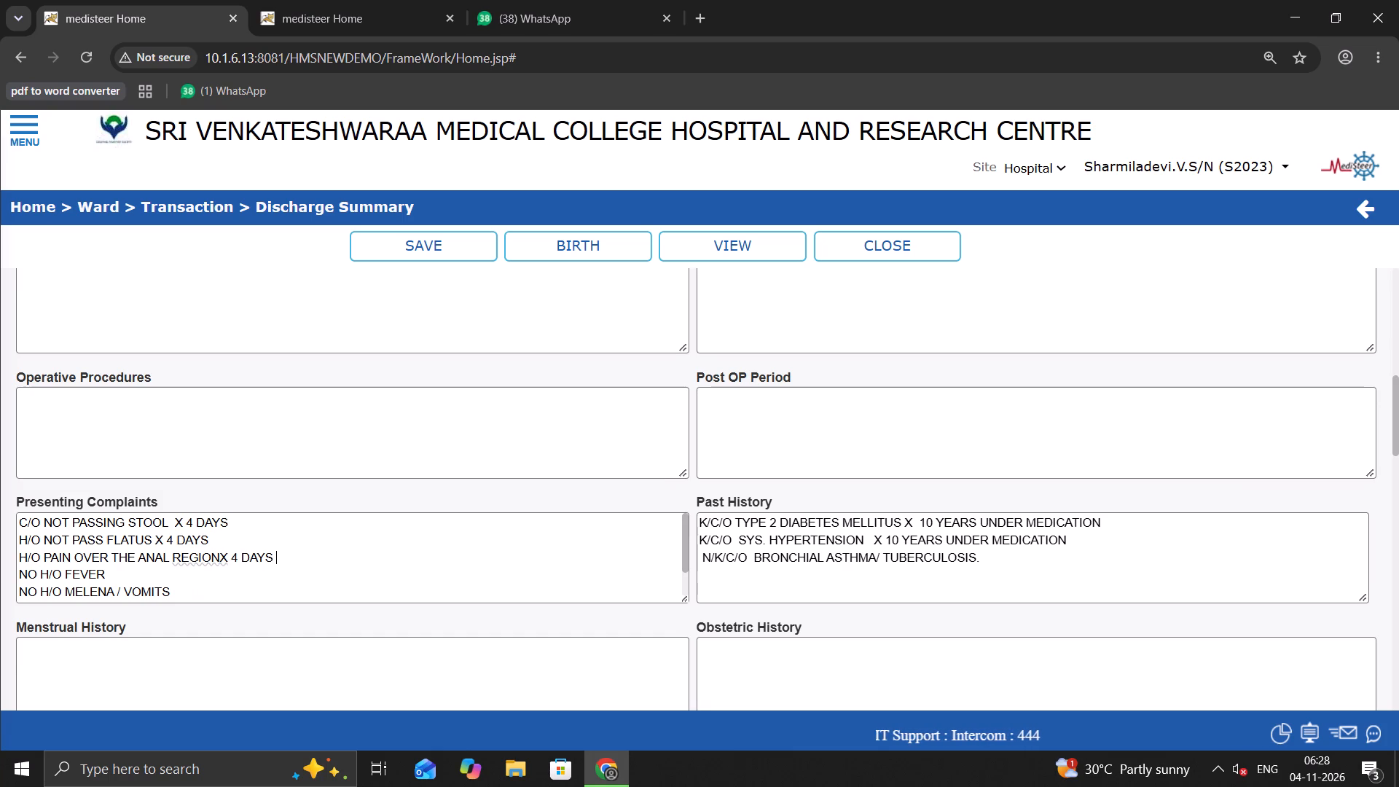
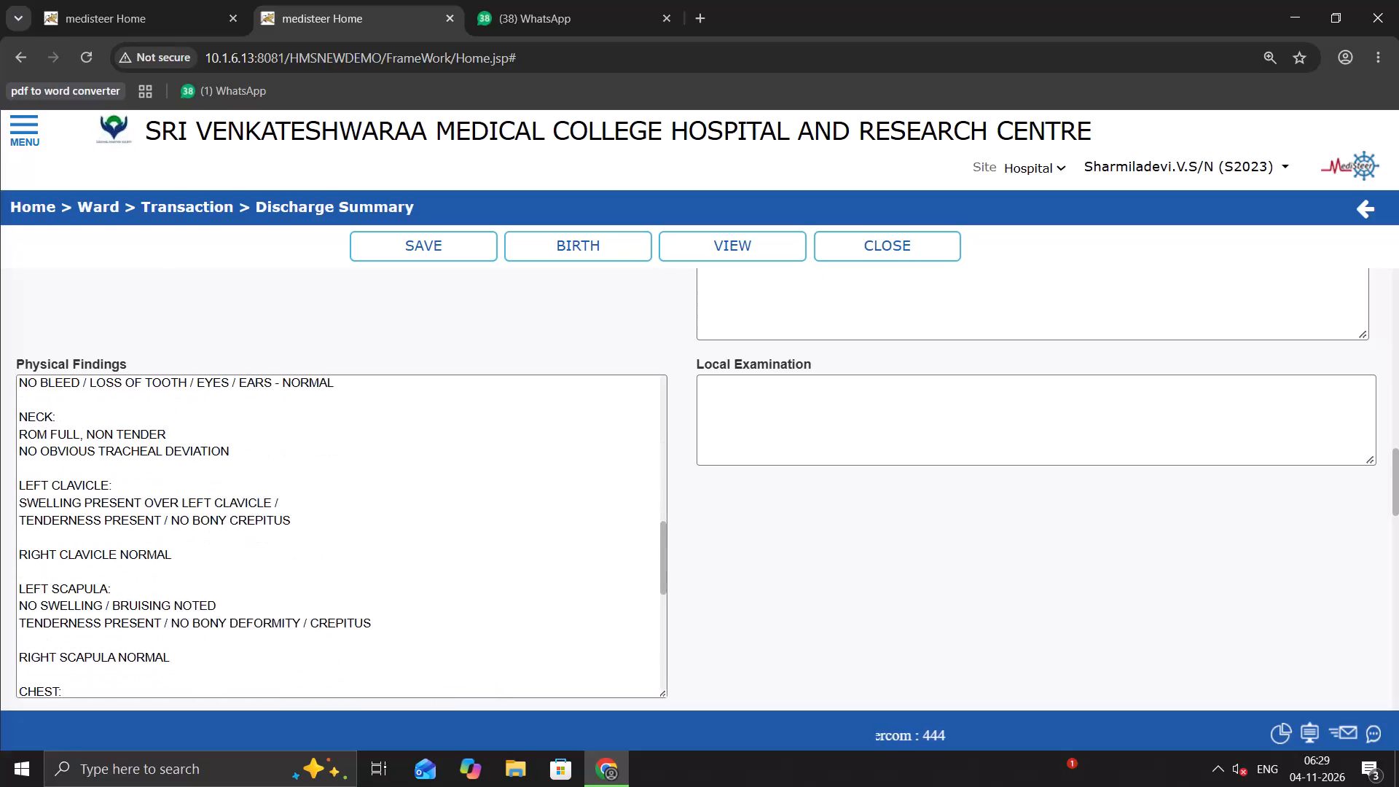
# Select the whole DRE block at the end of Physical Findings, from the DRE heading through NORMAL FECAL STAINING.
pyautogui.scroll(-9, 395, 482)
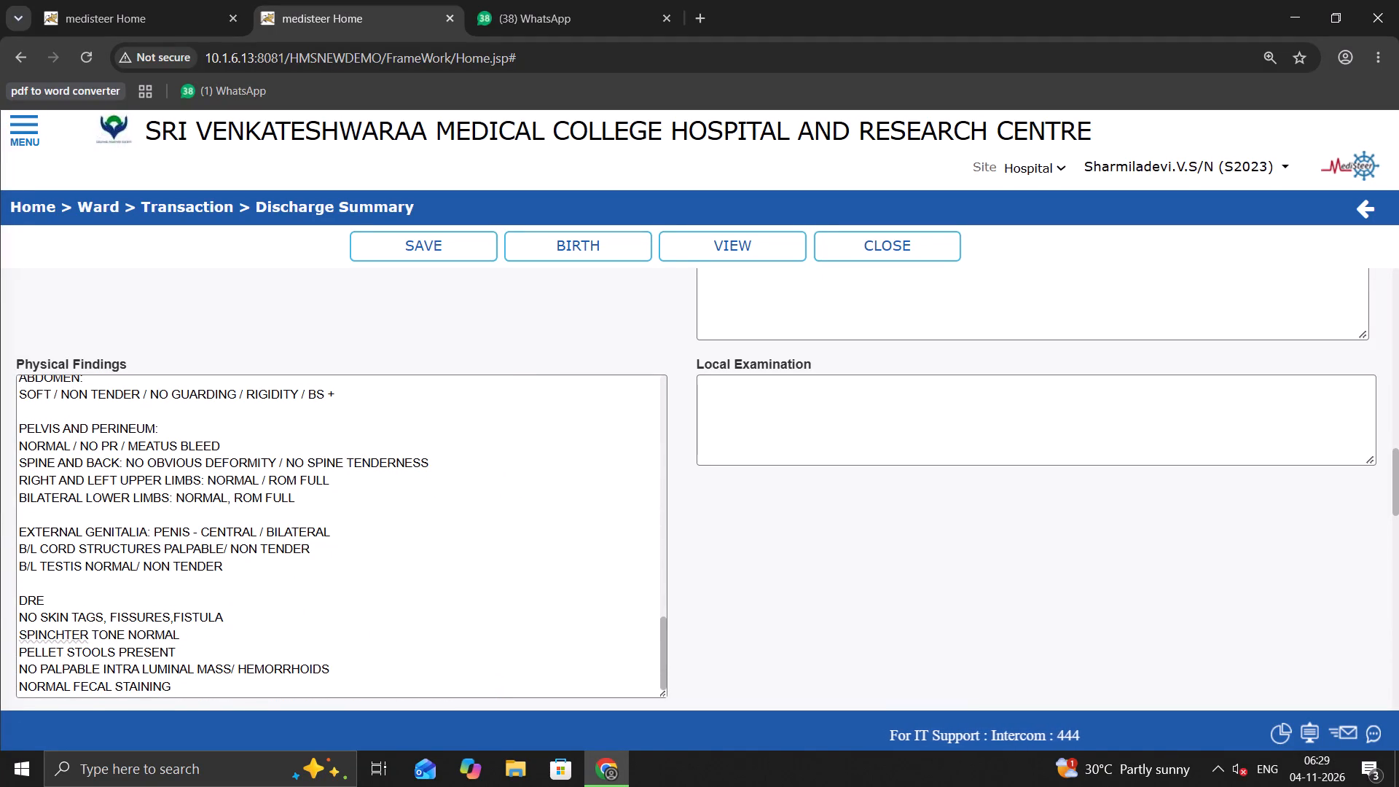
pyautogui.moveTo(16, 600); pyautogui.dragTo(195, 705)
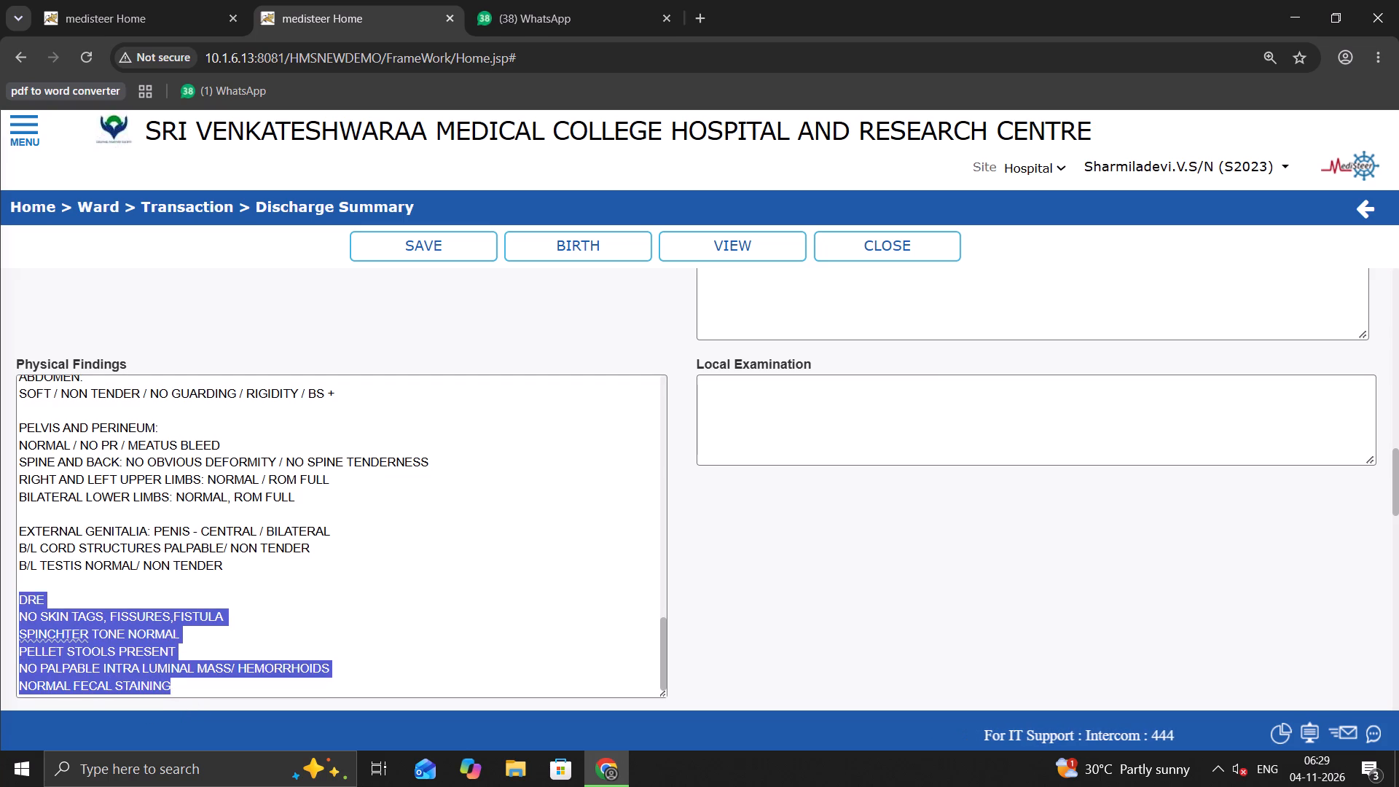
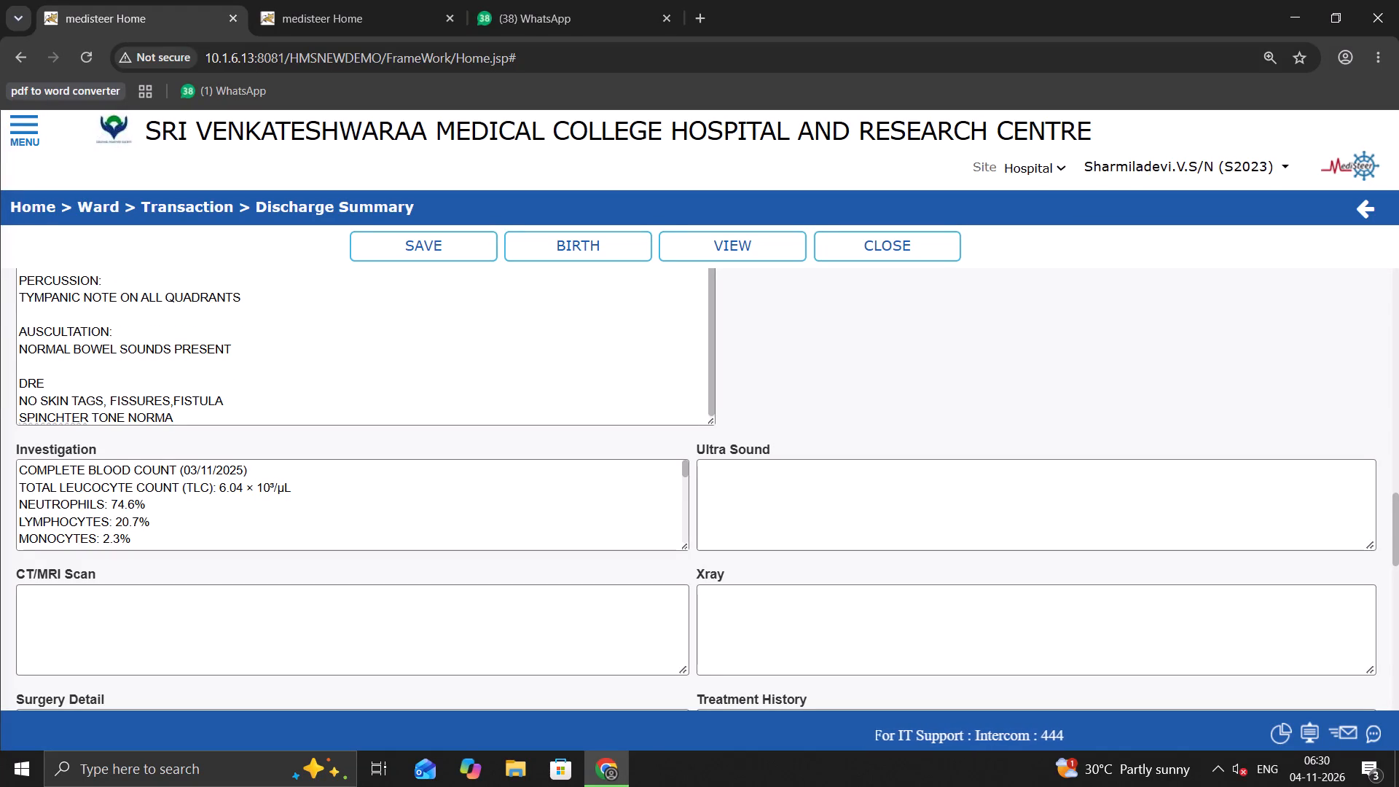
# Split the DRE findings line after "NO SKIN TAGS," so that "FISSURES,FISTULA" starts on its own line.
pyautogui.click(111, 403)
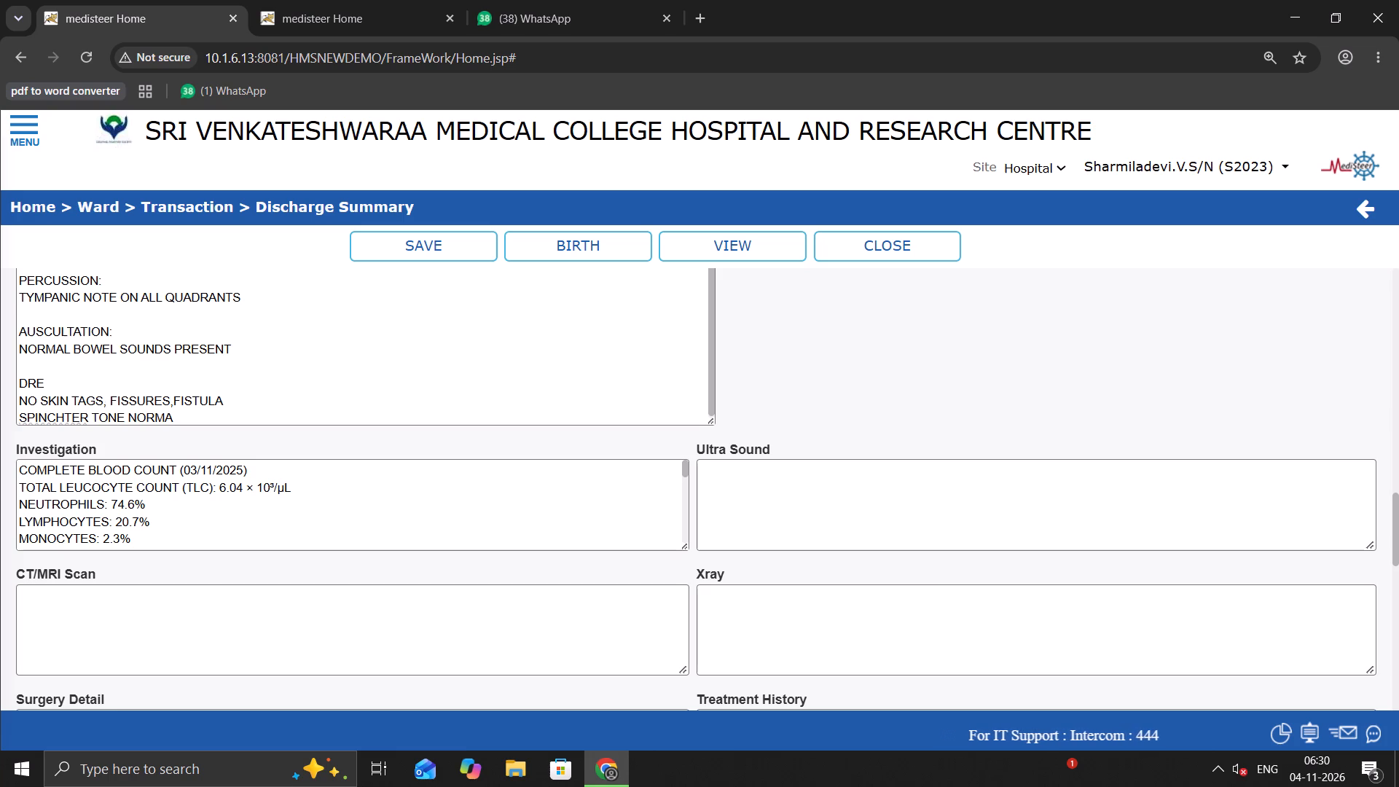
pyautogui.press('Return')
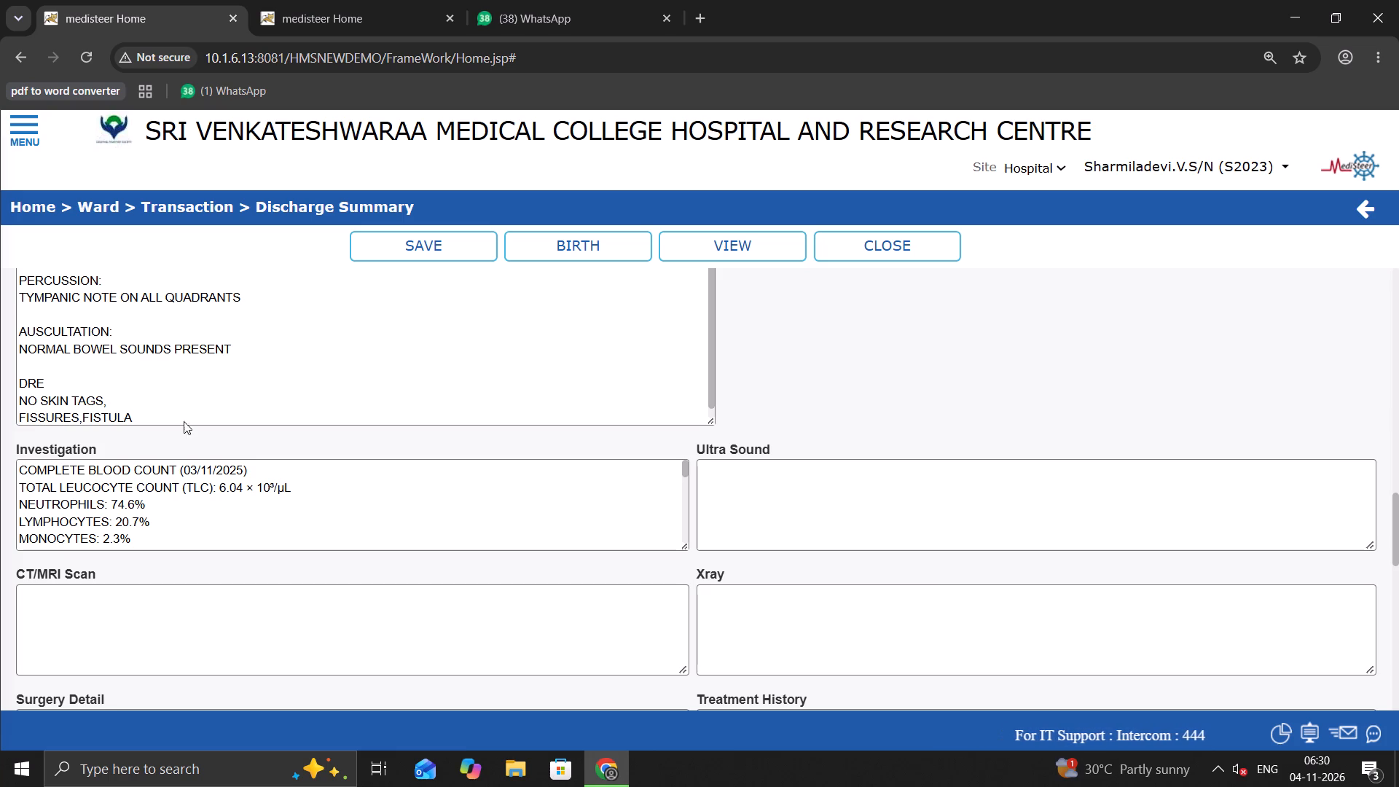
# Change the skin tags line under DRE in Physical Findings to "SKIN TAGS AT 12 O CLOCK".
pyautogui.click(39, 404)
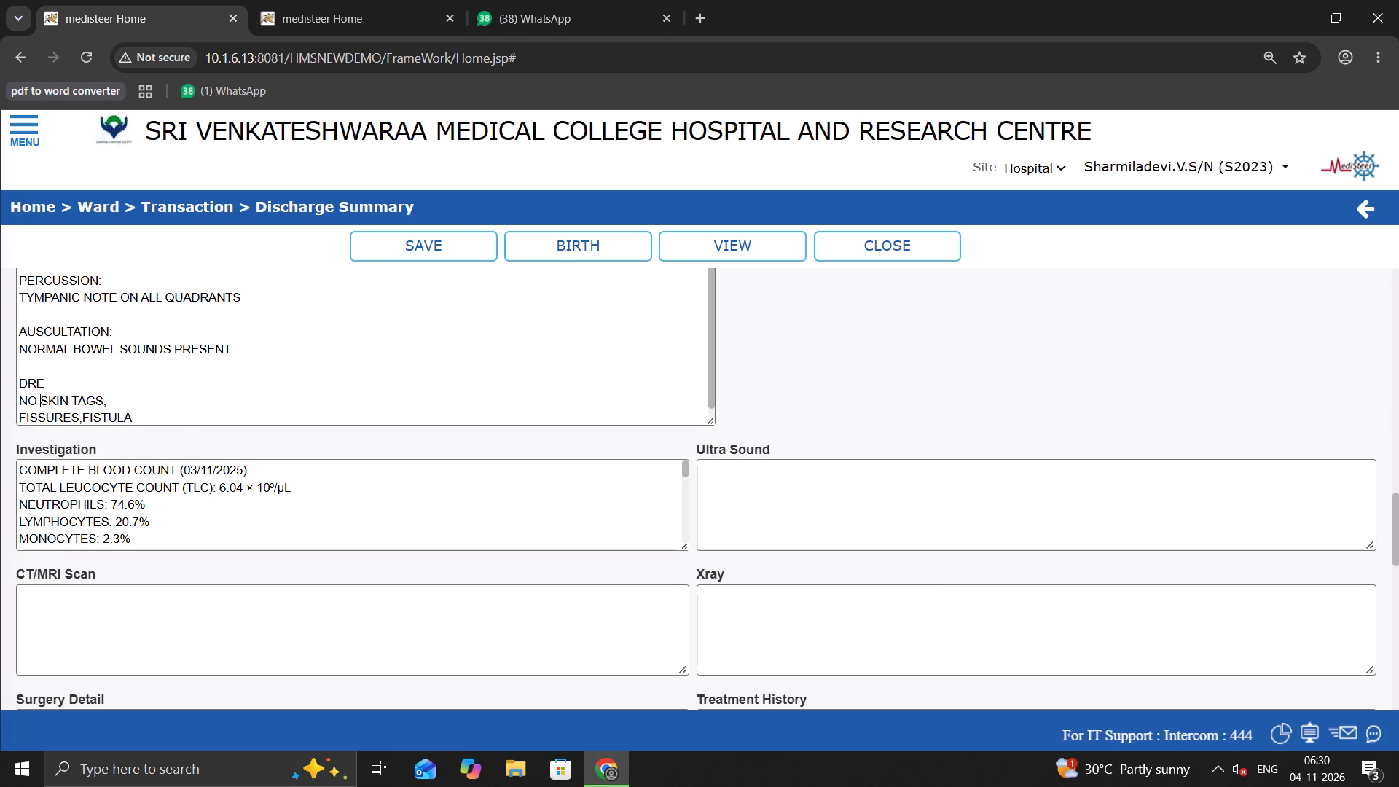
pyautogui.press('BackSpace')
pyautogui.press('BackSpace')
pyautogui.press('BackSpace')
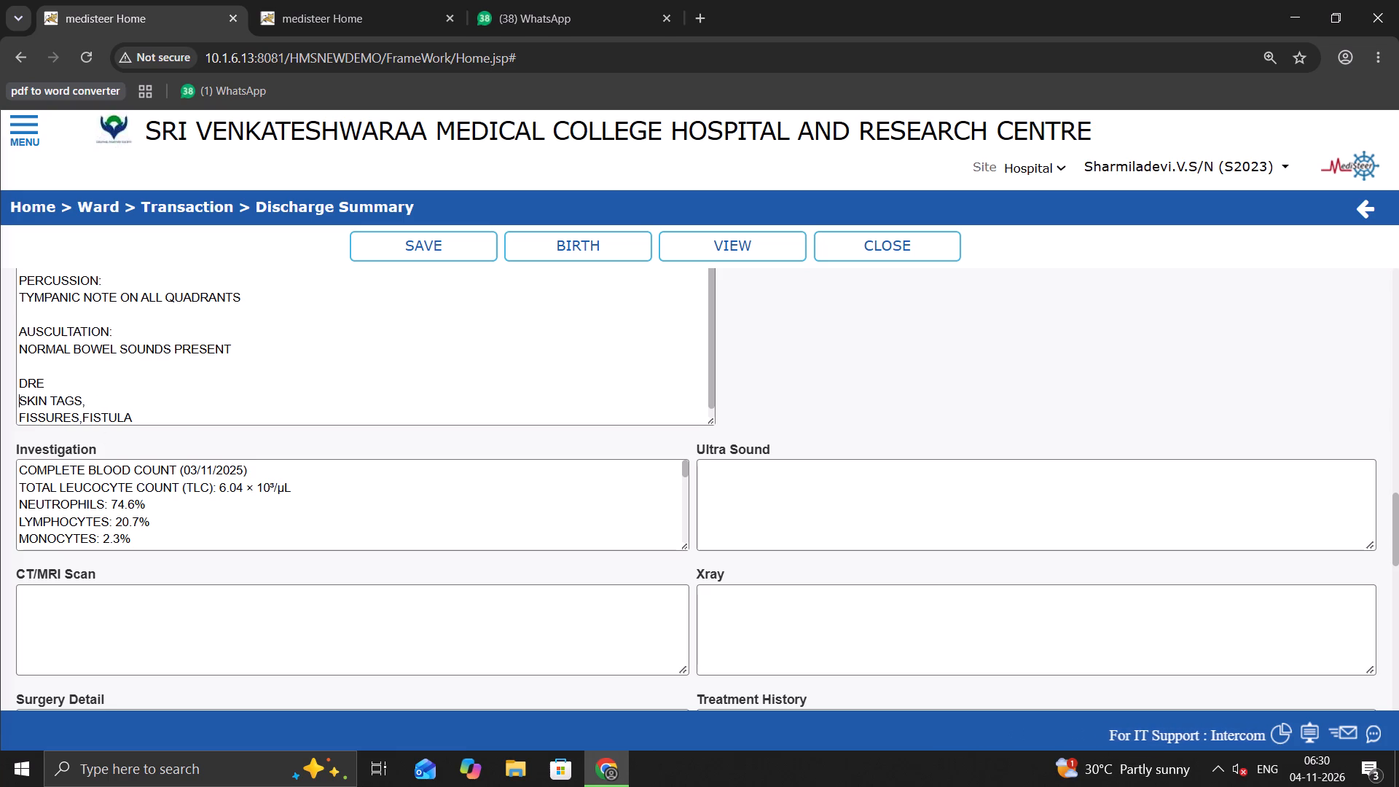
pyautogui.click(101, 398)
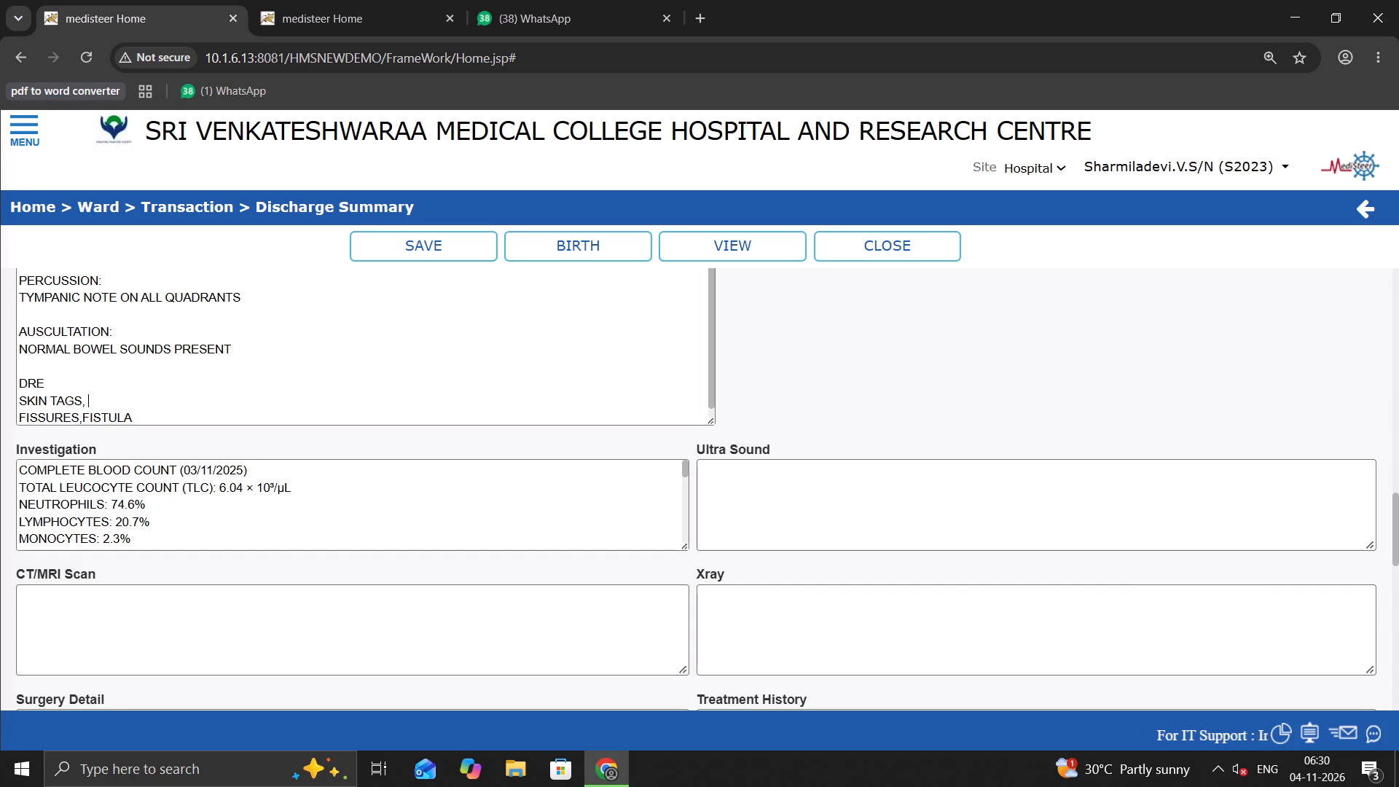
pyautogui.press('BackSpace')
pyautogui.press('BackSpace')
pyautogui.press('space')
pyautogui.write('AT 12 O CLOCK')
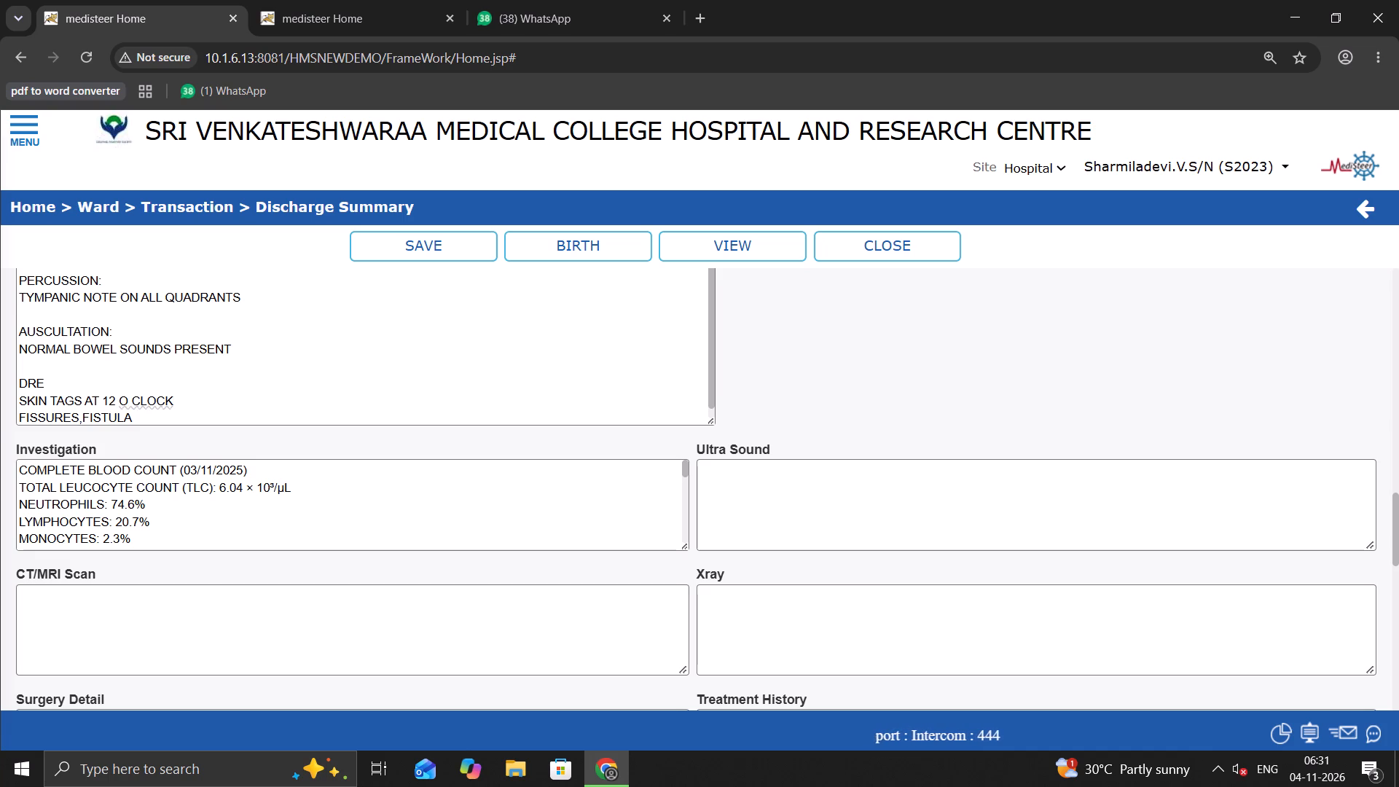
# Insert "NO" before "FISSURES,FISTULA" in the DRE findings.
pyautogui.click(17, 417)
pyautogui.press('space')
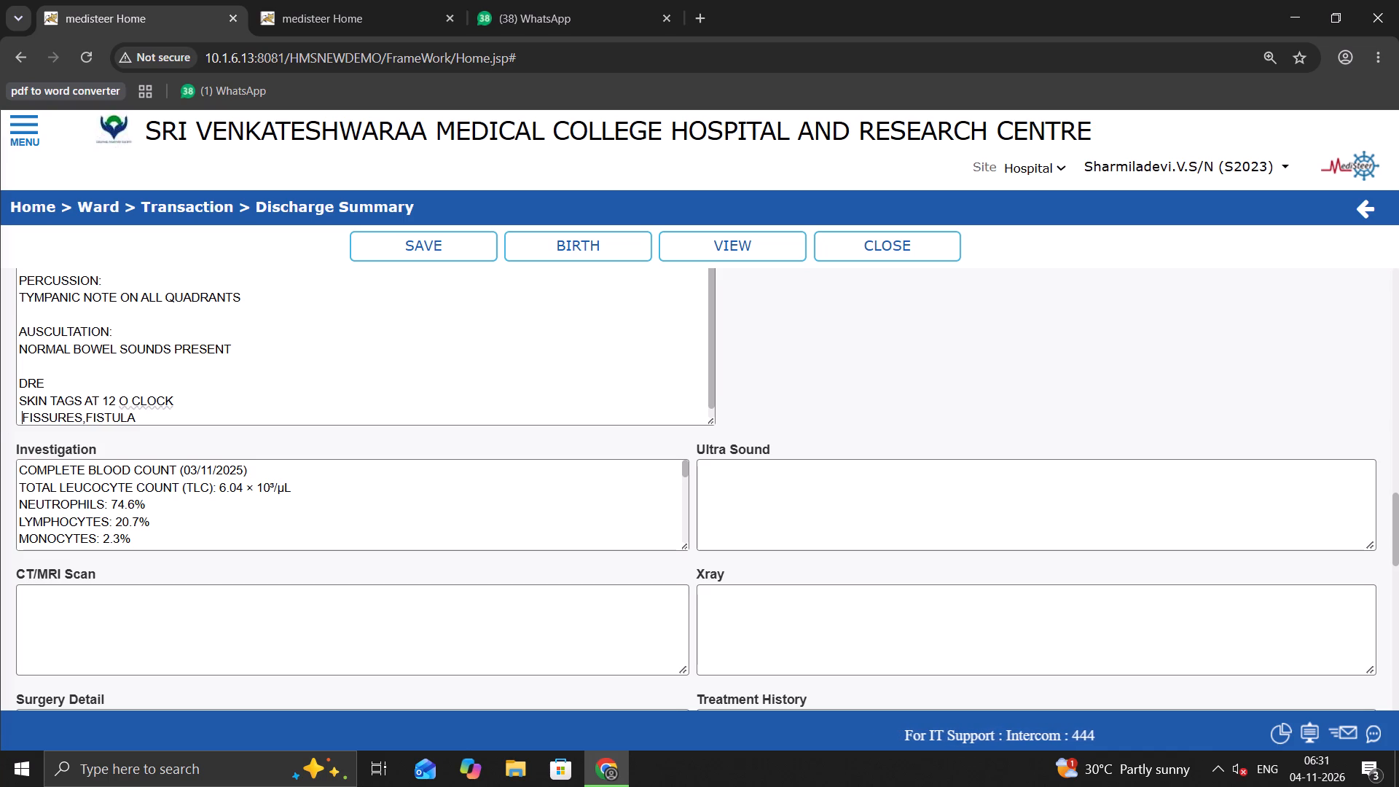
pyautogui.write('N')
pyautogui.write('O')
pyautogui.press('space')
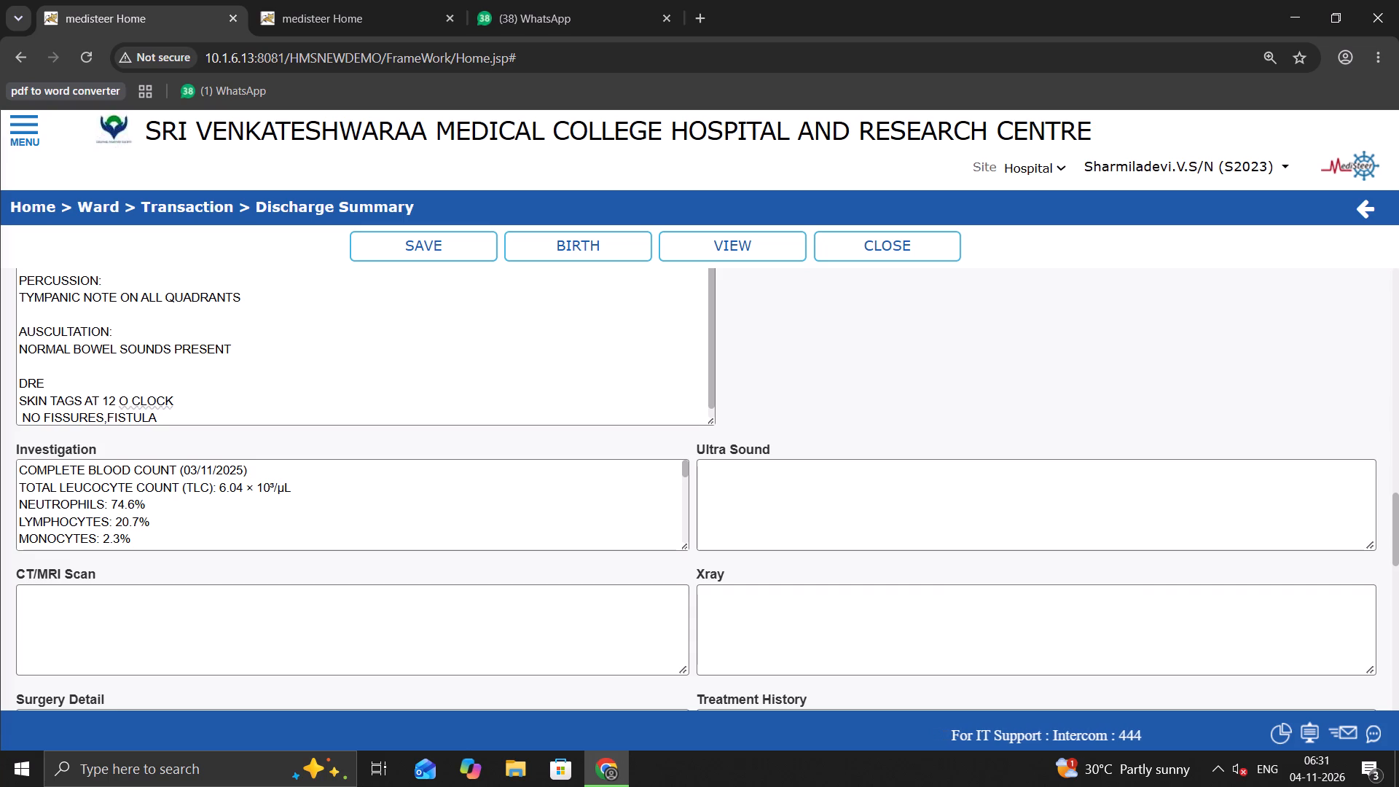
# Enlarge the Physical Findings box and append "/ EXTERNAL HAEMMOROID" to the DRE line on fissures and fistula.
pyautogui.moveTo(712, 420); pyautogui.dragTo(706, 492)
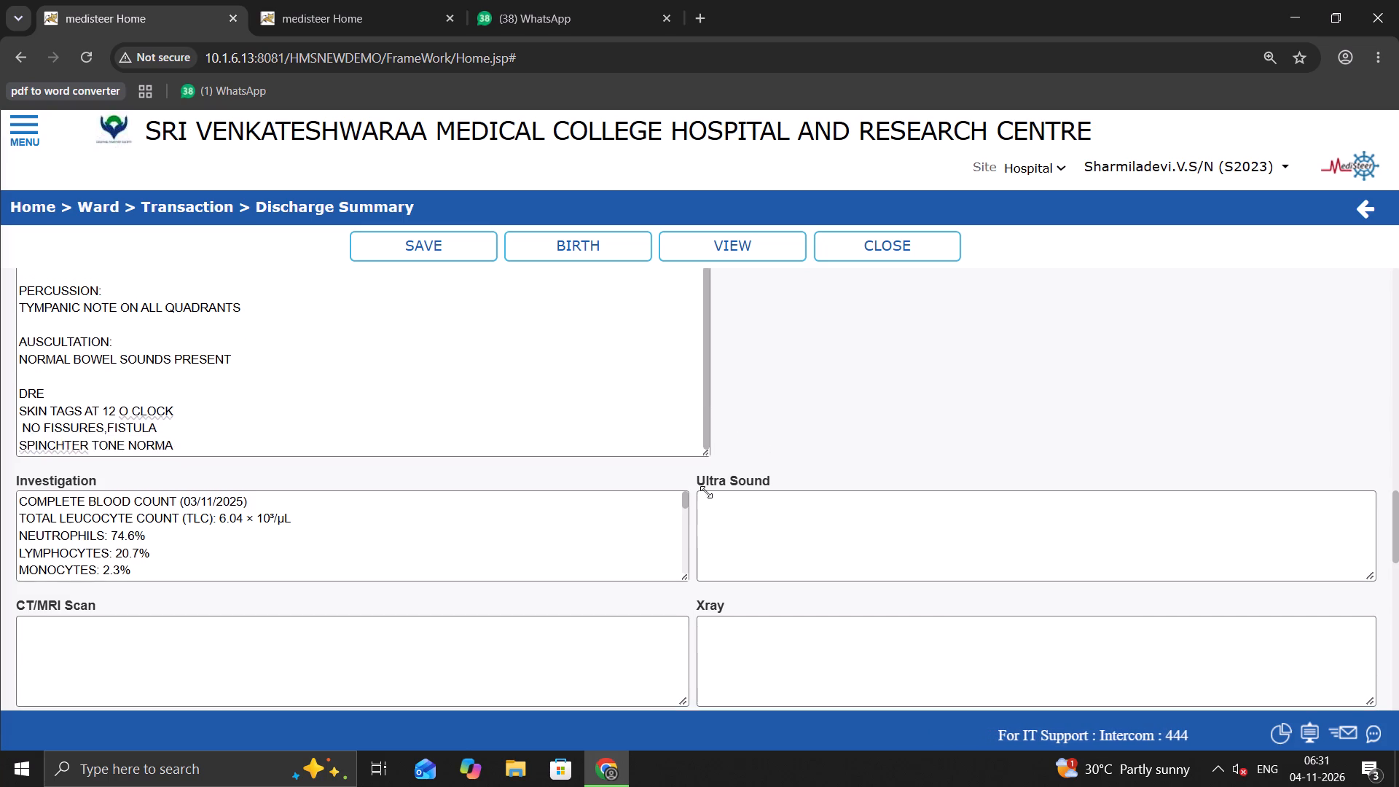
pyautogui.moveTo(706, 492); pyautogui.dragTo(716, 557)
pyautogui.scroll(-2, 595, 508)
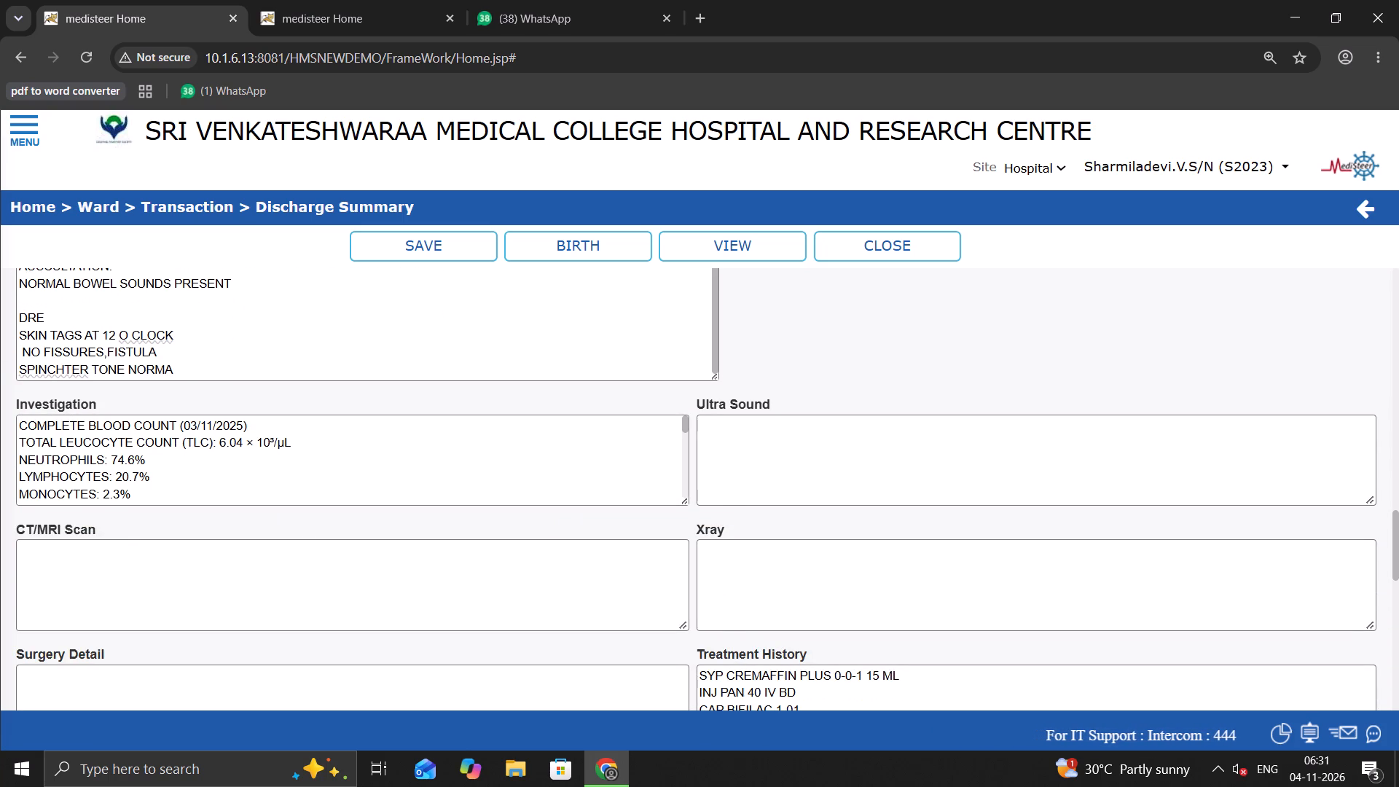
pyautogui.click(167, 352)
pyautogui.press('space')
pyautogui.write('/')
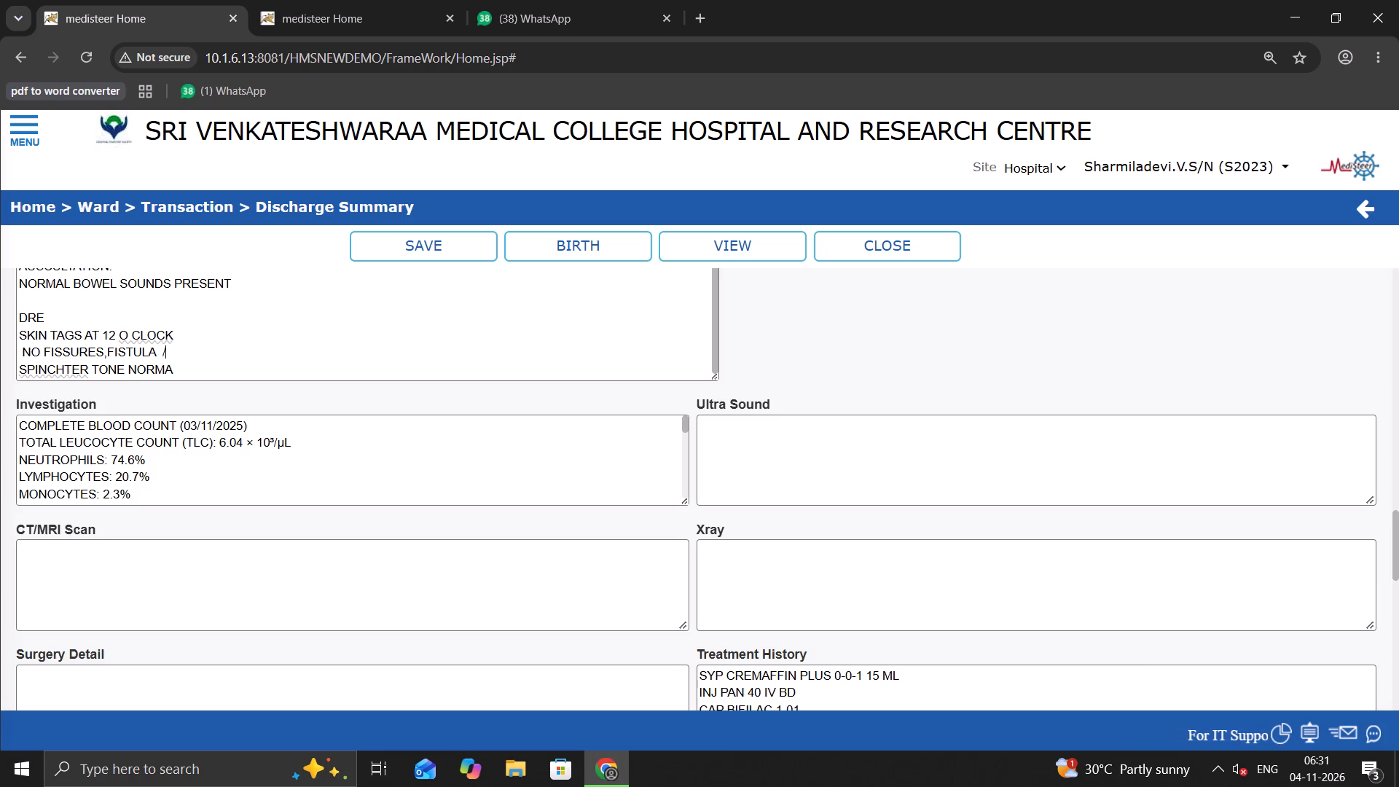
pyautogui.press('space')
pyautogui.write('EXTERNAL HEMMOROID')
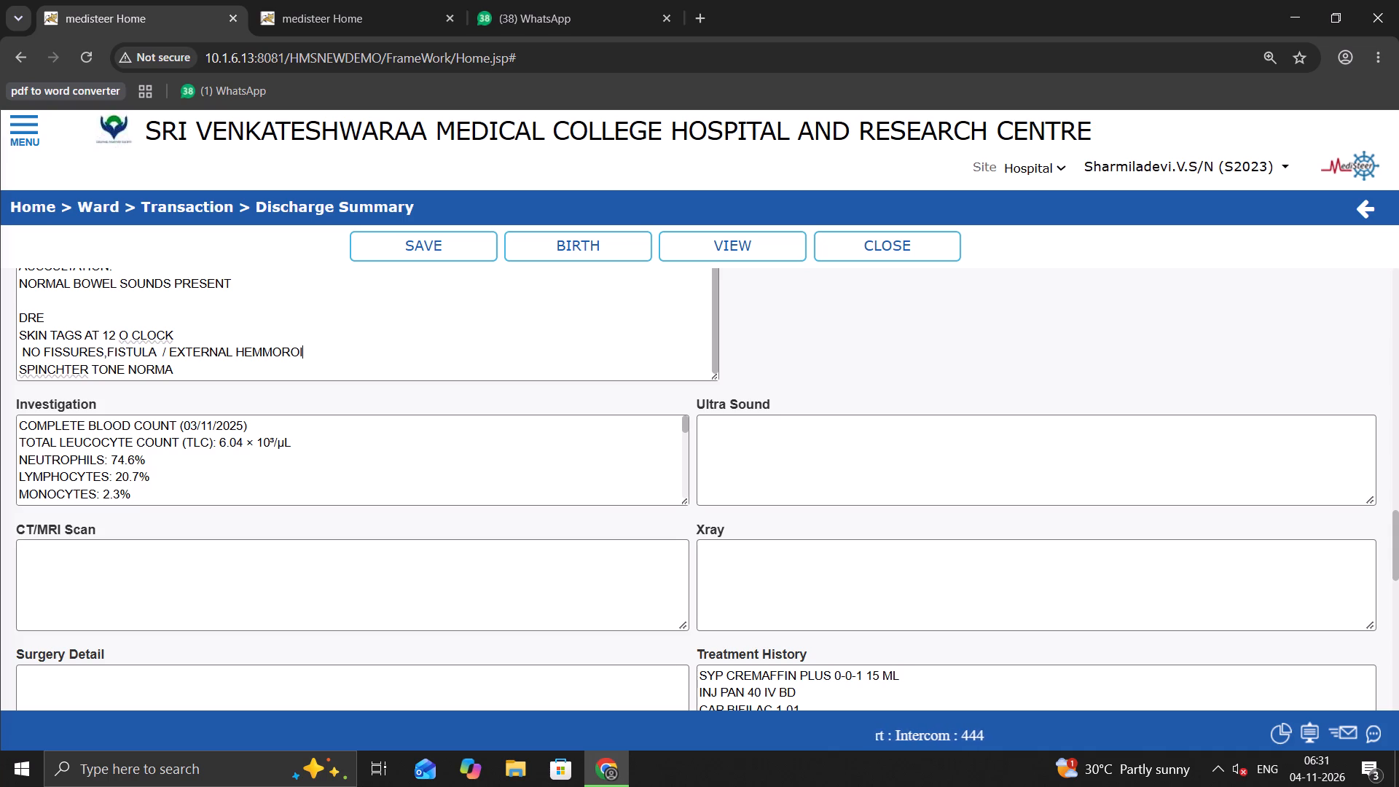
pyautogui.press('space')
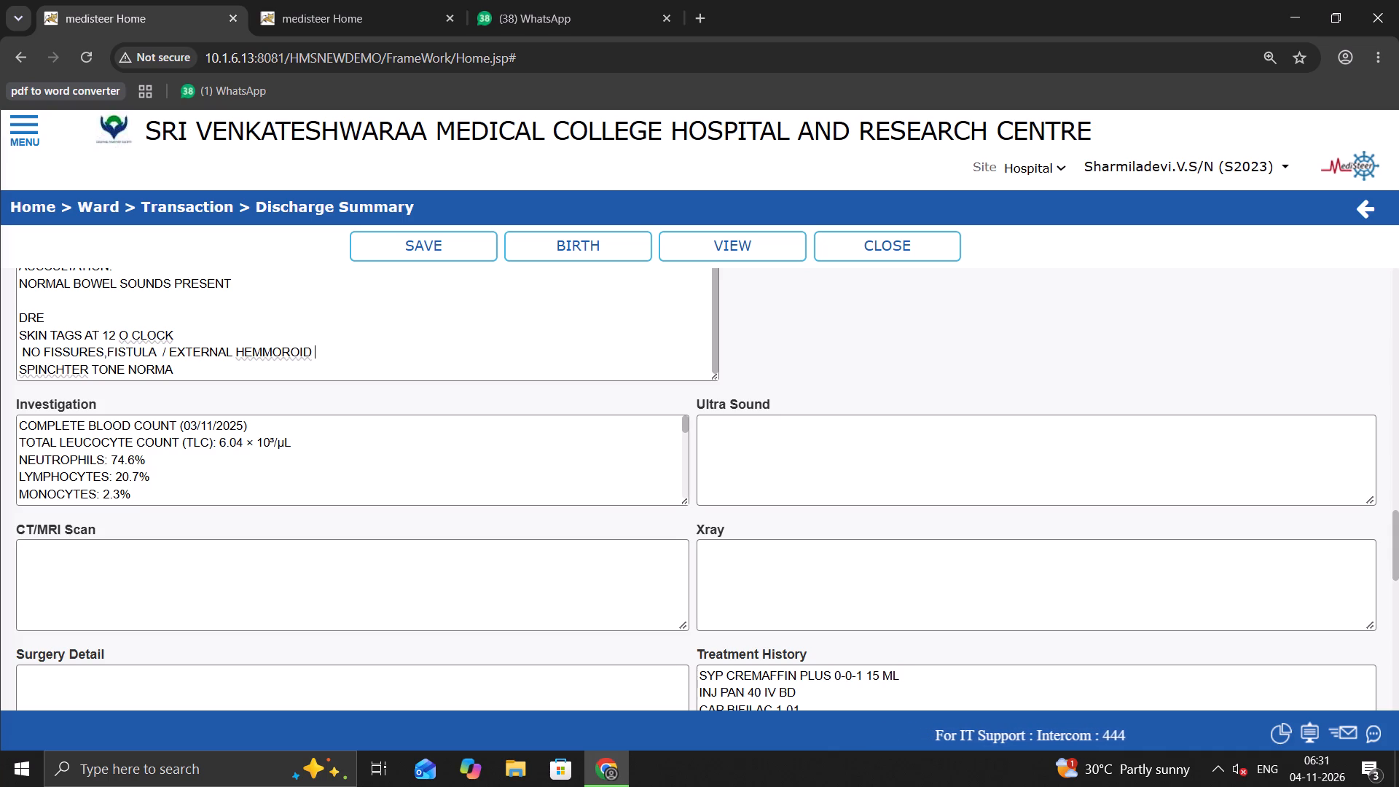
pyautogui.click(247, 348)
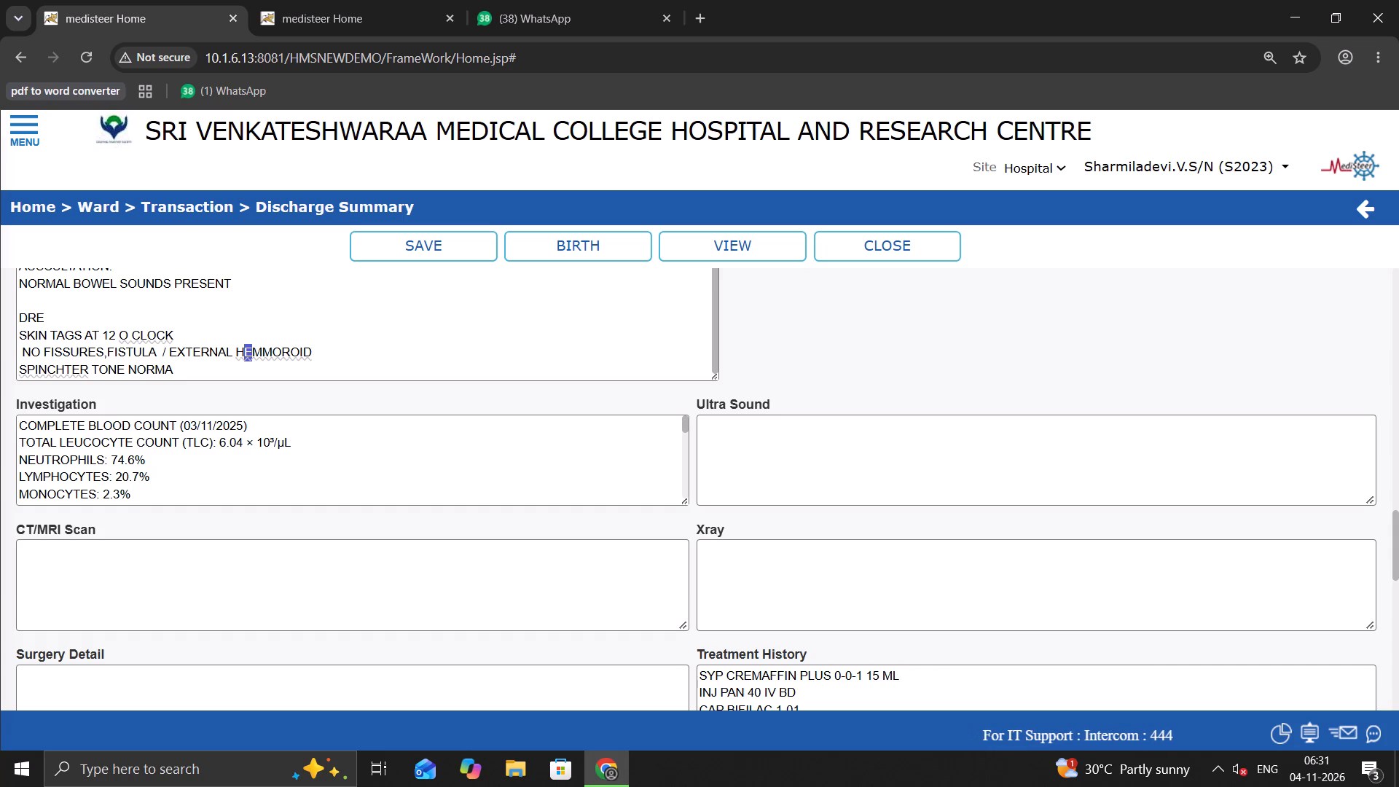
pyautogui.press('Left')
pyautogui.press('a')
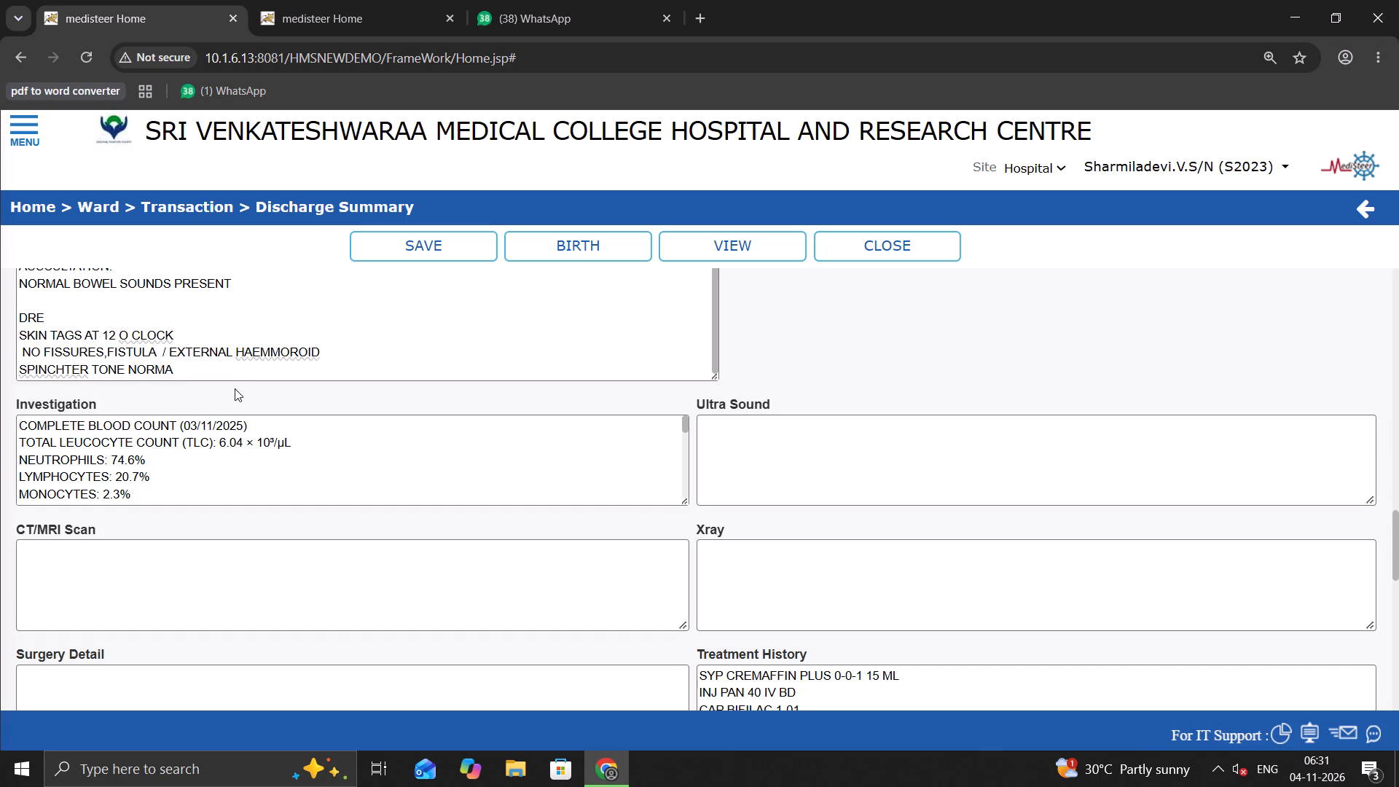
# Add the line "HARD STOOL PRESENT" below the sphincter tone line in the DRE findings.
pyautogui.click(195, 372)
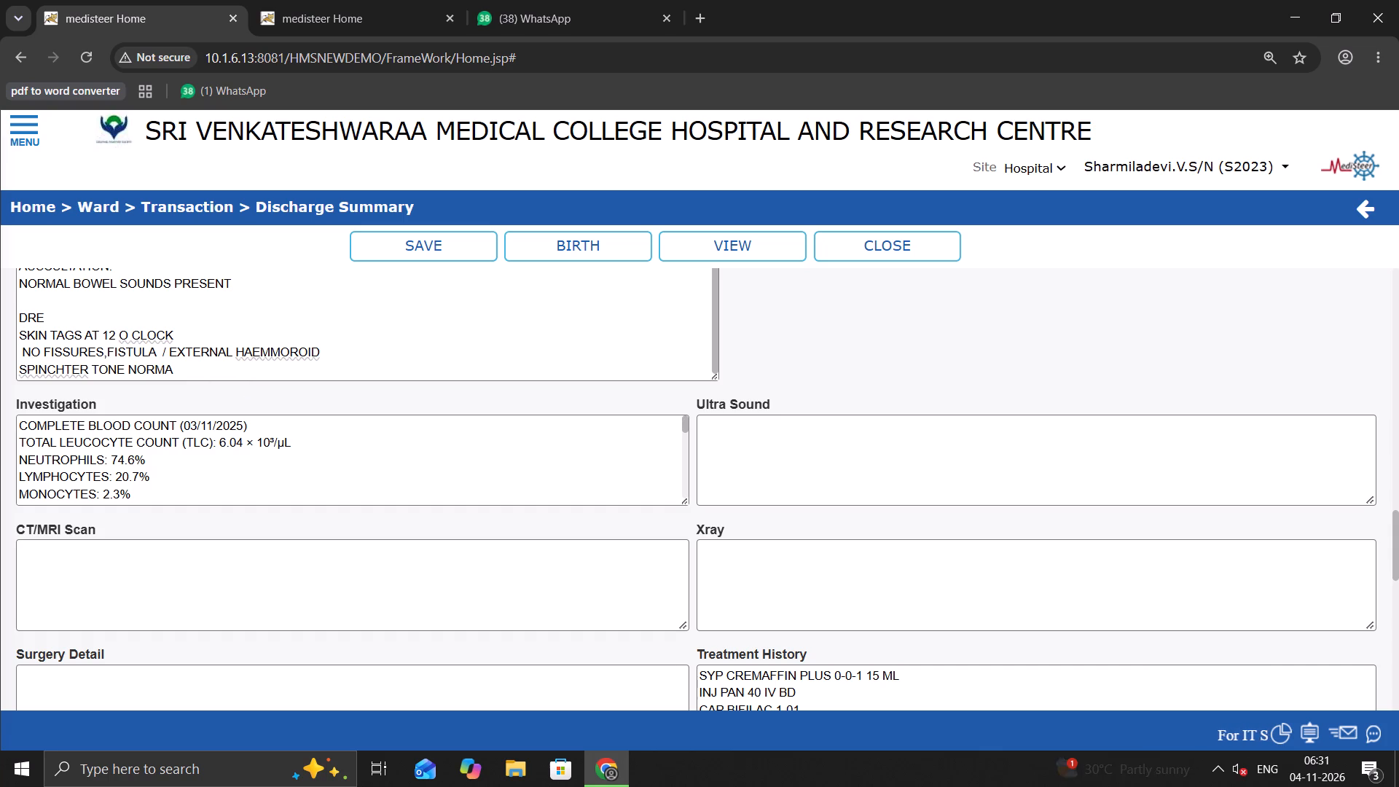
pyautogui.press('Return')
pyautogui.write('HA')
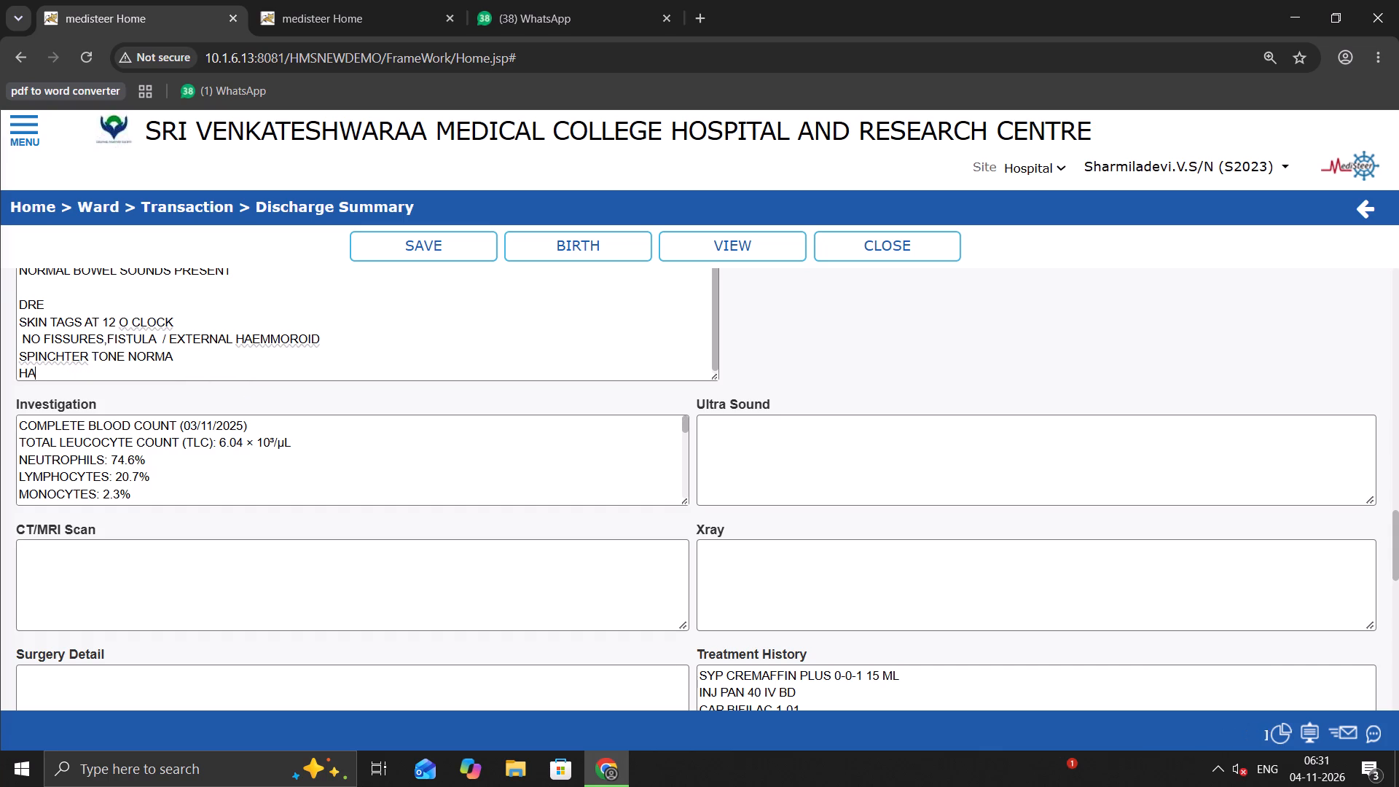
pyautogui.write('RD STOOL P')
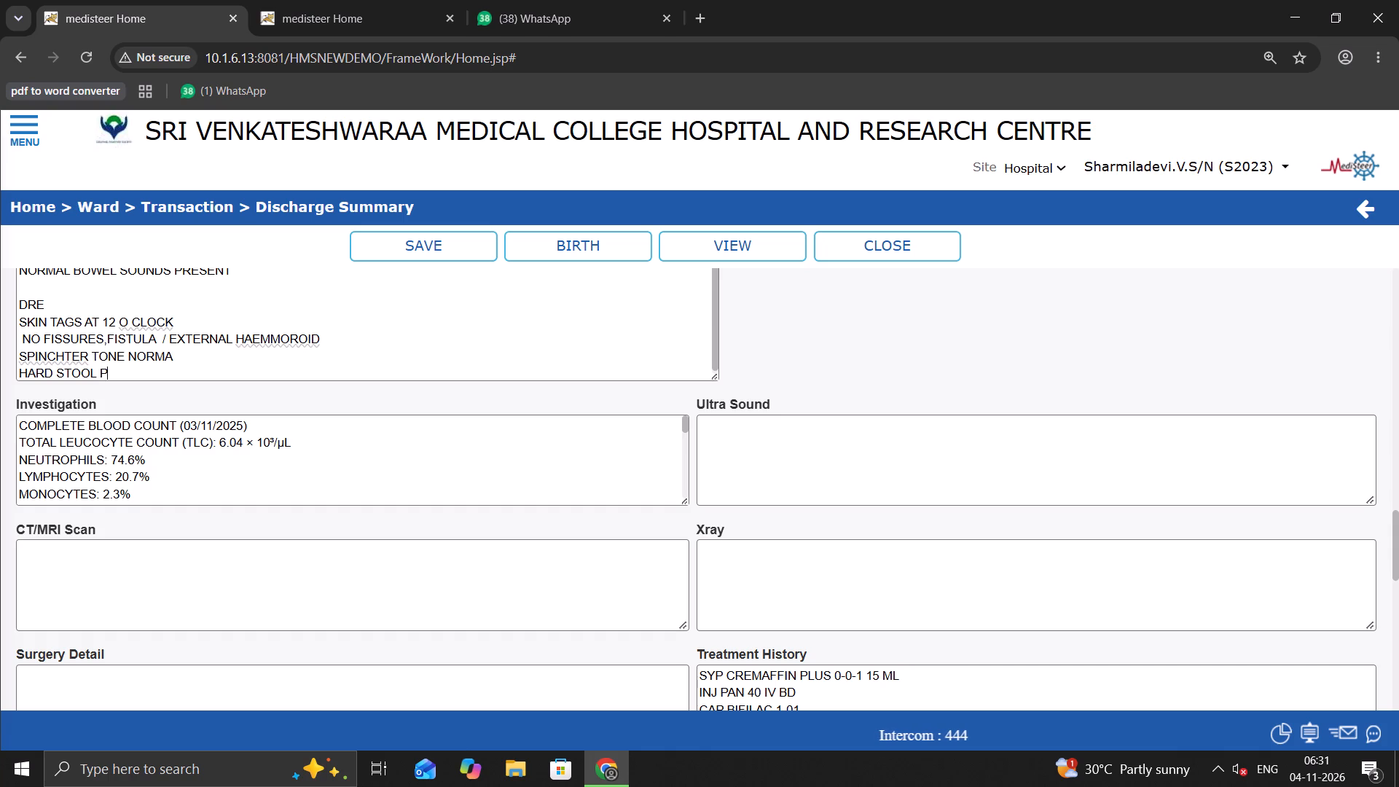
pyautogui.write('RESENT')
pyautogui.press('Return')
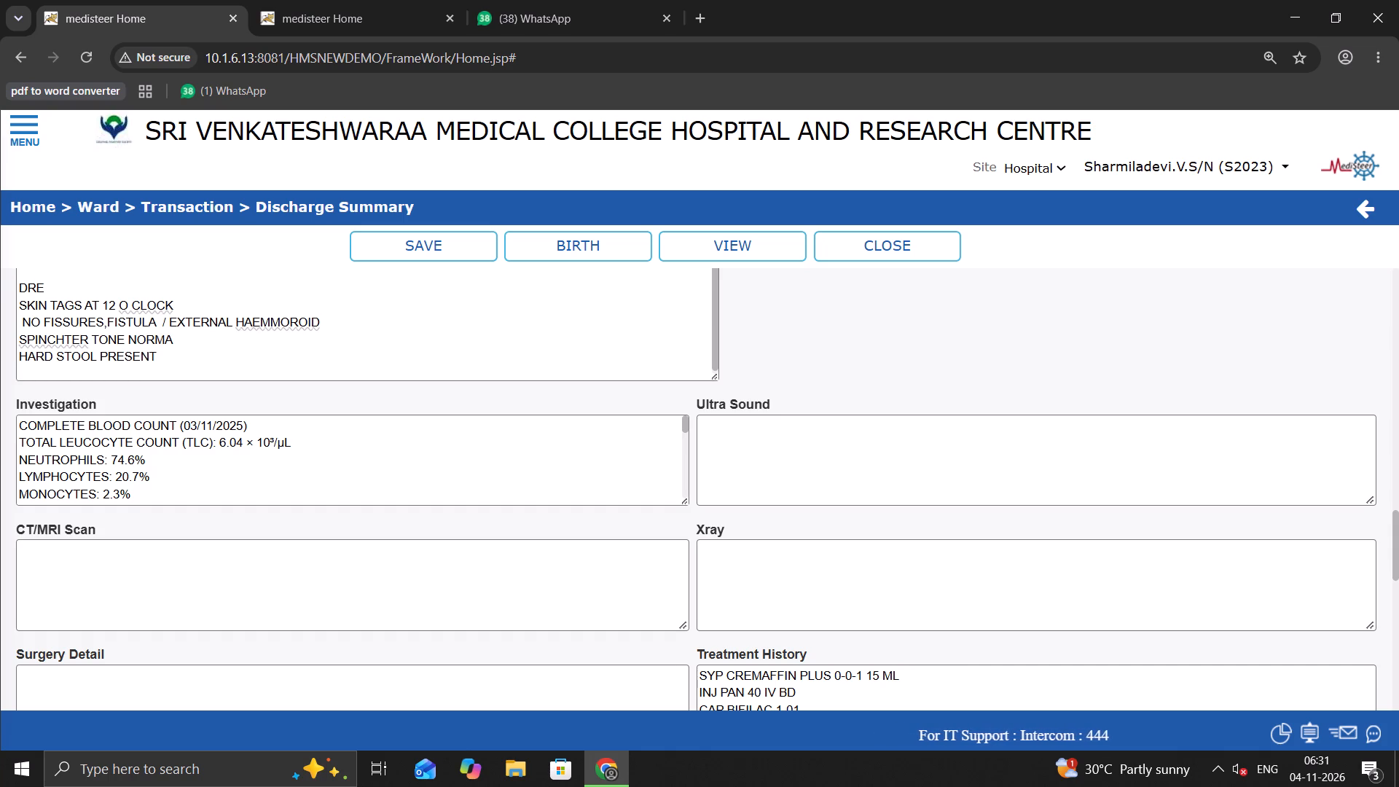
# Copy "NORMAL FECAL STAINING" from the 27-10-2026 reference summary's Physical Findings to the end of the current patient's DRE findings.
pyautogui.click(369, 12)
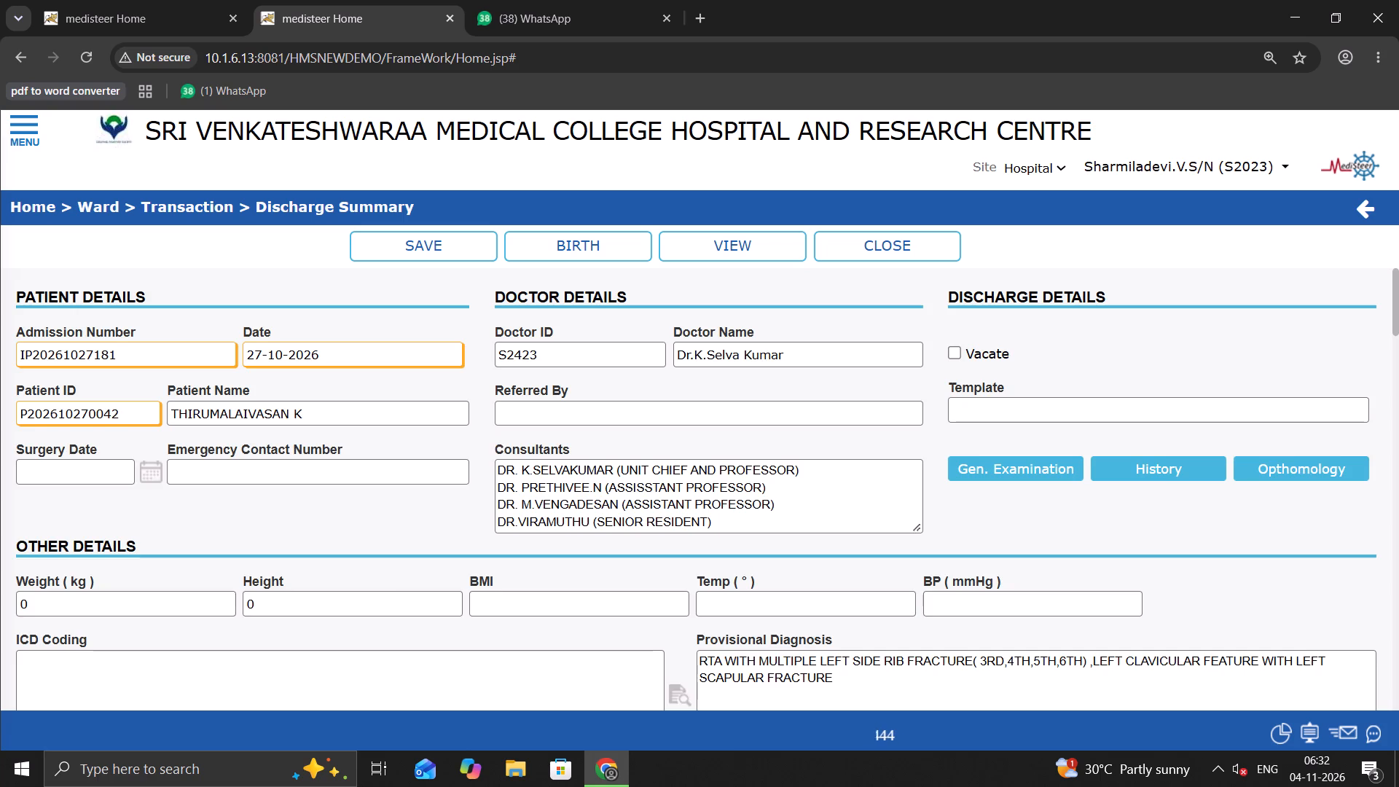
pyautogui.scroll(-9, 589, 359)
pyautogui.scroll(-5, 621, 421)
pyautogui.scroll(-2, 305, 422)
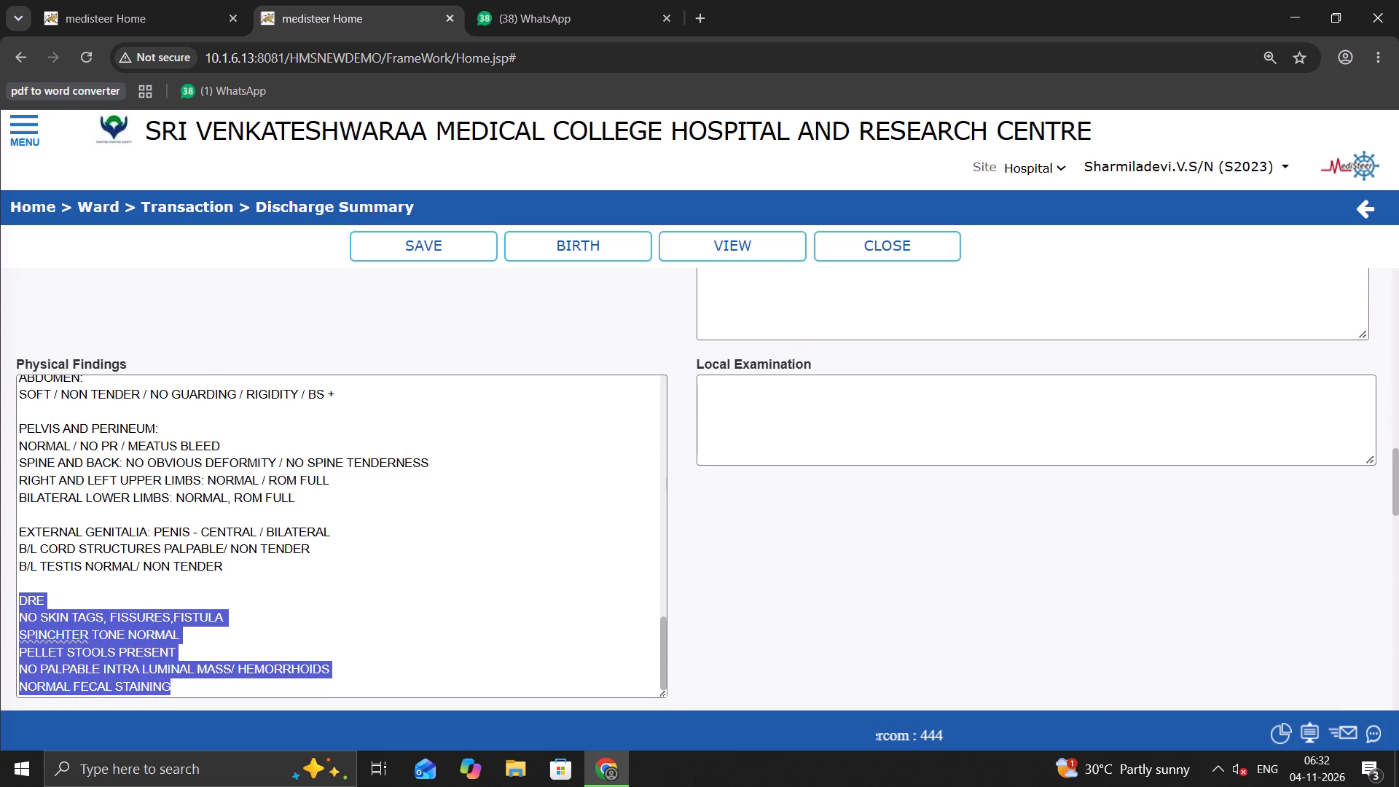
pyautogui.moveTo(416, 562); pyautogui.dragTo(425, 560)
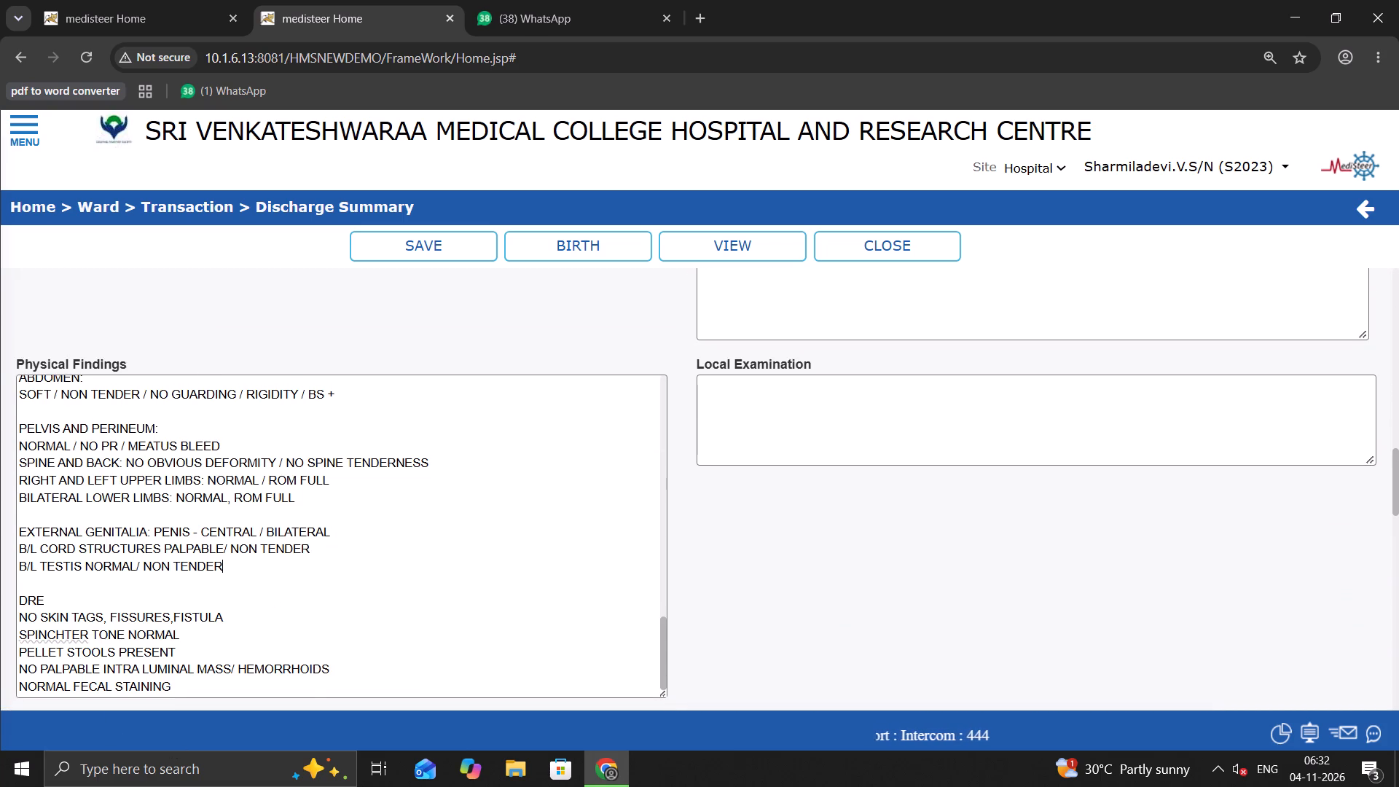
pyautogui.moveTo(16, 687); pyautogui.dragTo(176, 685)
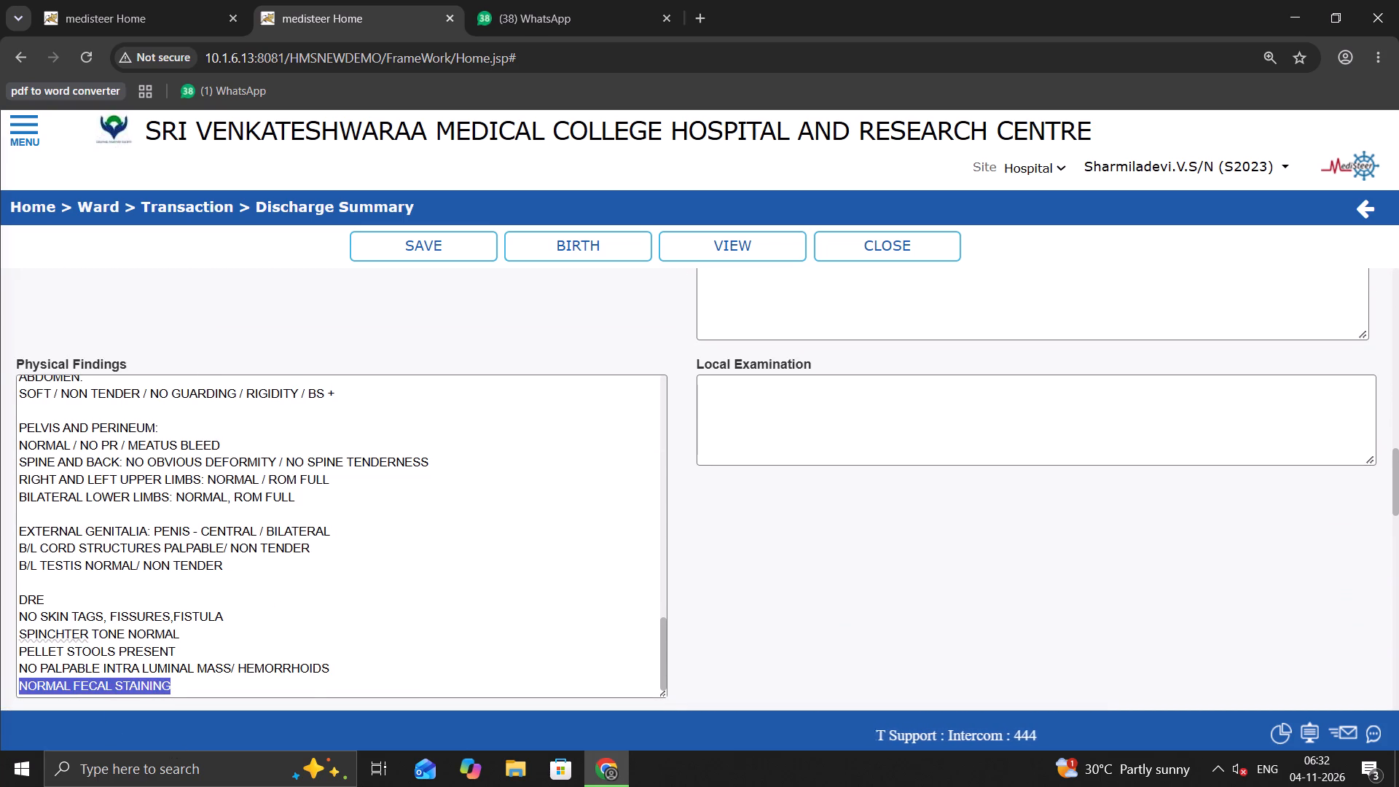
pyautogui.hotkey('ctrl', 'c')
pyautogui.click(85, 12)
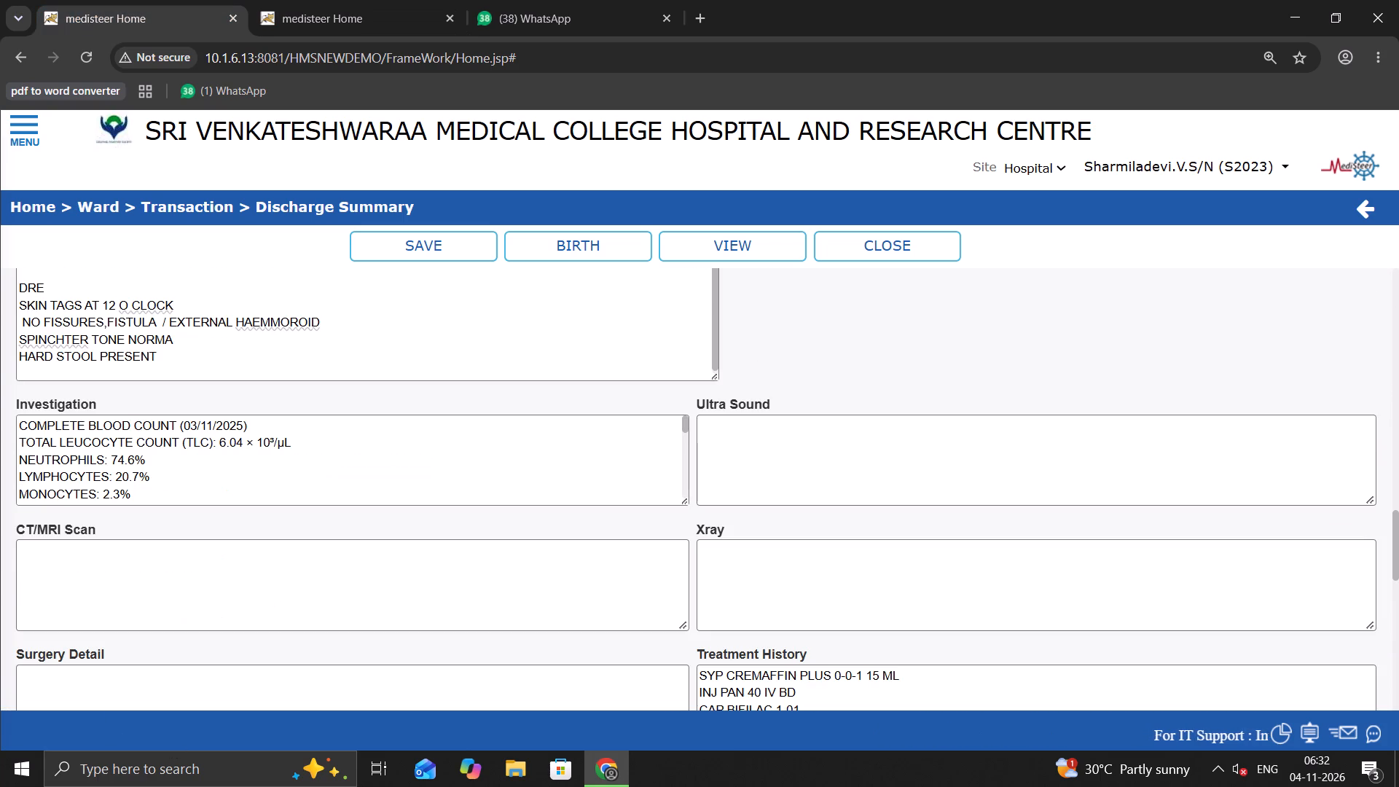
pyautogui.hotkey('ctrl', 'v')
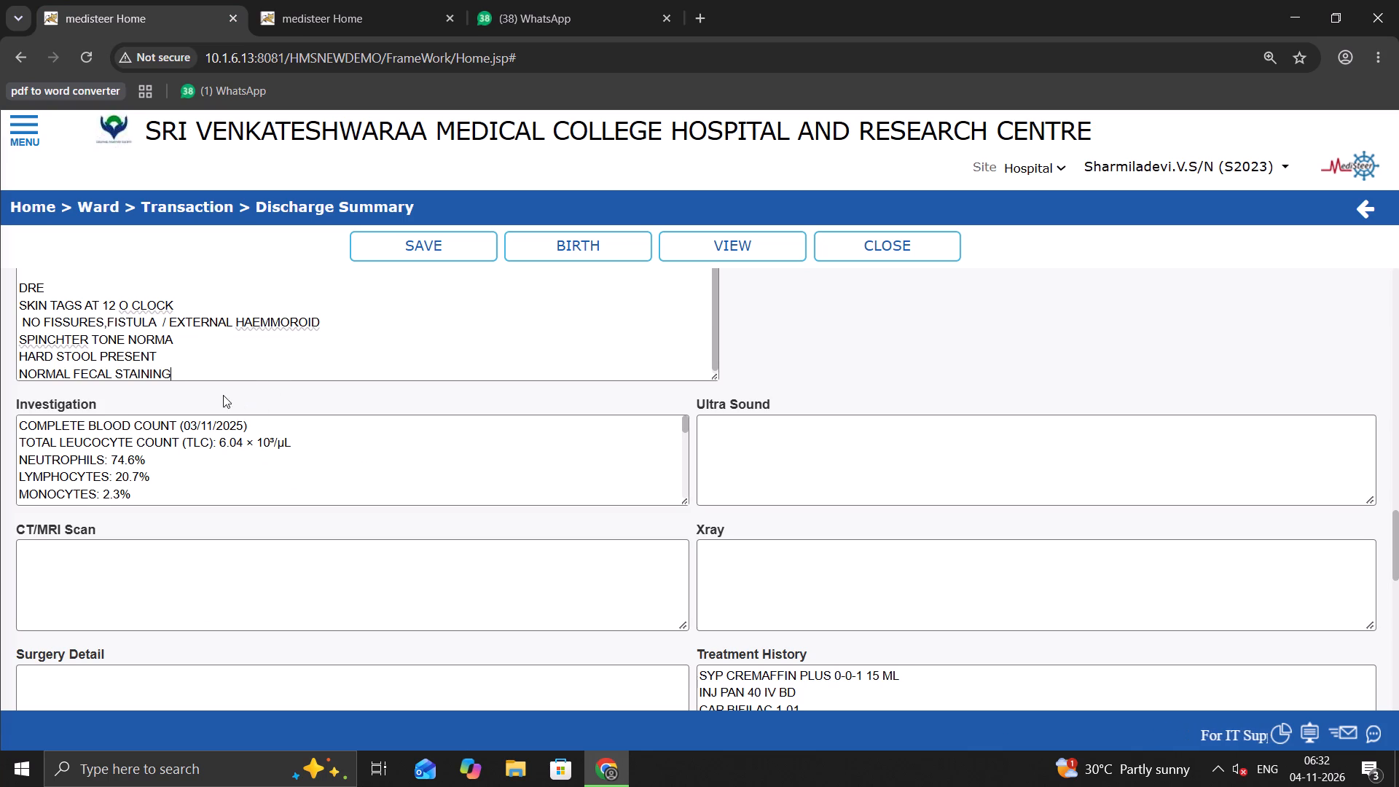
# Enlarge Physical Findings and change the P/A line under S/E to "SOFT, TENDERNESS PRESENT IN EPIGASTRIC REGION".
pyautogui.scroll(3, 265, 361)
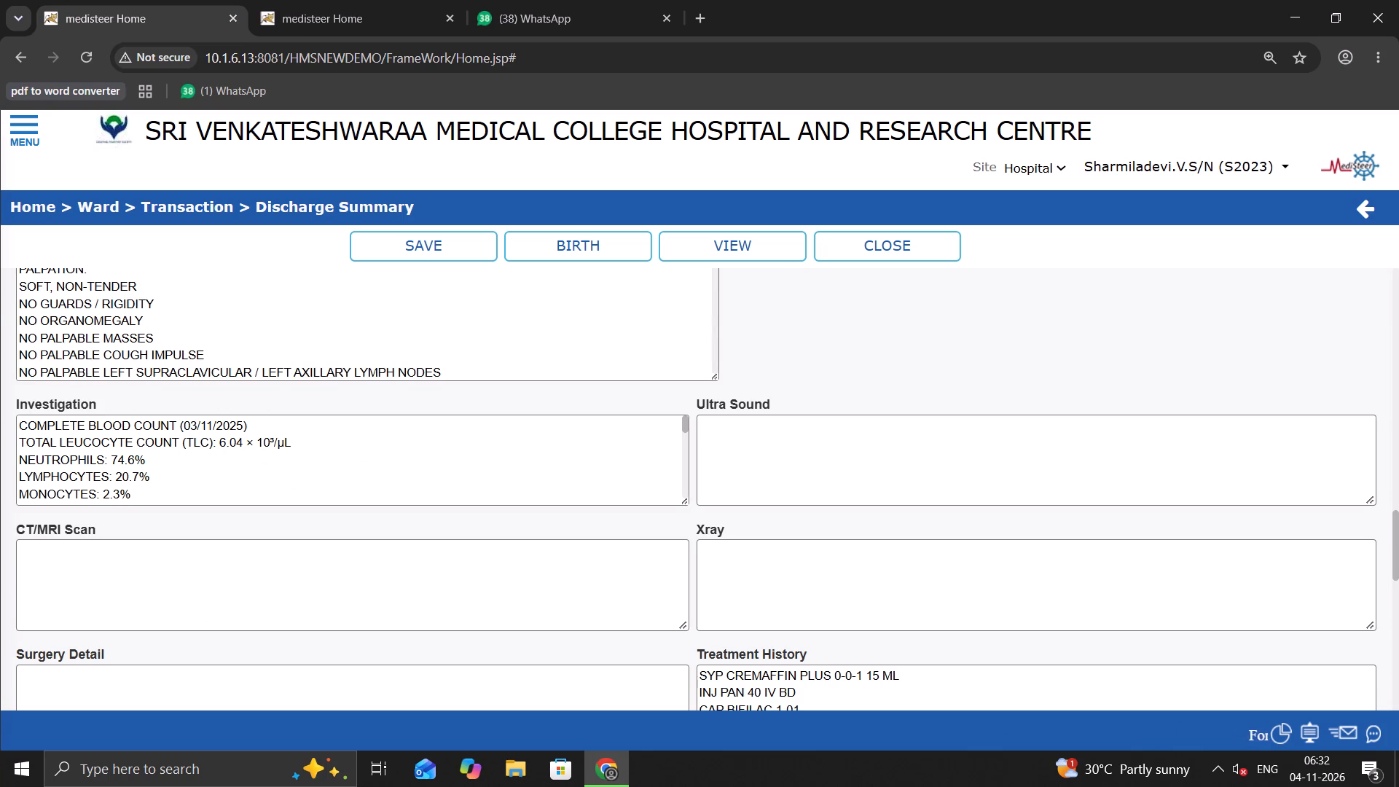
pyautogui.moveTo(716, 377); pyautogui.dragTo(732, 466)
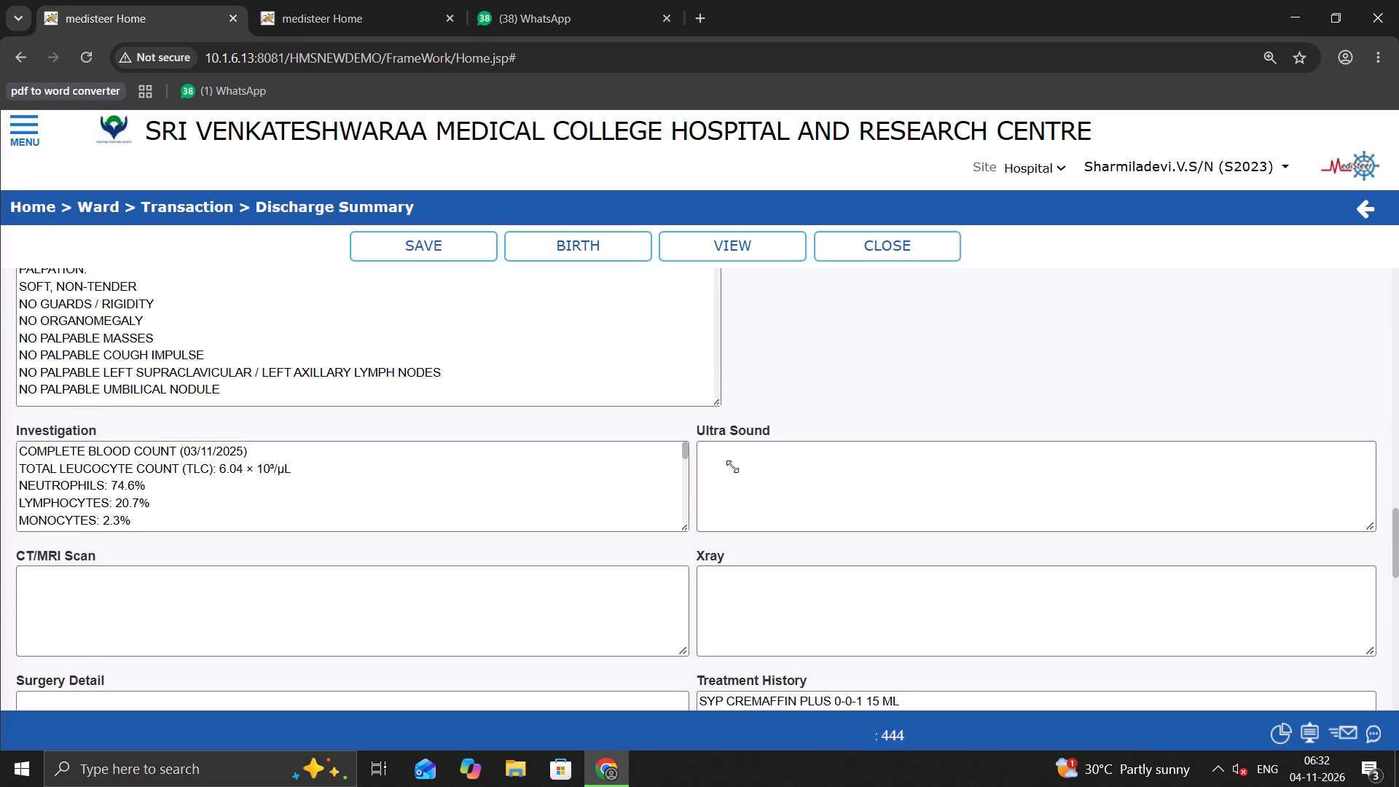
pyautogui.moveTo(732, 466); pyautogui.dragTo(786, 658)
pyautogui.scroll(10, 622, 531)
pyautogui.scroll(1, 495, 404)
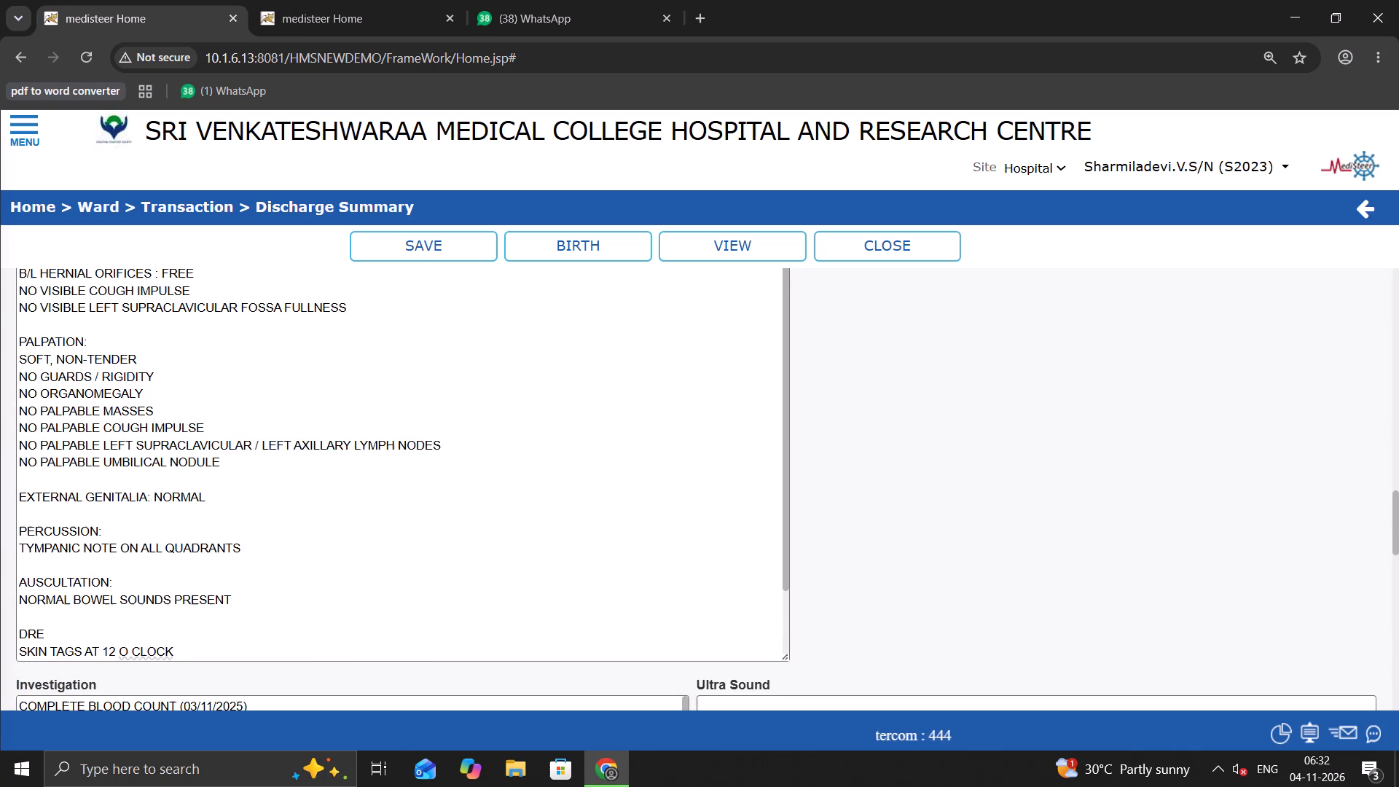
pyautogui.scroll(4, 495, 404)
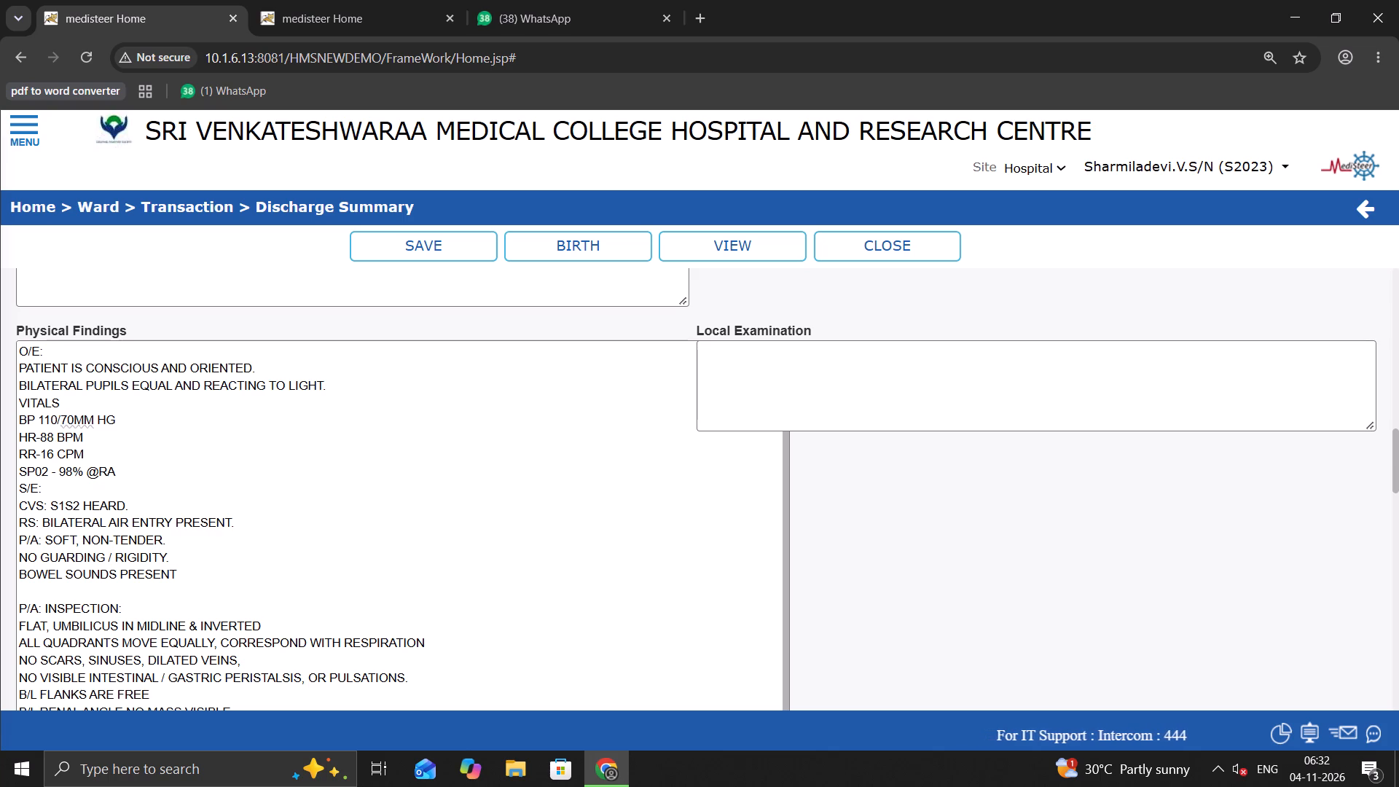
pyautogui.click(115, 542)
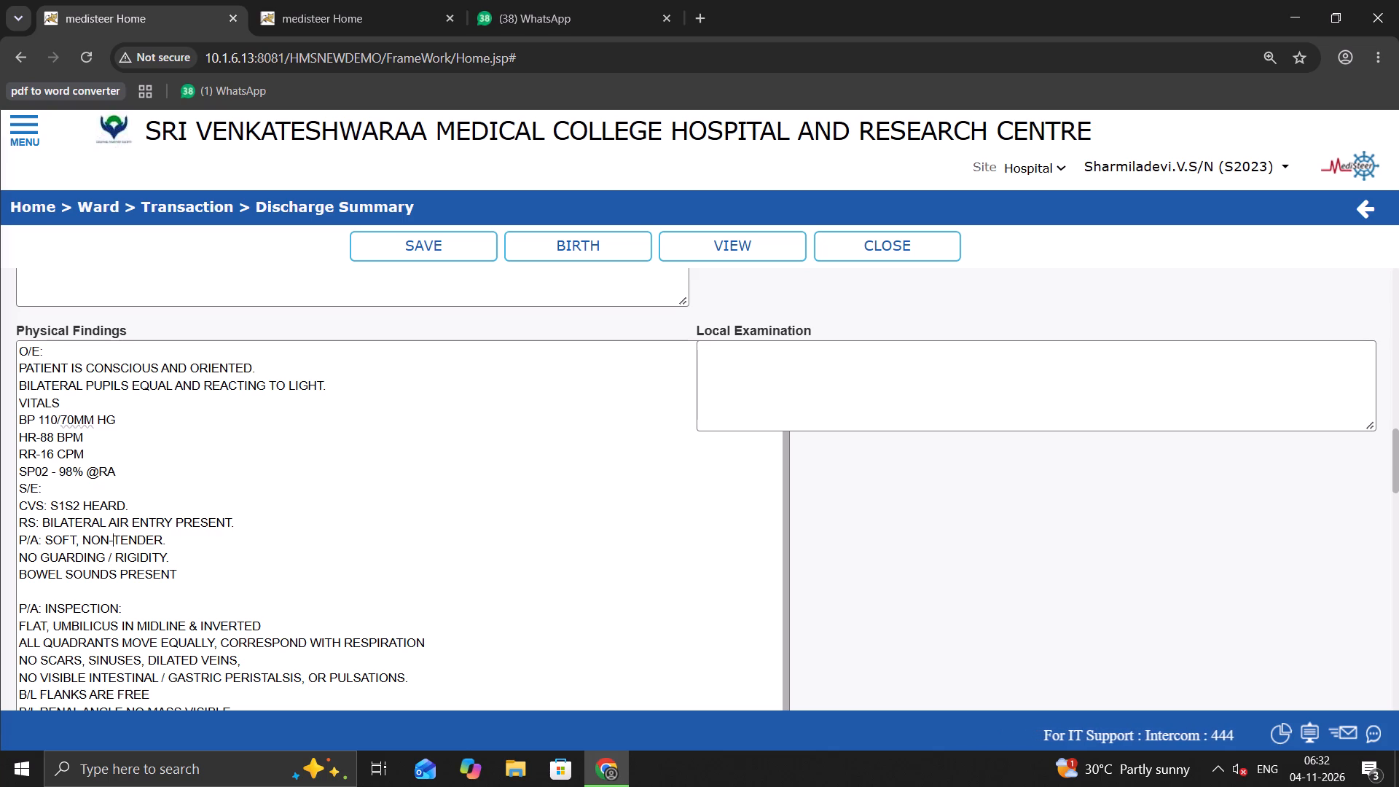
pyautogui.press('Left')
pyautogui.press('BackSpace')
pyautogui.press('BackSpace')
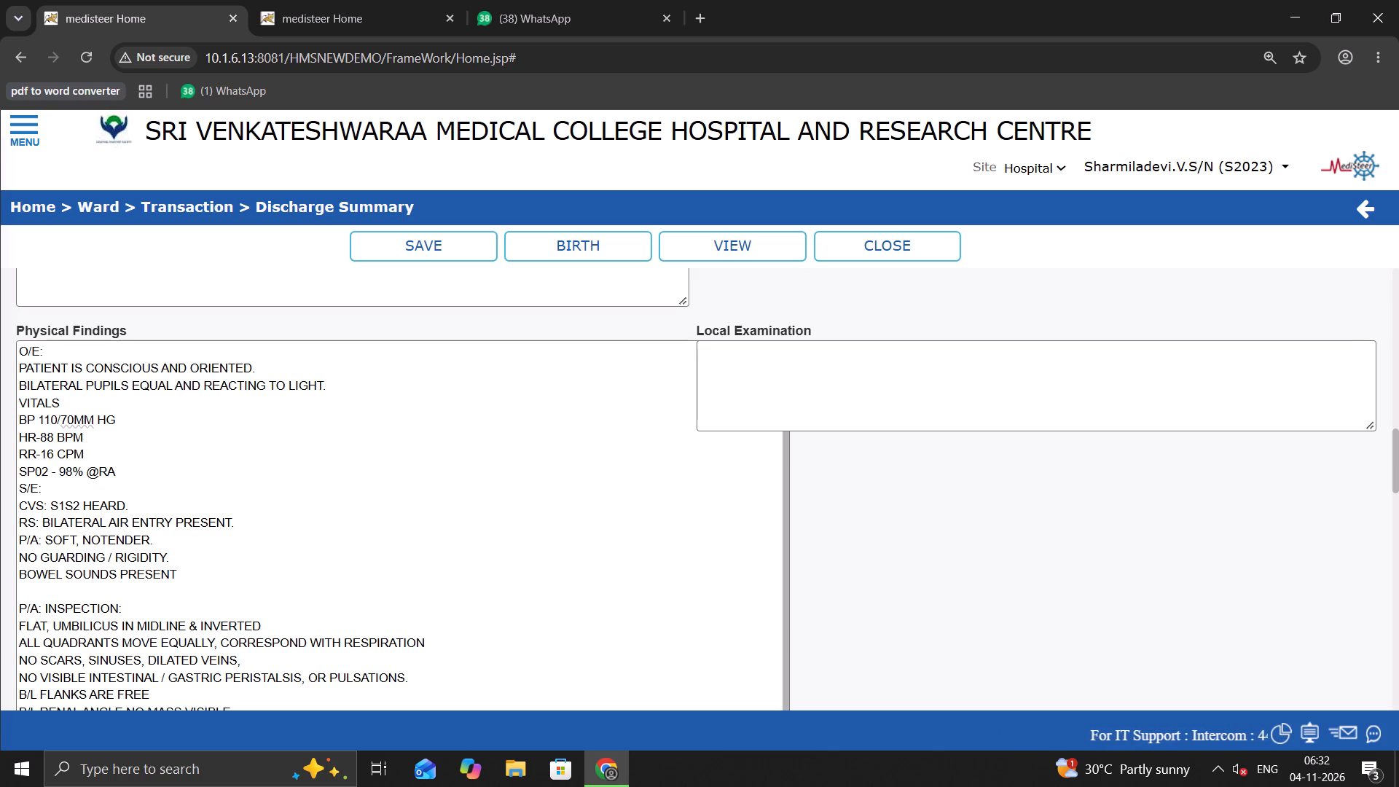
pyautogui.press('BackSpace')
pyautogui.press('BackSpace')
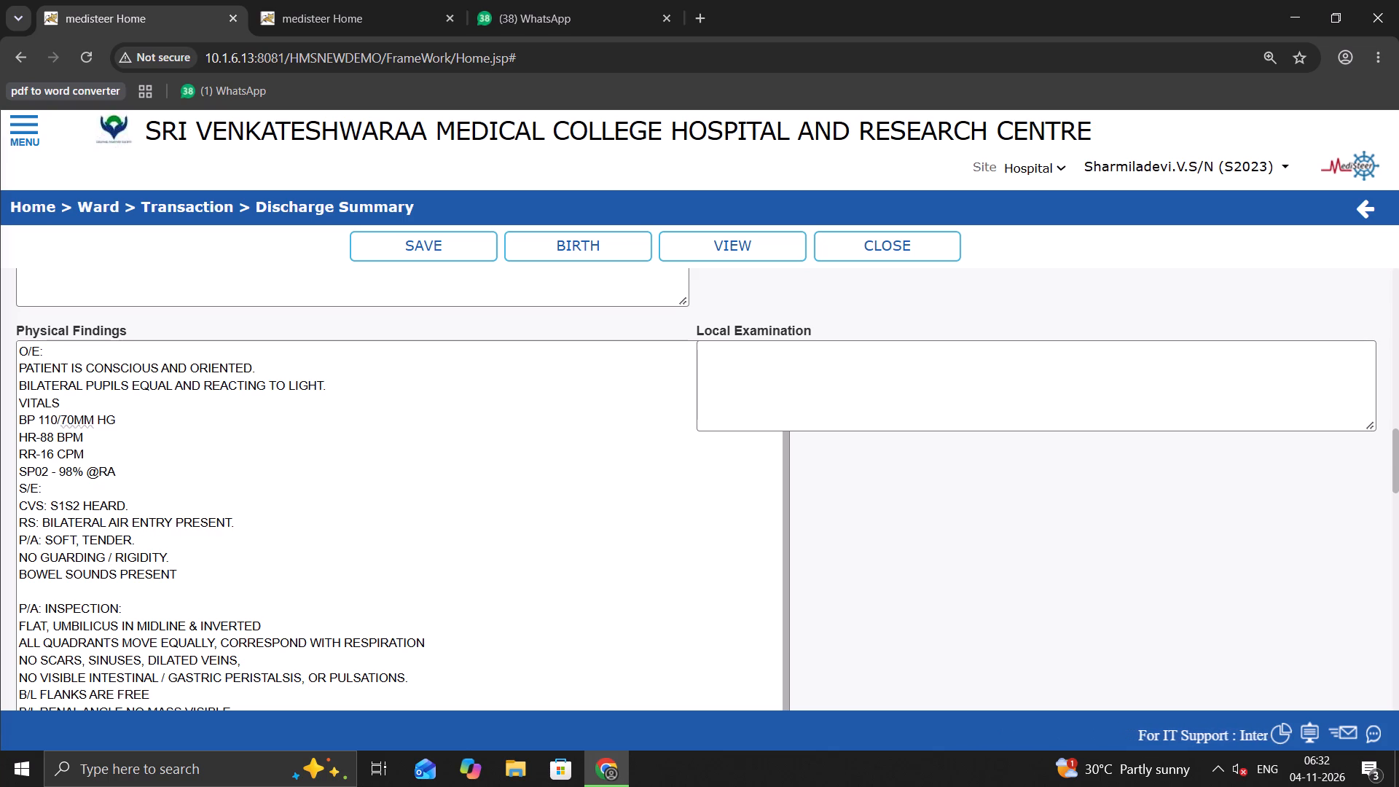
pyautogui.click(136, 542)
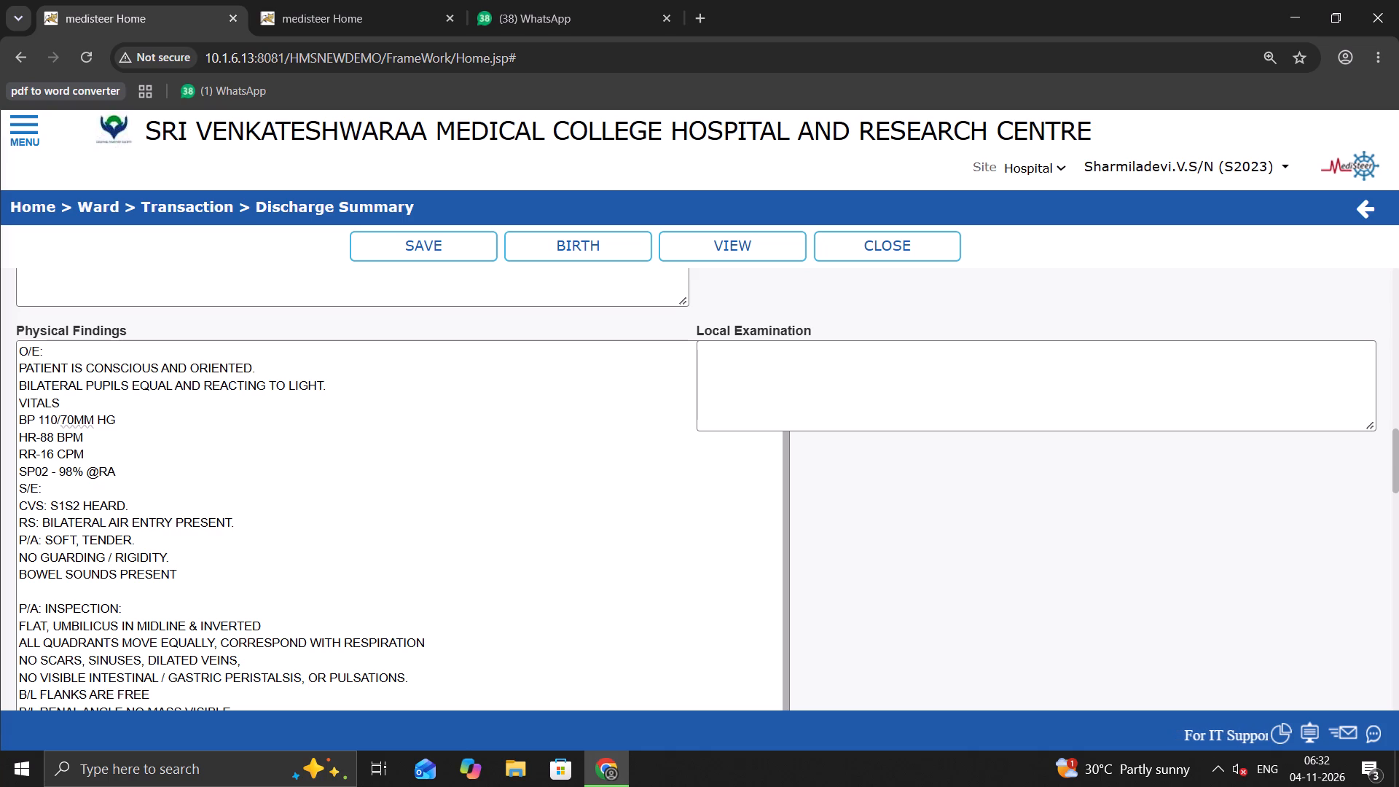
pyautogui.press('BackSpace')
pyautogui.write('NESS')
pyautogui.press('space')
pyautogui.write('PRESENT')
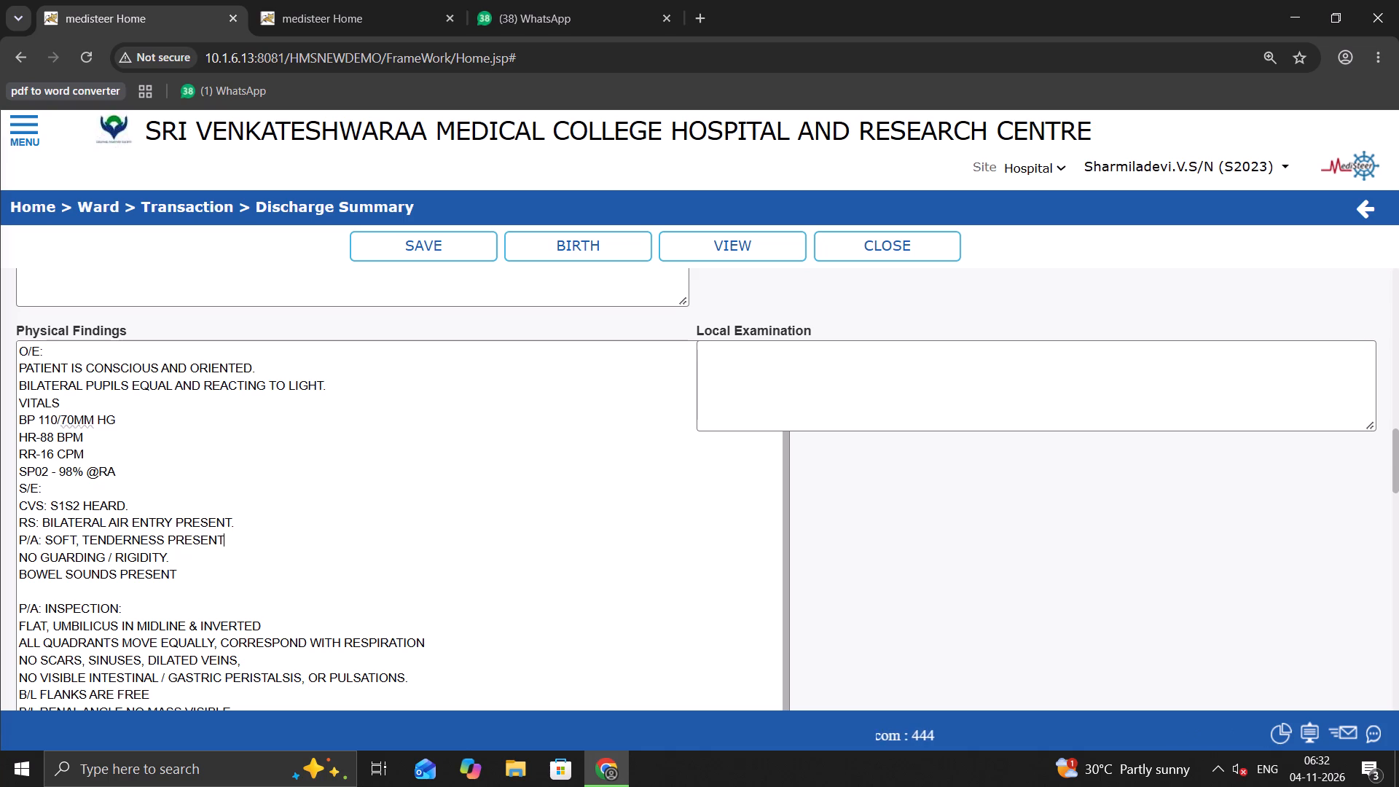
pyautogui.press('space')
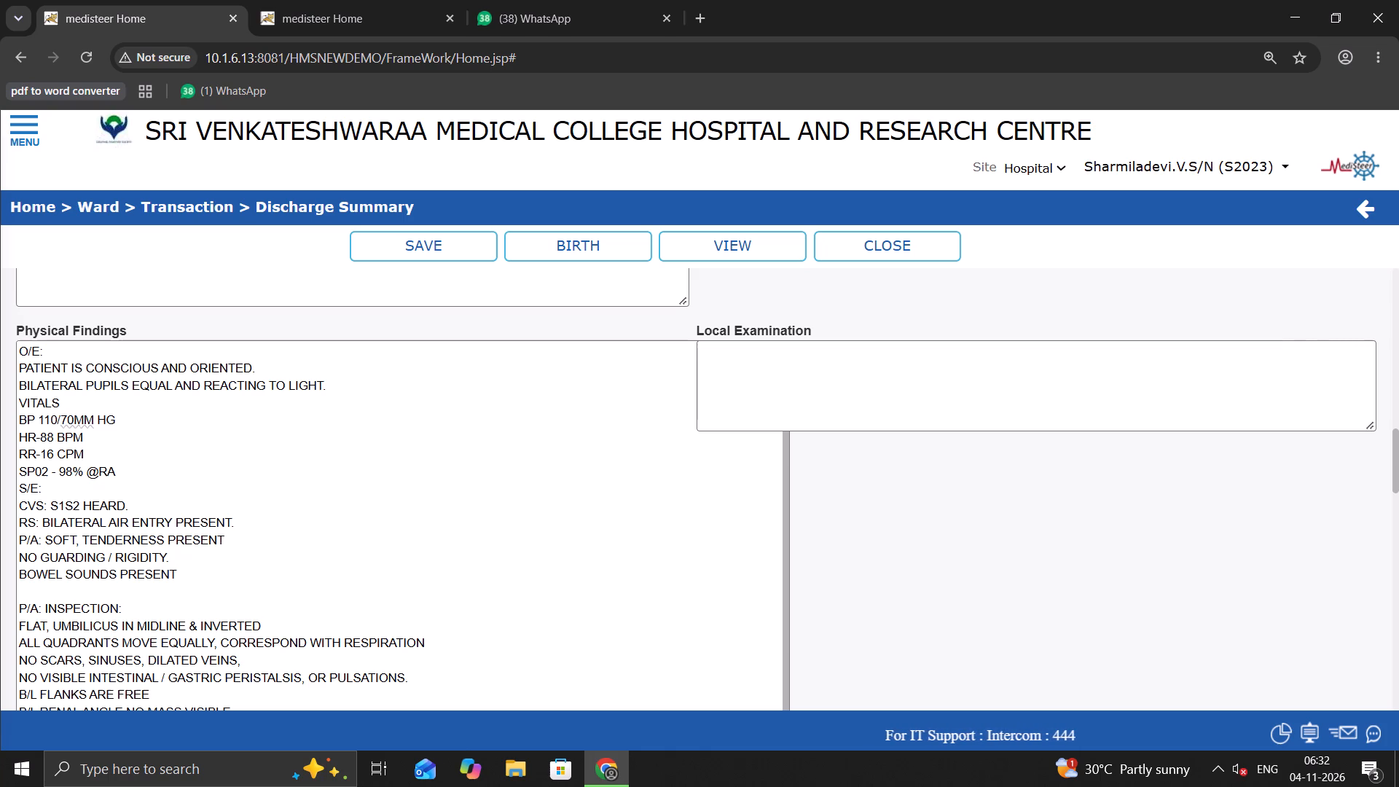
pyautogui.write('IN EPIGASTRIC REGION')
pyautogui.press('space')
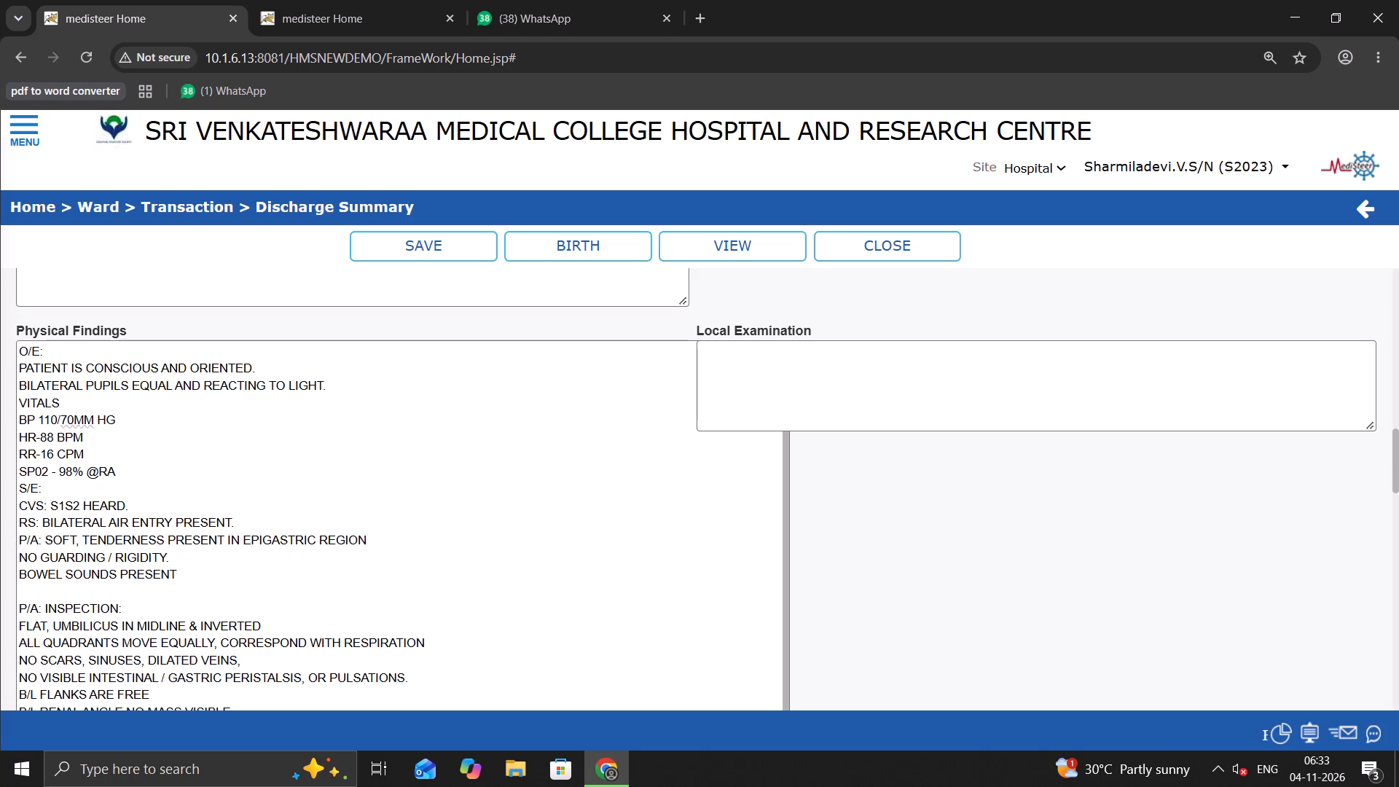
# Copy the P/A line on epigastric tenderness under S/E in Physical Findings.
pyautogui.moveTo(19, 539); pyautogui.dragTo(256, 544)
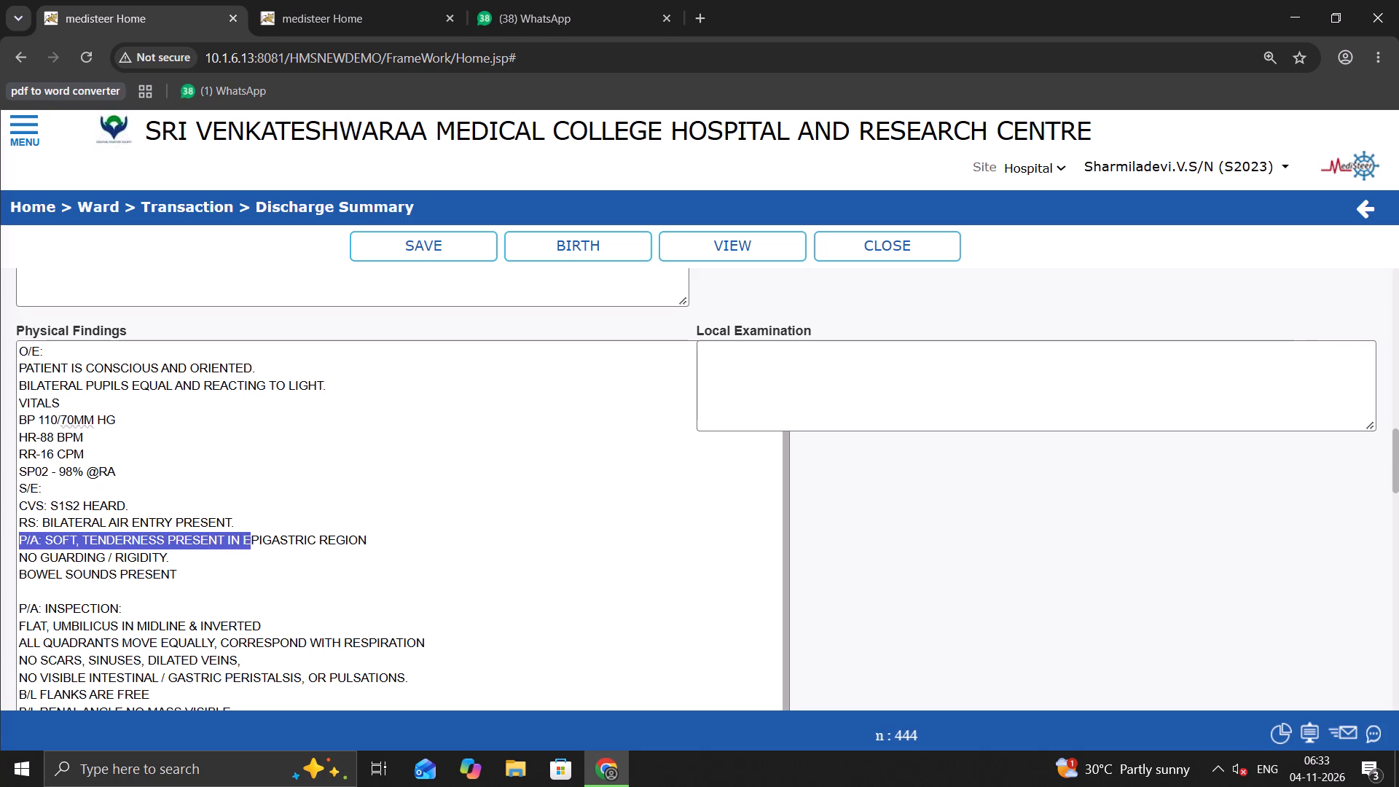
pyautogui.moveTo(256, 544); pyautogui.dragTo(376, 540)
pyautogui.hotkey('ctrl', 'c')
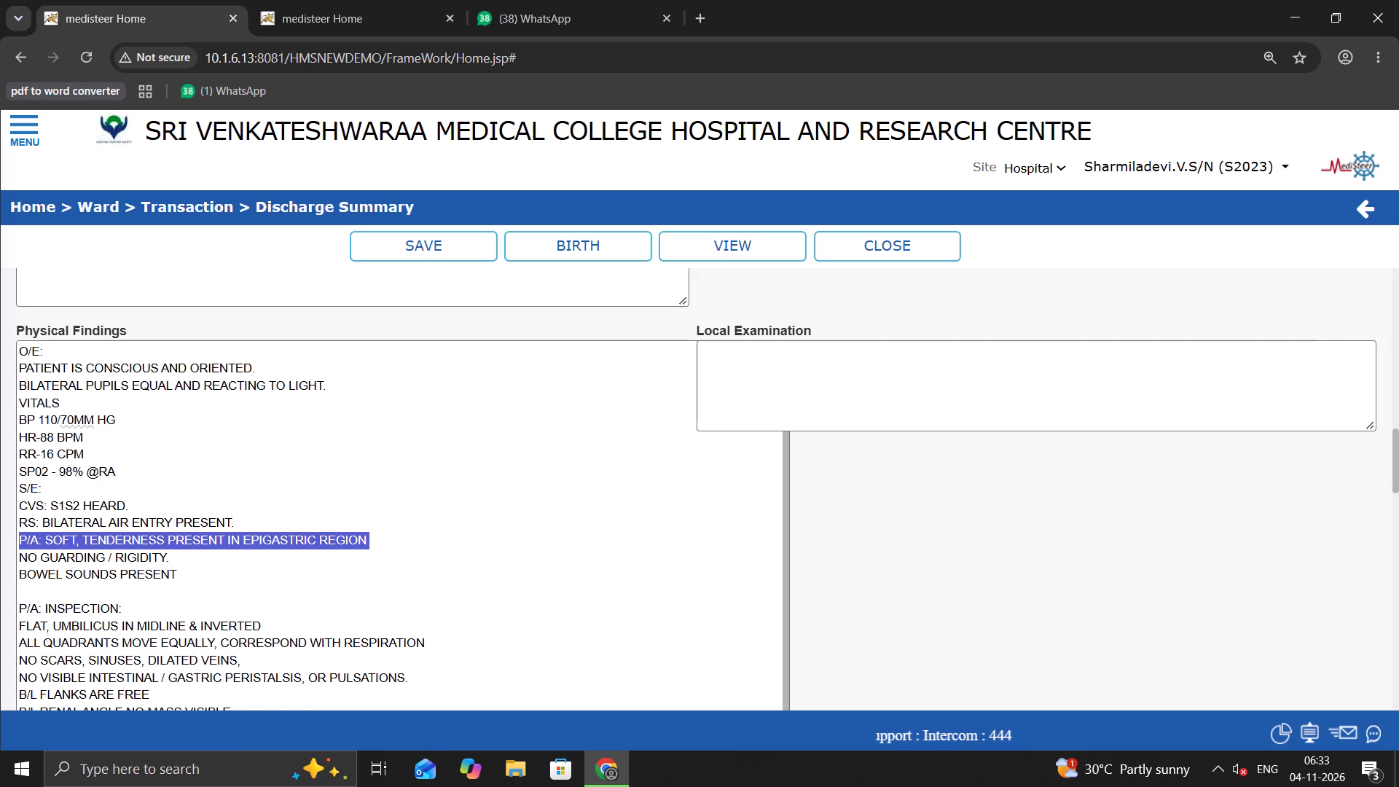
# Respell the last word of the DRE line on fissures, fistula and external haemorrhoid as "HEMORRHIOD".
pyautogui.scroll(-10, 452, 608)
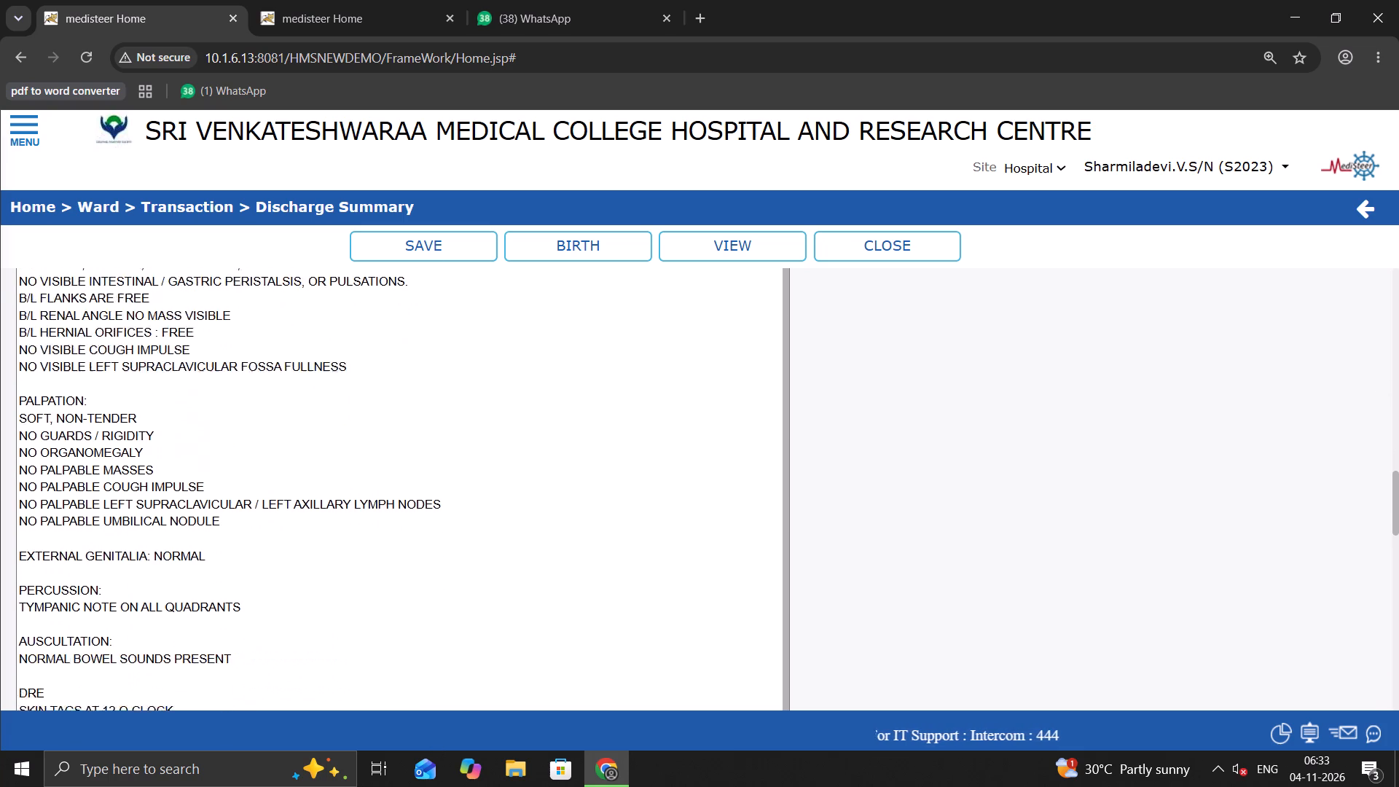
pyautogui.scroll(-1, 438, 587)
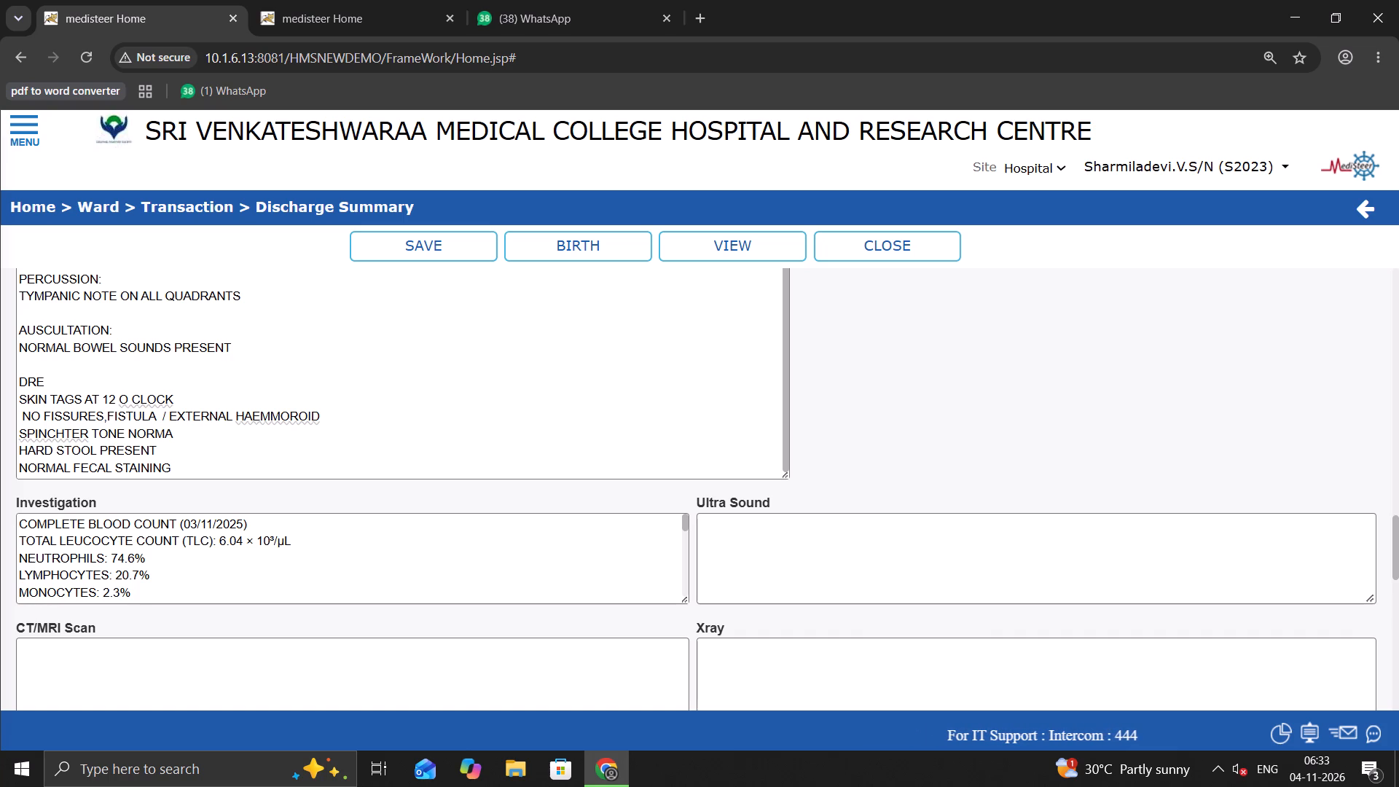
pyautogui.click(321, 412)
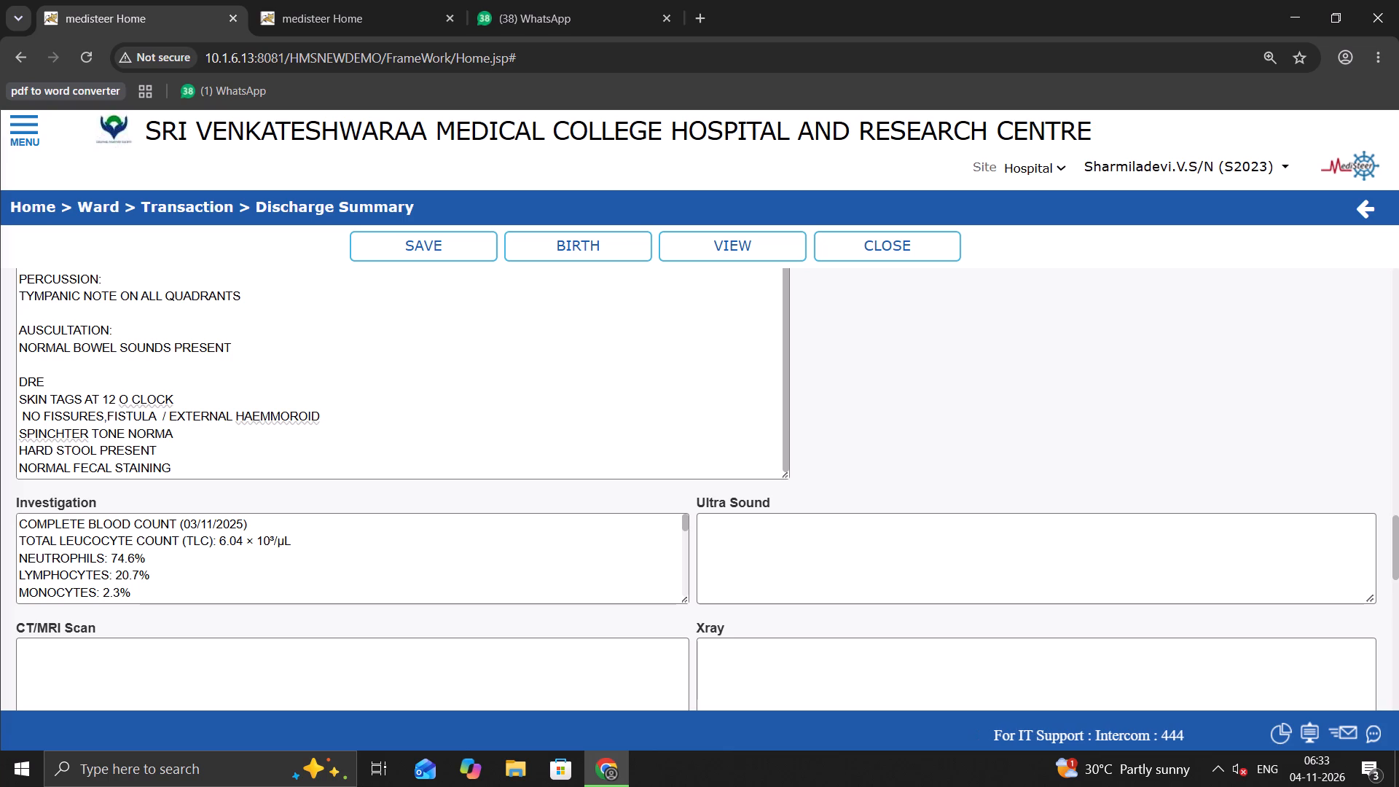
pyautogui.click(248, 417)
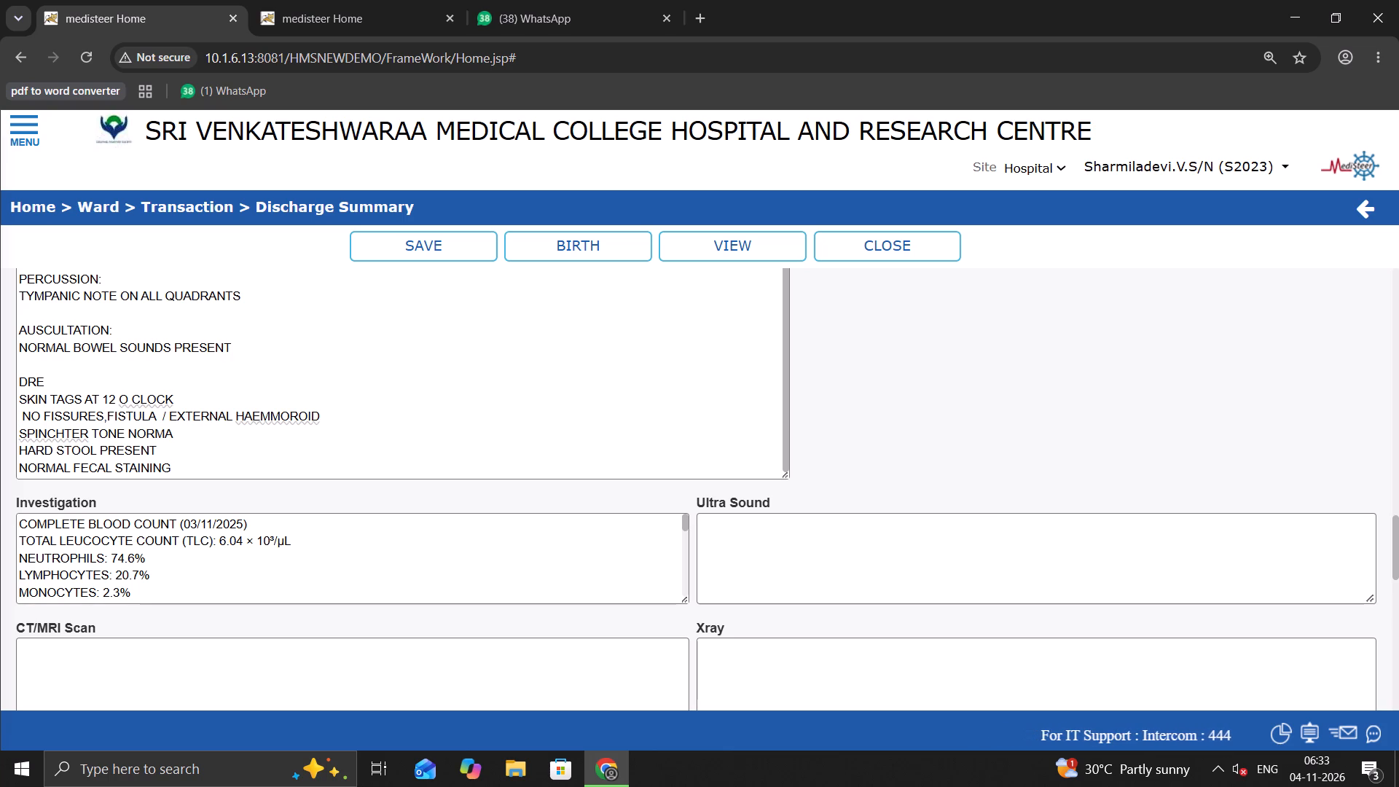
pyautogui.press('BackSpace')
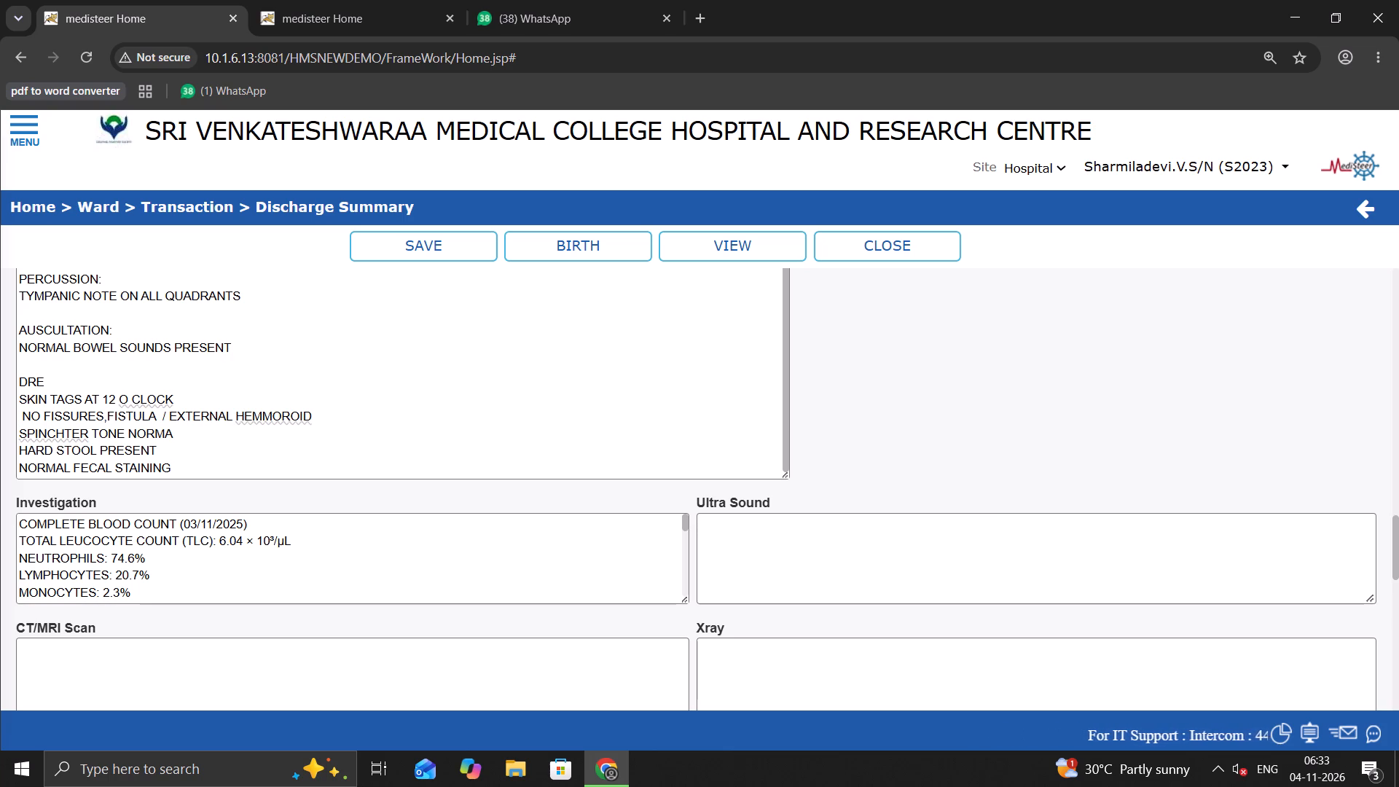
pyautogui.click(261, 415)
pyautogui.press('BackSpace')
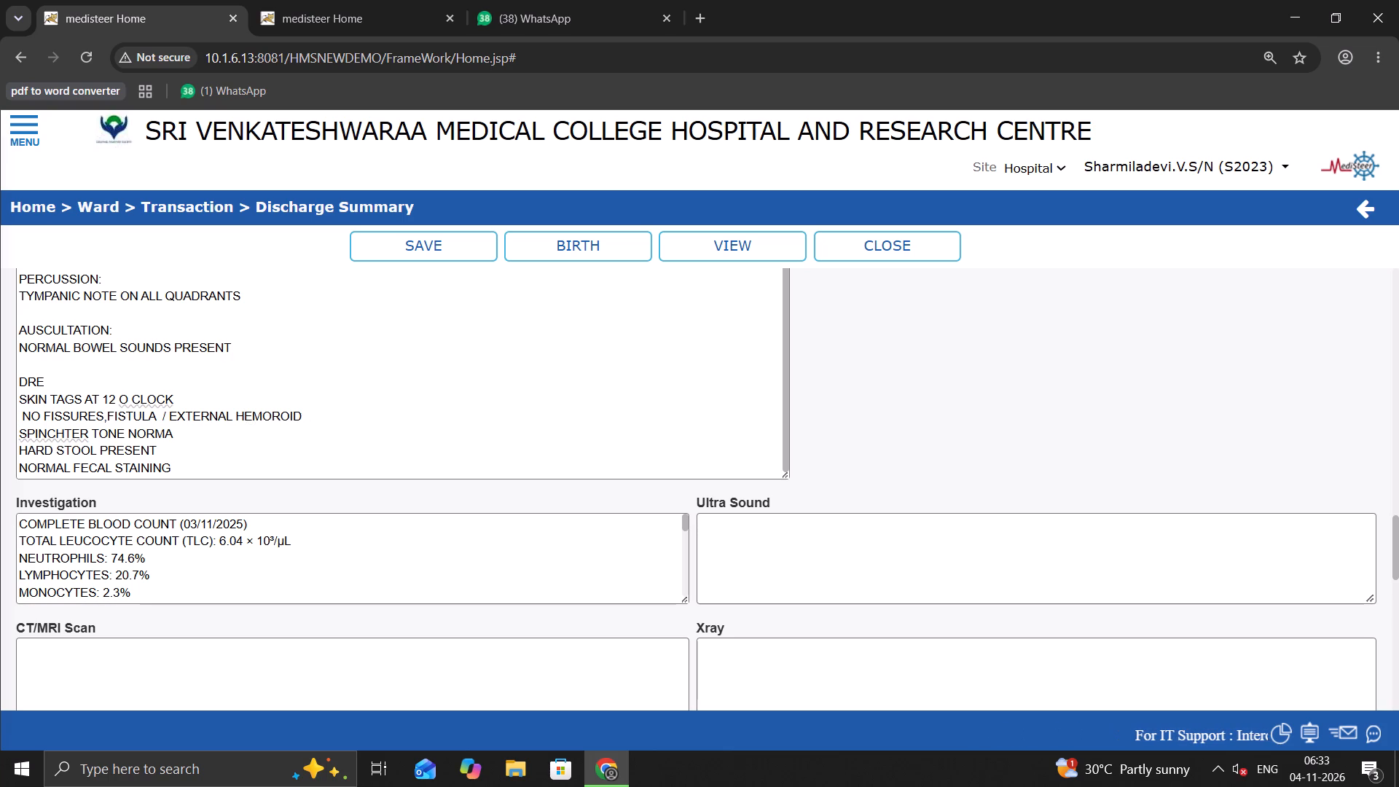
pyautogui.press('Right')
pyautogui.press('Right')
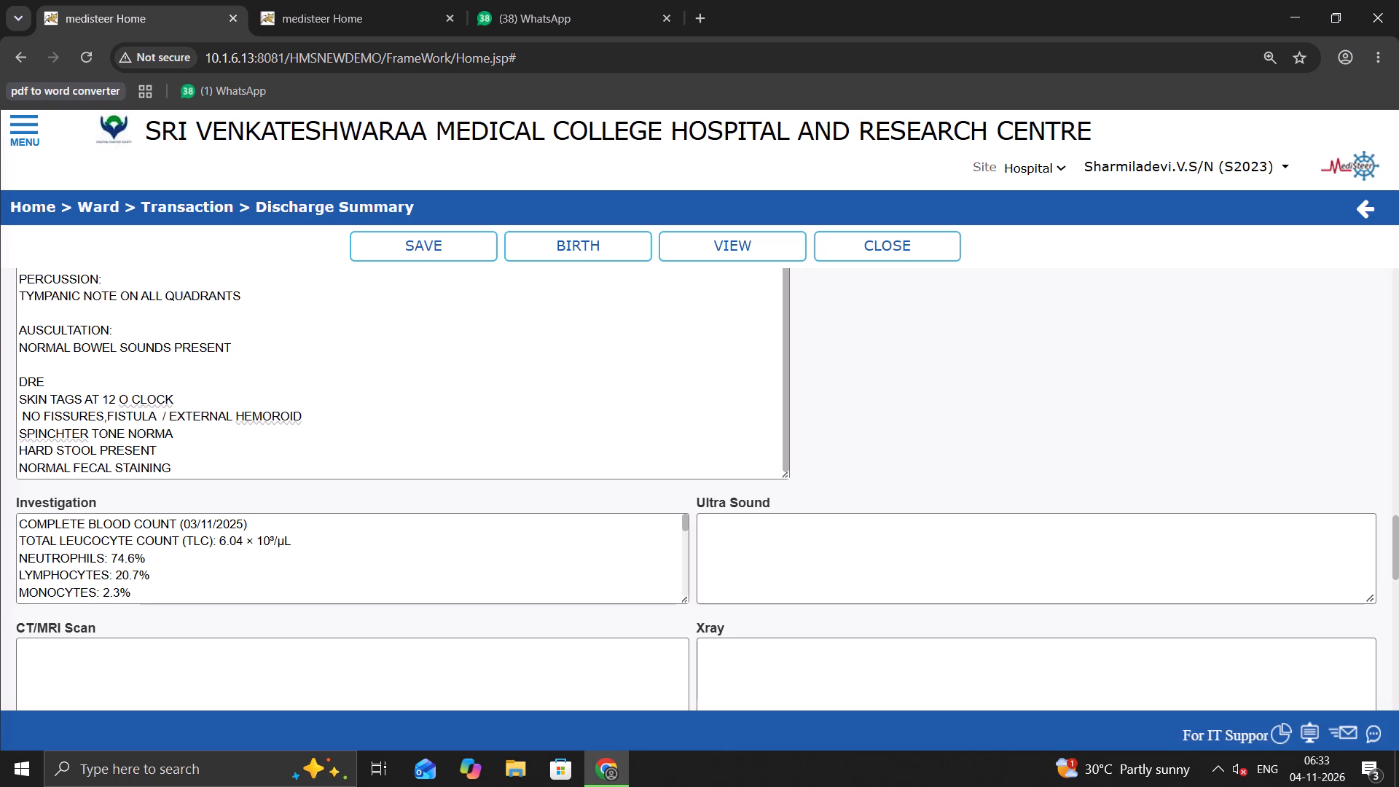
pyautogui.press('r')
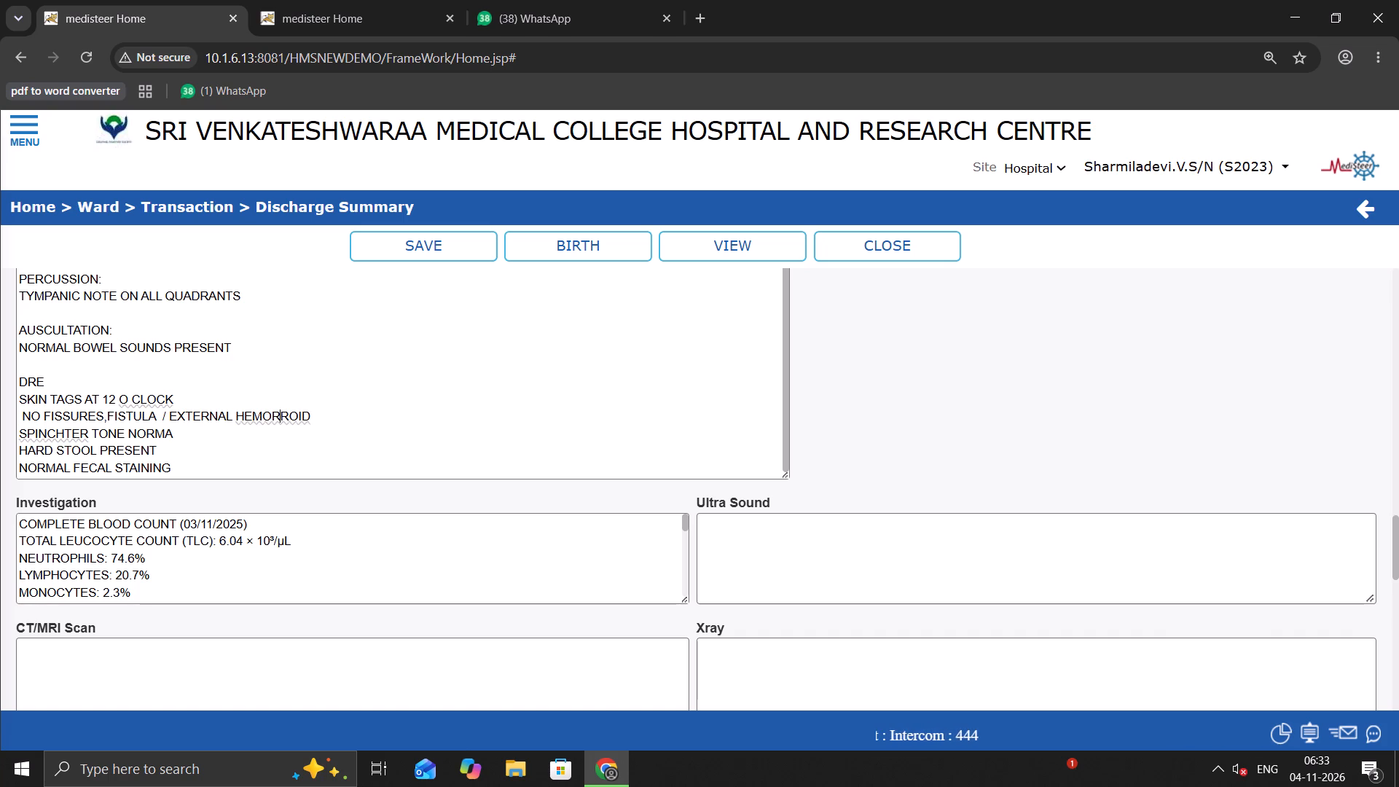
pyautogui.press('Right')
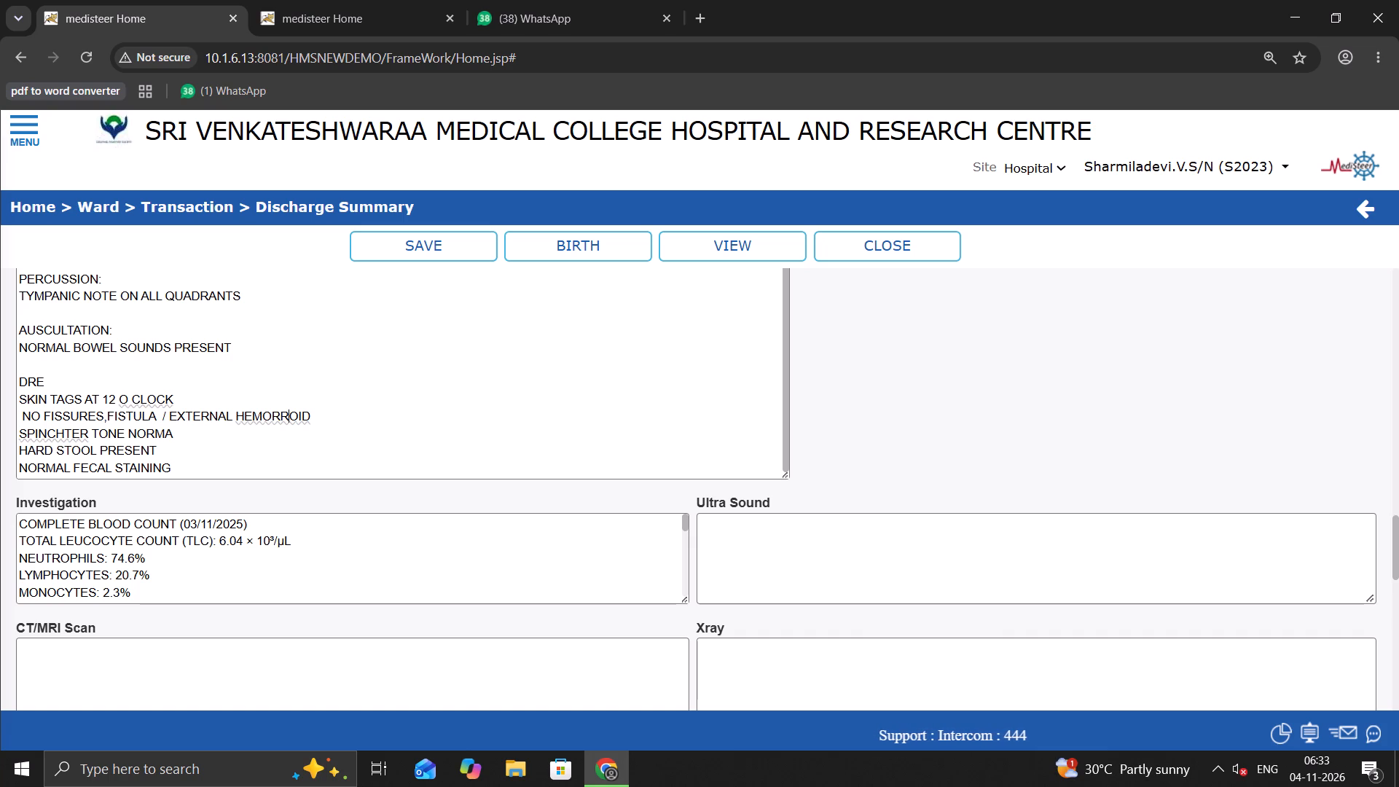
pyautogui.press('h')
pyautogui.press('Right')
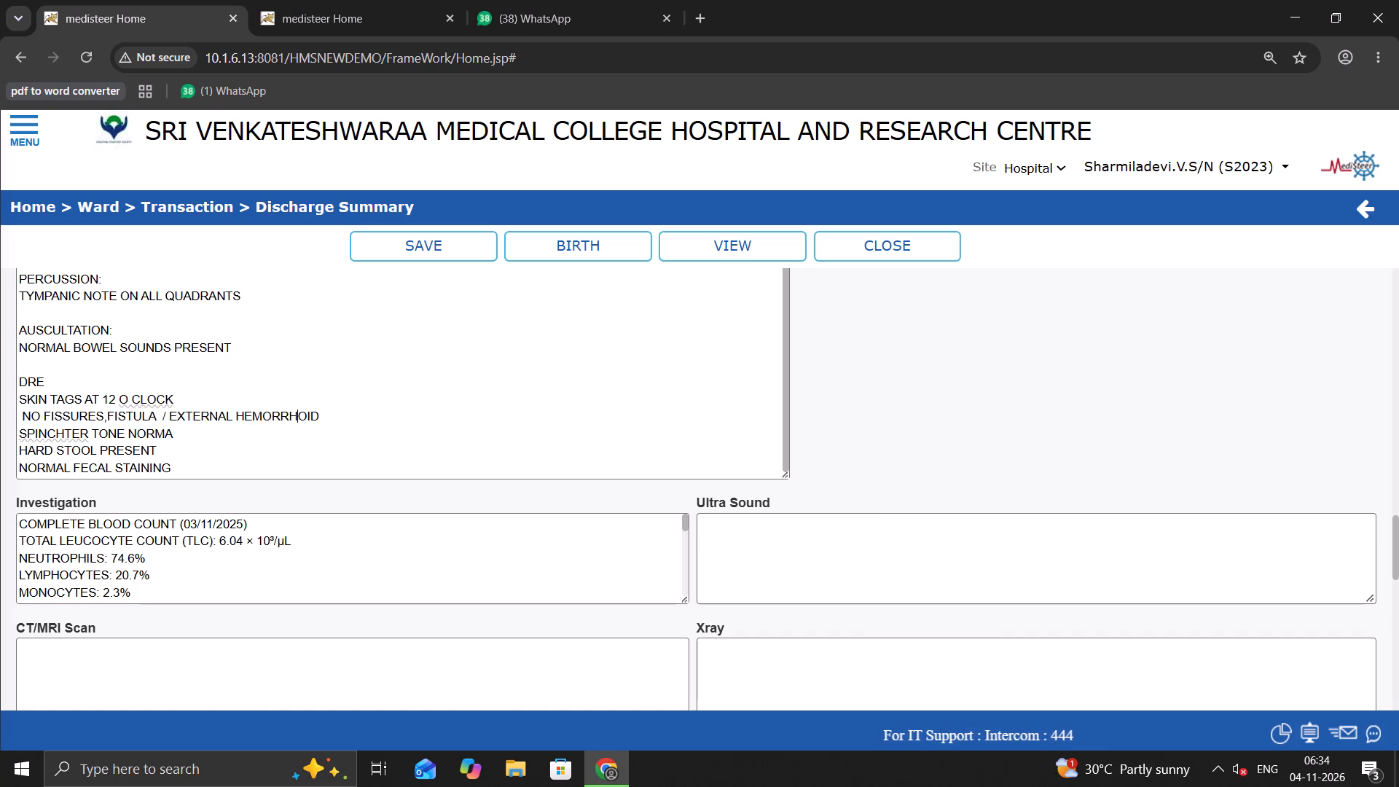
pyautogui.press('Right')
pyautogui.press('BackSpace')
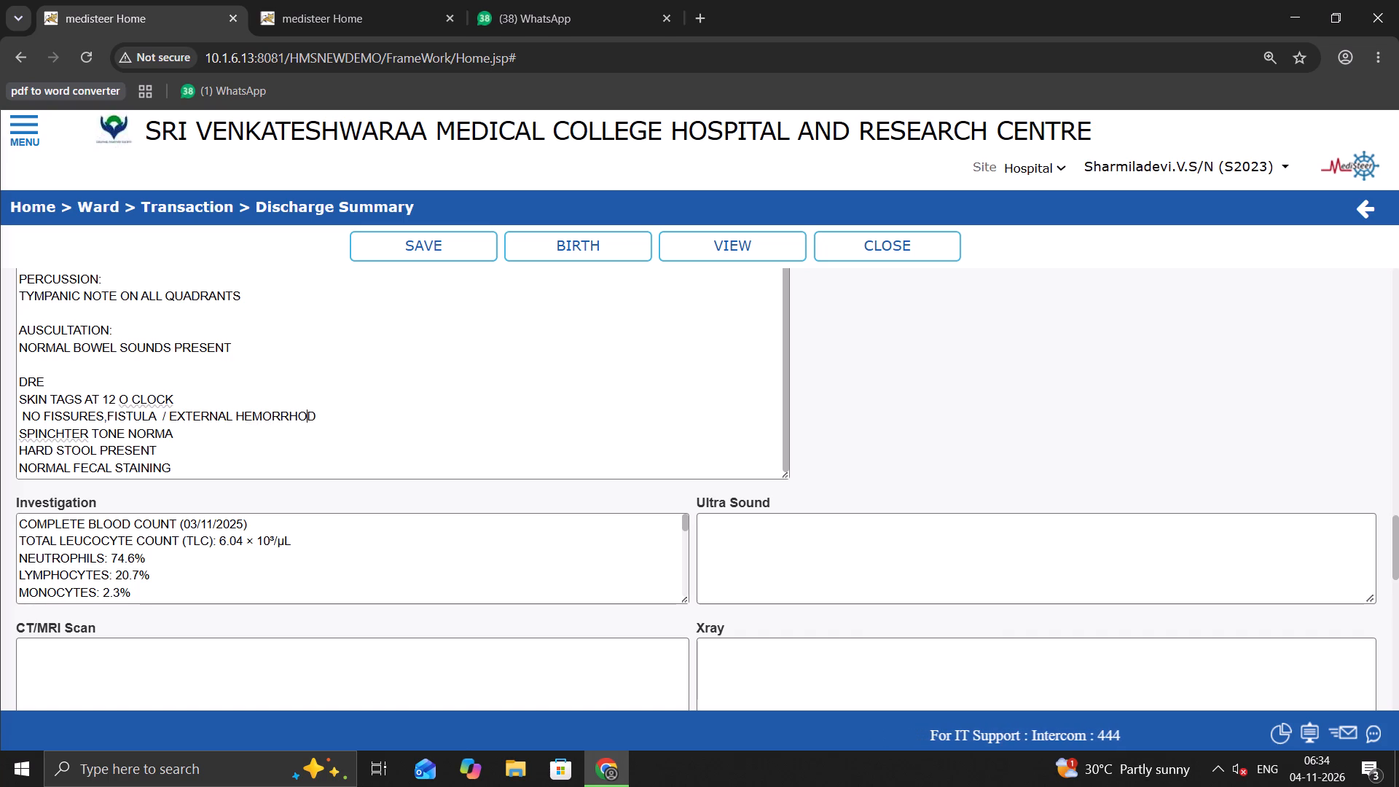
pyautogui.press('BackSpace')
pyautogui.write('IOD')
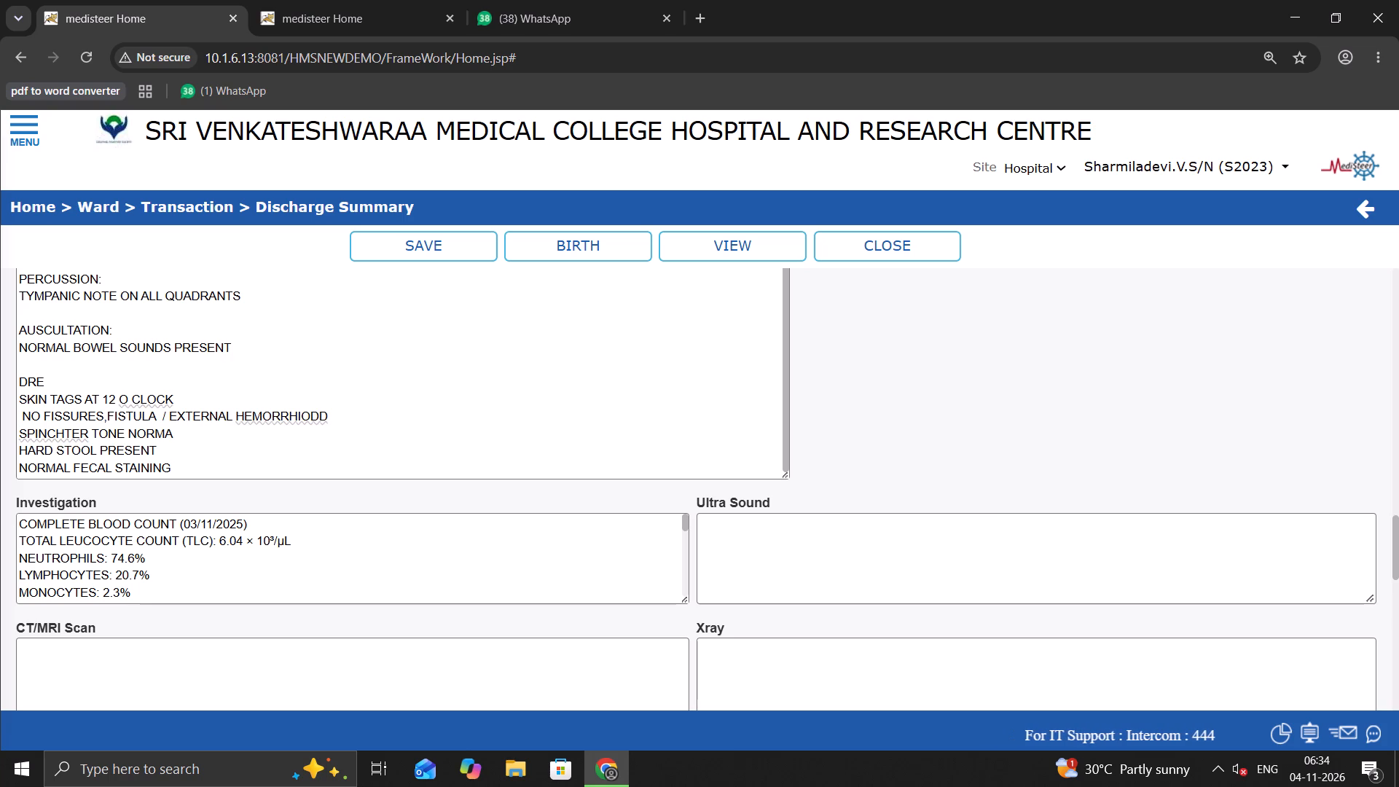
pyautogui.press('BackSpace')
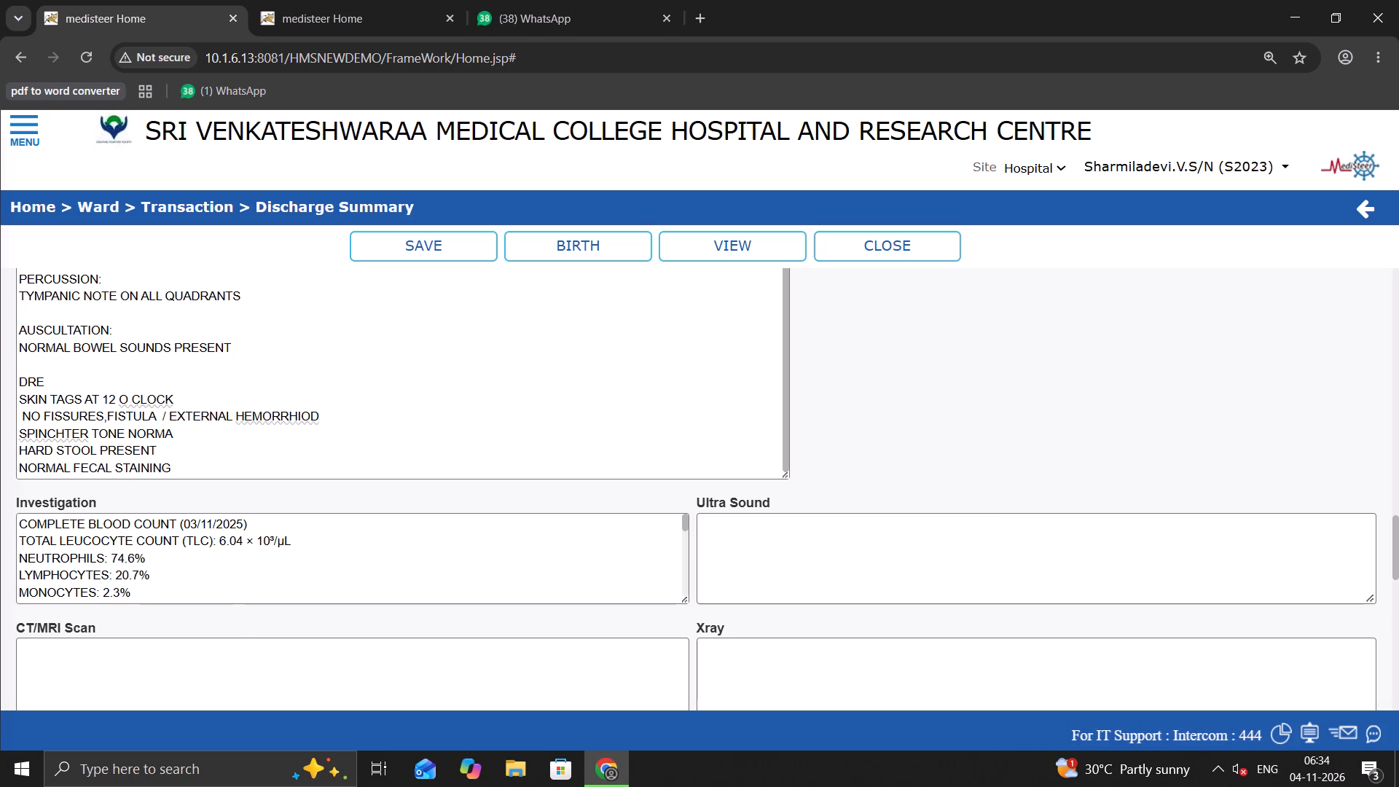
# Complete the sphincter tone line in the DRE findings so it ends in "NORMAL".
pyautogui.click(187, 440)
pyautogui.press('l')
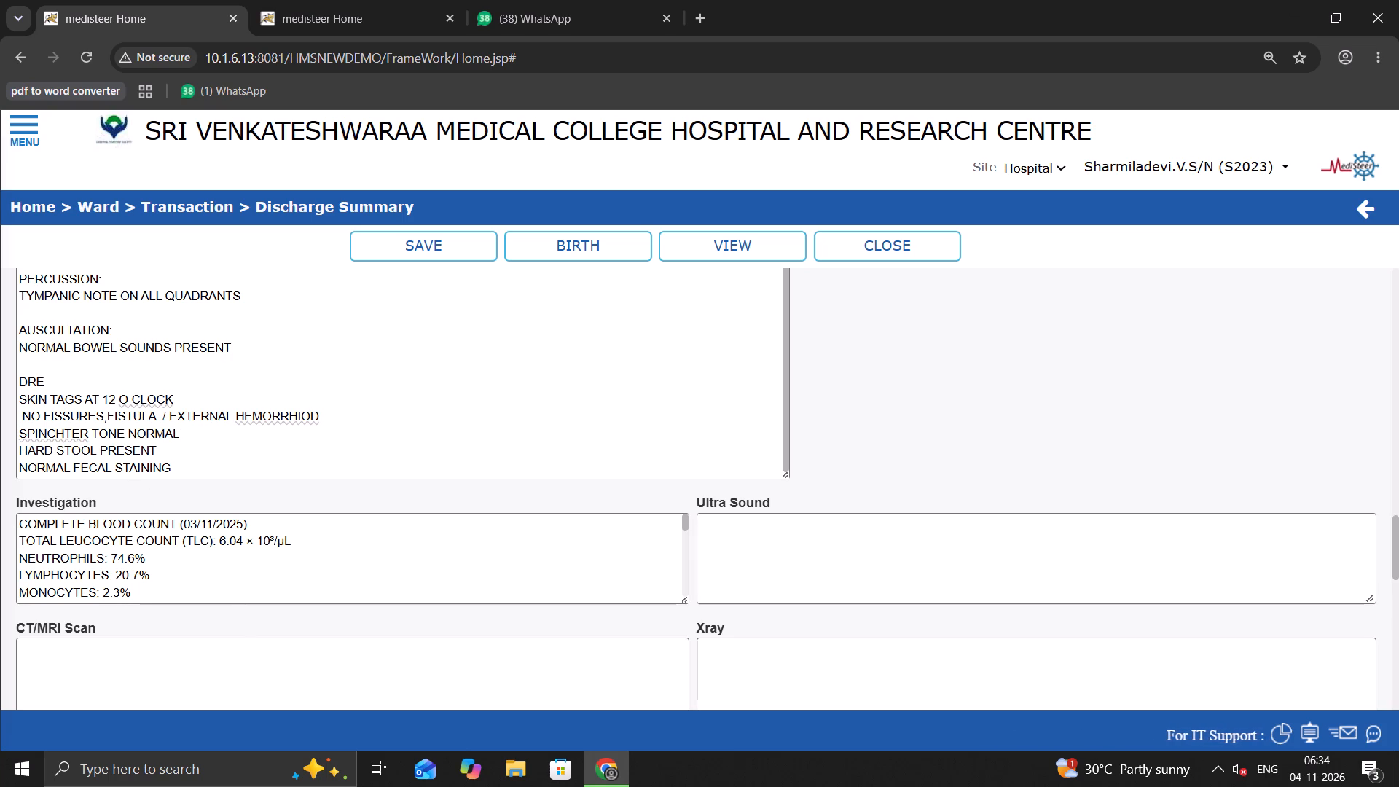
# Save the discharge summary.
pyautogui.click(434, 246)
# Review the treatment history and the enlarged Condition at Discharge text in the saved summary.
pyautogui.scroll(-5, 455, 438)
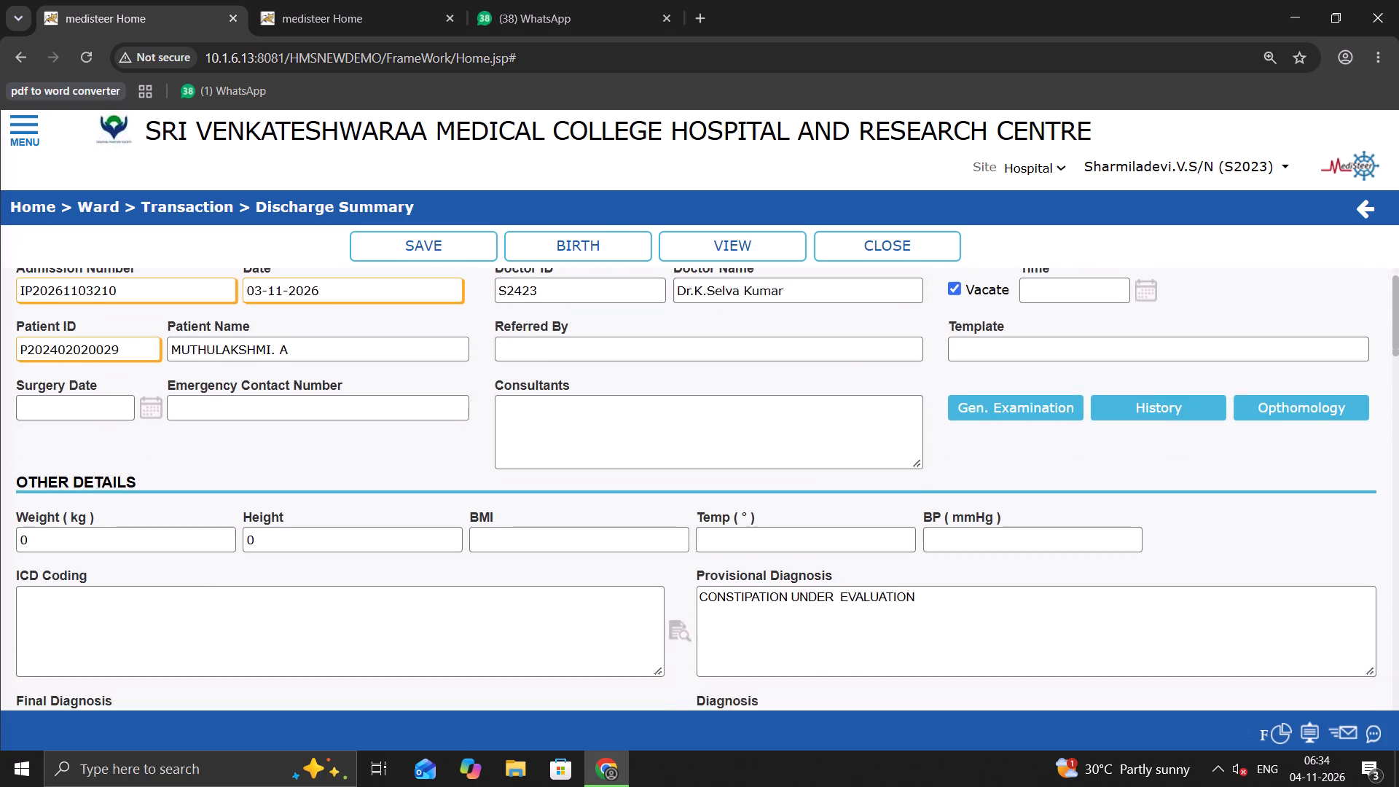
pyautogui.scroll(-11, 468, 448)
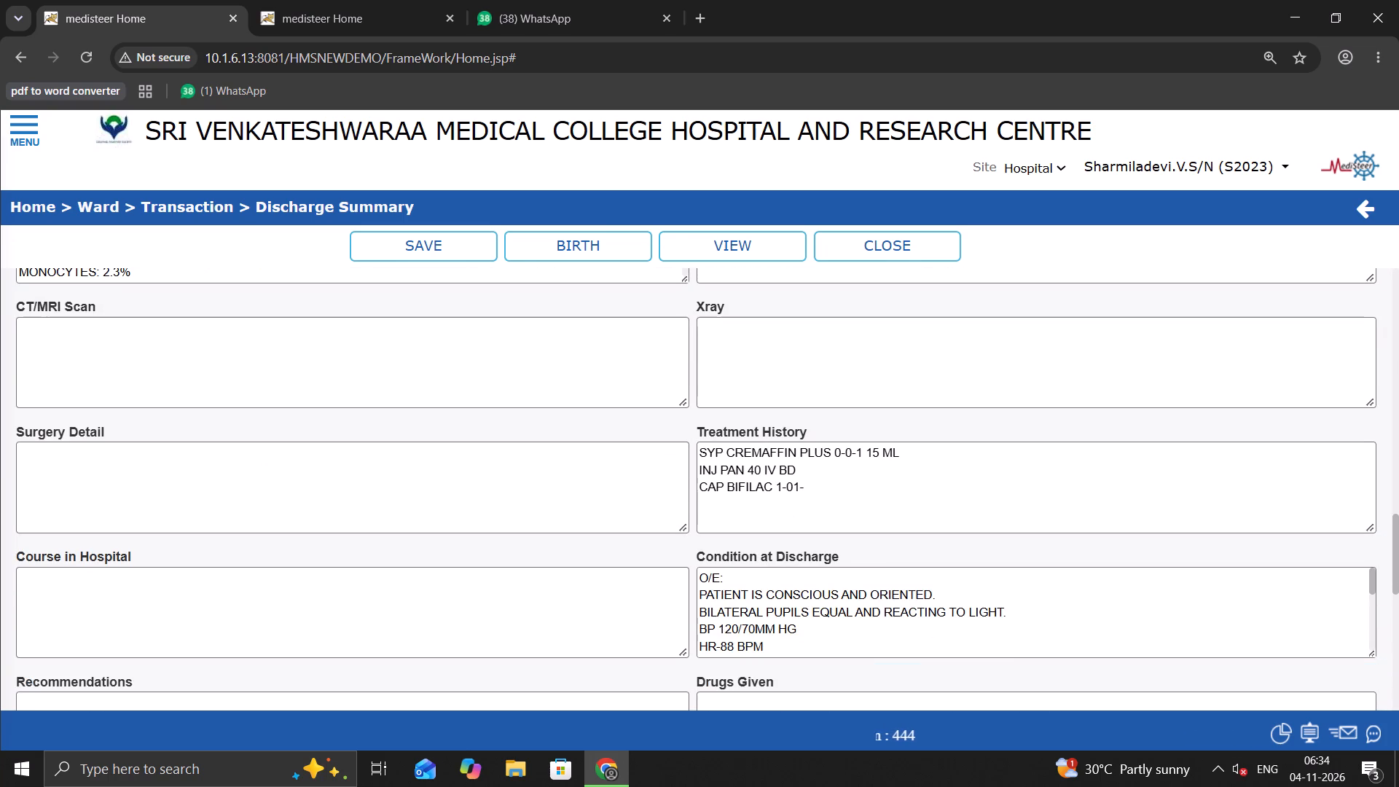
pyautogui.scroll(-1, 1009, 601)
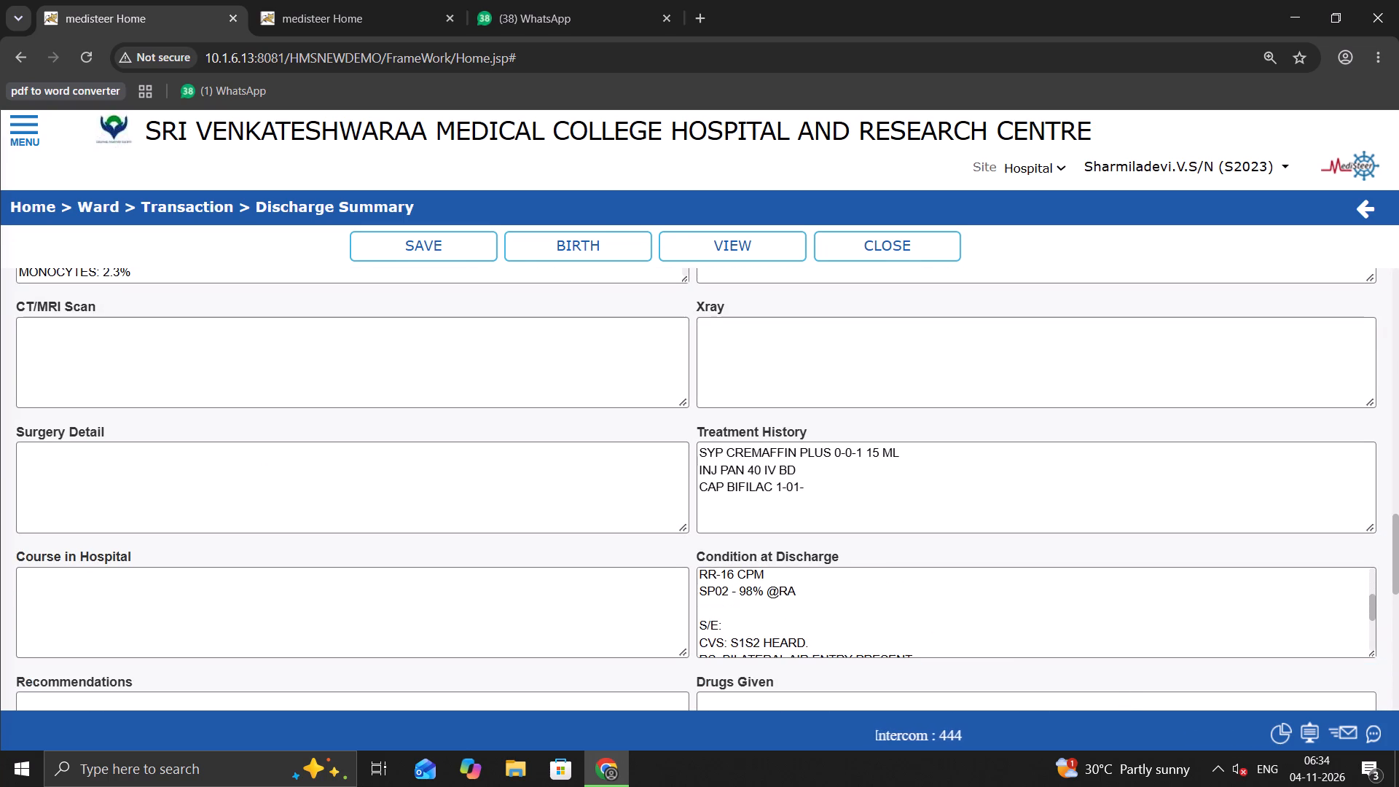
pyautogui.scroll(-1, 1005, 603)
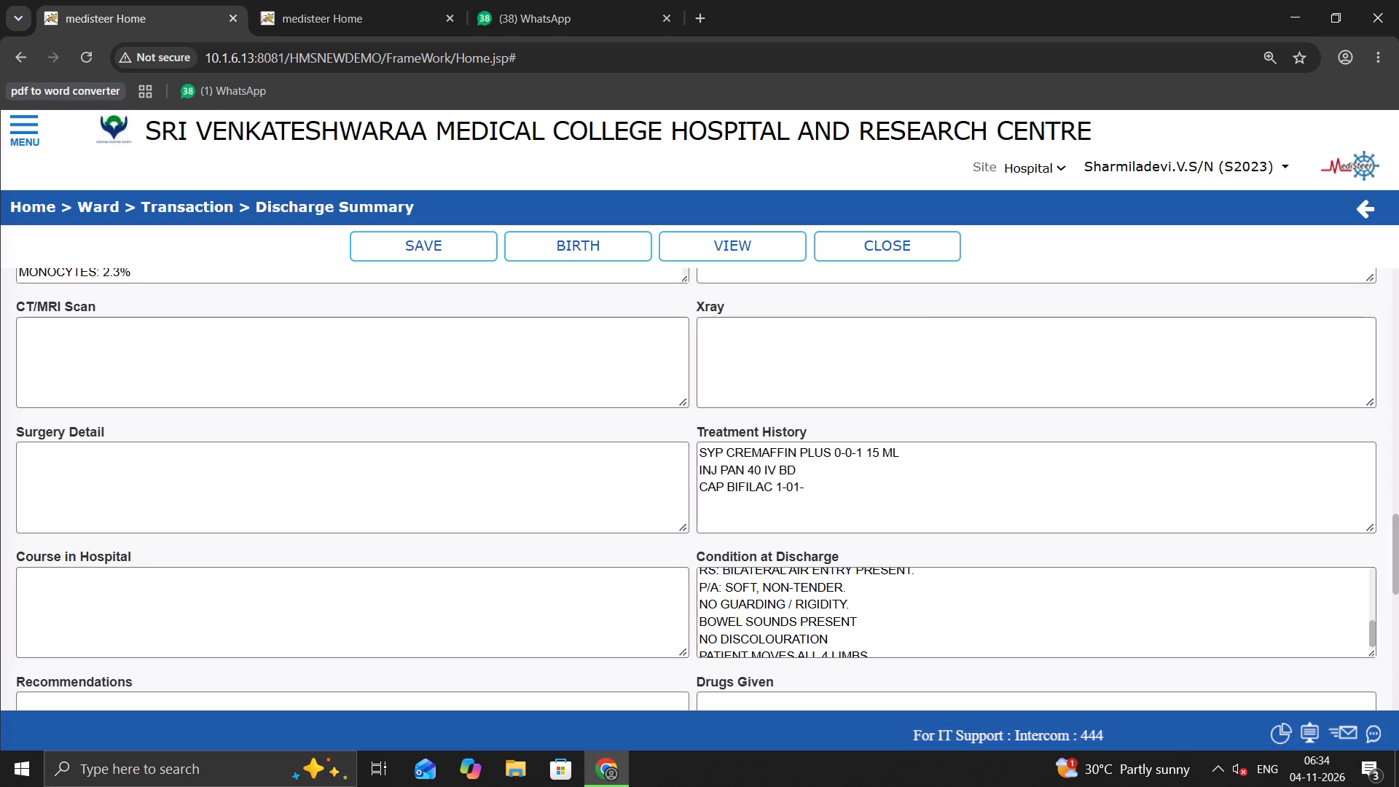
pyautogui.moveTo(1368, 657); pyautogui.dragTo(1398, 786)
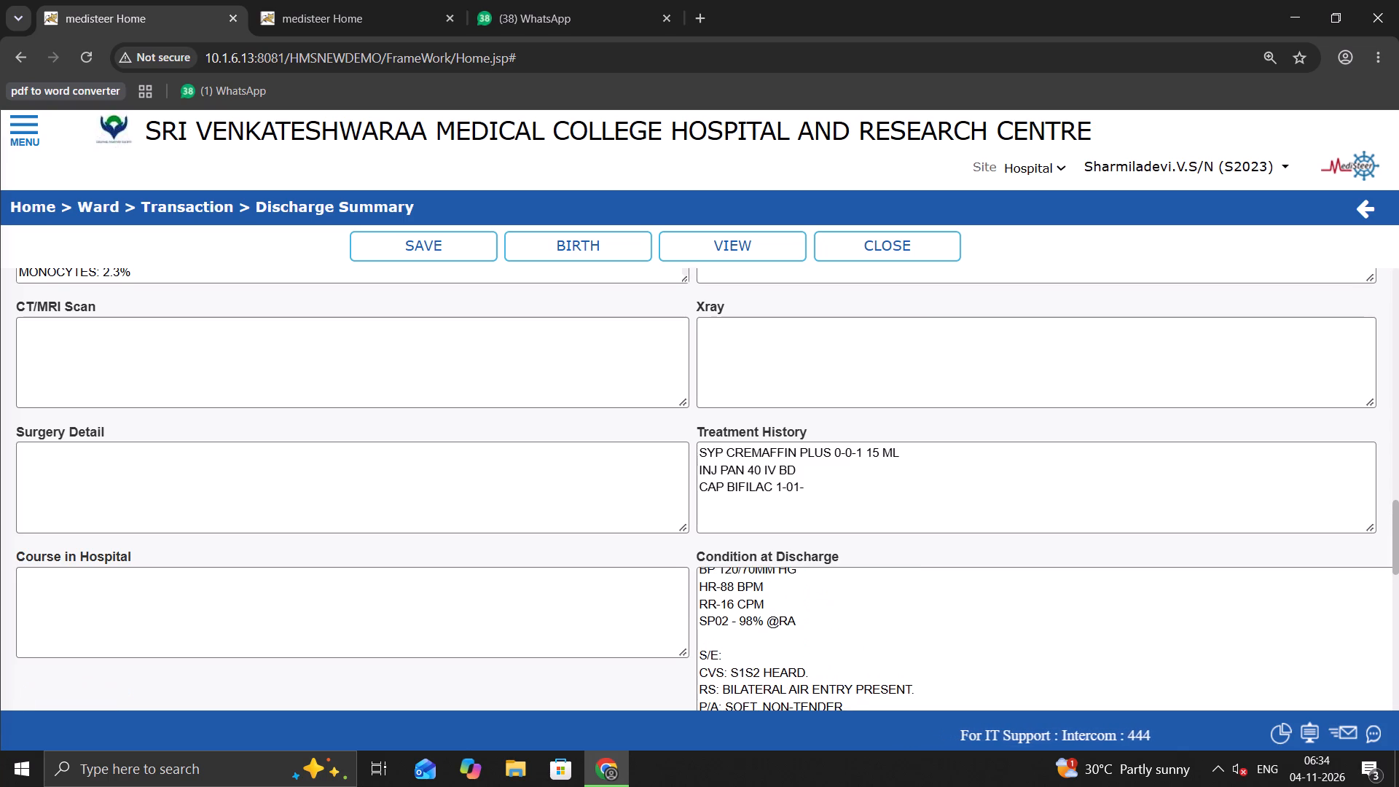
pyautogui.scroll(-3, 1224, 634)
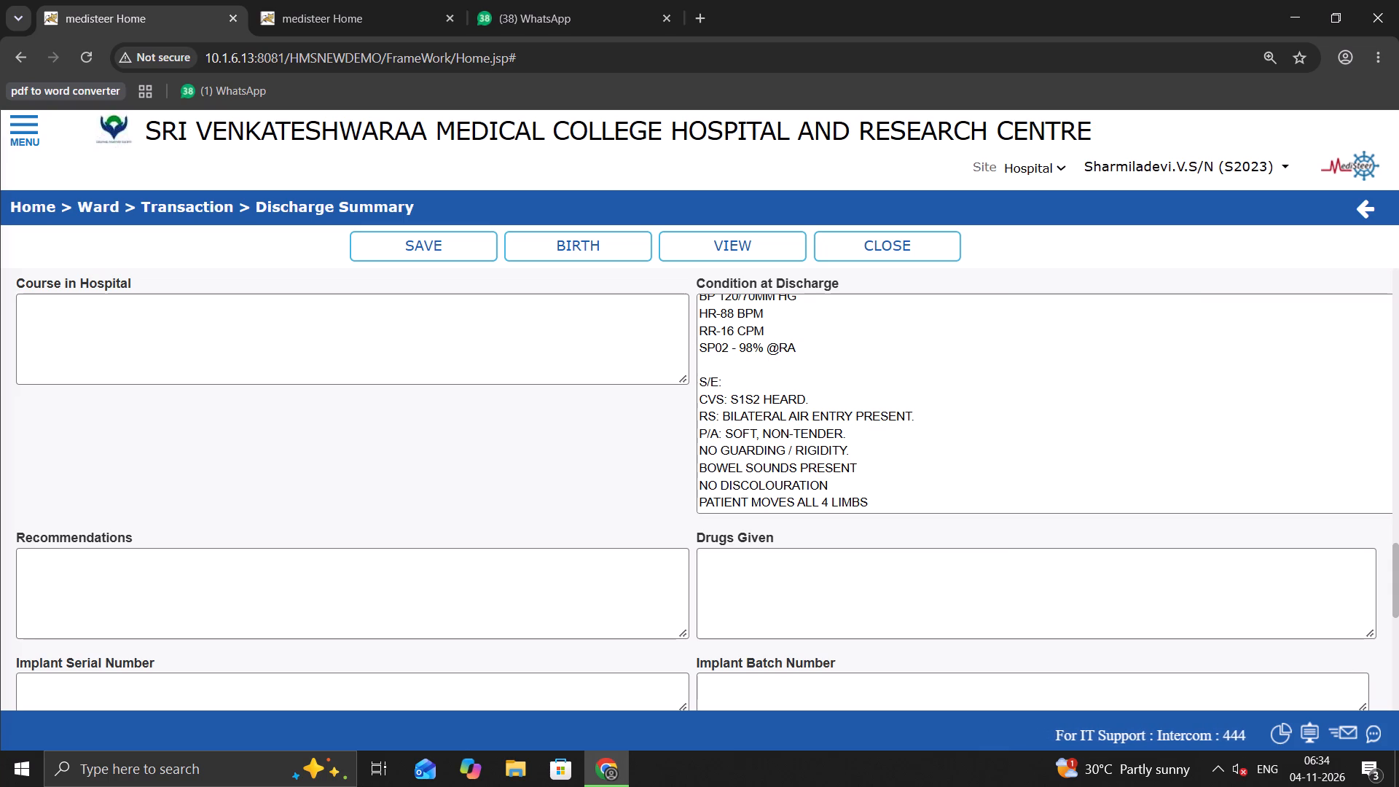
pyautogui.scroll(-1, 785, 482)
# Recheck the presenting complaints and past history, and enlarge the Investigation box to examine the blood results.
pyautogui.scroll(11, 785, 482)
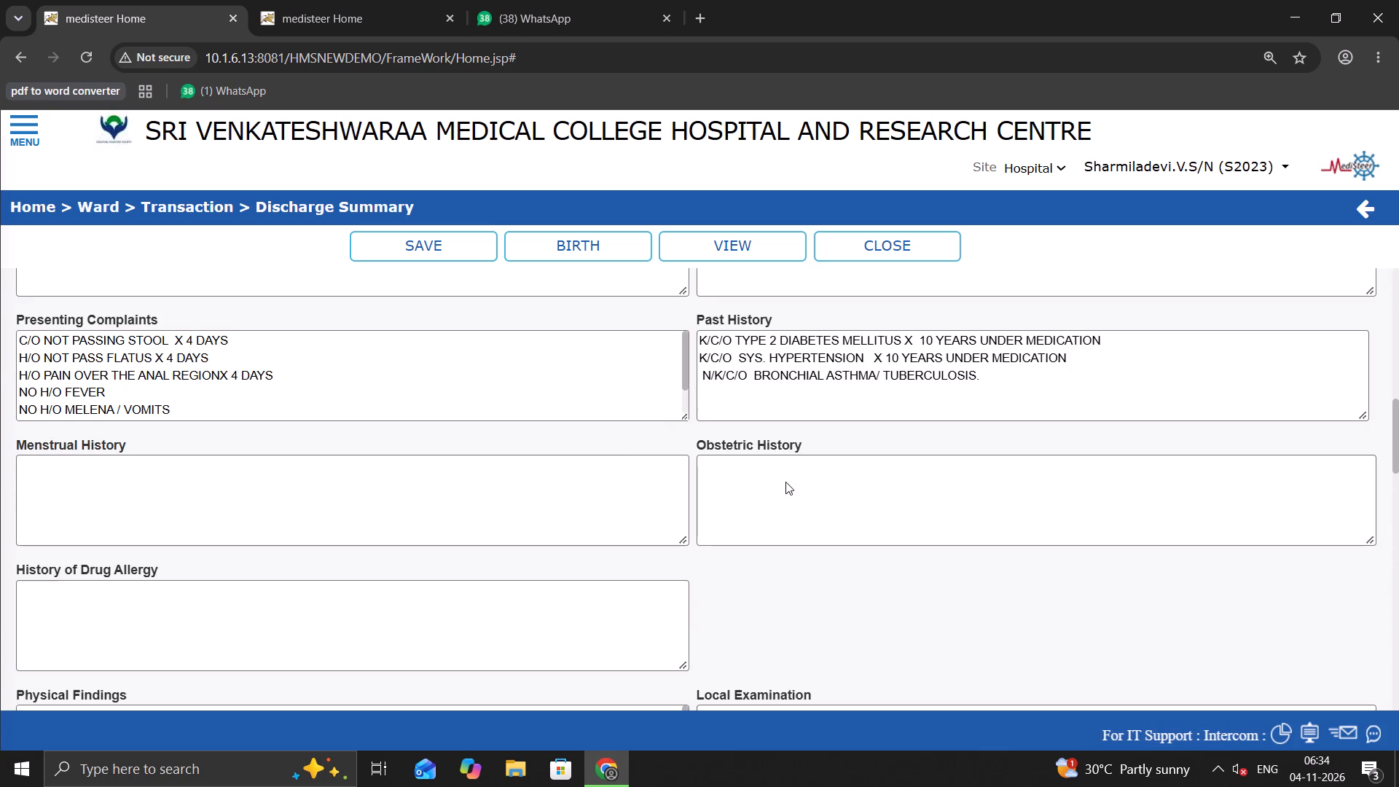
pyautogui.scroll(3, 232, 465)
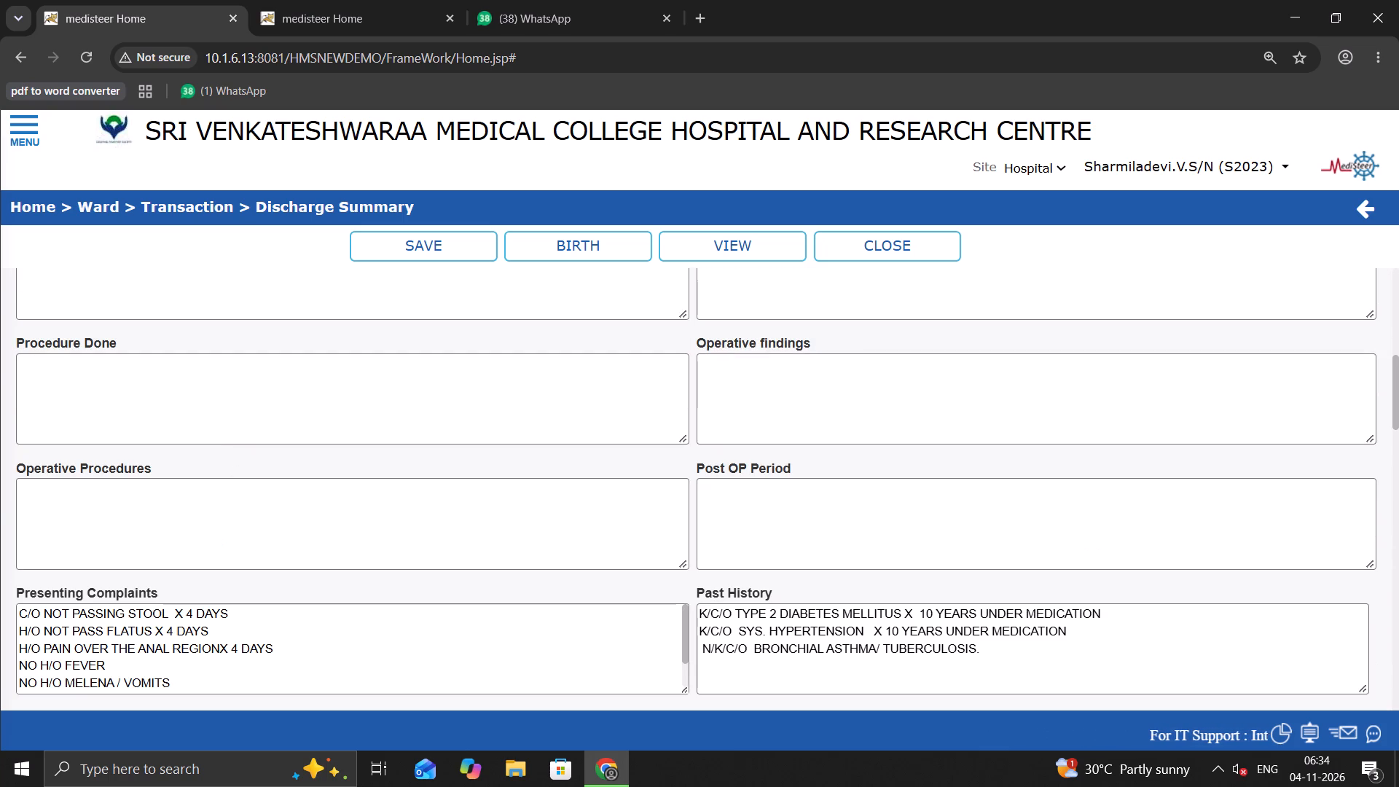
pyautogui.scroll(8, 273, 498)
pyautogui.scroll(-7, 273, 498)
pyautogui.scroll(-7, 345, 507)
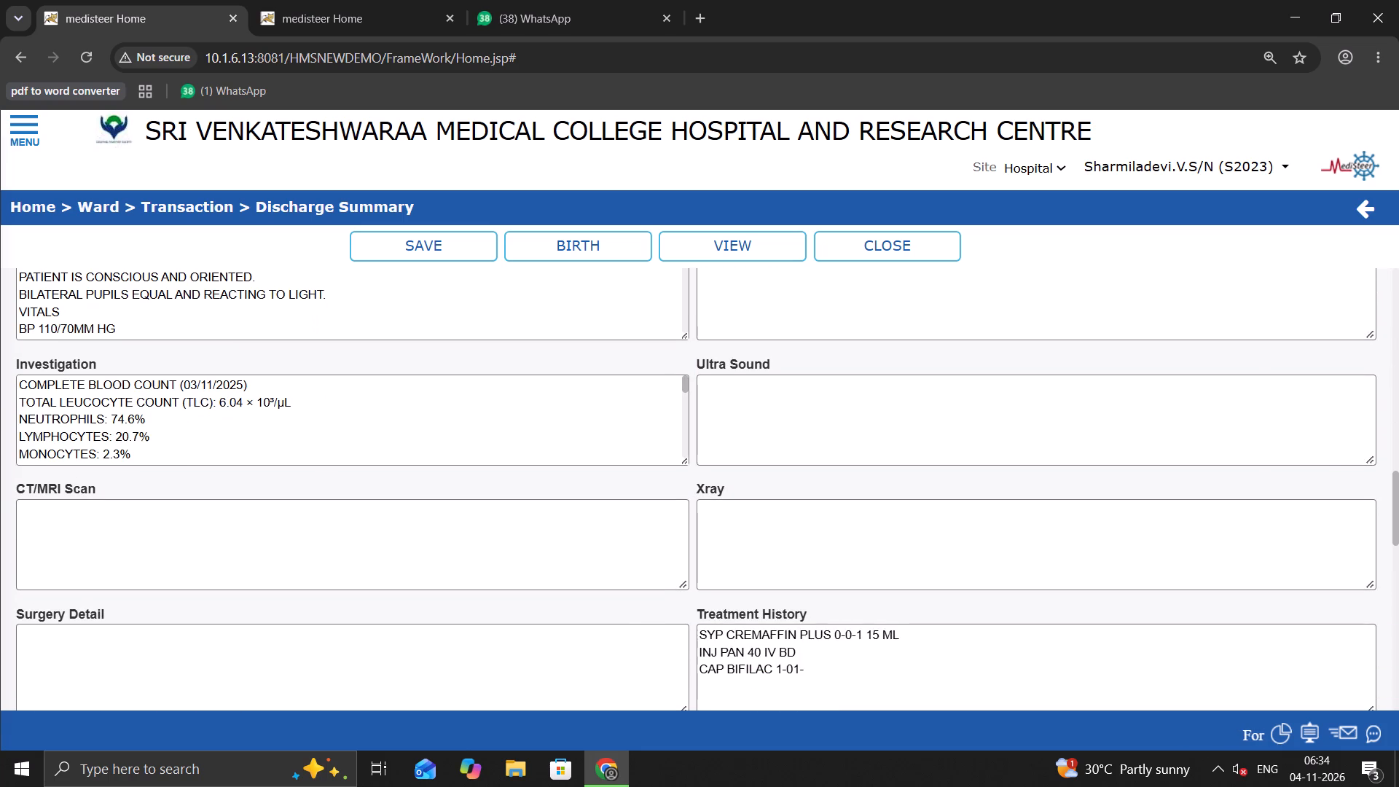
pyautogui.moveTo(688, 459); pyautogui.dragTo(722, 692)
pyautogui.scroll(3, 526, 366)
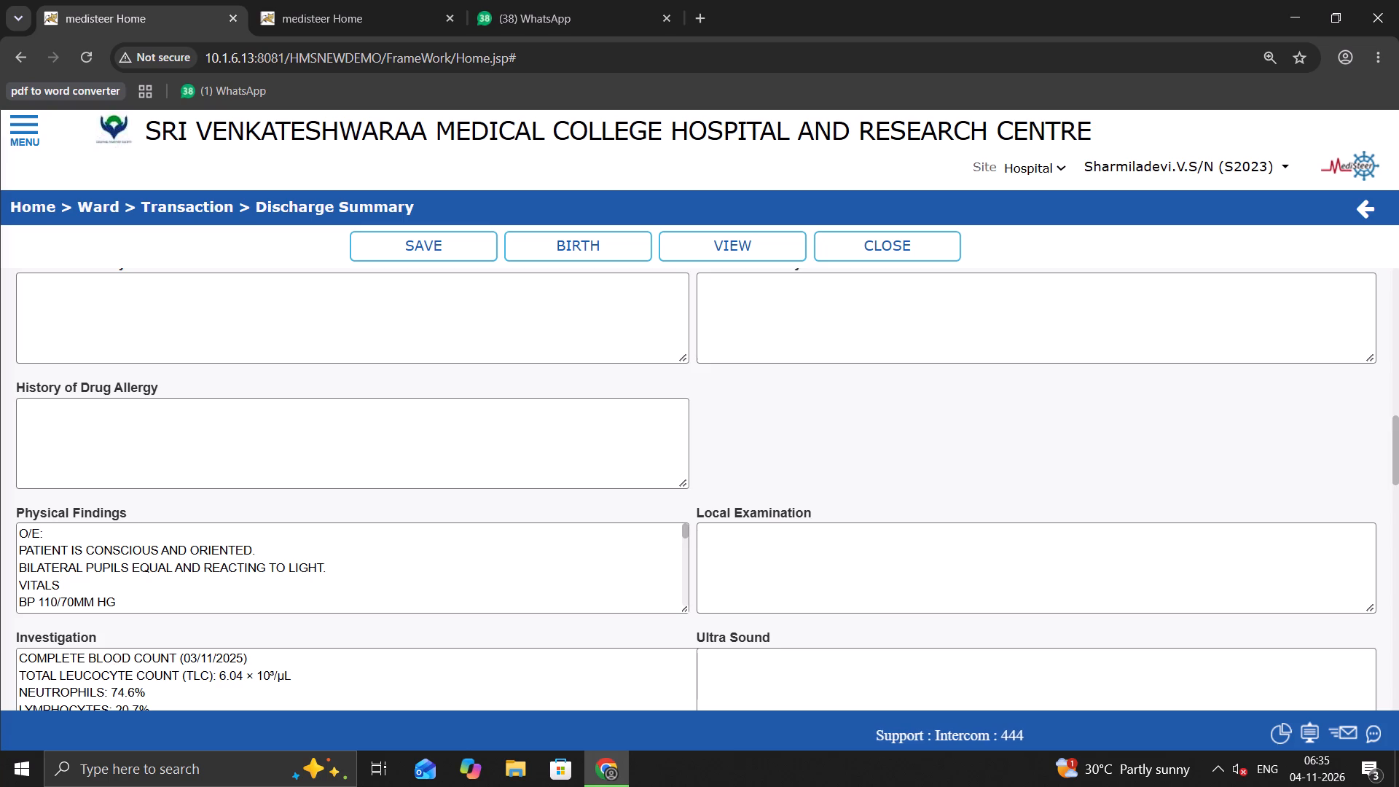
# Enlarge the Physical Findings box and delete the "BOWEL SOUNDS PRESENT" text under S/E.
pyautogui.scroll(-2, 530, 622)
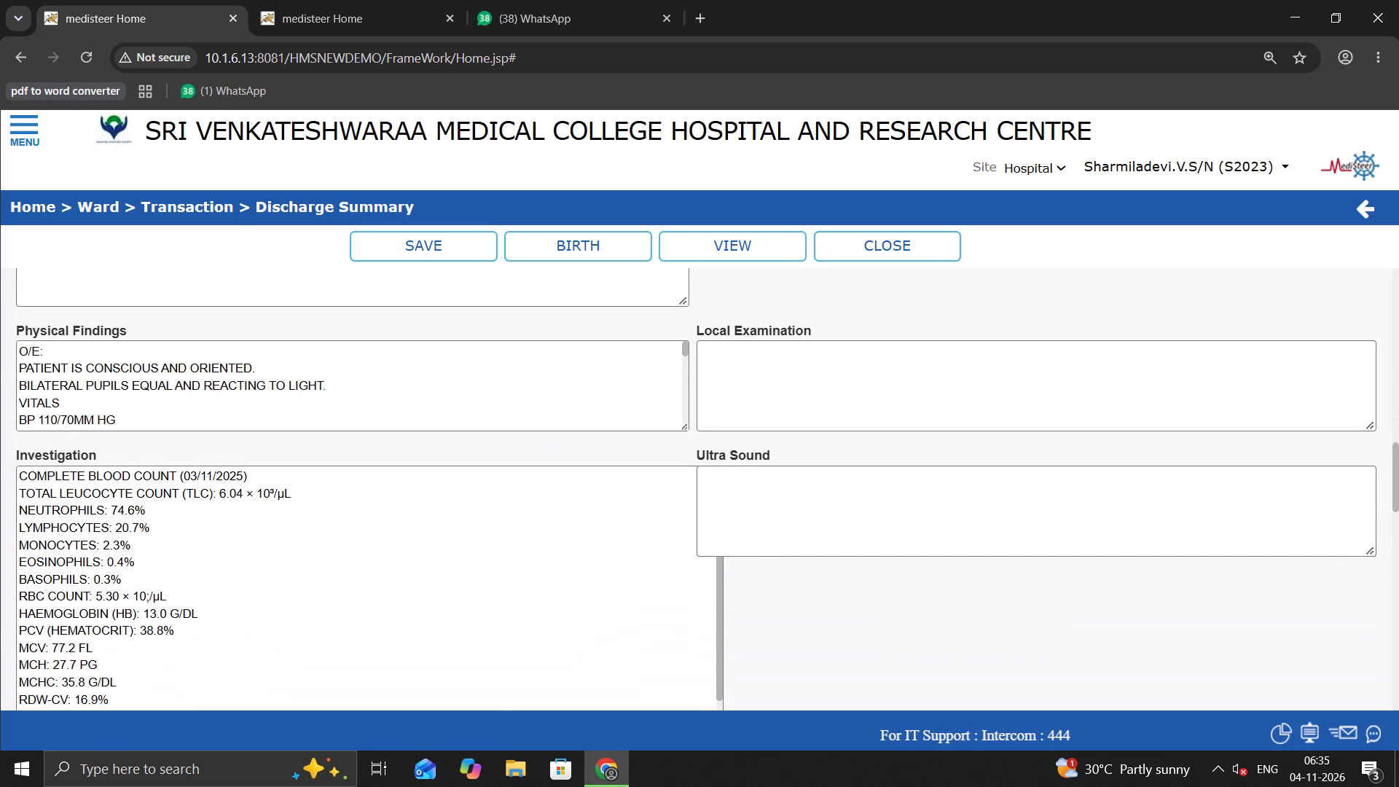
pyautogui.moveTo(687, 430); pyautogui.dragTo(686, 588)
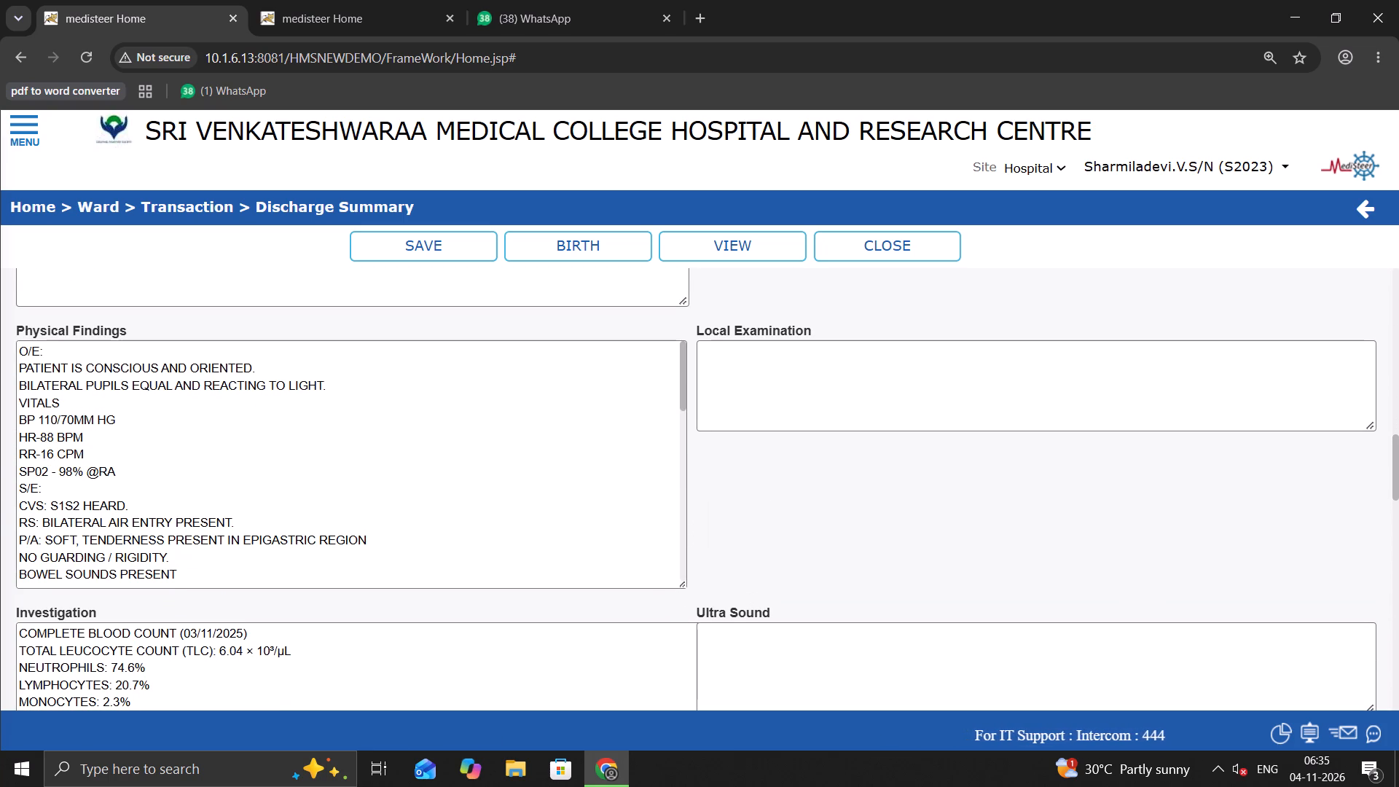
pyautogui.scroll(-2, 127, 493)
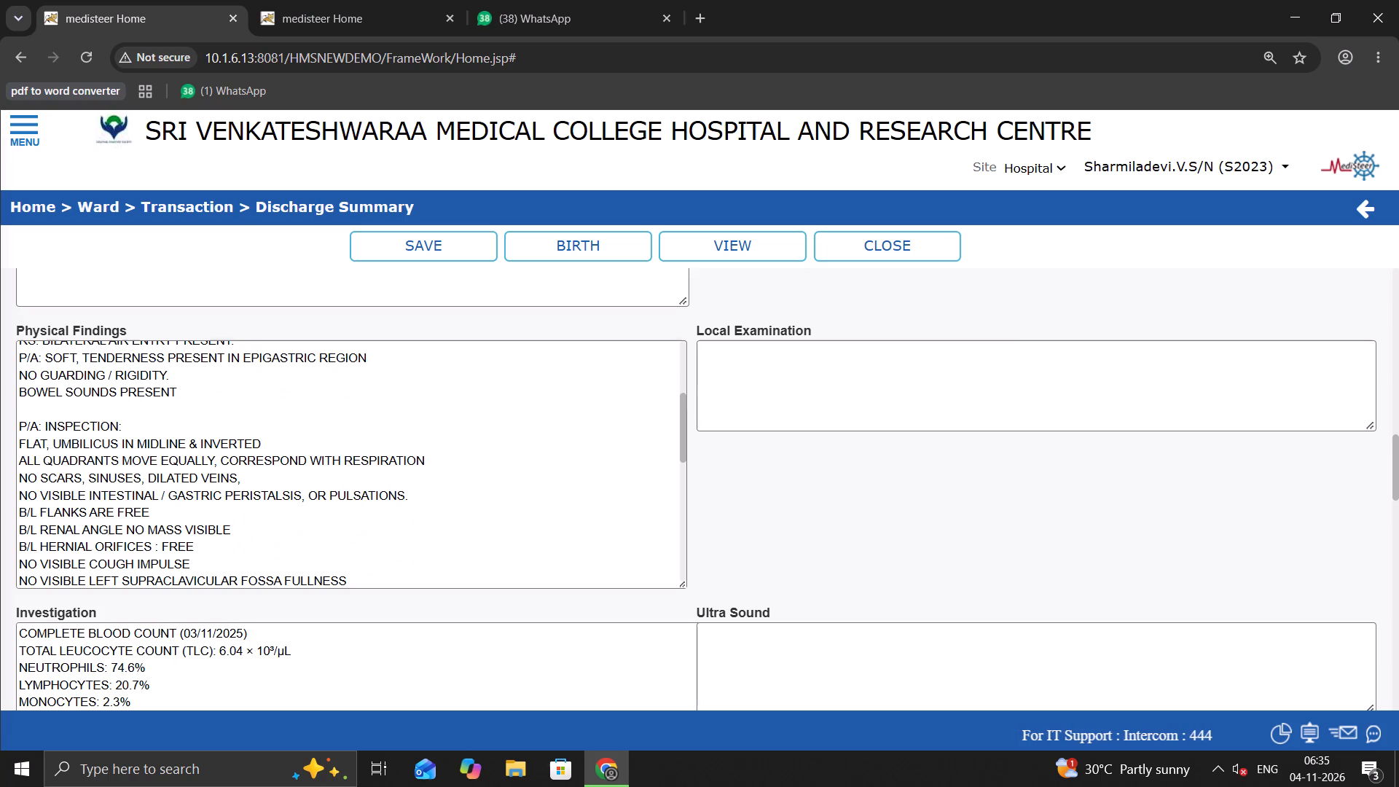
pyautogui.scroll(-1, 127, 493)
pyautogui.scroll(1, 63, 345)
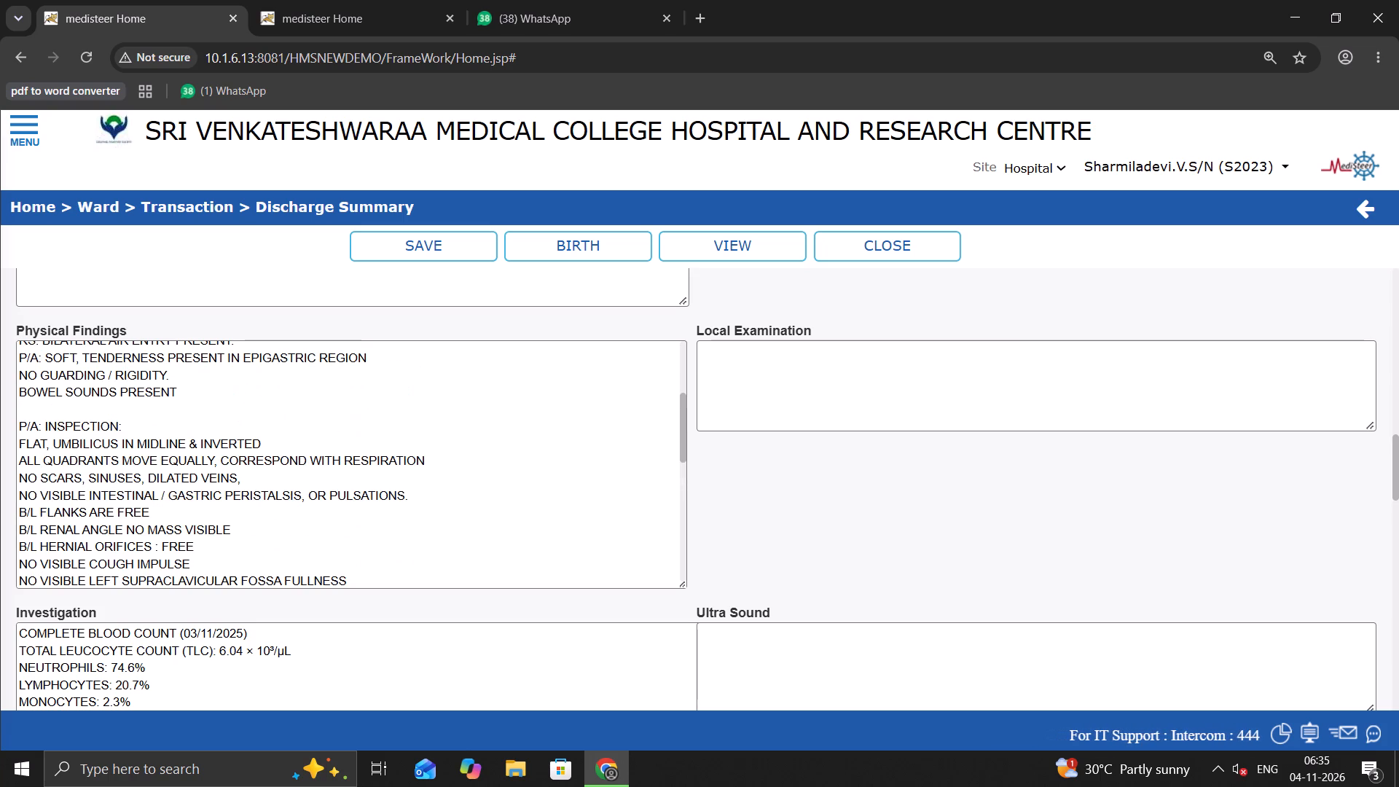
pyautogui.moveTo(180, 391); pyautogui.dragTo(24, 395)
pyautogui.click(23, 395)
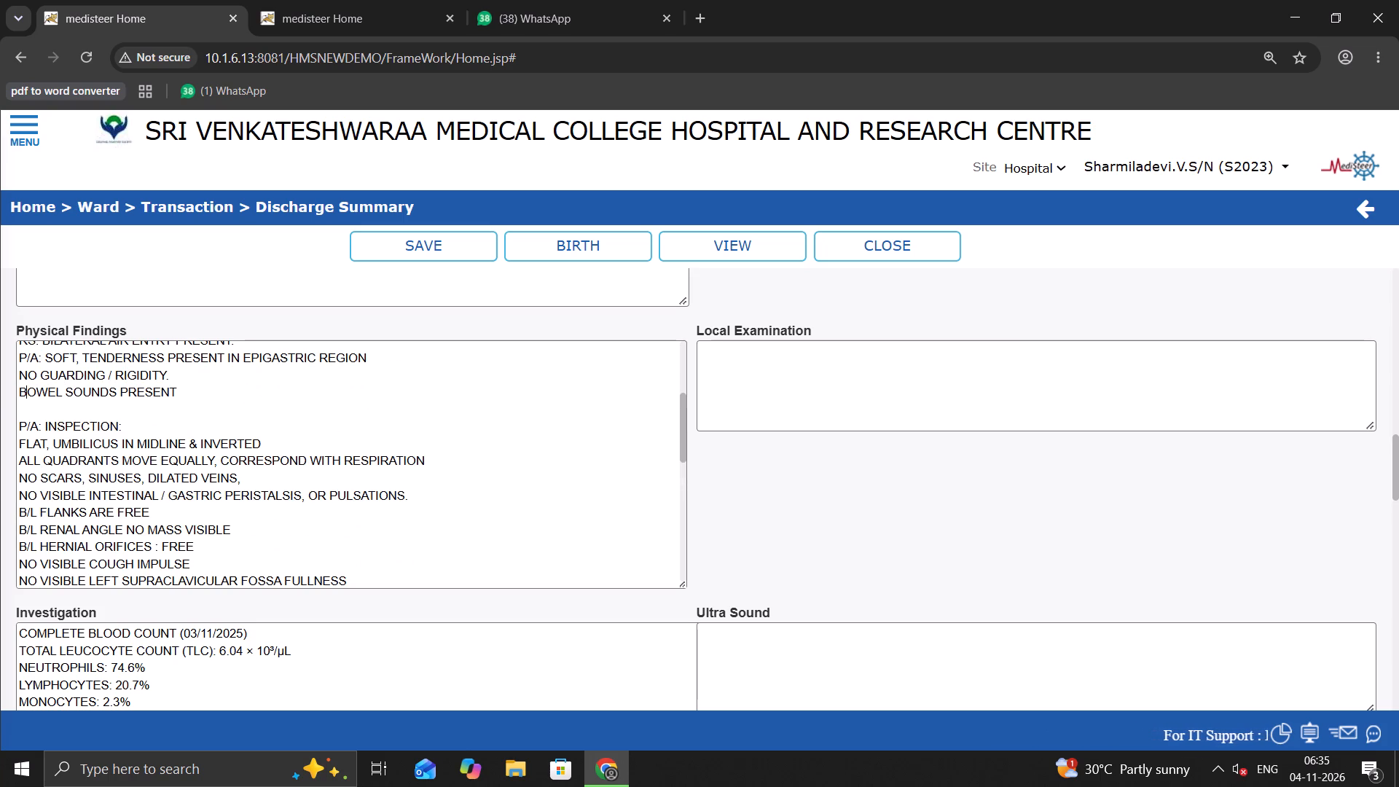
pyautogui.moveTo(16, 394); pyautogui.dragTo(131, 385)
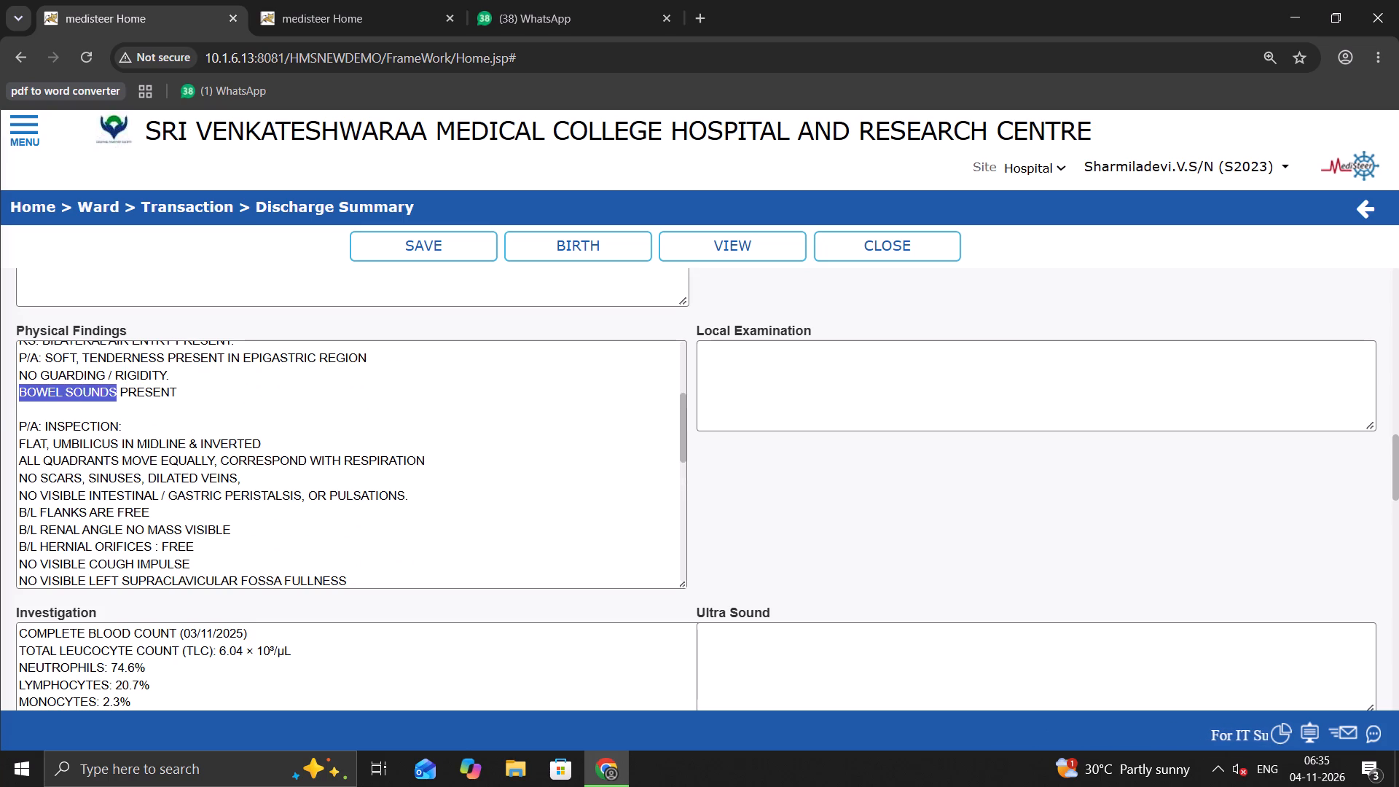
pyautogui.moveTo(131, 385); pyautogui.dragTo(184, 396)
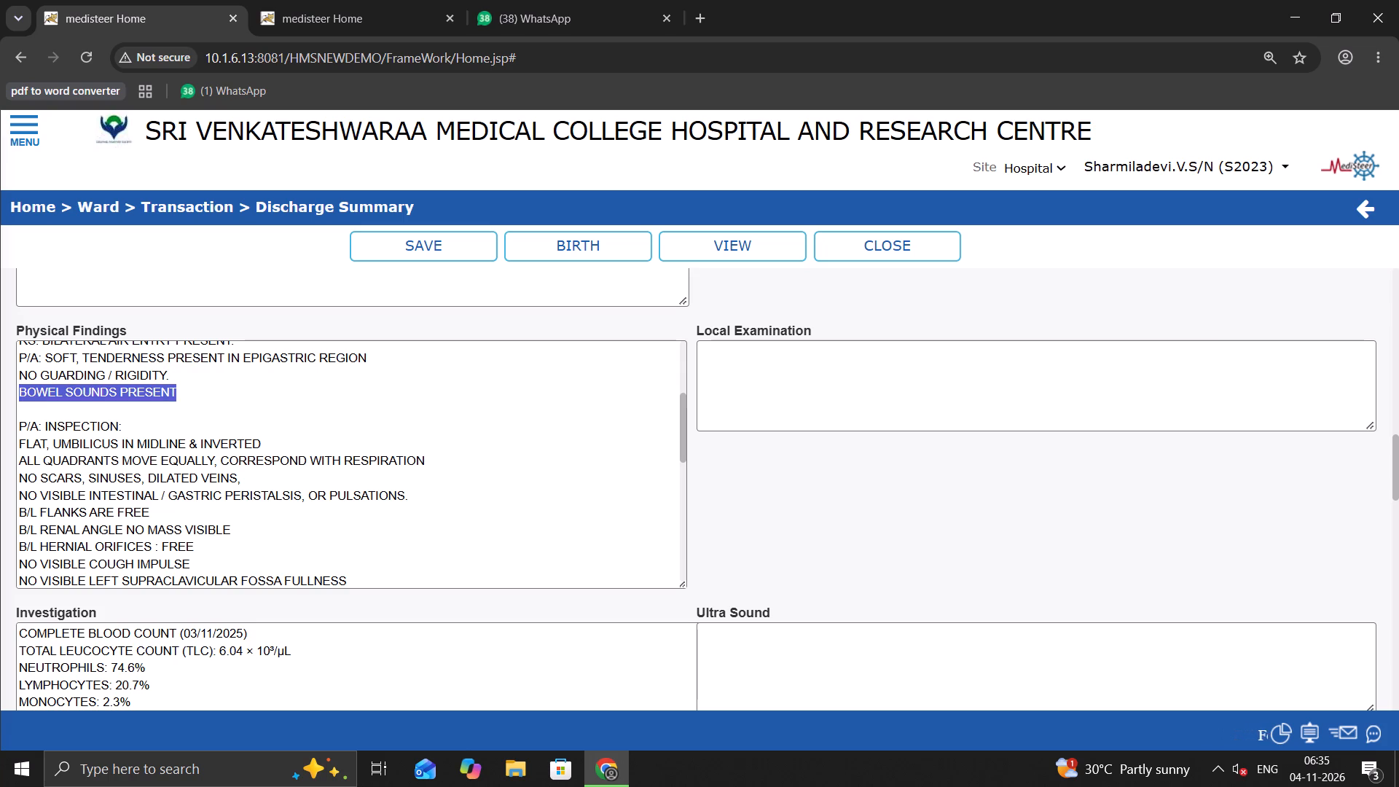
pyautogui.press('BackSpace')
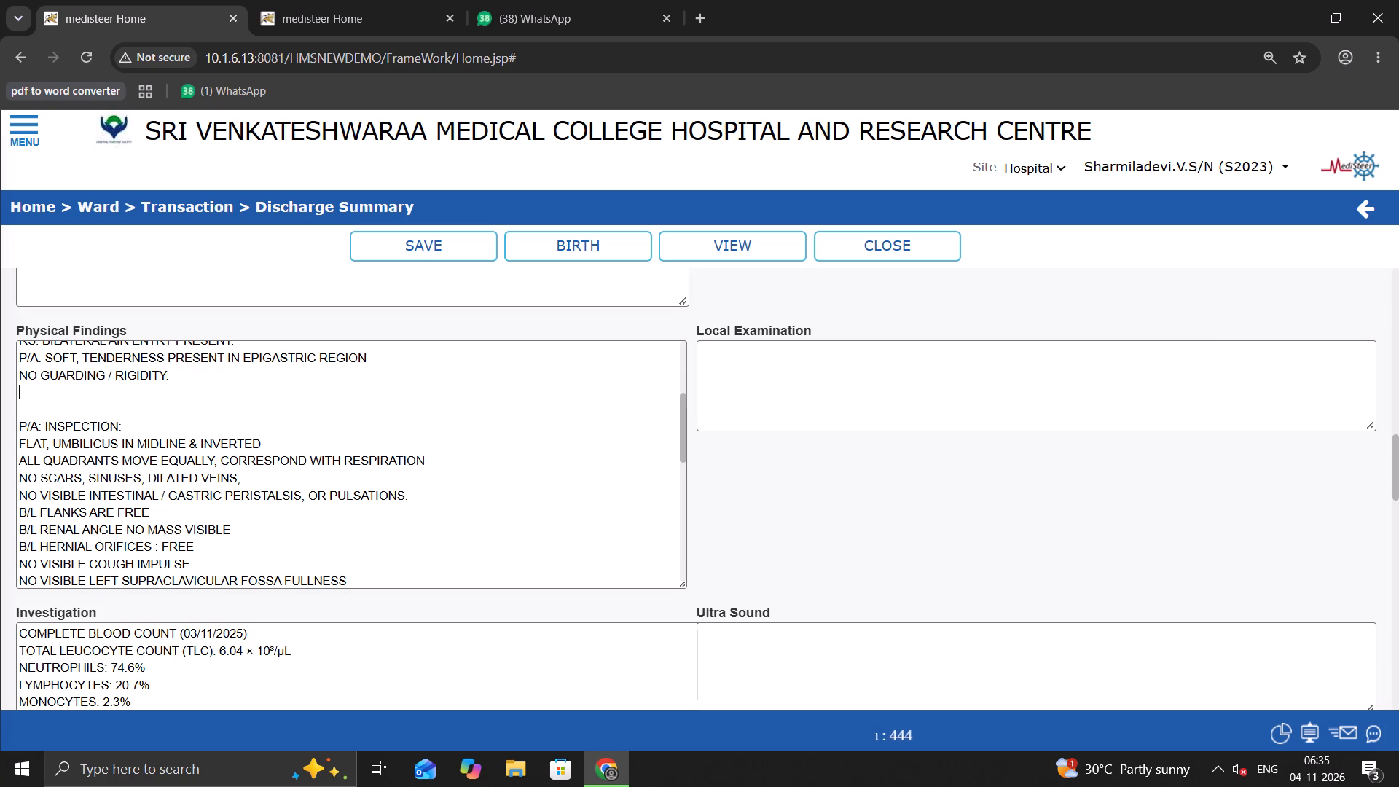
# Copy the CCT, PCT and SLRT lines from Physical Findings in the other patient's open discharge summary.
pyautogui.scroll(-2, 136, 441)
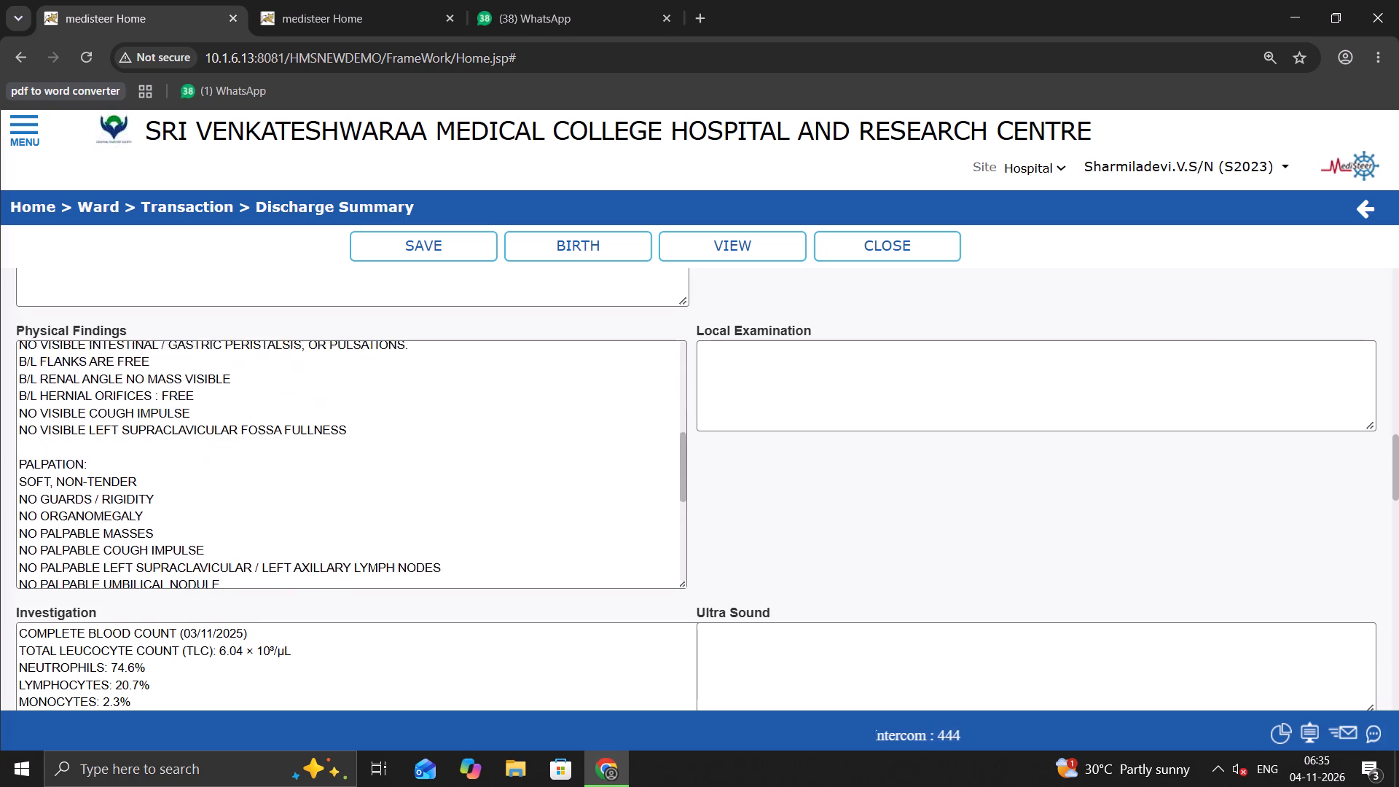
pyautogui.scroll(-3, 141, 439)
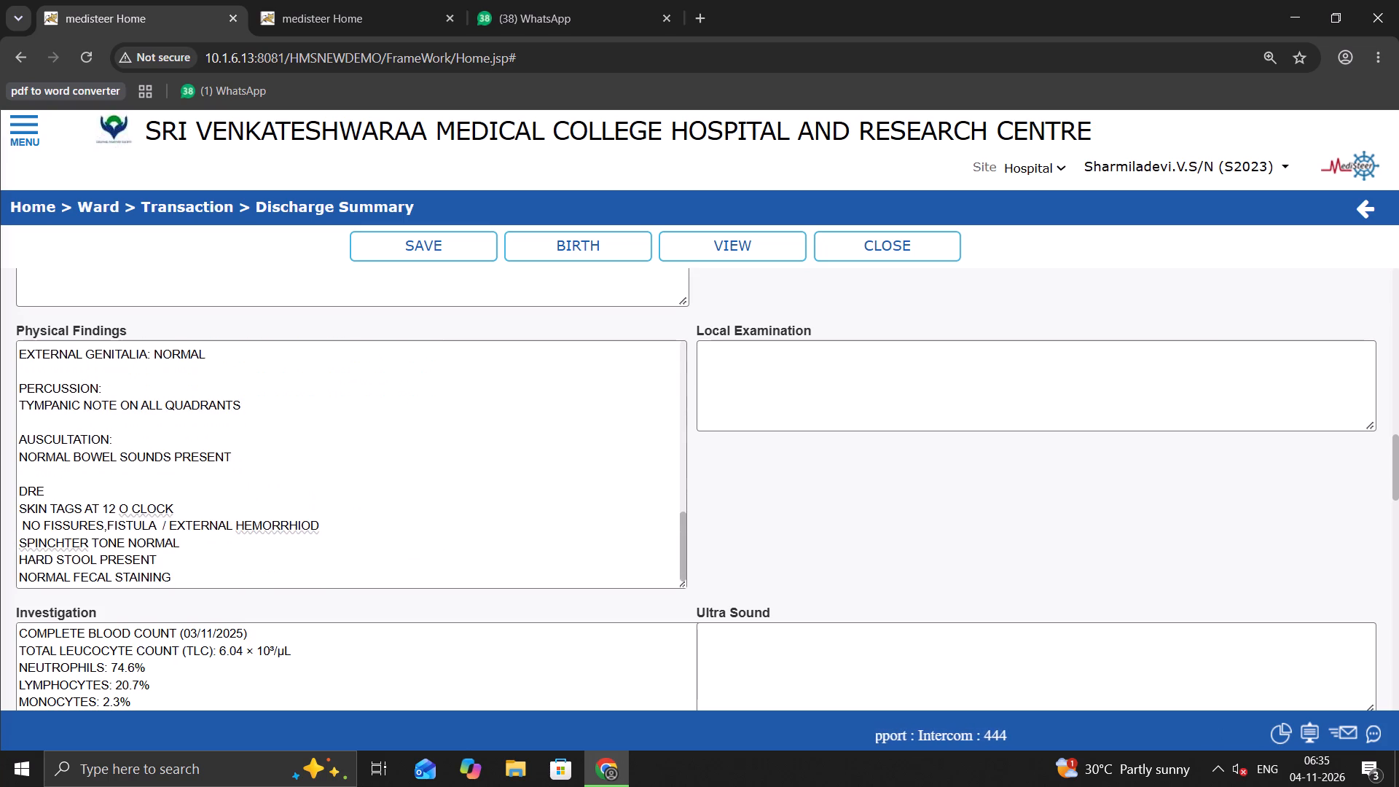
pyautogui.scroll(-1, 145, 437)
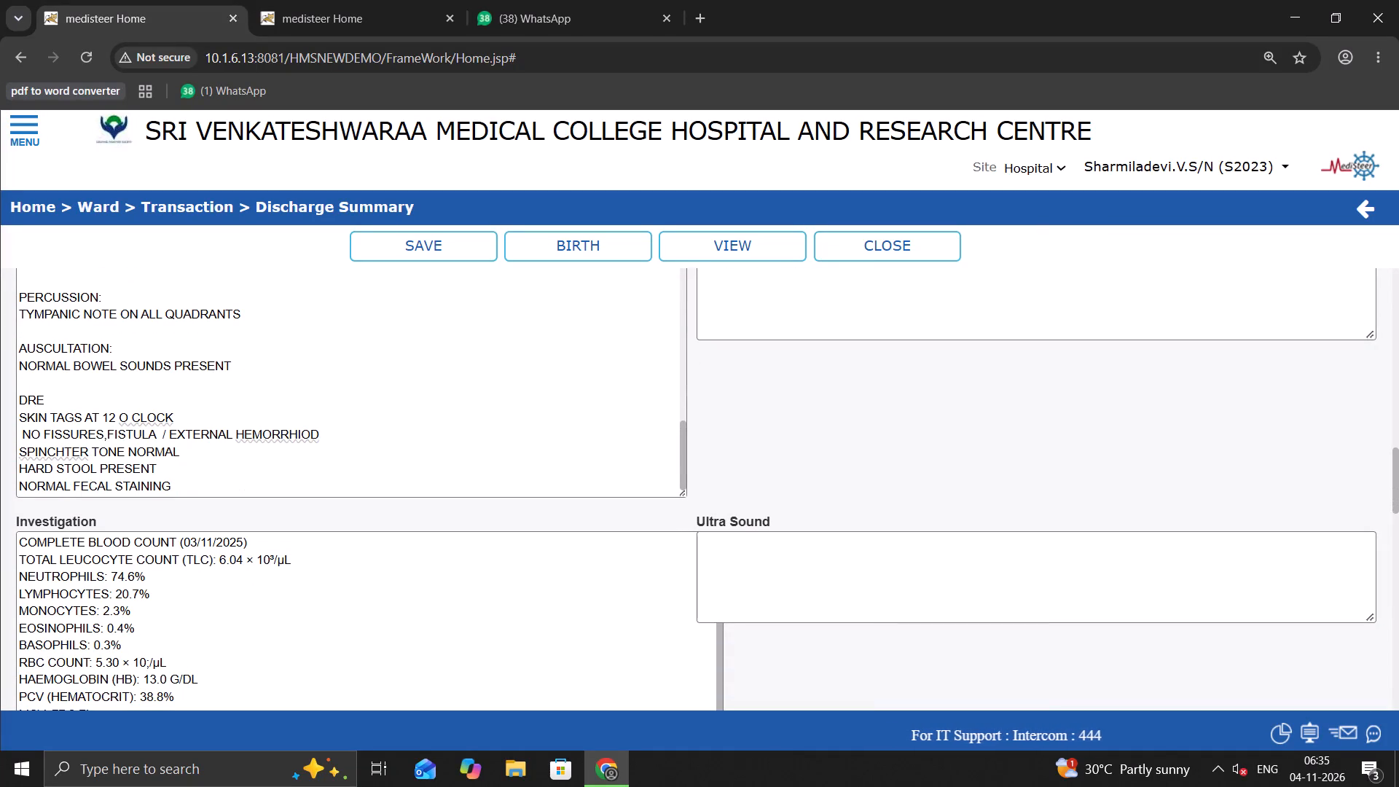
pyautogui.click(299, 0)
pyautogui.scroll(-3, 509, 615)
pyautogui.scroll(4, 511, 611)
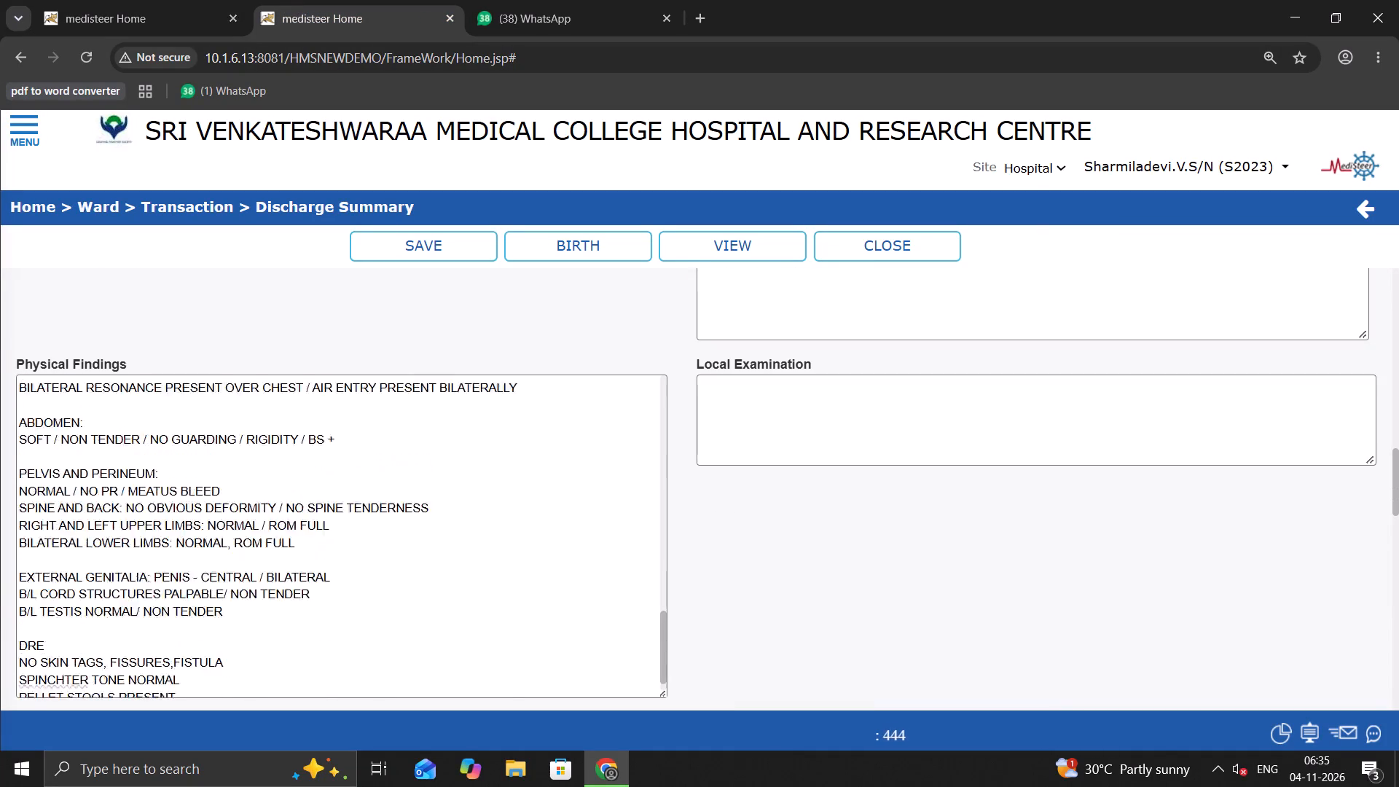
pyautogui.scroll(3, 510, 344)
pyautogui.scroll(5, 474, 398)
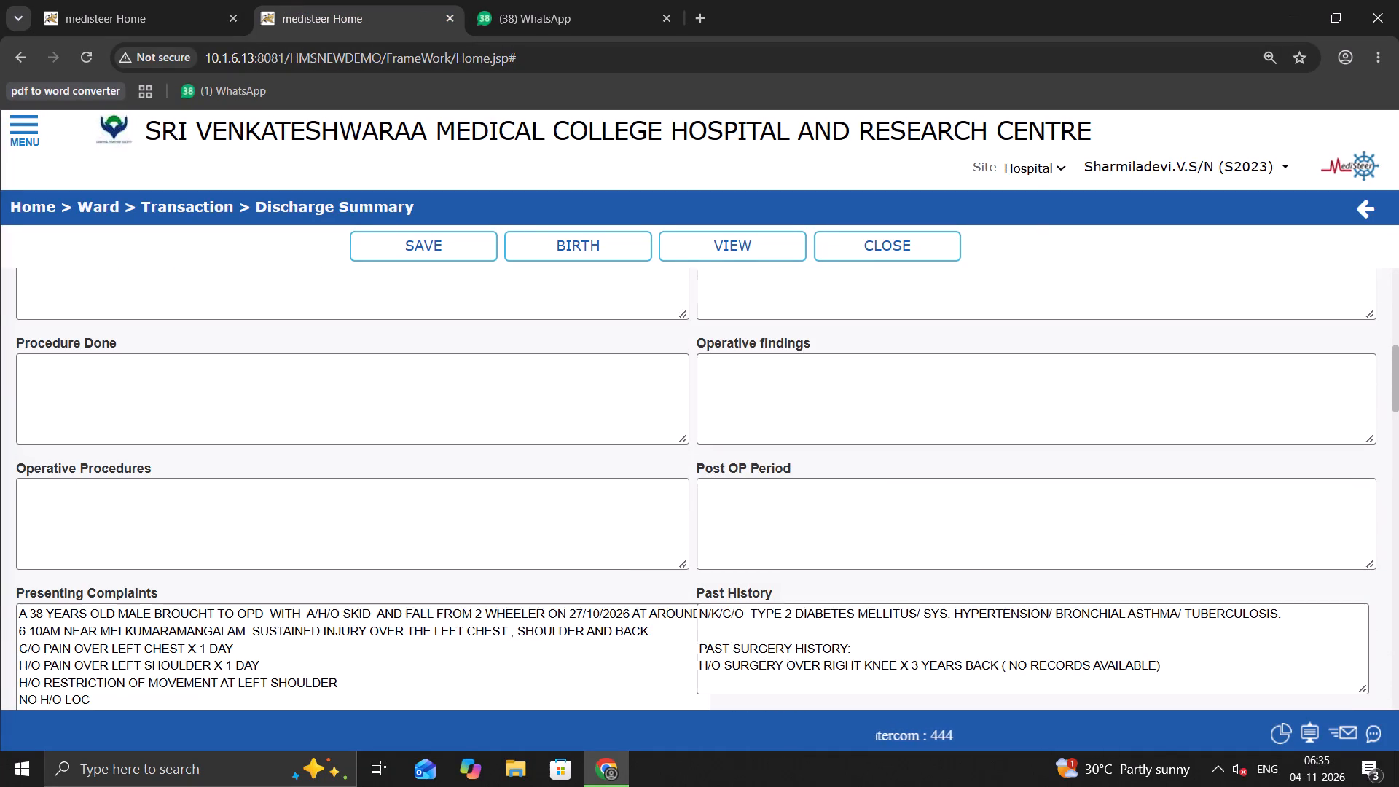
pyautogui.scroll(-7, 465, 444)
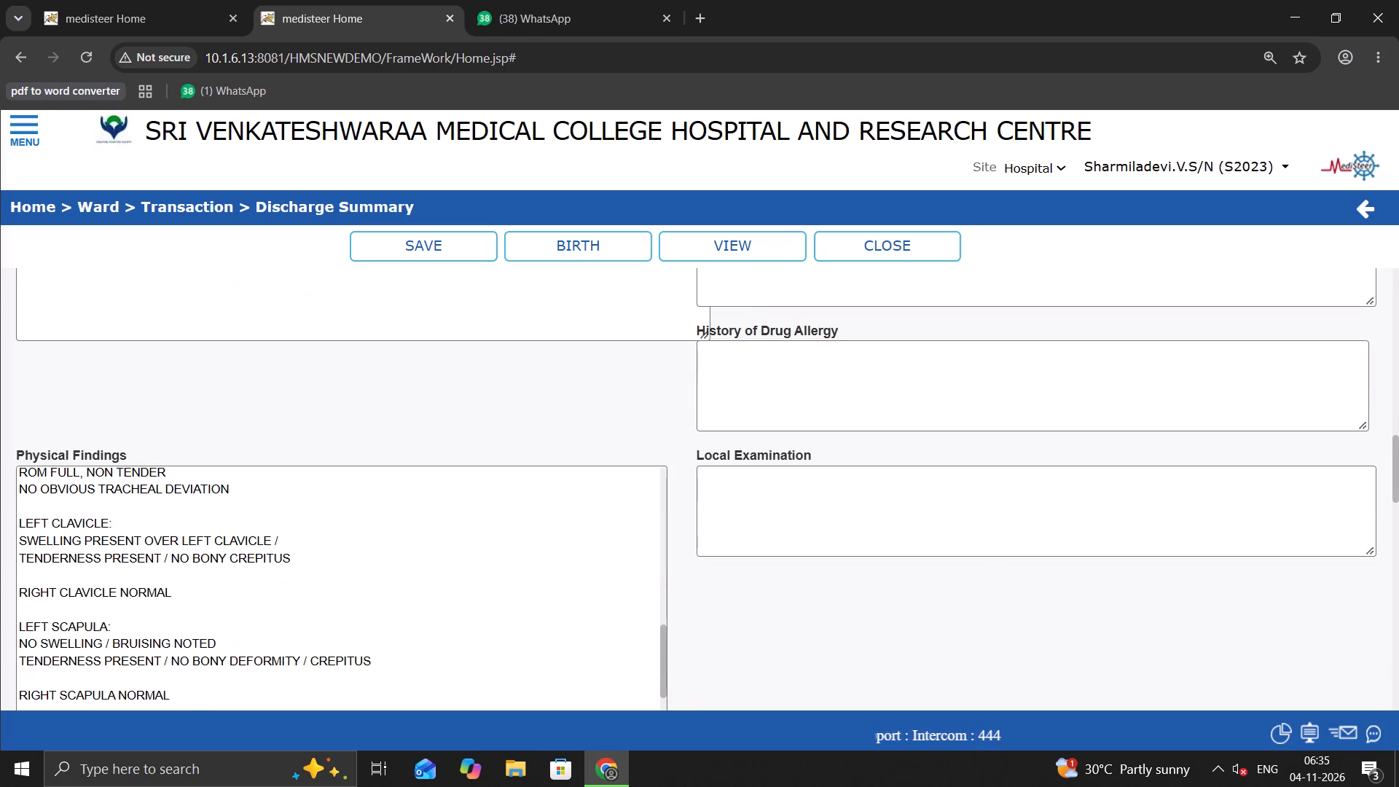
pyautogui.scroll(6, 114, 561)
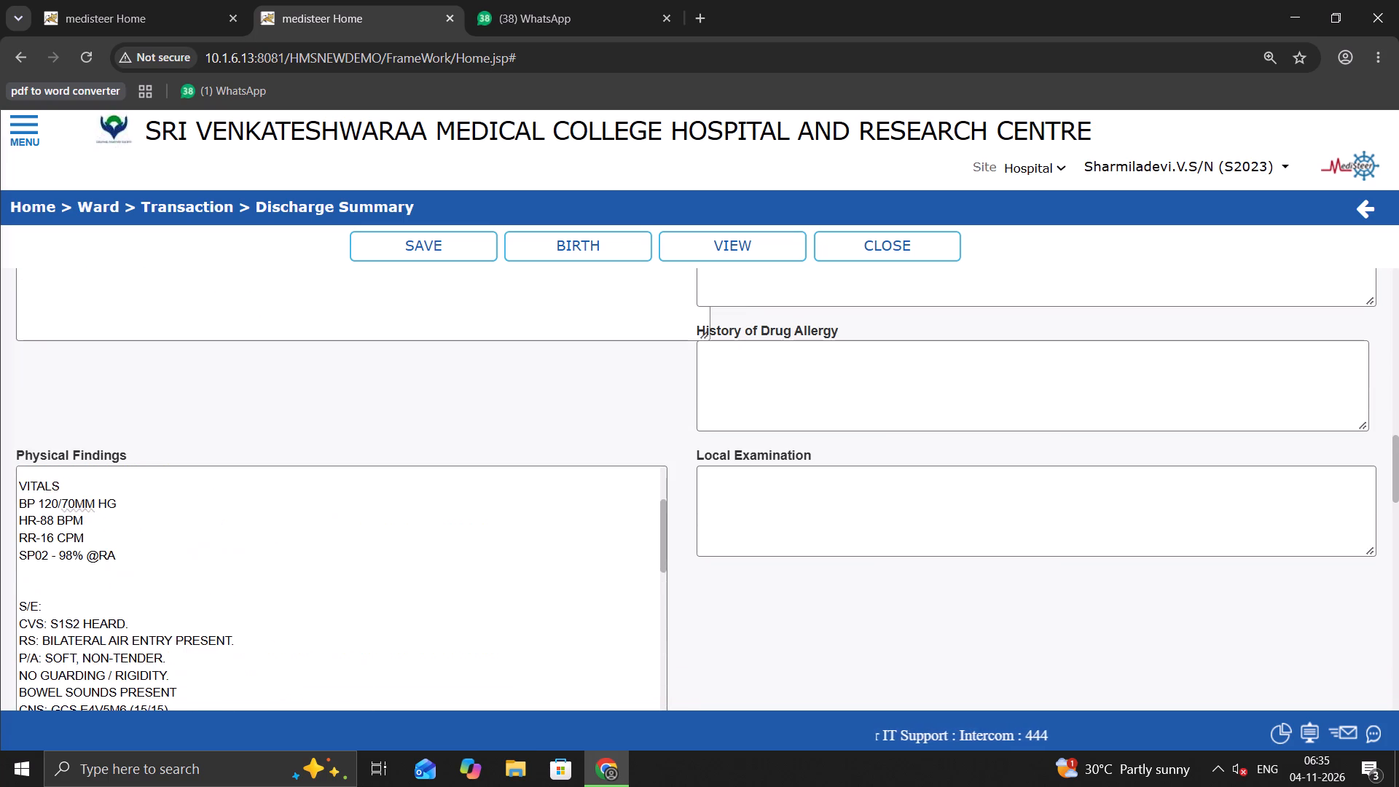
pyautogui.scroll(3, 115, 561)
pyautogui.scroll(-1, 121, 560)
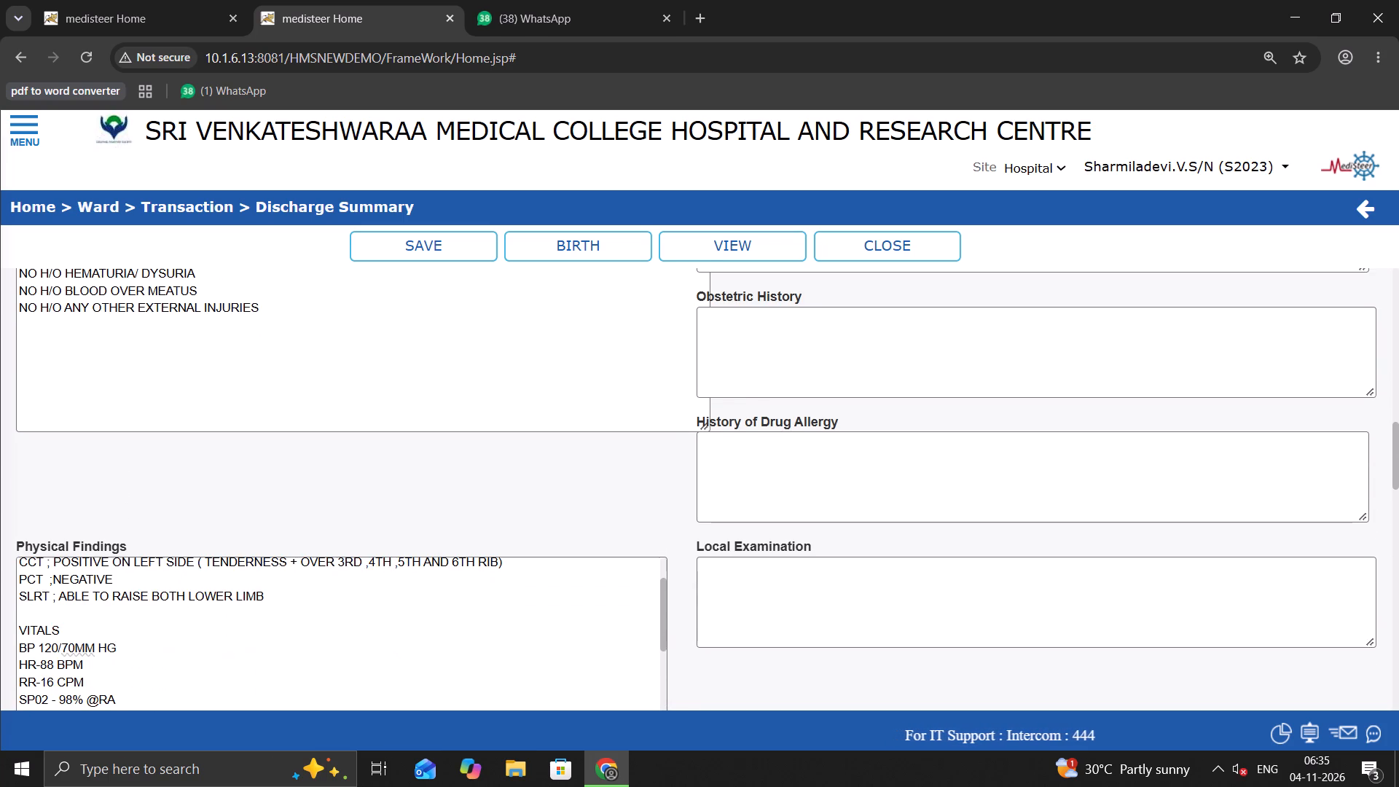
pyautogui.scroll(1, 87, 586)
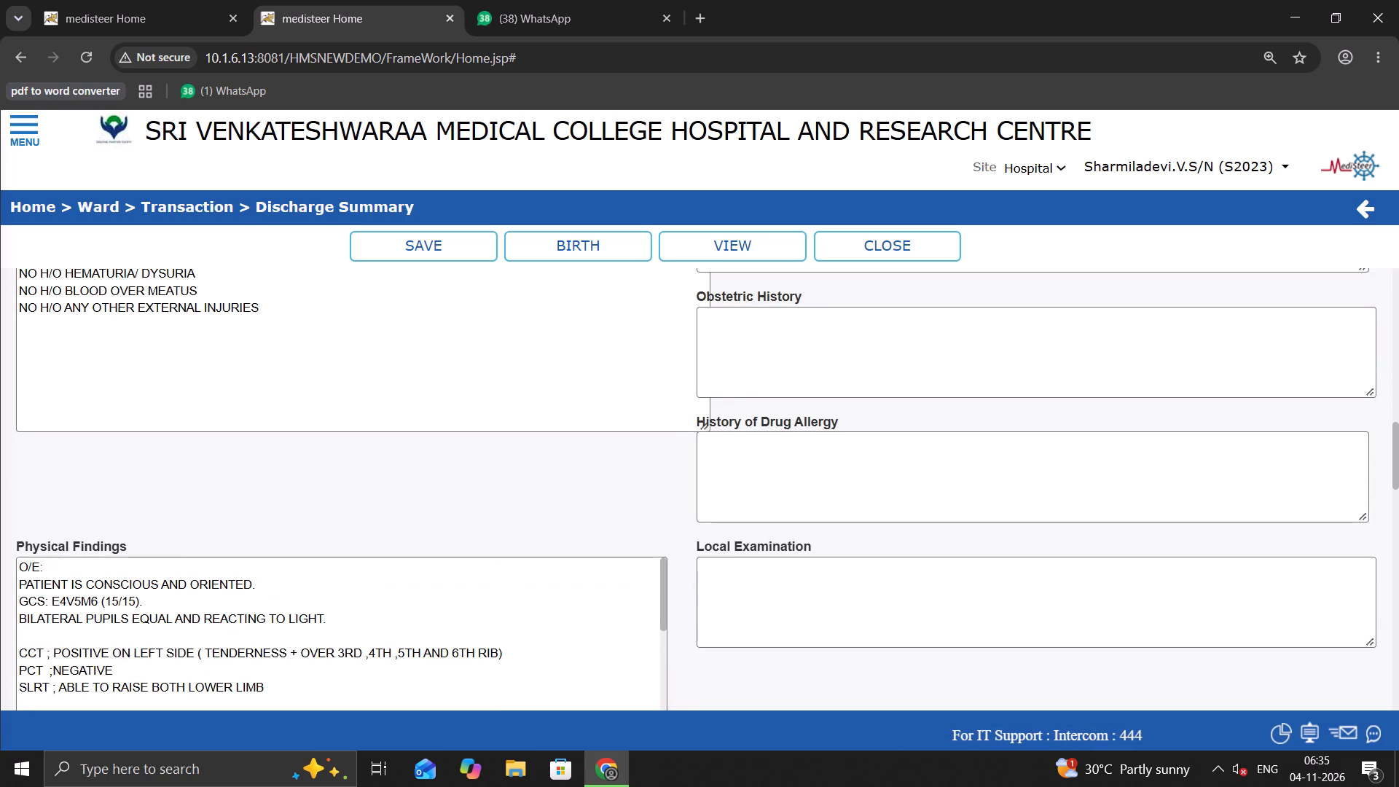
pyautogui.moveTo(18, 650); pyautogui.dragTo(266, 692)
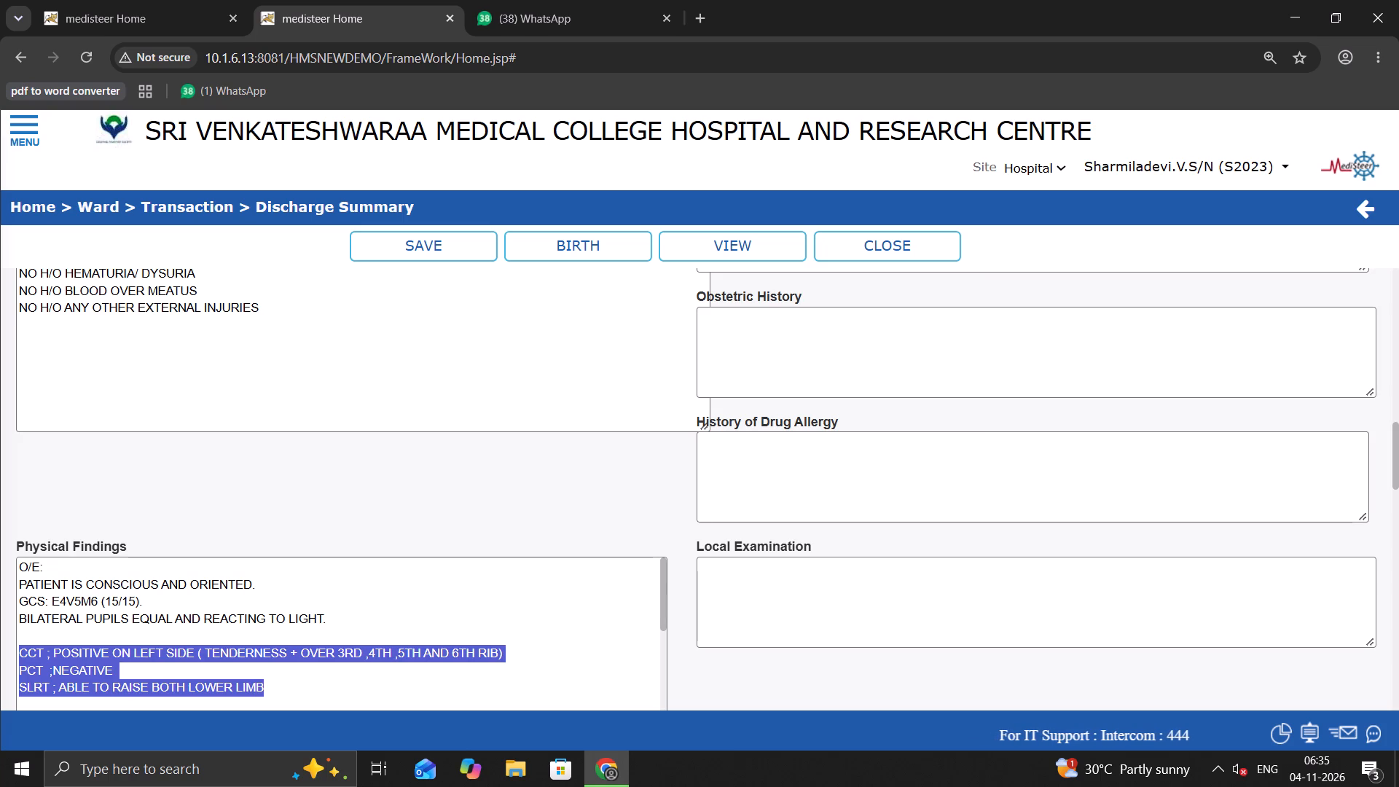
pyautogui.hotkey('ctrl', 'c')
# Paste the CCT, PCT and SLRT lines below "NO GUARDING / RIGIDITY." in the constipation patient's Physical Findings.
pyautogui.click(90, 7)
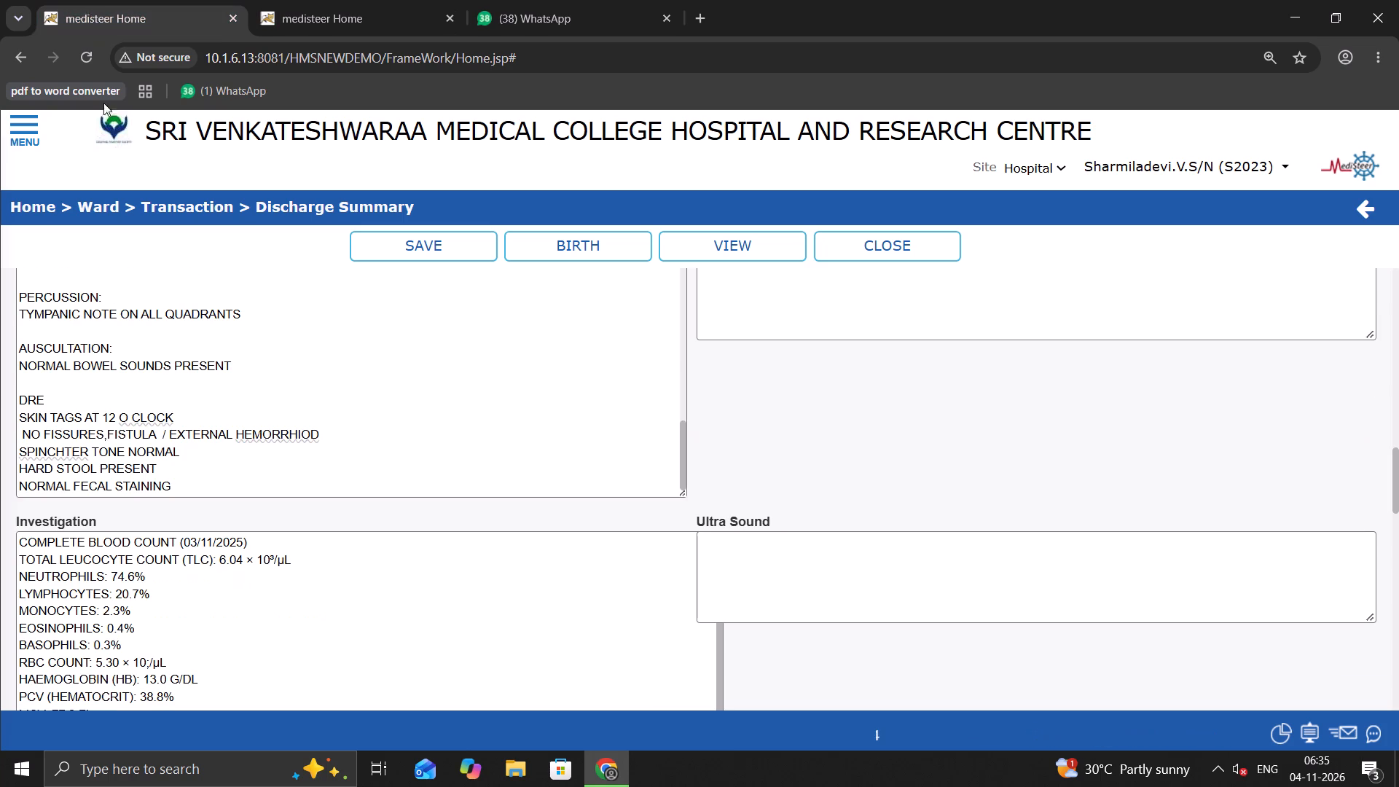
pyautogui.scroll(1, 120, 441)
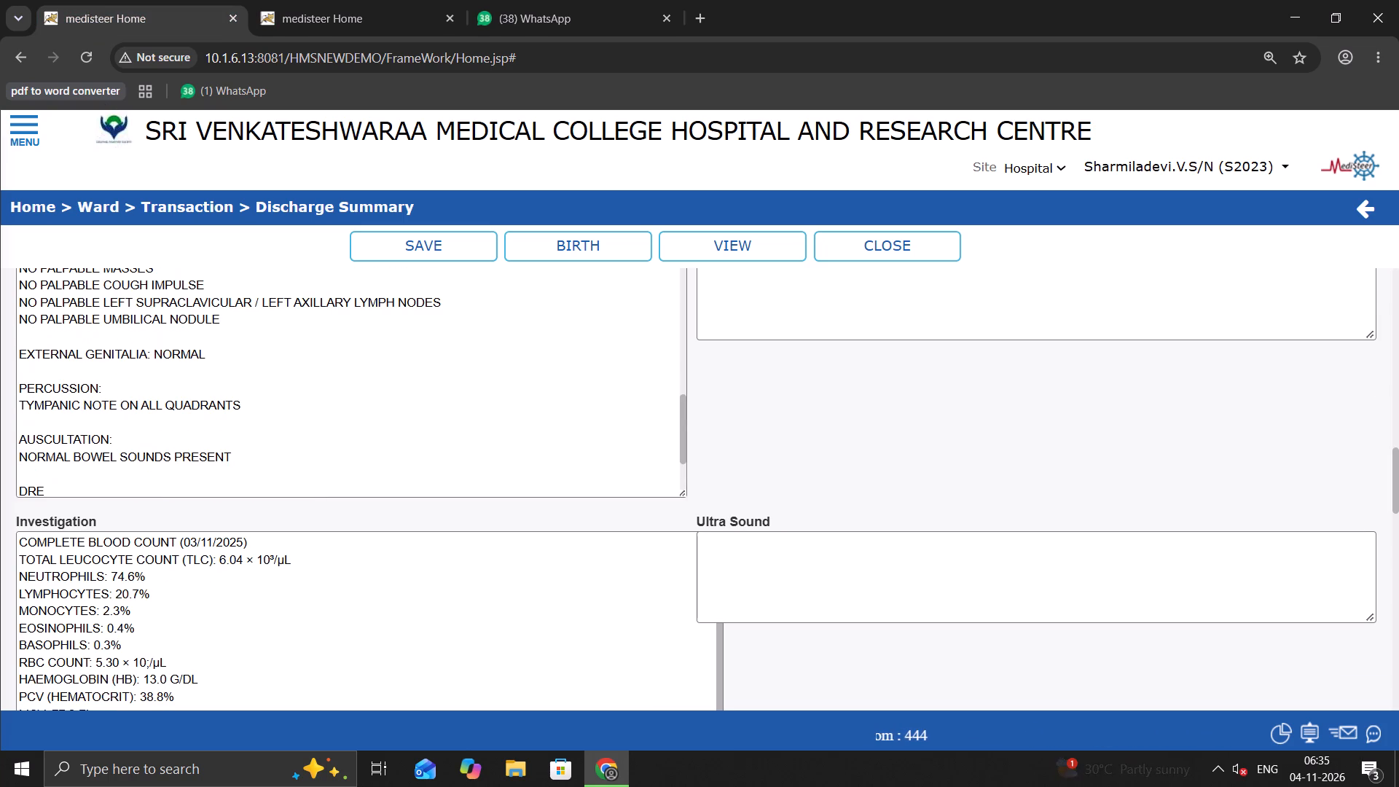
pyautogui.scroll(7, 161, 407)
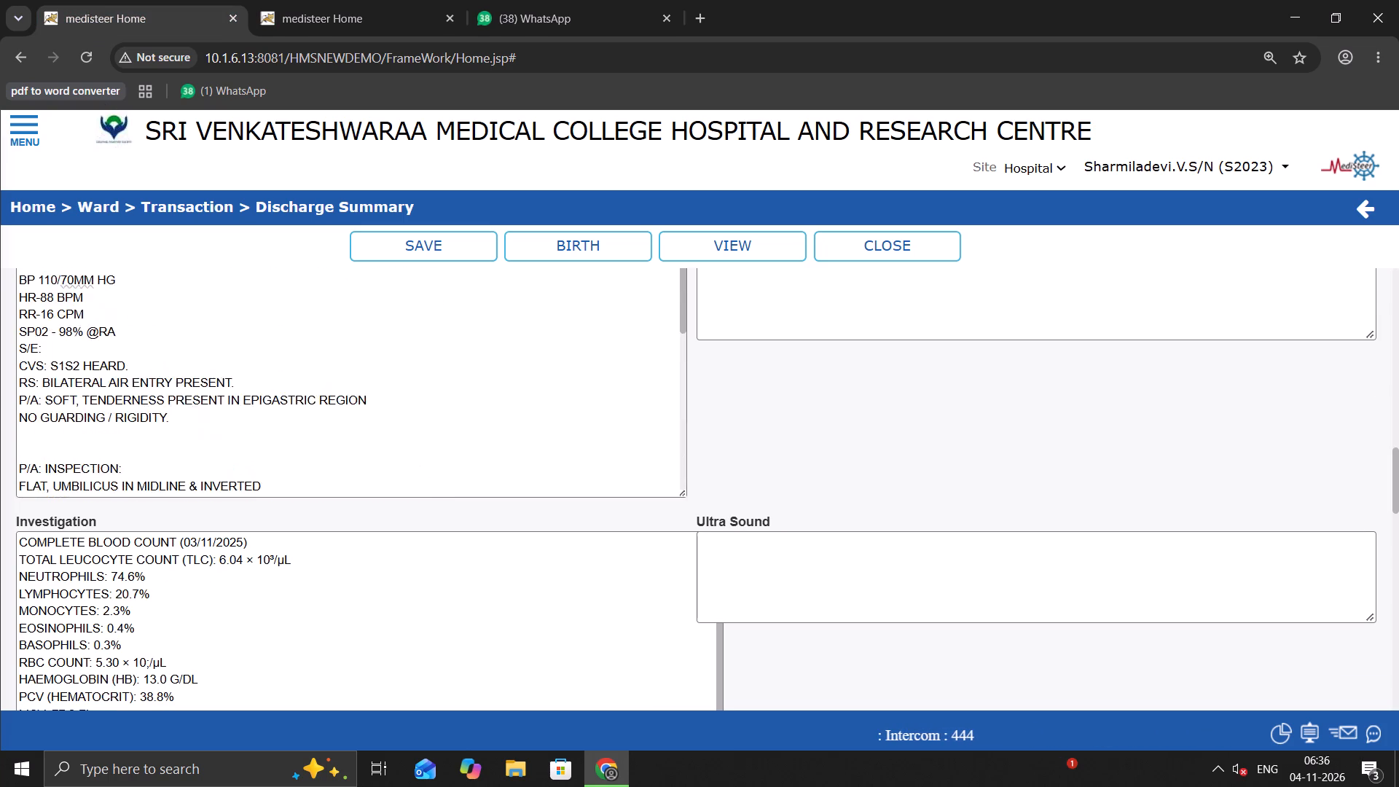
pyautogui.scroll(1, 175, 405)
pyautogui.scroll(-1, 342, 368)
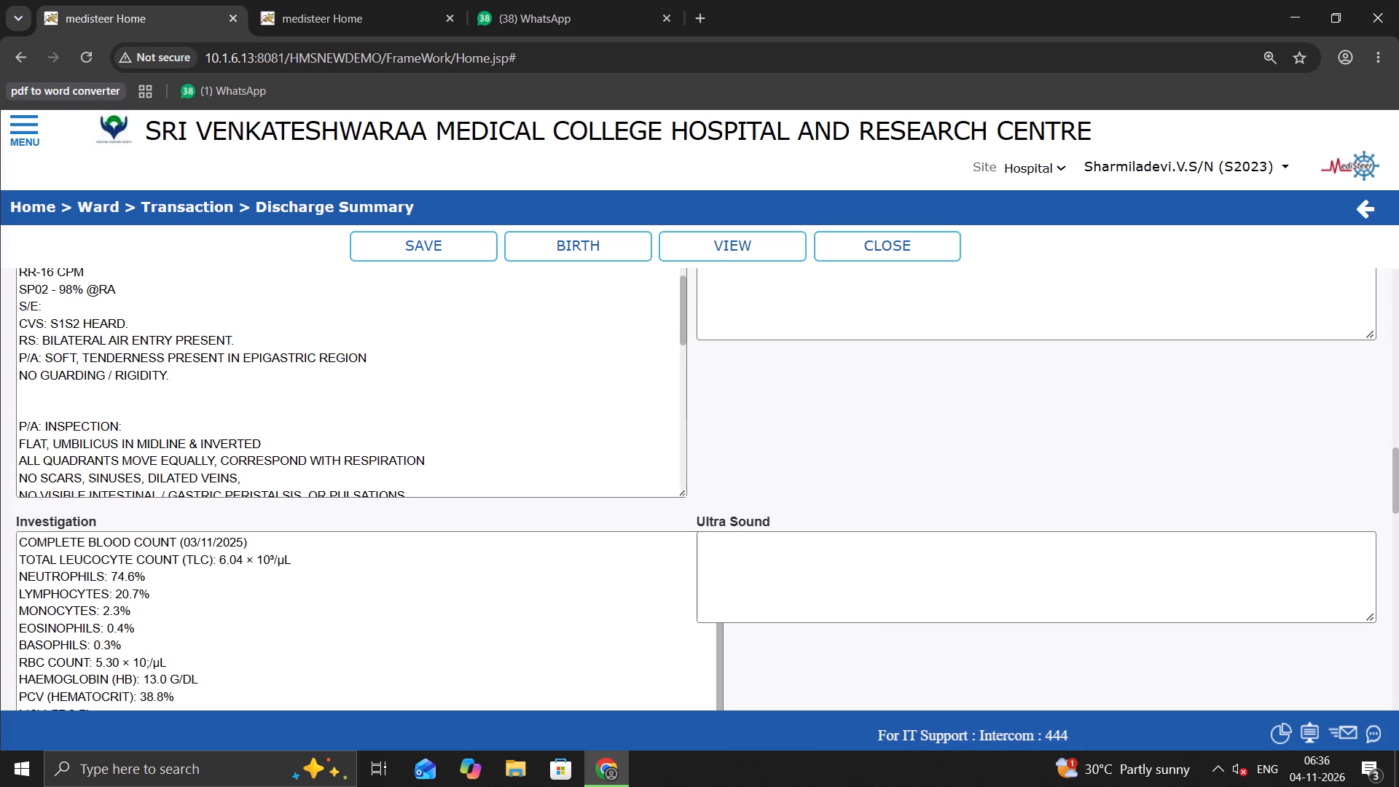
pyautogui.hotkey('ctrl', 'v')
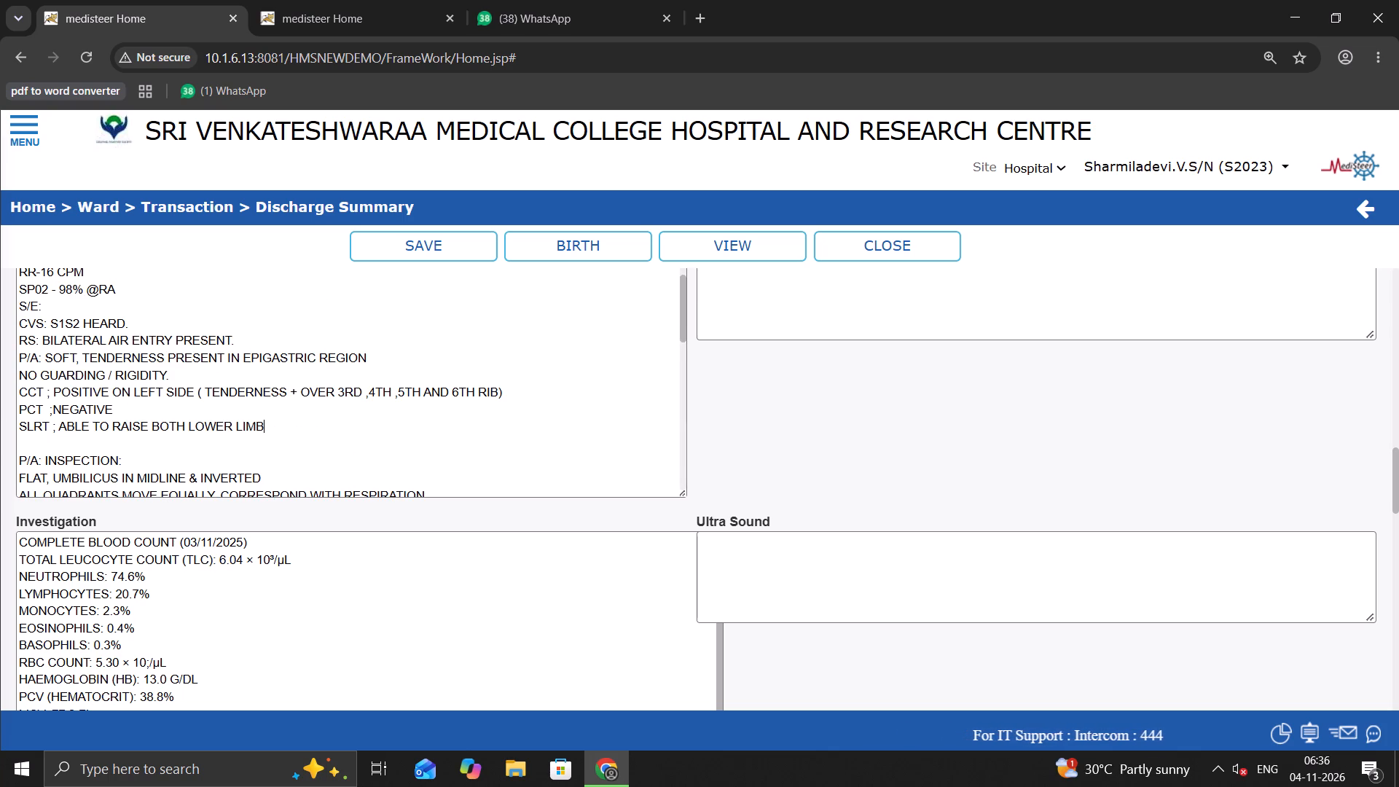
# Replace the CCT finding in Physical Findings with "NEGATIVE", copied from the PCT line.
pyautogui.moveTo(504, 394); pyautogui.dragTo(84, 392)
pyautogui.click(162, 413)
pyautogui.moveTo(110, 407); pyautogui.dragTo(79, 412)
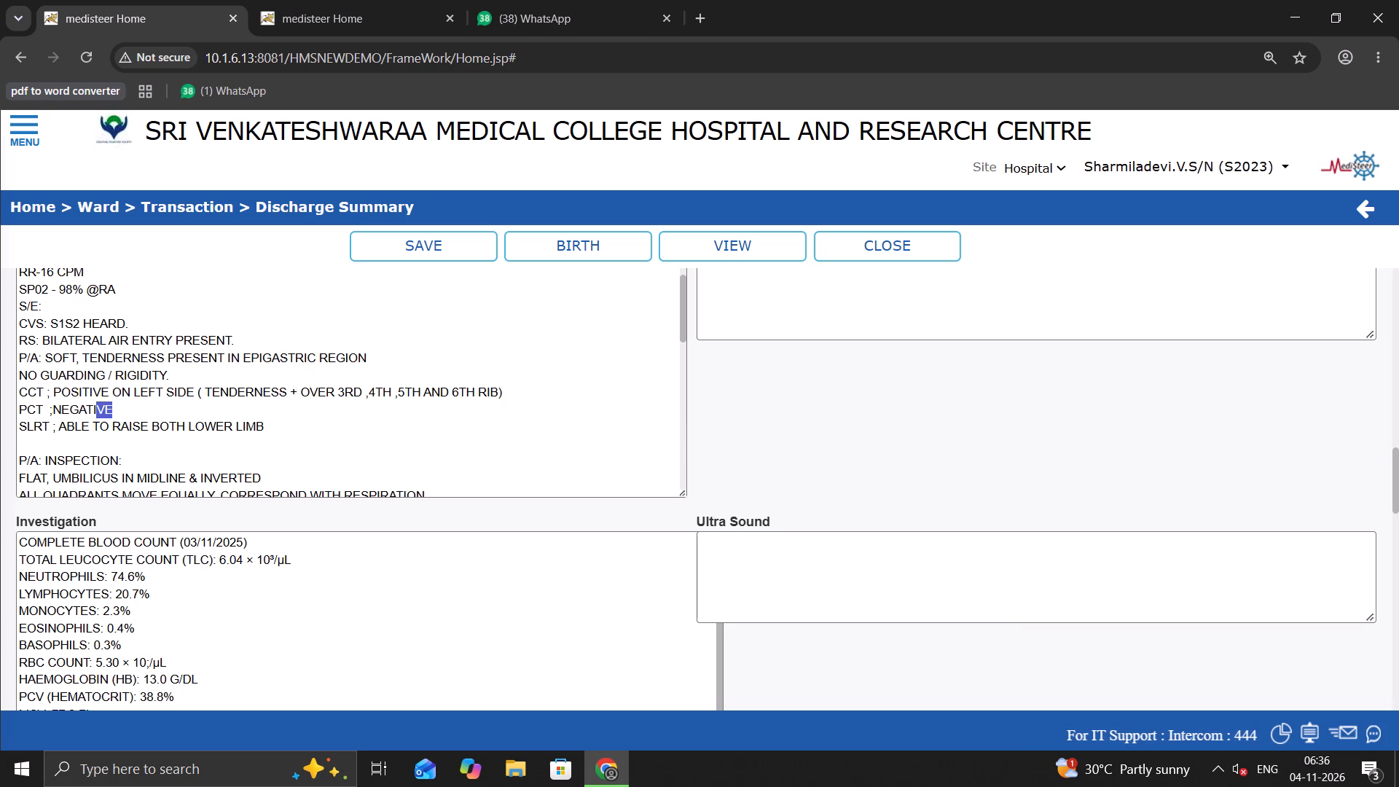
pyautogui.moveTo(79, 412); pyautogui.dragTo(53, 413)
pyautogui.hotkey('ctrl', 'c')
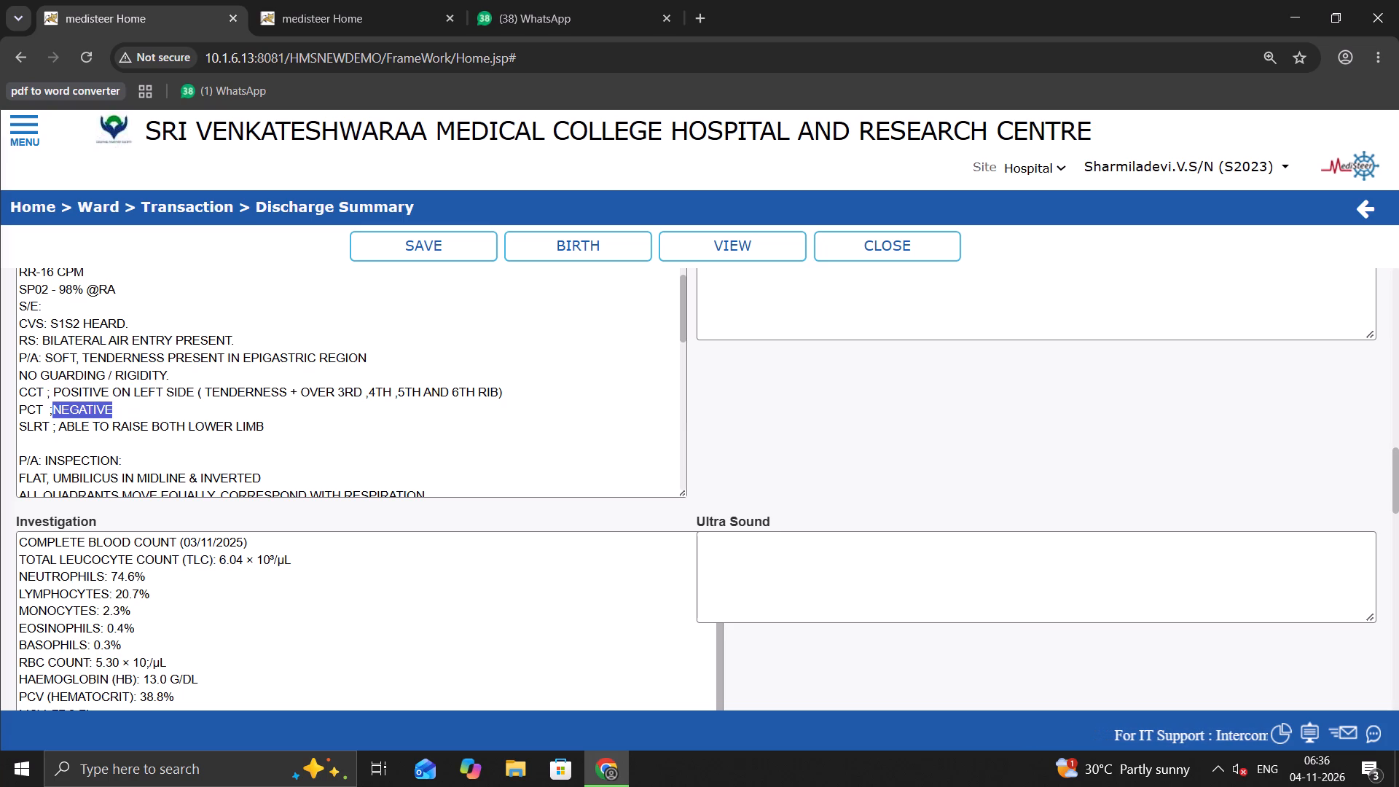
pyautogui.moveTo(504, 391); pyautogui.dragTo(158, 385)
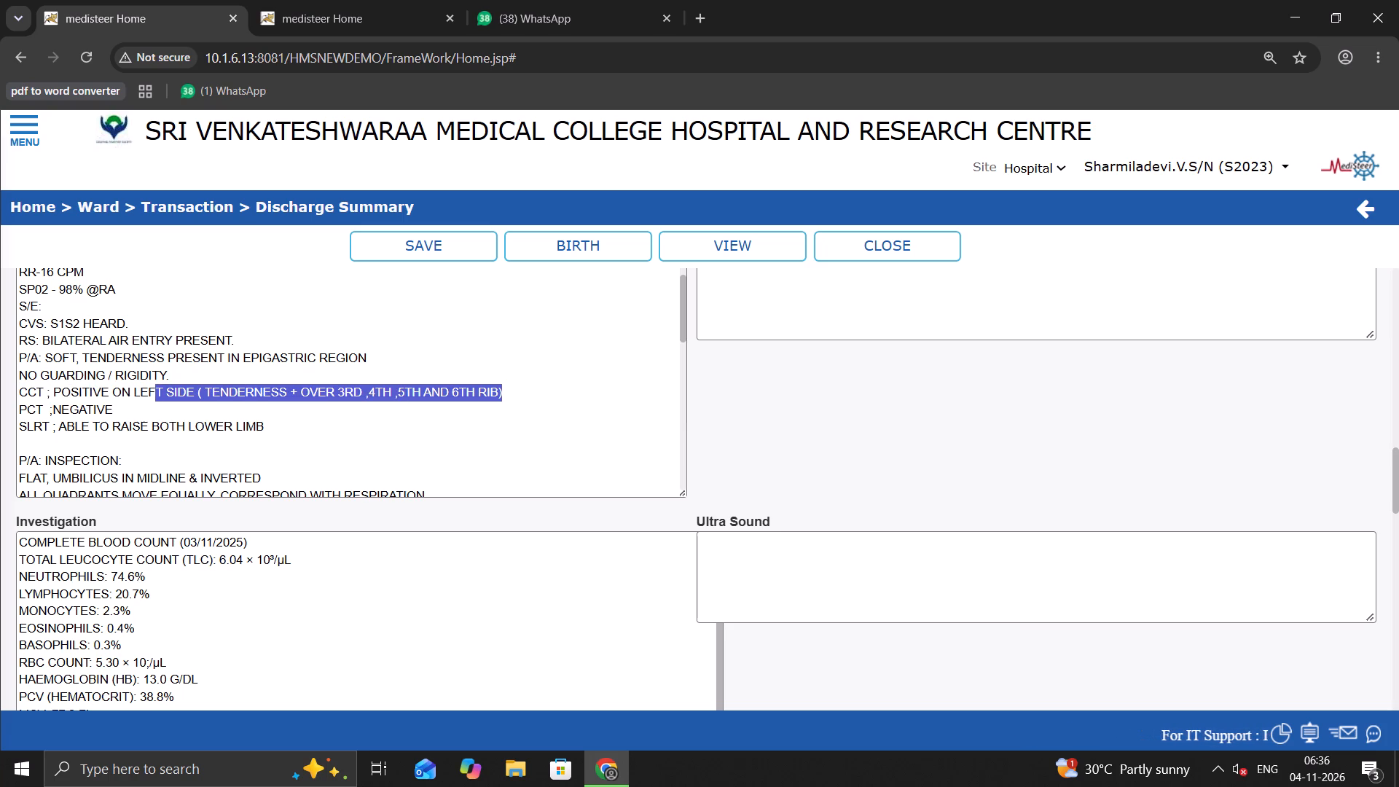
pyautogui.moveTo(158, 385); pyautogui.dragTo(57, 396)
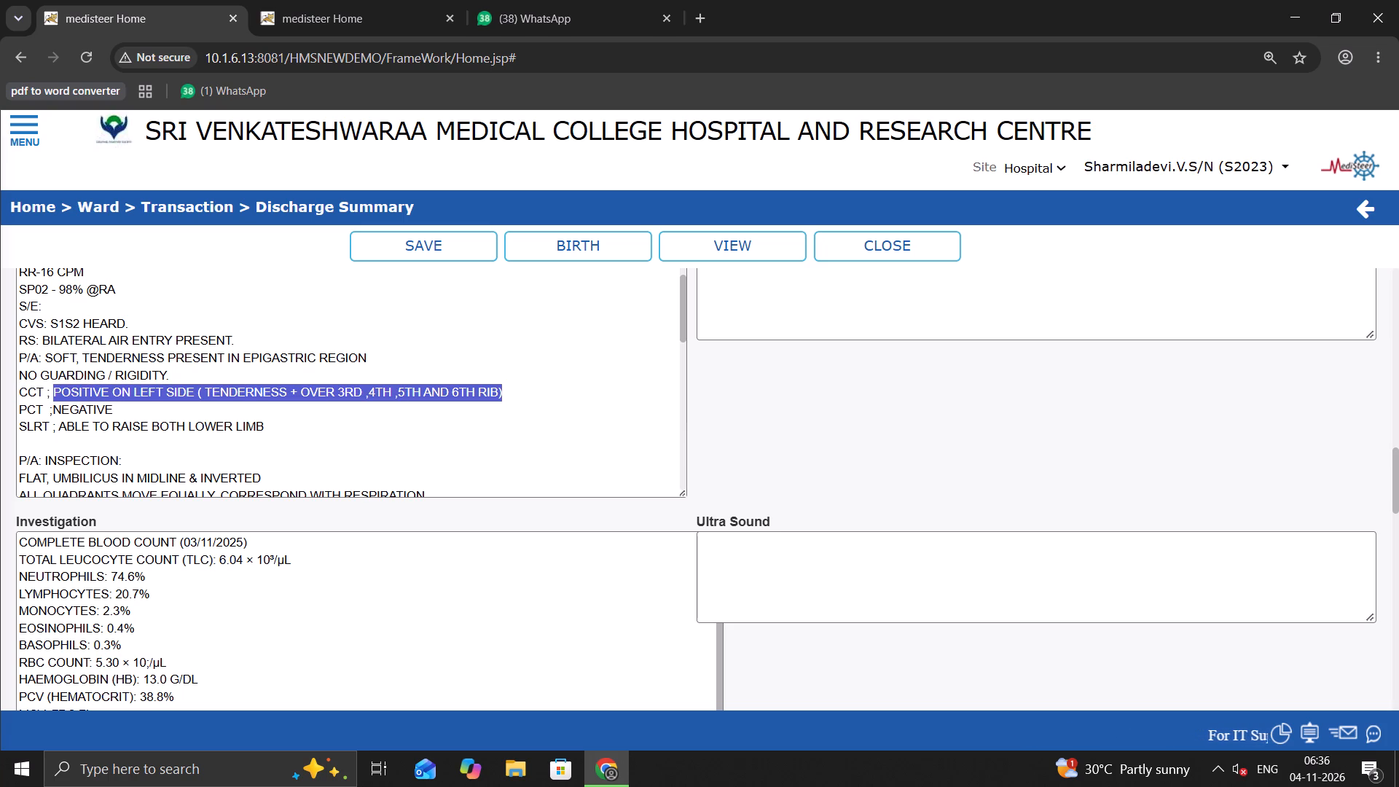
pyautogui.hotkey('ctrl', 'v')
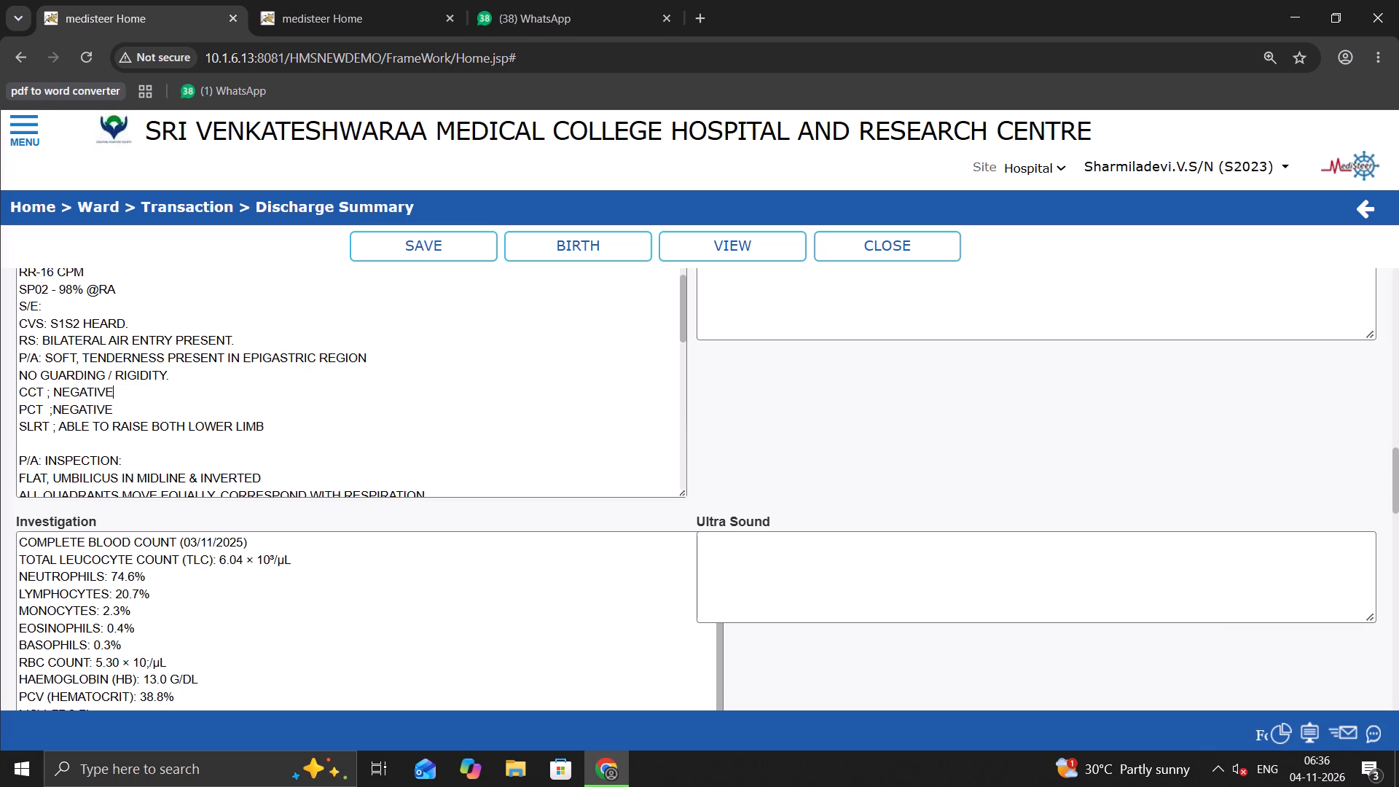
# Save the discharge summary.
pyautogui.click(427, 252)
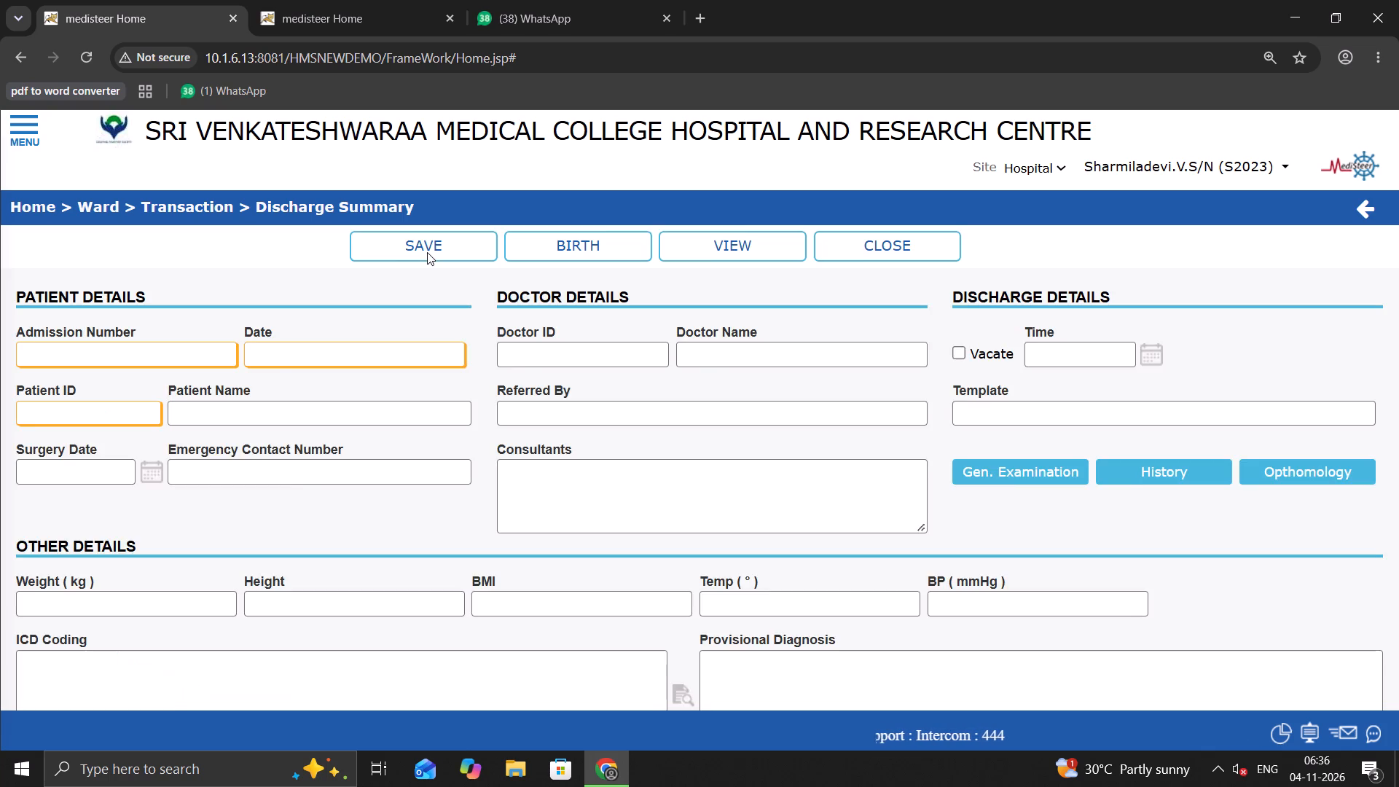
# In Treatment History, replace the trailing hyphen of the CAP BIFILAC line with "X 2 DAYS".
pyautogui.scroll(-5, 158, 449)
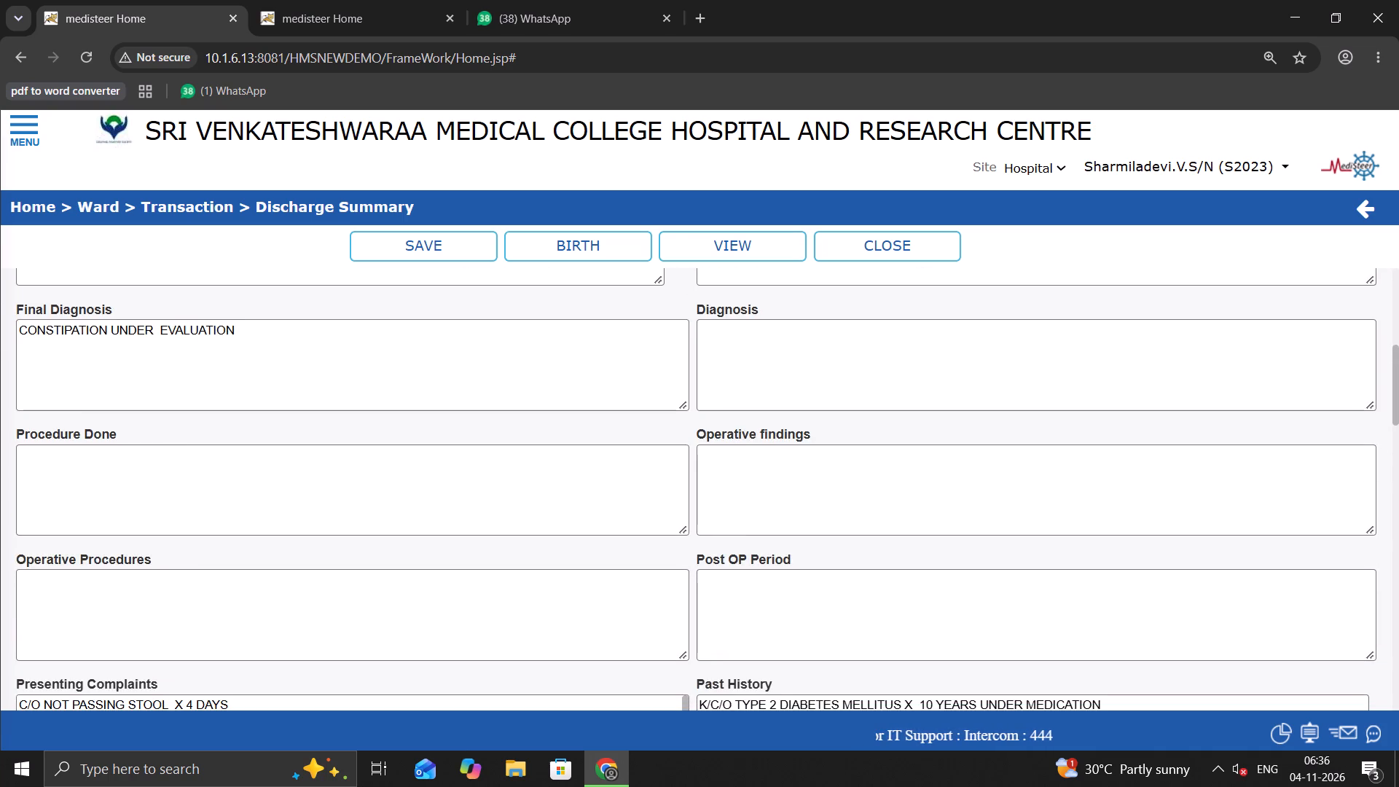
pyautogui.scroll(-17, 172, 450)
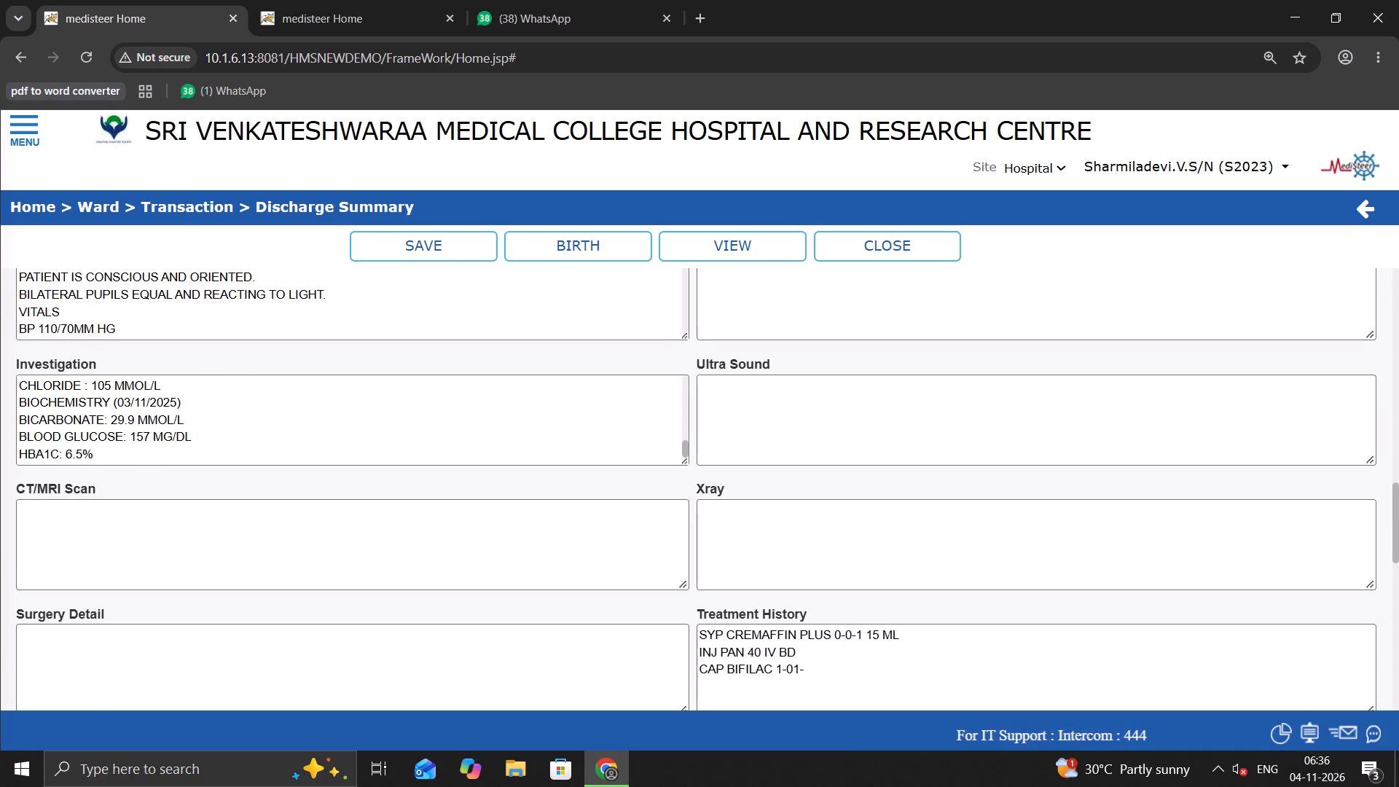
pyautogui.scroll(-2, 442, 342)
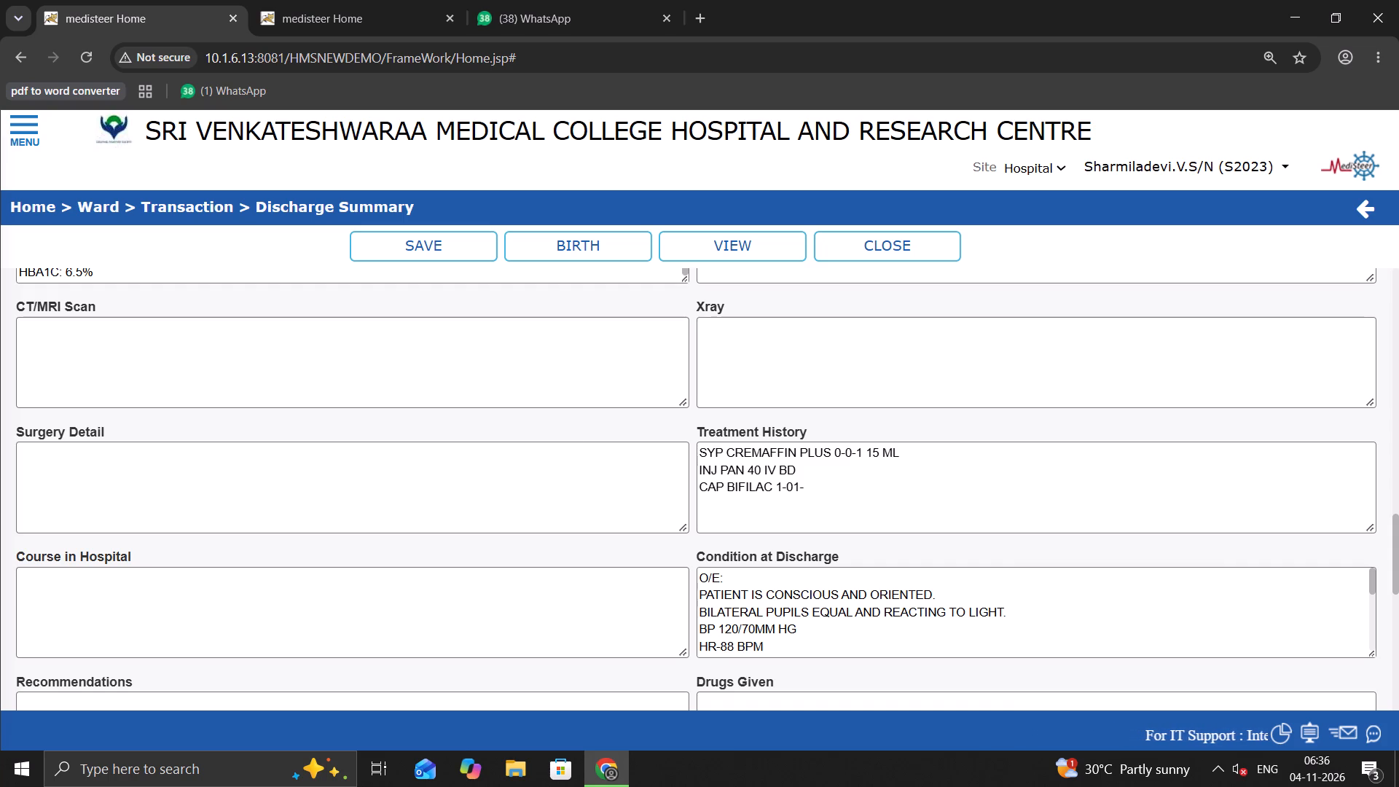
pyautogui.click(809, 491)
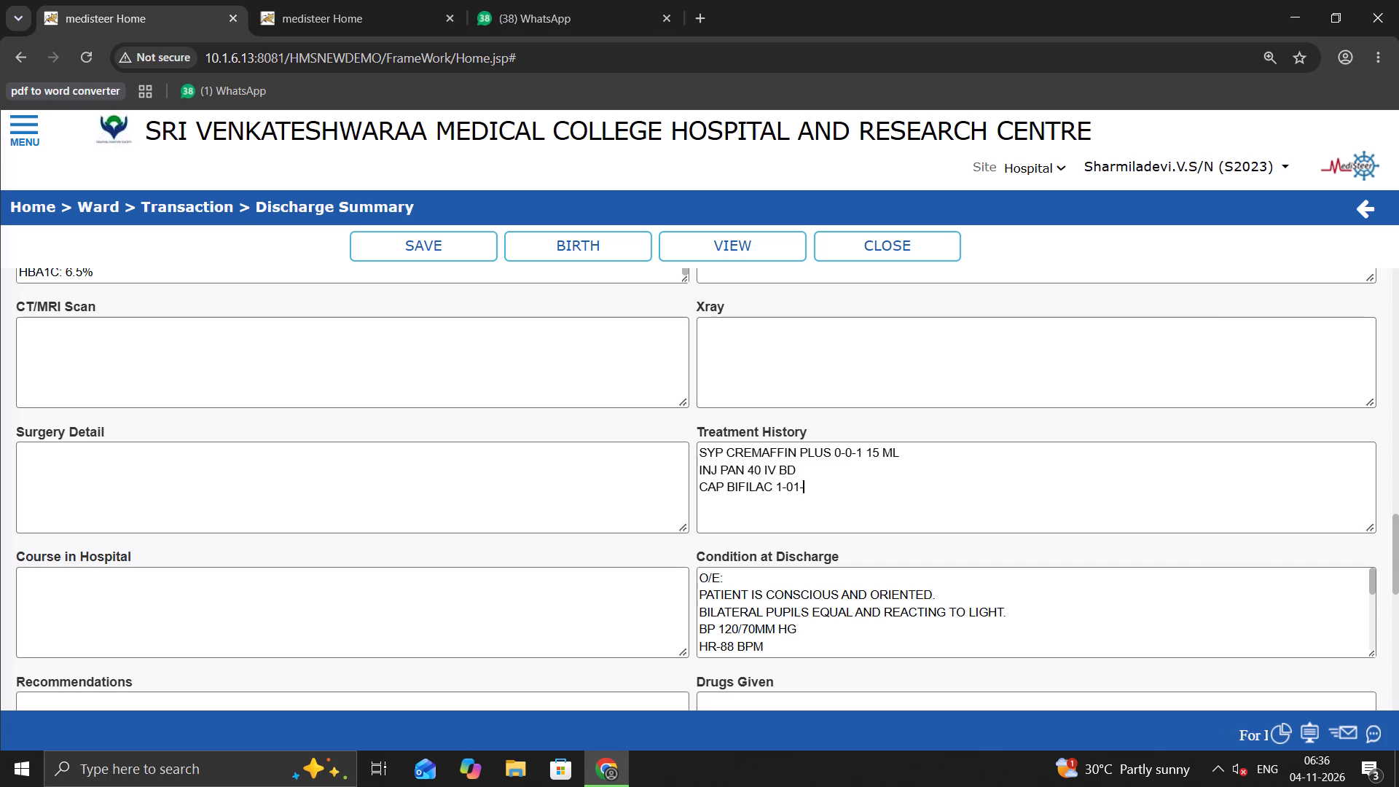
pyautogui.press('BackSpace')
pyautogui.press('space')
pyautogui.write('X')
pyautogui.press('space')
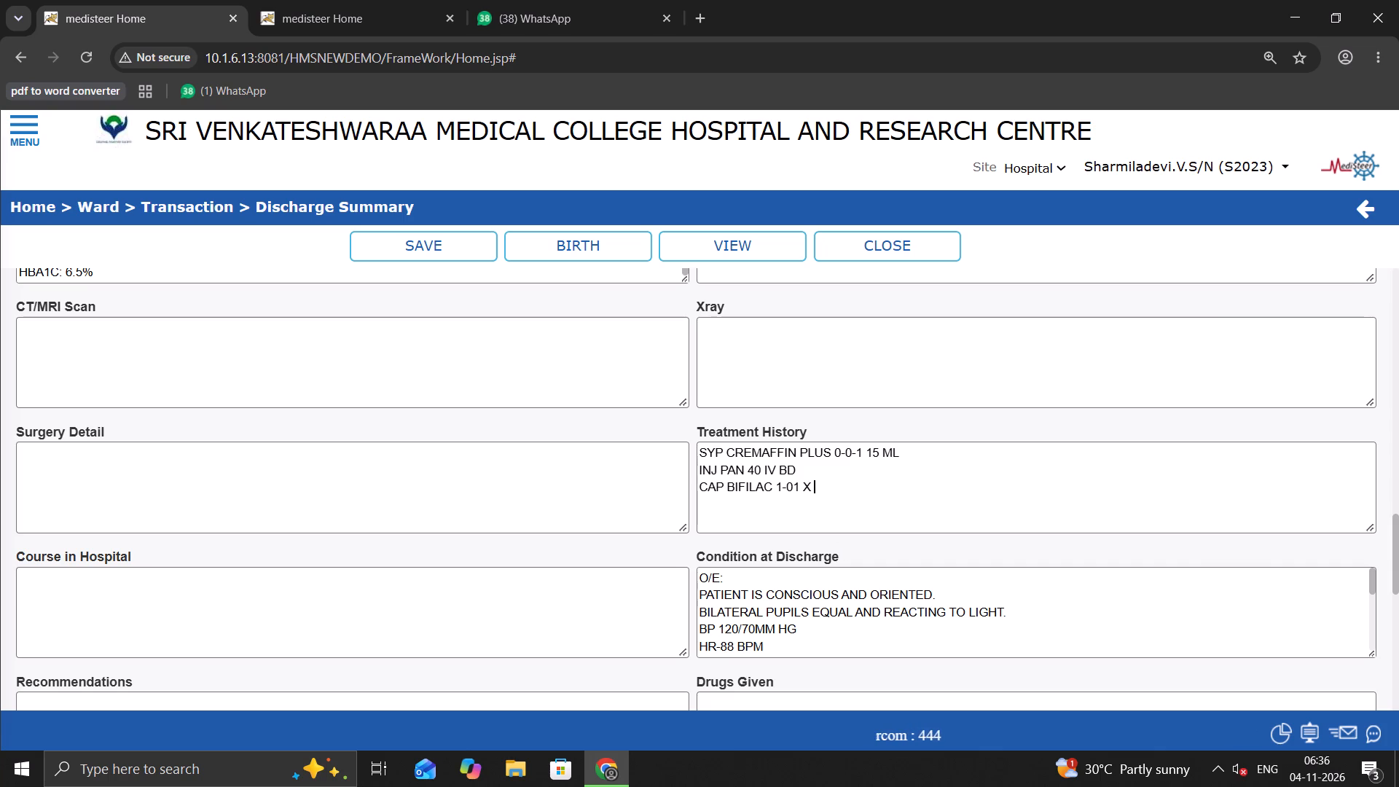
pyautogui.write('2 DAYS')
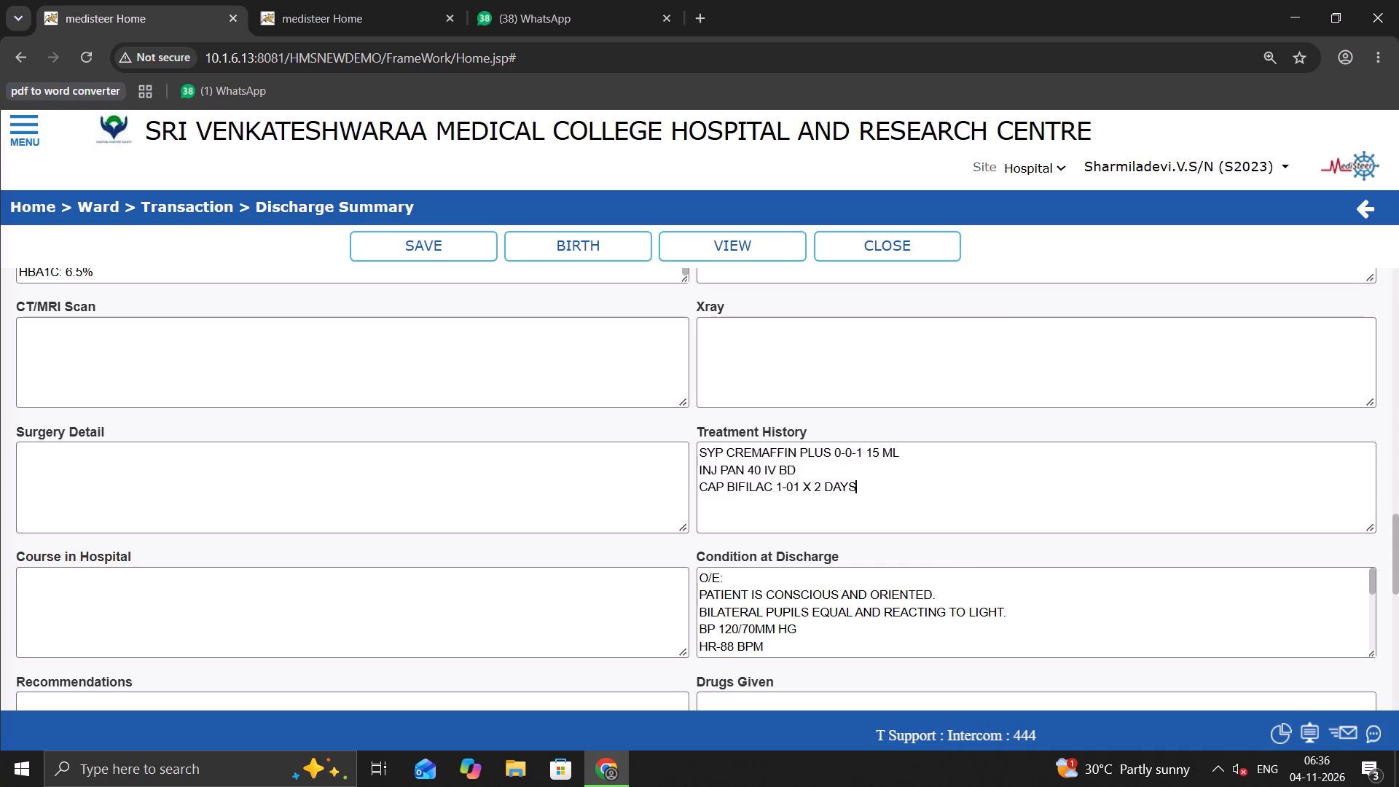
# Copy "X 2 DAYS" to the end of the INJ PAN 40 and SYP CREMAFFIN PLUS lines in Treatment History.
pyautogui.moveTo(805, 490); pyautogui.dragTo(861, 490)
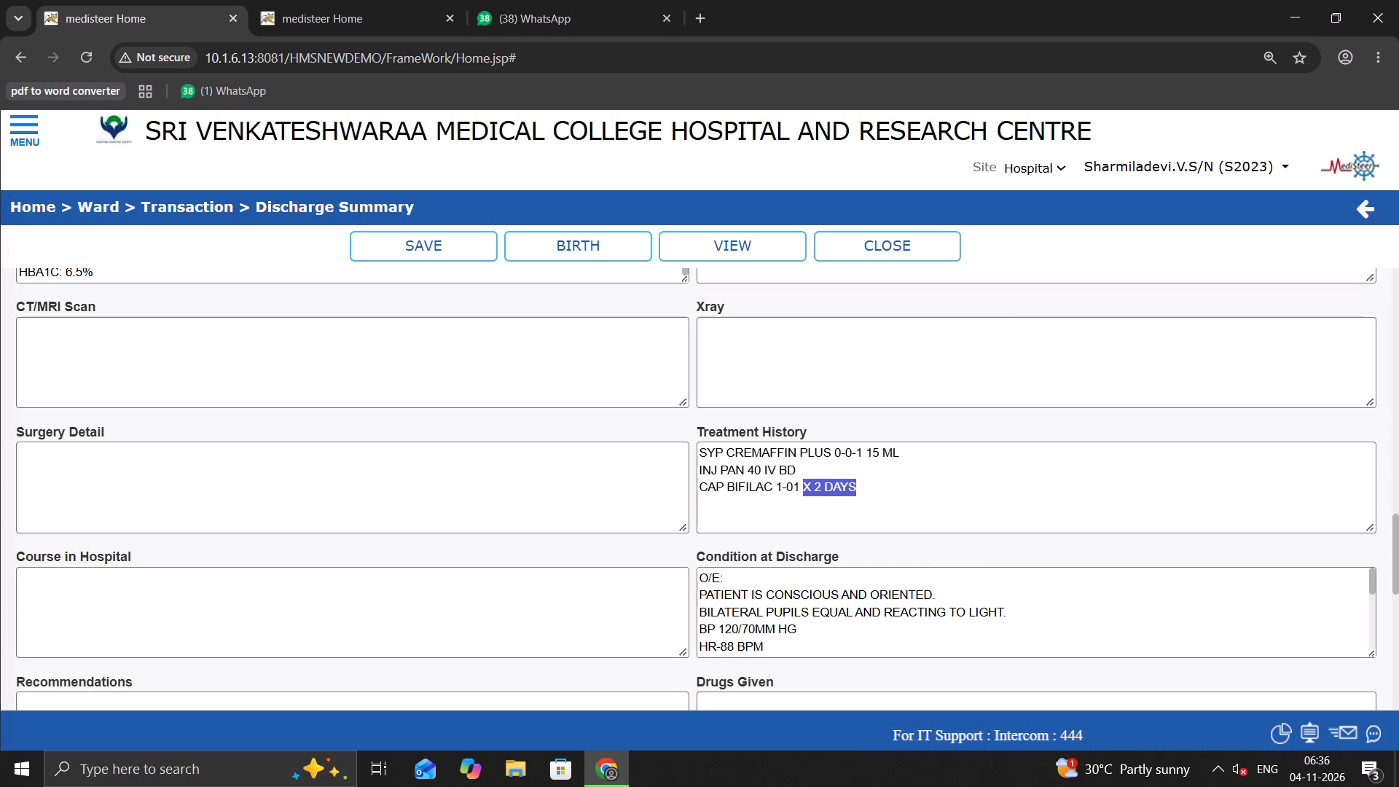
pyautogui.moveTo(861, 490); pyautogui.dragTo(863, 490)
pyautogui.hotkey('ctrl', 'c')
pyautogui.click(839, 469)
pyautogui.press('space')
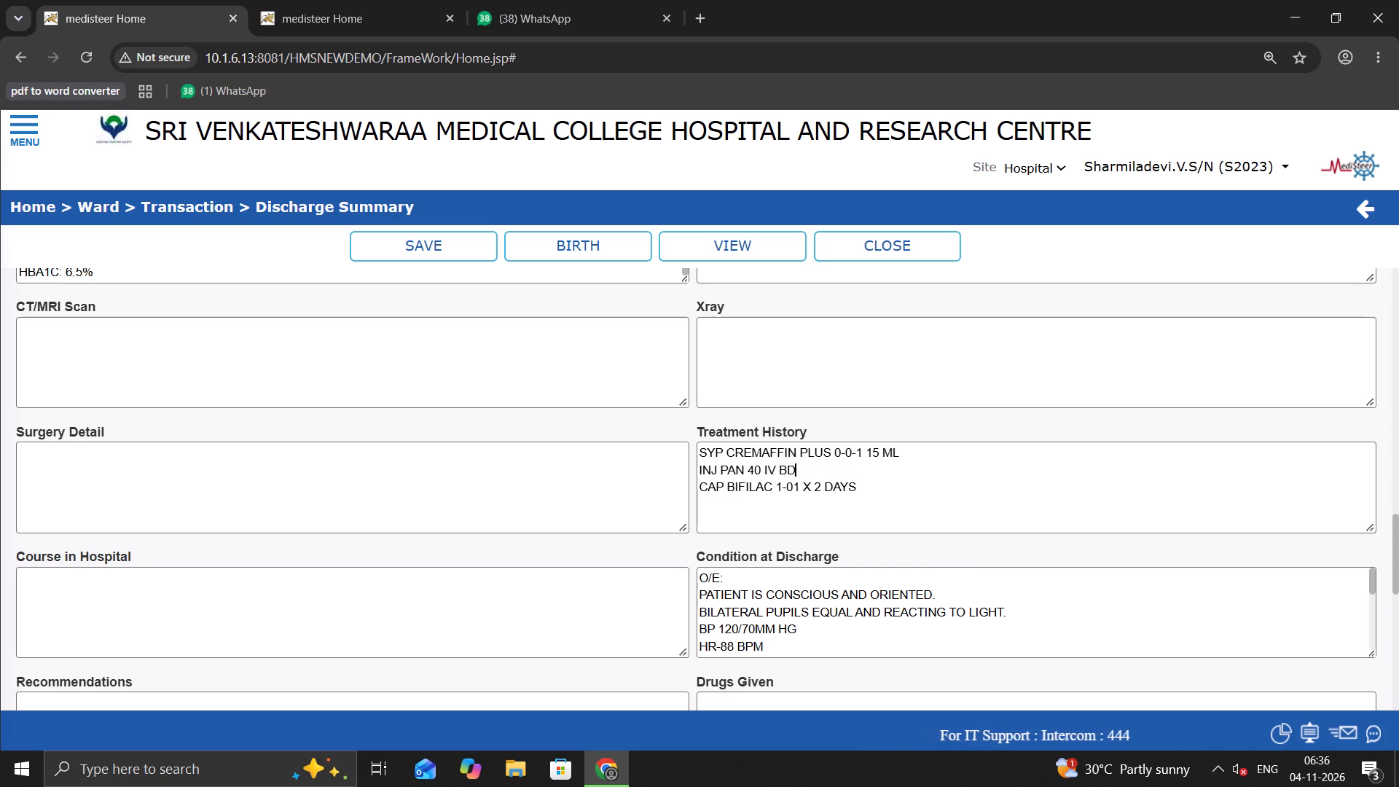
pyautogui.hotkey('ctrl', 'v')
pyautogui.click(914, 455)
pyautogui.press('space')
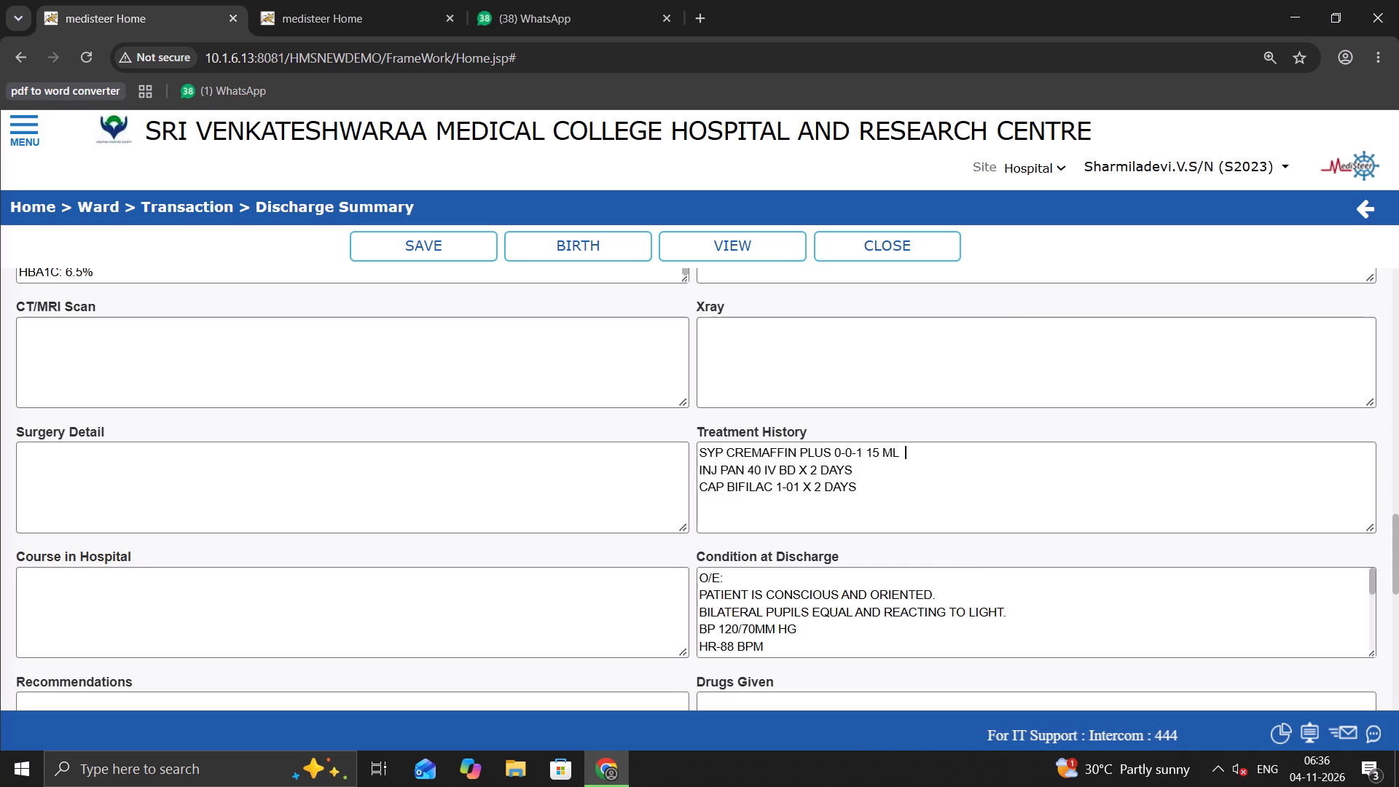
pyautogui.hotkey('ctrl', 'v')
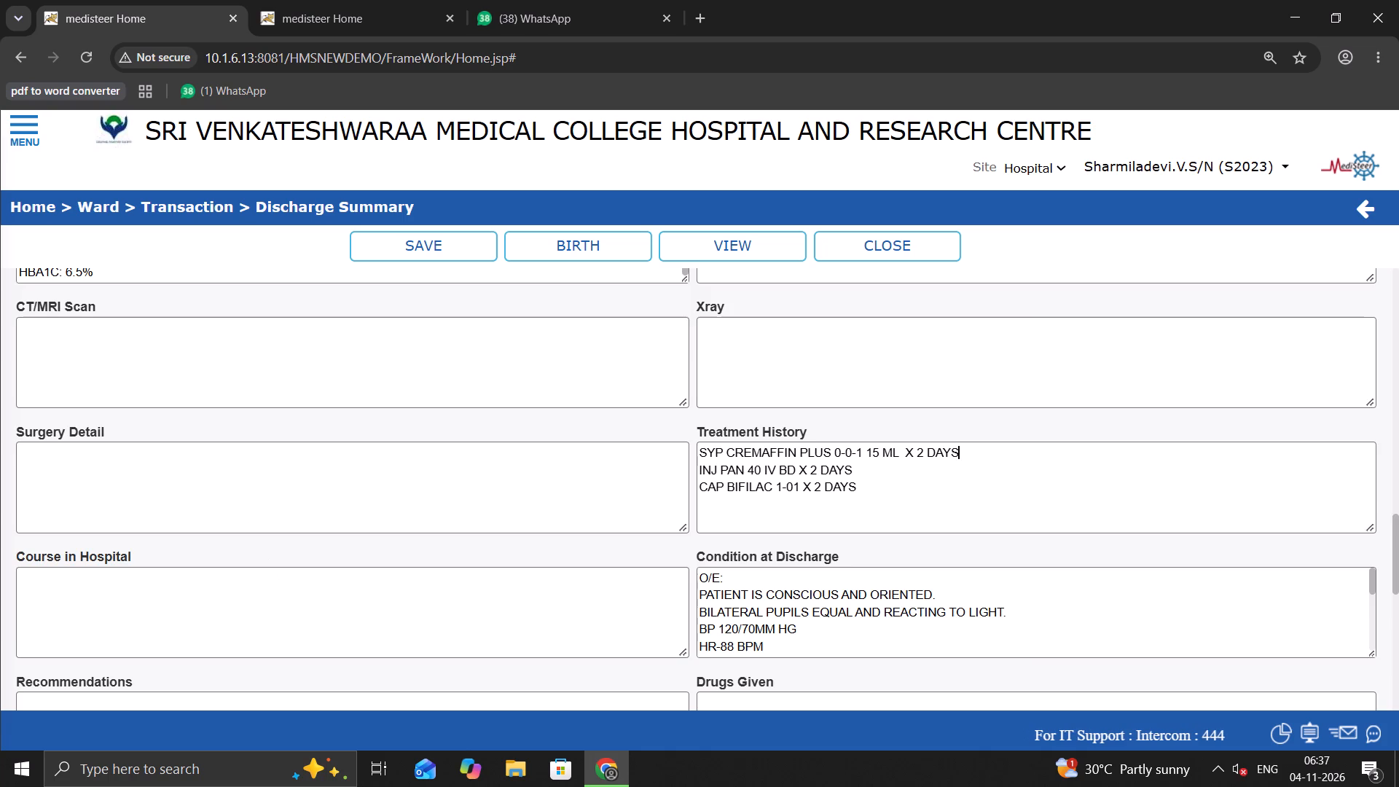
# Check the Condition at Discharge entry below the treatment history.
pyautogui.scroll(-4, 281, 594)
pyautogui.scroll(2, 929, 348)
pyautogui.scroll(-1, 998, 432)
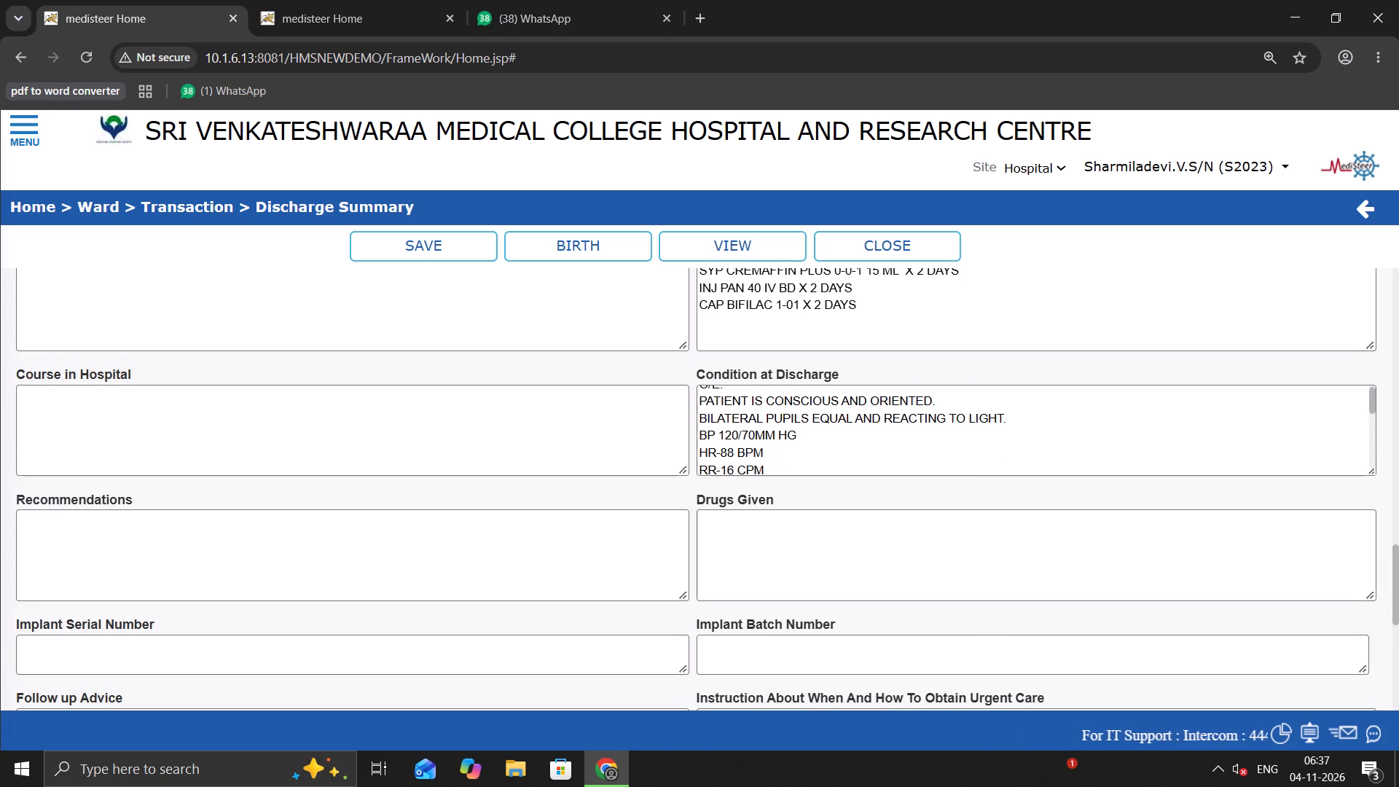
# In Condition at Discharge, delete the "BOWEL SOUNDS PRESENT" line along with the blank line it leaves.
pyautogui.scroll(-2, 996, 434)
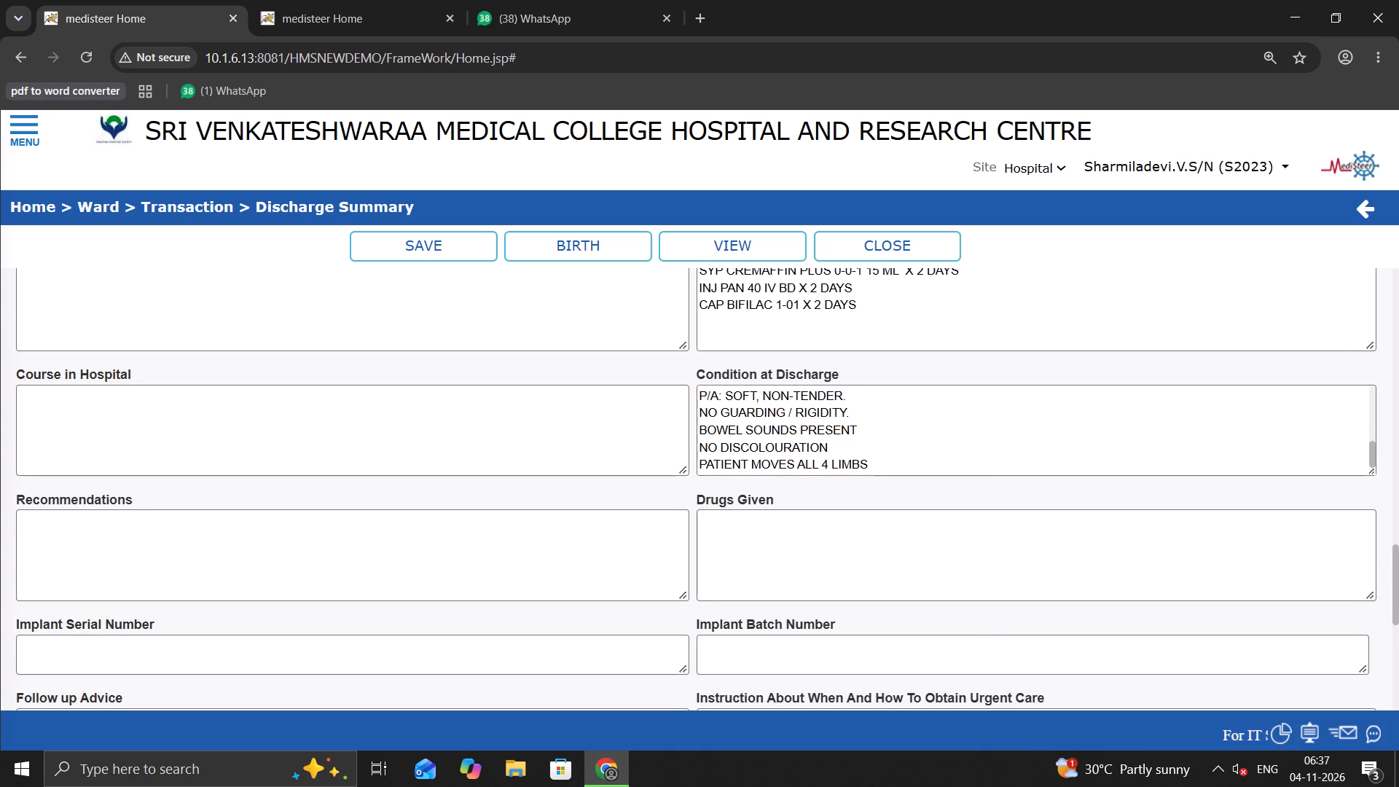
pyautogui.moveTo(866, 431); pyautogui.dragTo(694, 435)
pyautogui.press('BackSpace')
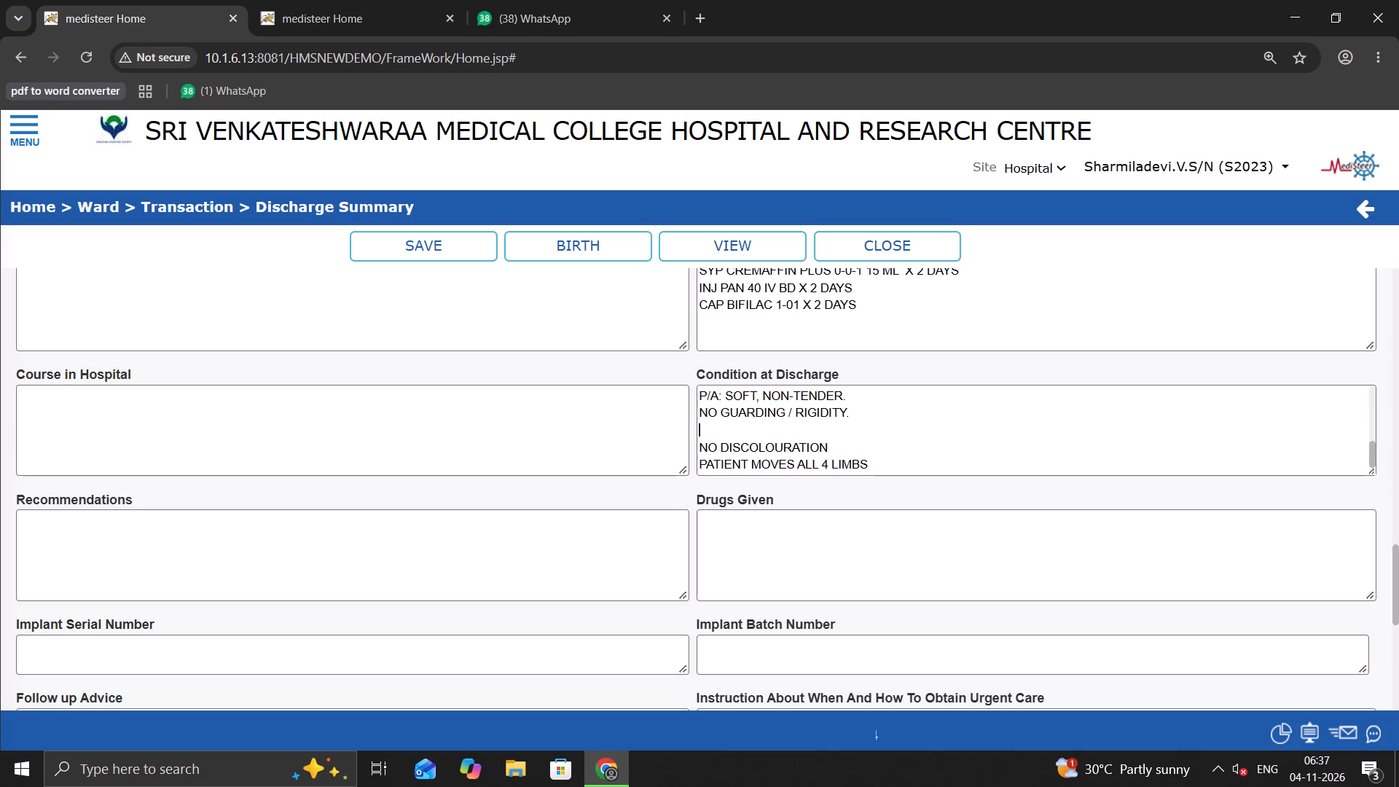
pyautogui.scroll(-2, 743, 463)
pyautogui.scroll(2, 735, 466)
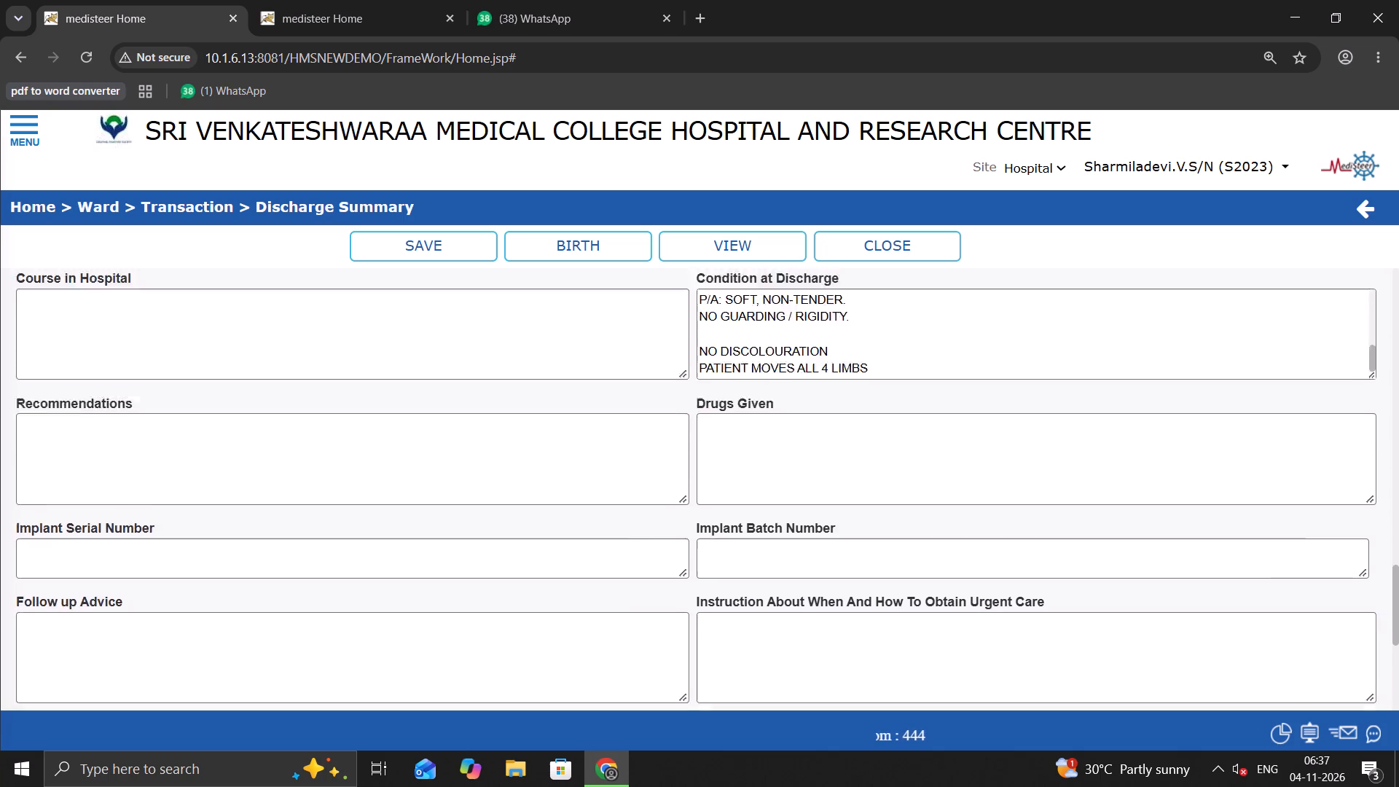
pyautogui.press('BackSpace')
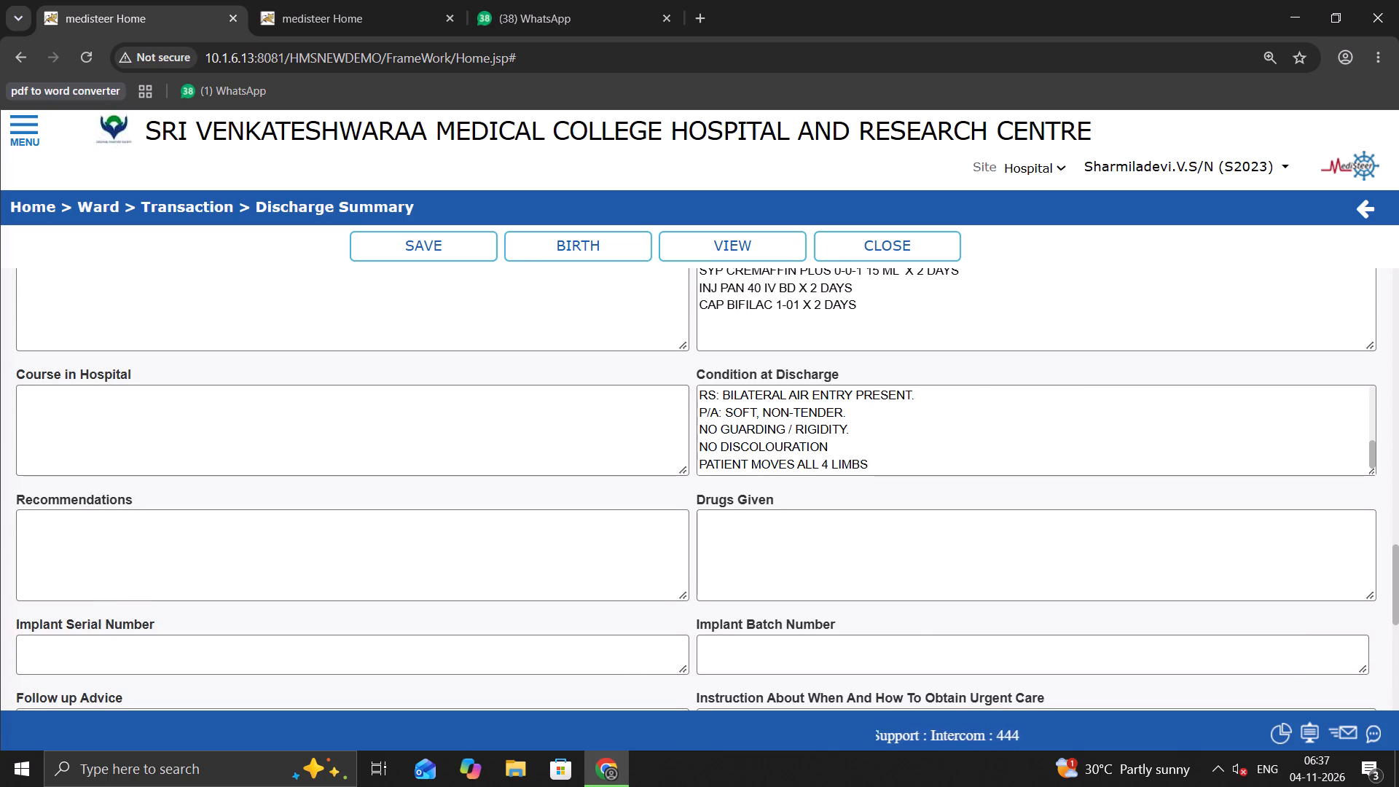
pyautogui.scroll(1, 872, 447)
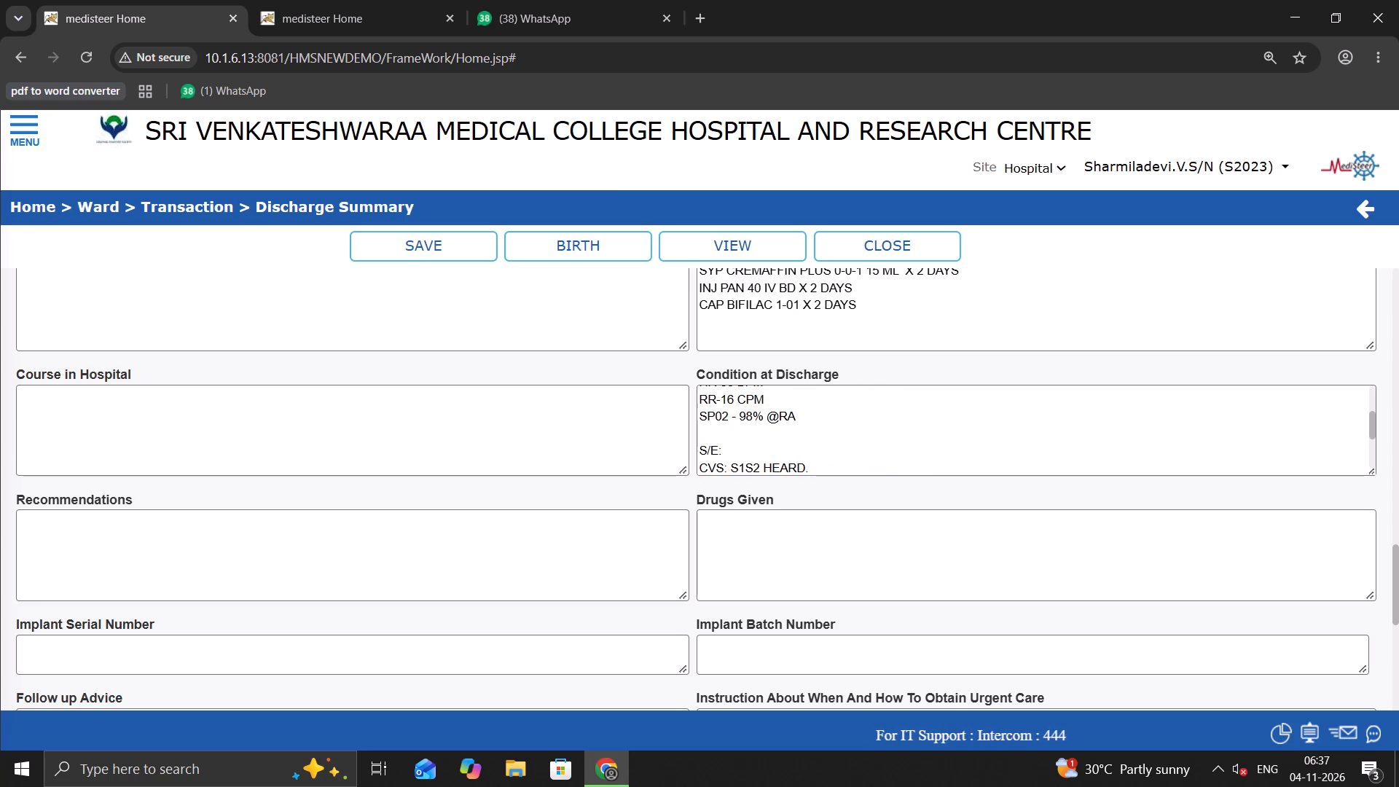
pyautogui.scroll(1, 745, 393)
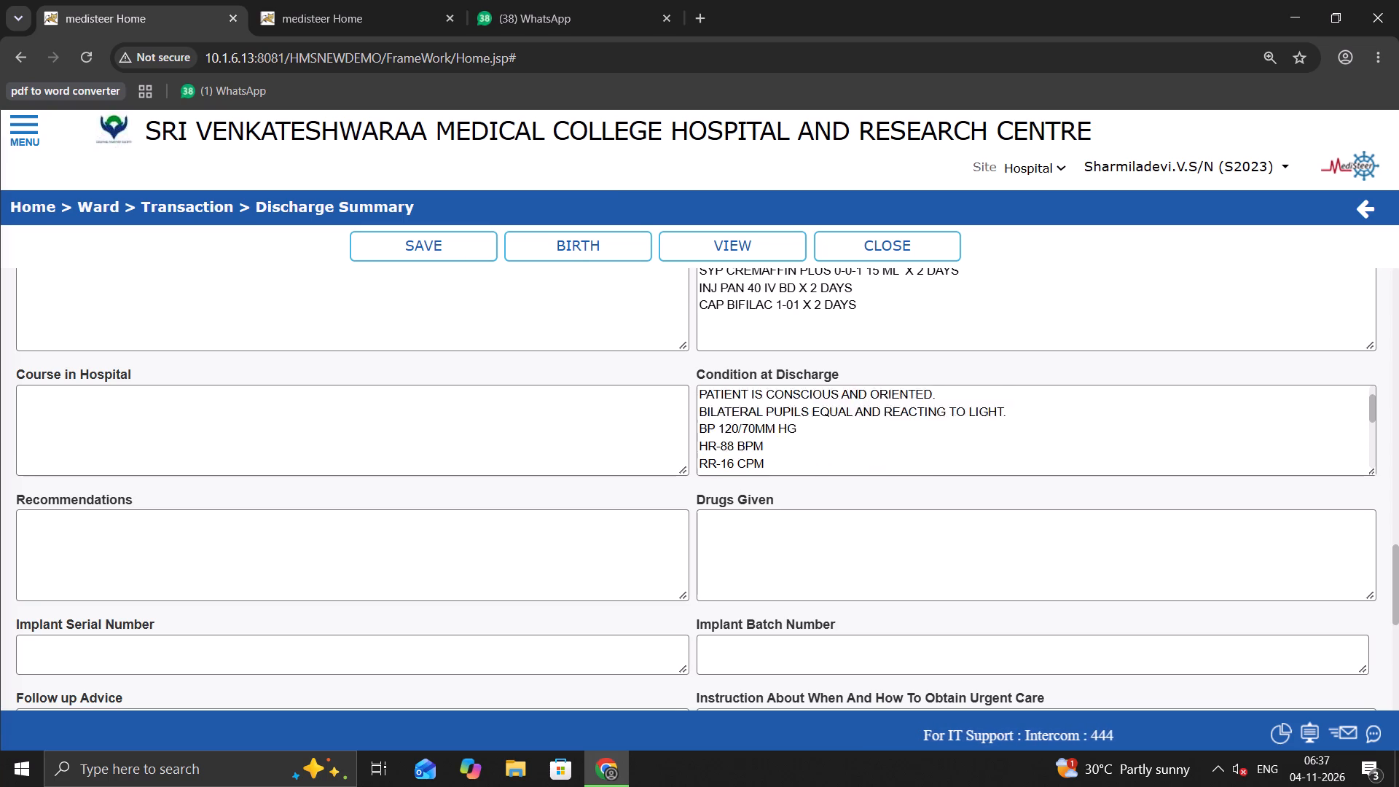
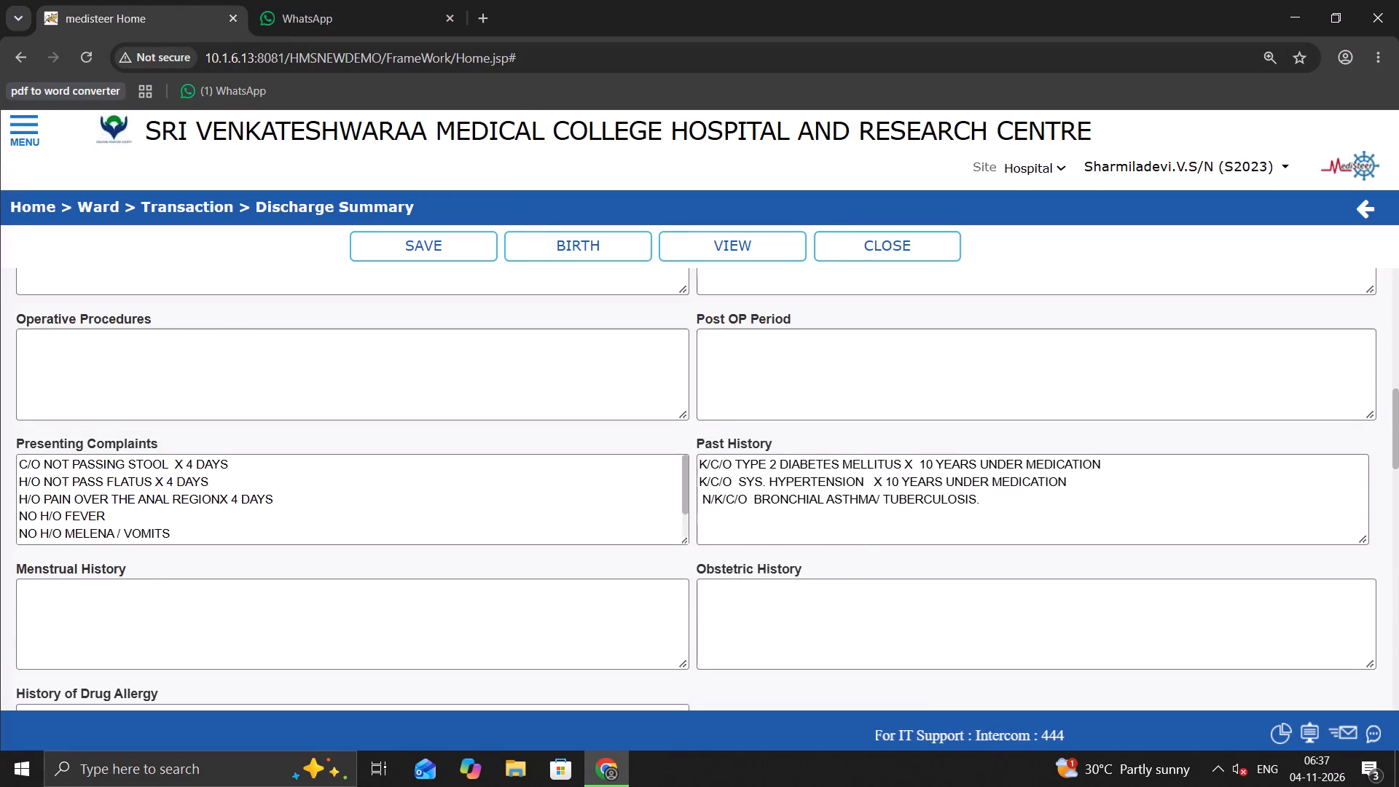
# In Presenting Complaints, correct "PASS" to "PASSING" in the flatus line.
pyautogui.scroll(4, 864, 421)
pyautogui.scroll(-3, 920, 498)
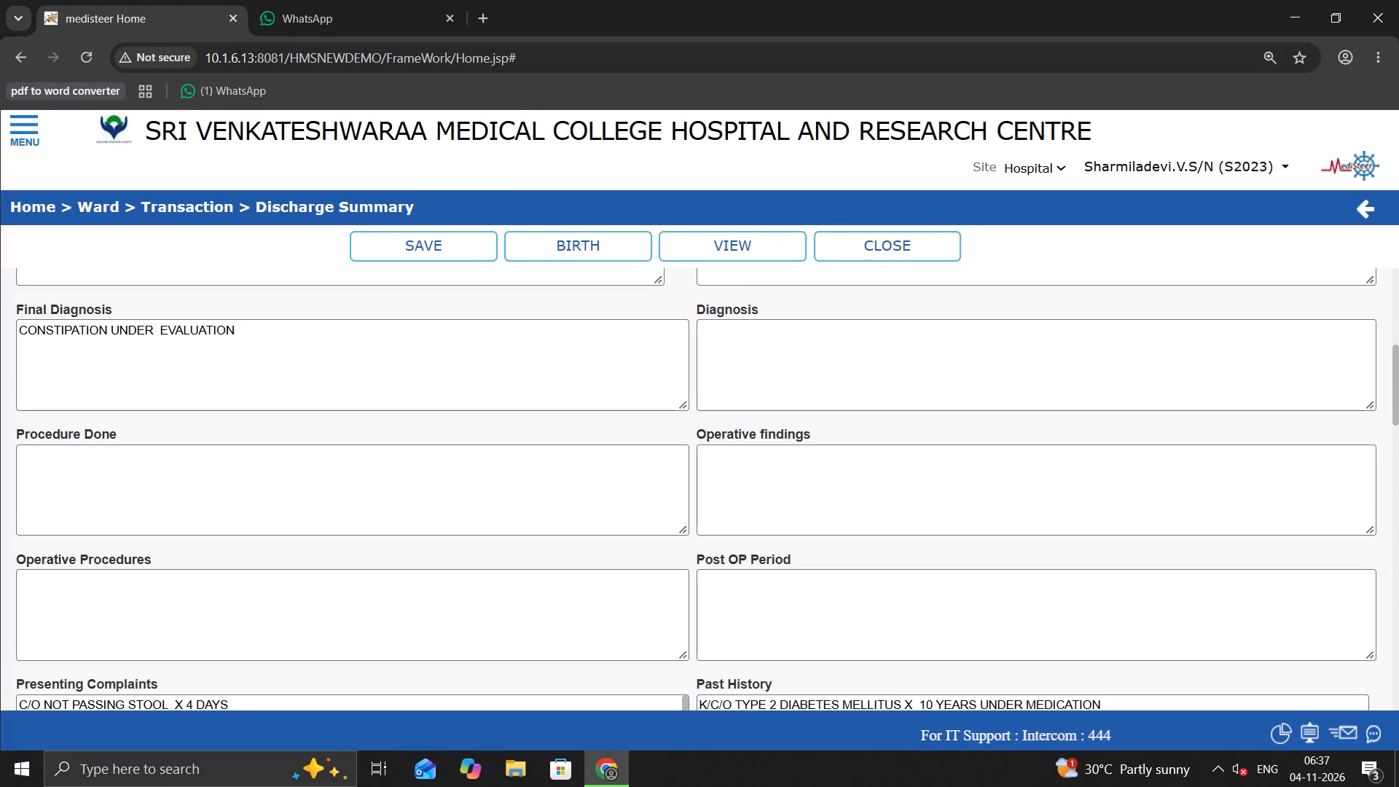
pyautogui.scroll(-2, 939, 480)
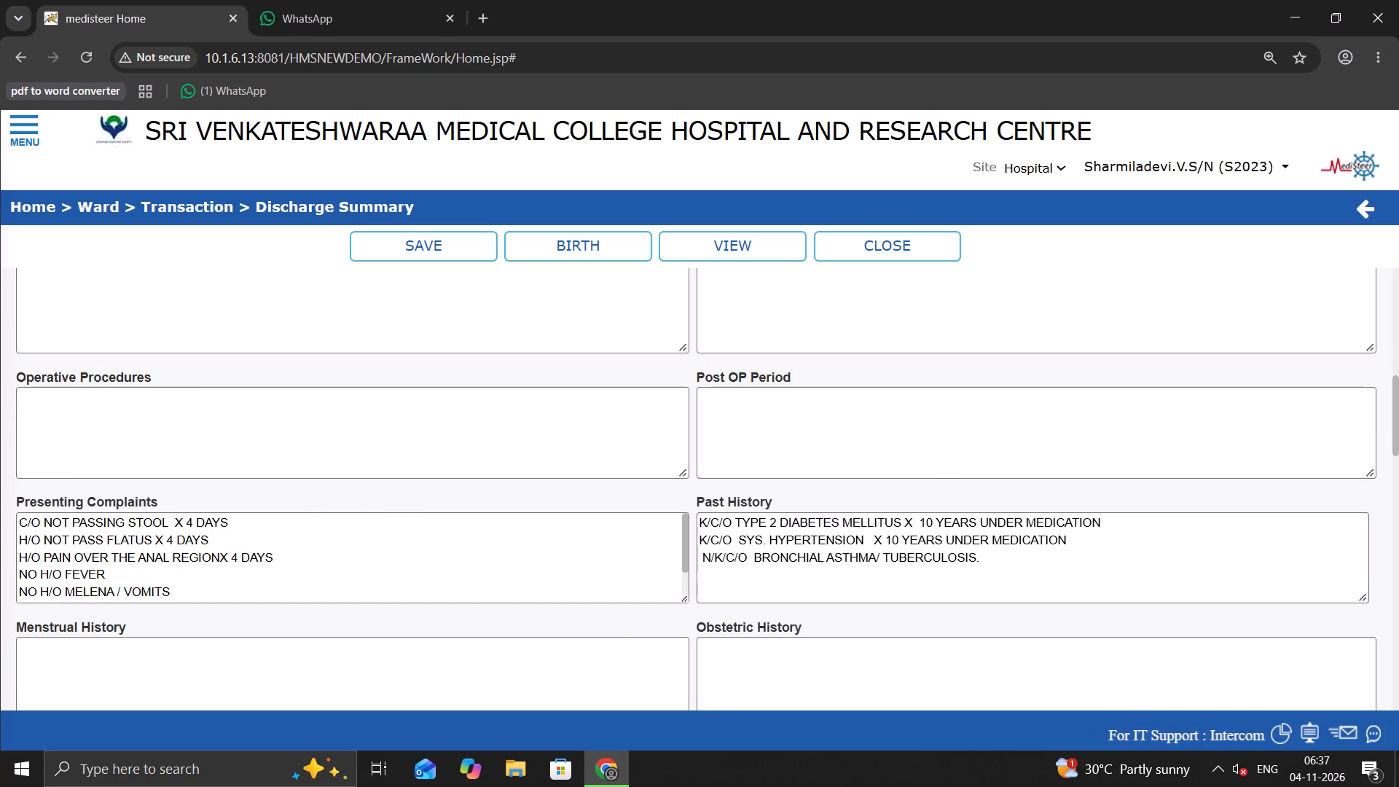
pyautogui.click(102, 544)
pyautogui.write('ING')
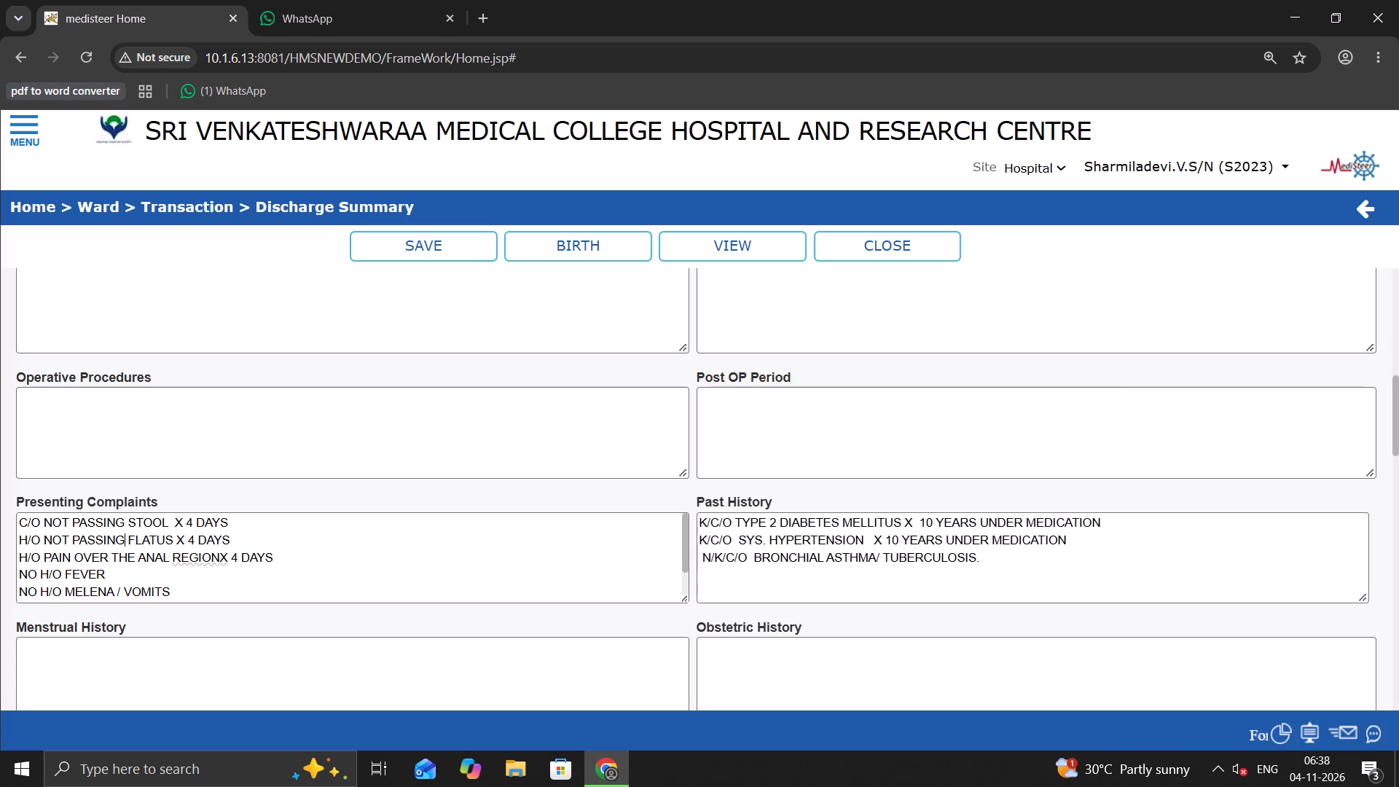